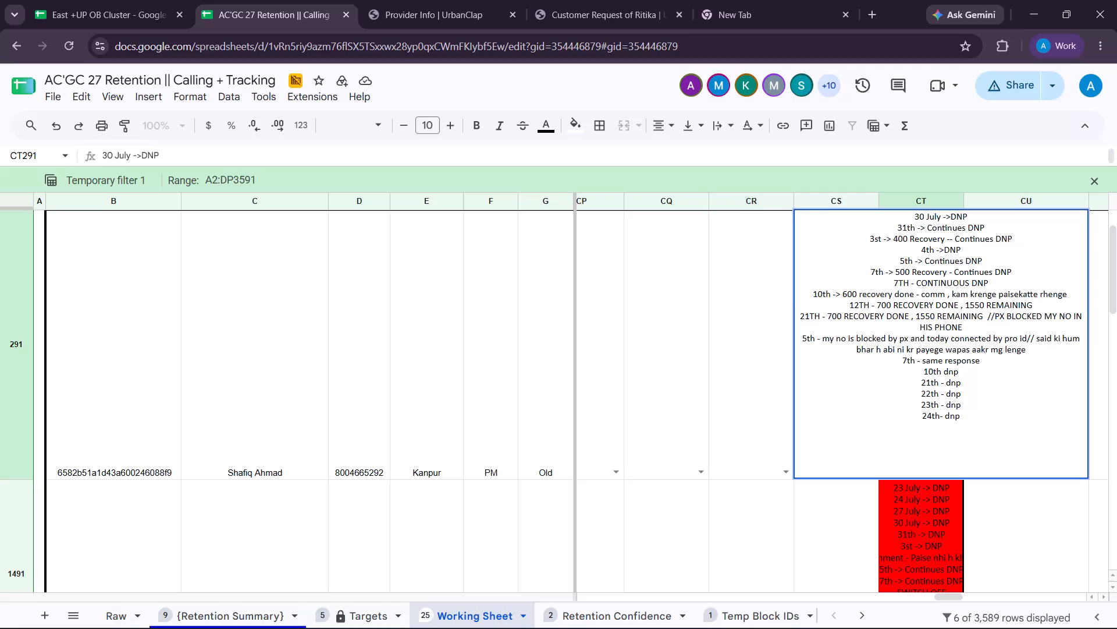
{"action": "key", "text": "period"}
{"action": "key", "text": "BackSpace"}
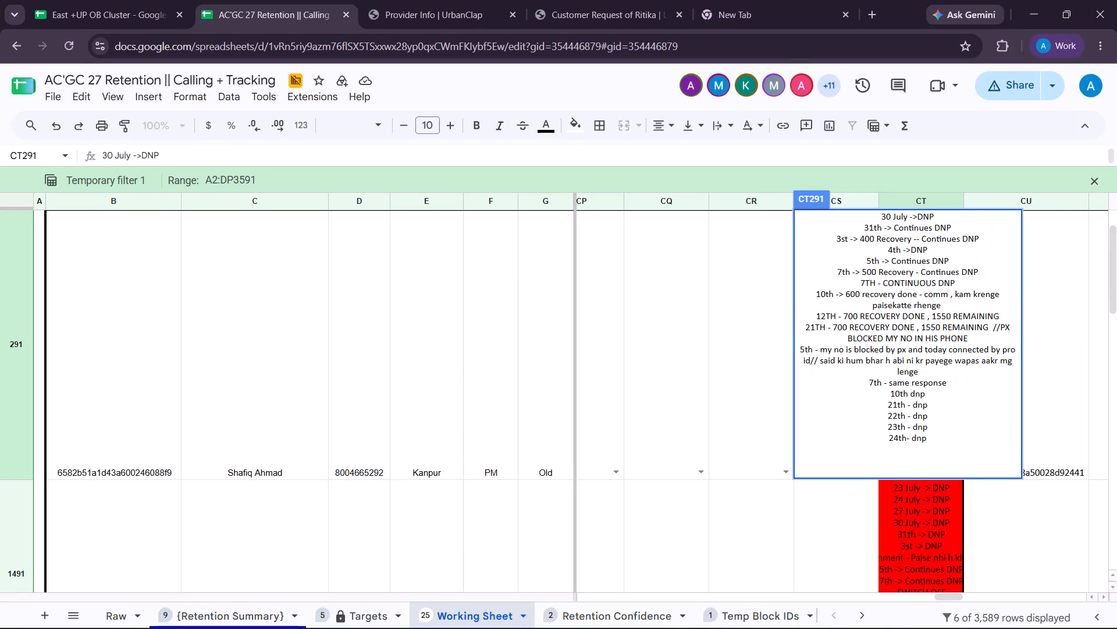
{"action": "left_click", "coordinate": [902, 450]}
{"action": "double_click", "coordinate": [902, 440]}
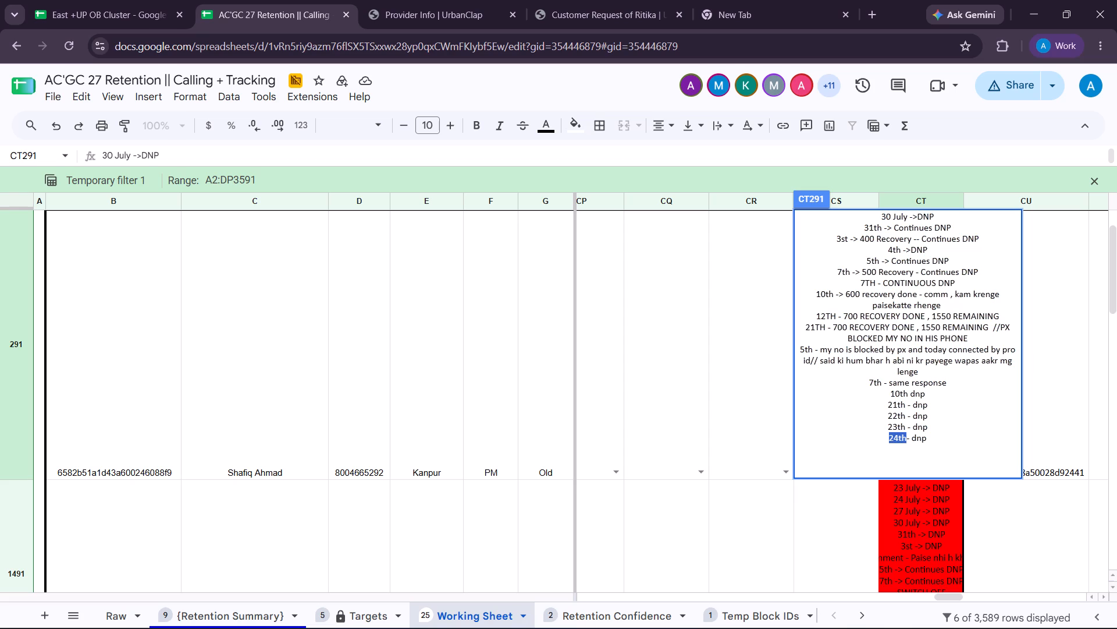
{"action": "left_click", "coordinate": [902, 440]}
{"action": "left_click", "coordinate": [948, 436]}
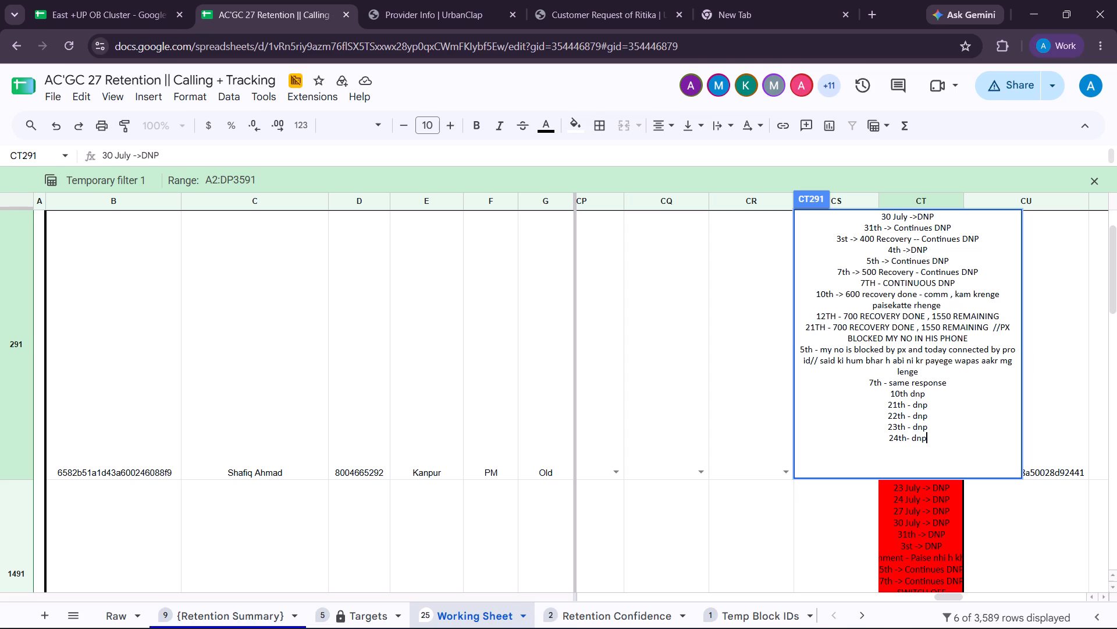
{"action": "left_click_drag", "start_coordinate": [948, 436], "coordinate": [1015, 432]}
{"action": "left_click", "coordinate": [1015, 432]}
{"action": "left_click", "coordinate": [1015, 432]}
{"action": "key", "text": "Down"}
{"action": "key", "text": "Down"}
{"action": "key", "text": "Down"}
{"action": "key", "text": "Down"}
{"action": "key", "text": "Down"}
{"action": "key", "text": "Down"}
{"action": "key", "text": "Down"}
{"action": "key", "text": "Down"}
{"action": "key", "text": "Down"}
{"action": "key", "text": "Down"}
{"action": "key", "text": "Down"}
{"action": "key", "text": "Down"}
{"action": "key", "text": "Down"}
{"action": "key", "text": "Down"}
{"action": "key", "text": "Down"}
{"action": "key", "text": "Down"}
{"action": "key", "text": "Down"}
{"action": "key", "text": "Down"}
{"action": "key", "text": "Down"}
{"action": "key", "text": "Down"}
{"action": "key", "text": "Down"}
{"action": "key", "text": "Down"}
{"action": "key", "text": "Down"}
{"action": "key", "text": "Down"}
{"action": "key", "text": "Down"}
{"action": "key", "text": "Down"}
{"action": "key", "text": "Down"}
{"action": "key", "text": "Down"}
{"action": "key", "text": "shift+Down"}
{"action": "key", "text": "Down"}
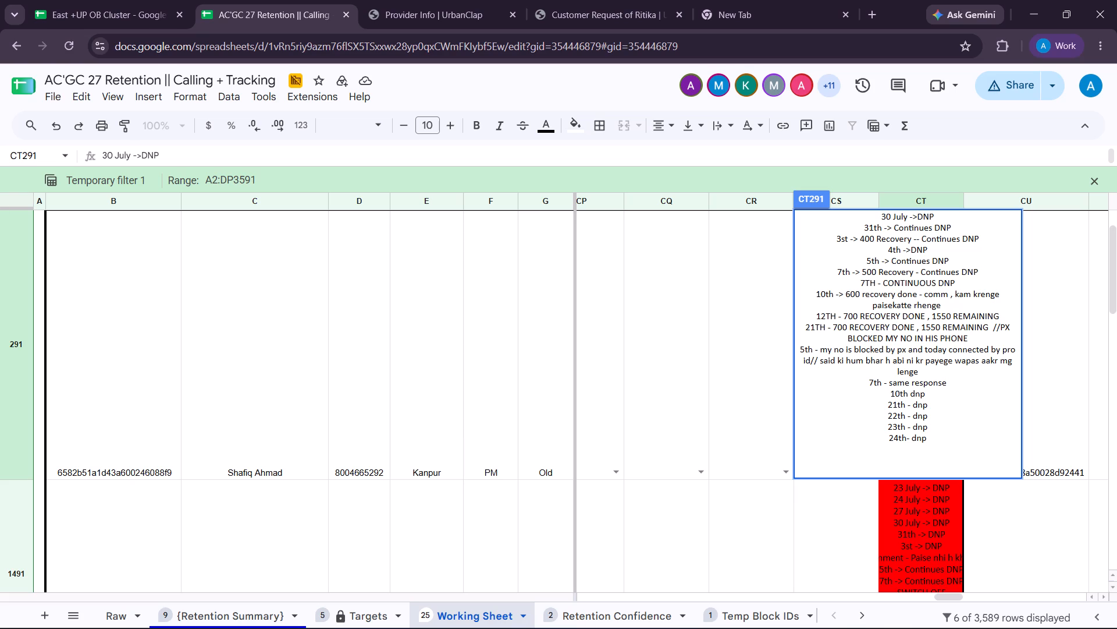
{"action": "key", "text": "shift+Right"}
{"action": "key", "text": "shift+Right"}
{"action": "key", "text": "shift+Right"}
Pad the final "24th- dnp" entry in comment cell CT291 with trailing spaces so that following text wraps onto a new line.
{"action": "key", "text": "space"}
{"action": "key", "text": "space"}
{"action": "key", "text": "space"}
{"action": "key", "text": "space"}
{"action": "key", "text": "space"}
{"action": "key", "text": "space"}
{"action": "key", "text": "space"}
{"action": "key", "text": "space"}
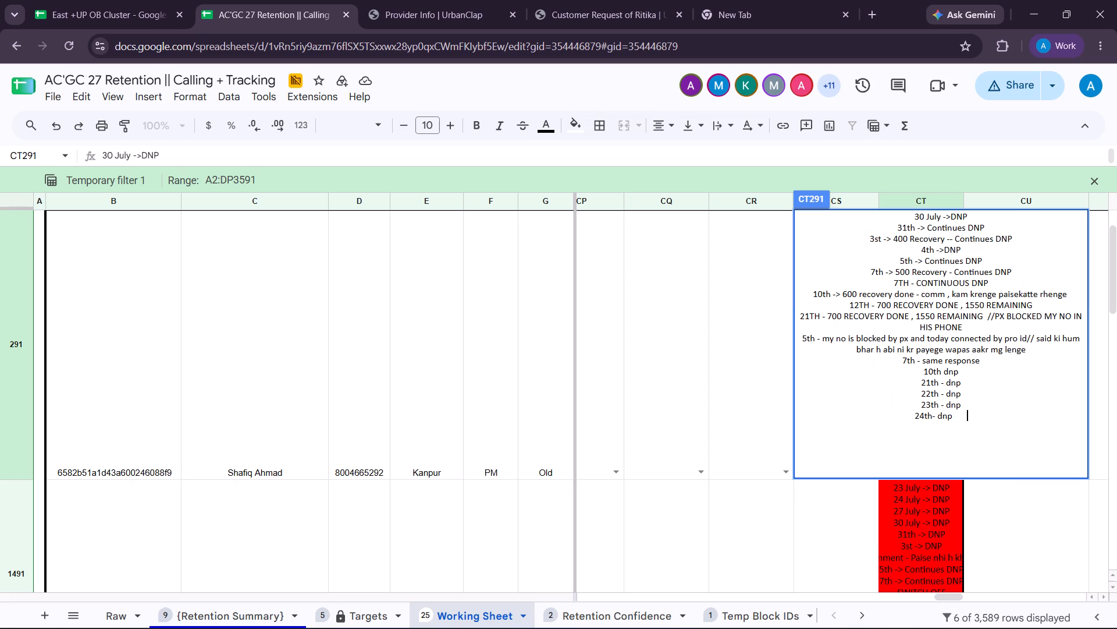
{"action": "key", "text": "Down"}
{"action": "key", "text": "space"}
{"action": "key", "text": "Down"}
{"action": "key", "text": "space"}
{"action": "key", "text": "space"}
{"action": "key", "text": "space"}
{"action": "key", "text": "space"}
{"action": "key", "text": "space"}
{"action": "key", "text": "space"}
{"action": "key", "text": "space"}
{"action": "key", "text": "space"}
{"action": "key", "text": "space"}
{"action": "key", "text": "space"}
{"action": "key", "text": "space"}
{"action": "key", "text": "space"}
{"action": "key", "text": "space"}
{"action": "key", "text": "space"}
{"action": "key", "text": "space"}
{"action": "key", "text": "space"}
{"action": "key", "text": "space"}
{"action": "key", "text": "space"}
{"action": "key", "text": "space"}
{"action": "key", "text": "space"}
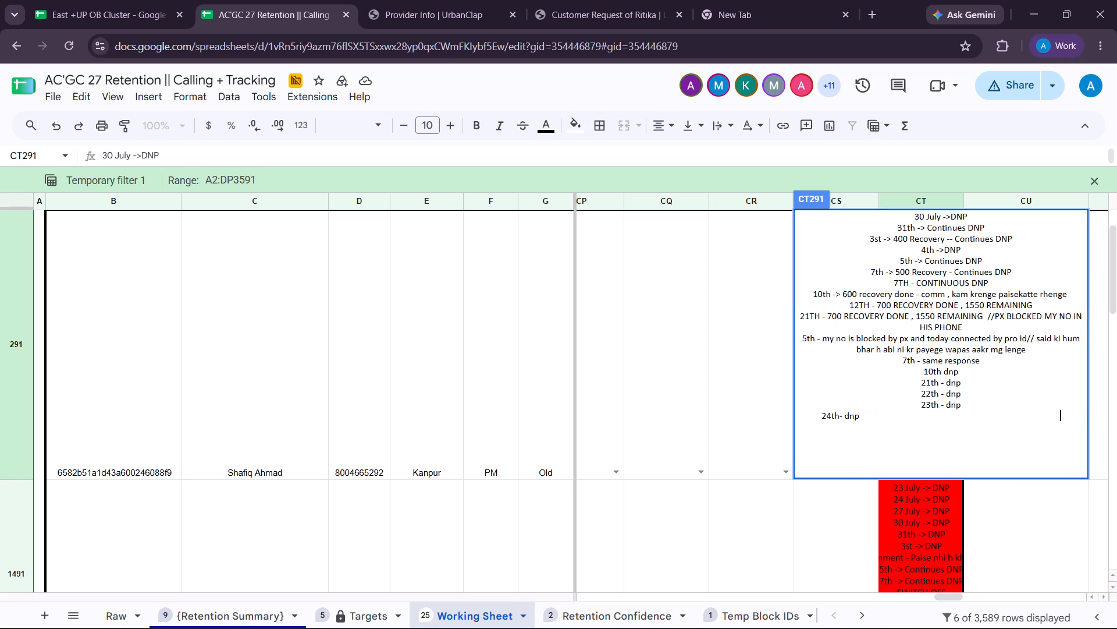
{"action": "key", "text": "Return"}
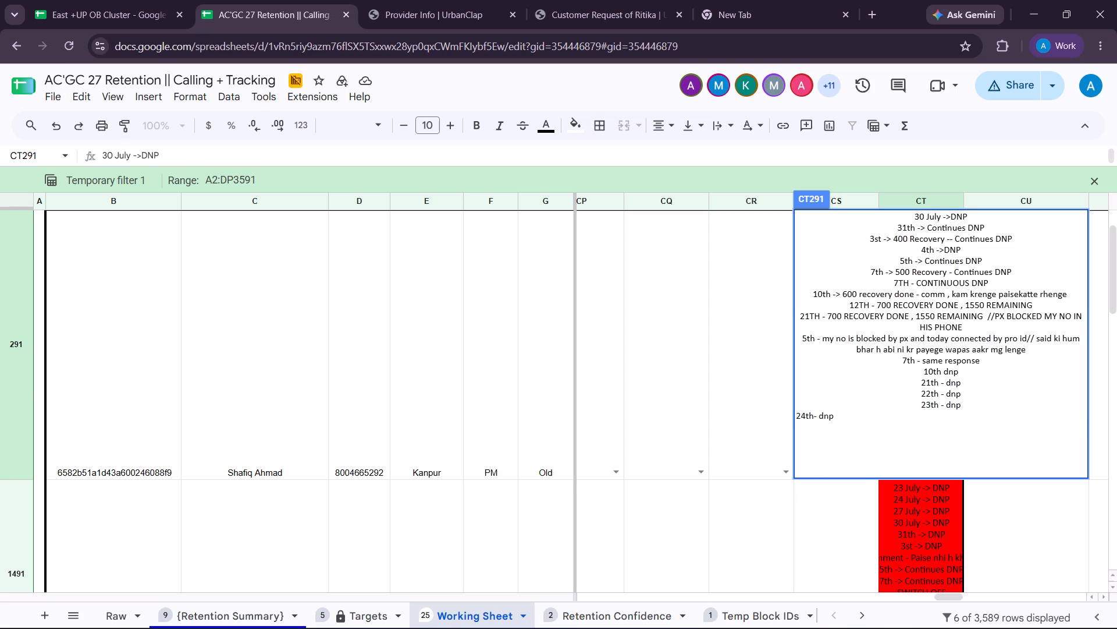
Add "26TH- WILL TRY DO DO BEFORE 30" as the last line of the comment in CT291 and check the full text.
{"action": "double_click", "coordinate": [928, 361]}
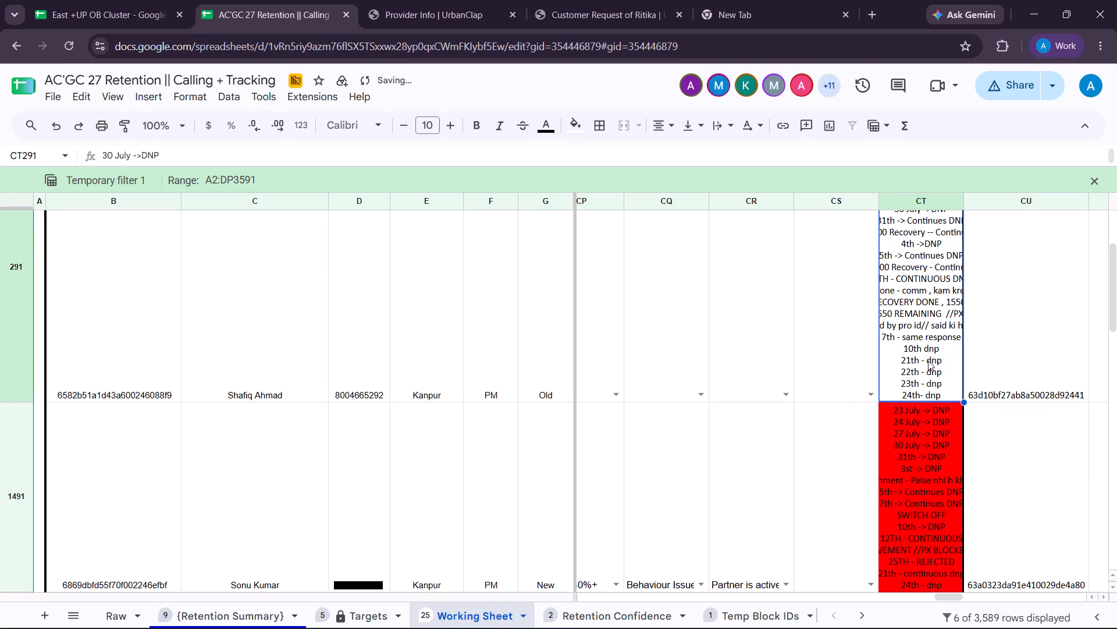
{"action": "type", "text": "26"}
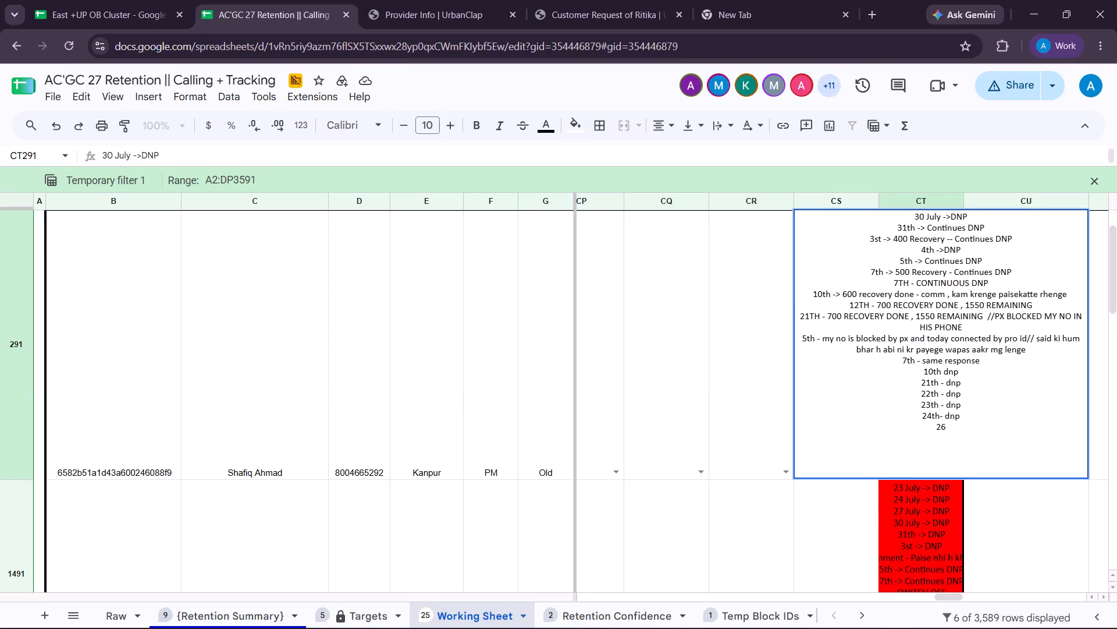
{"action": "key", "text": "minus"}
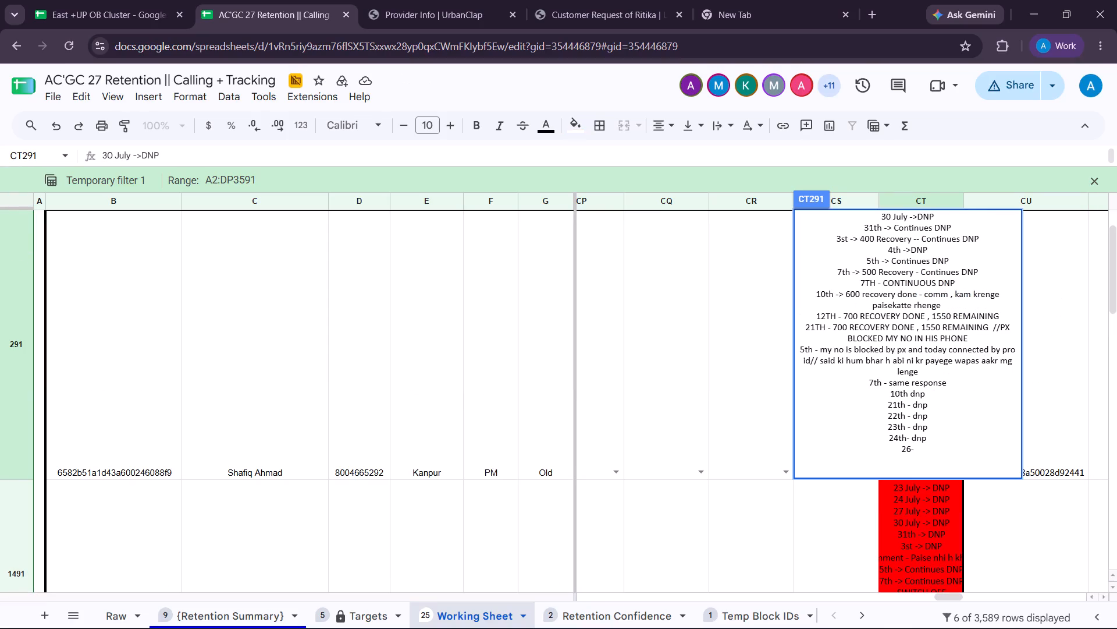
{"action": "key", "text": "BackSpace"}
{"action": "type", "text": "TH"}
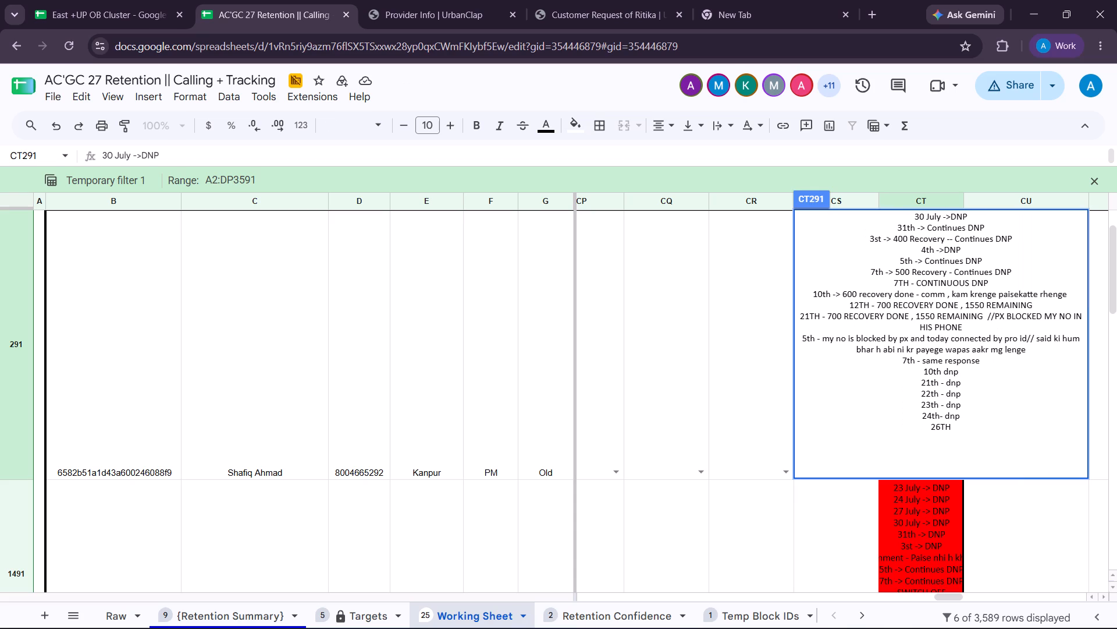
{"action": "type", "text": "-"}
{"action": "key", "text": "space"}
{"action": "type", "text": "WILL TRY DO DO"}
{"action": "key", "text": "space"}
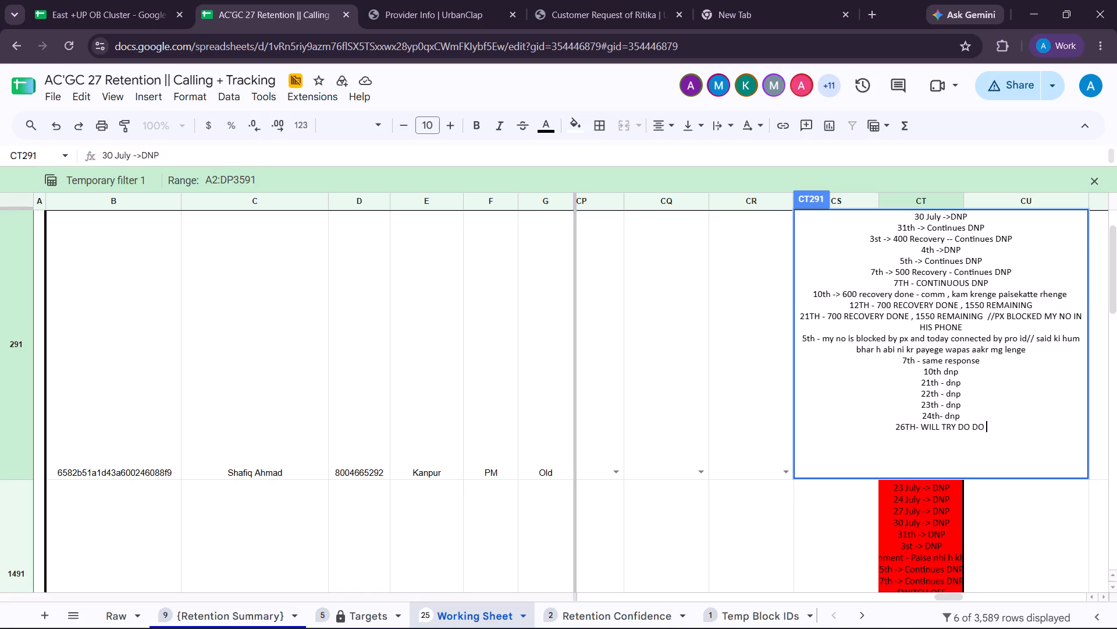
{"action": "type", "text": "BER"}
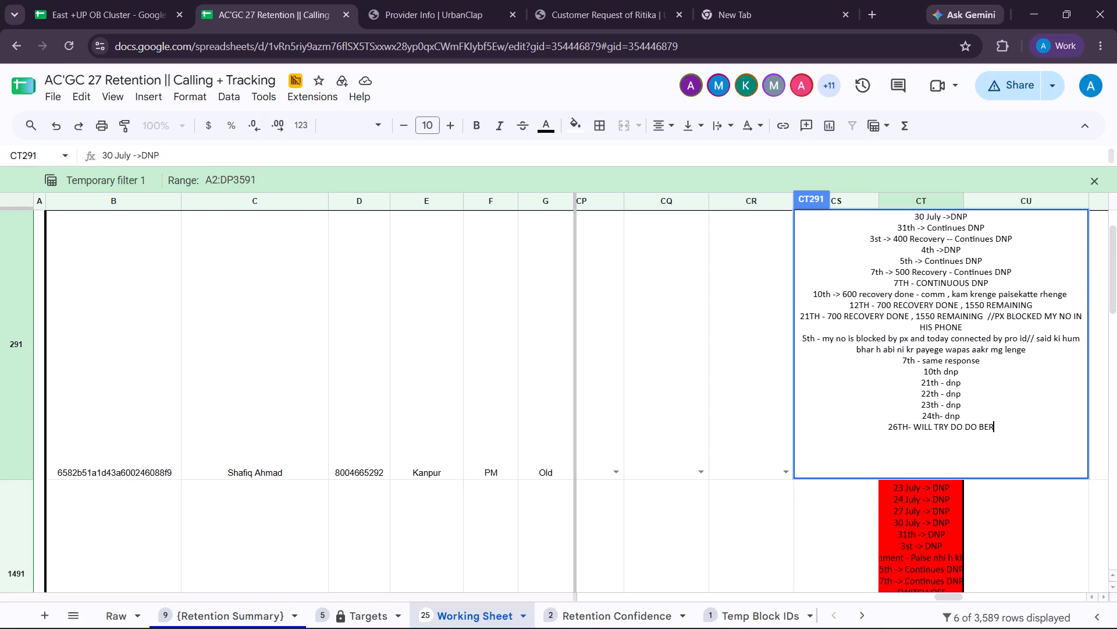
{"action": "key", "text": "BackSpace"}
{"action": "type", "text": "FORE 30"}
{"action": "key", "text": "space"}
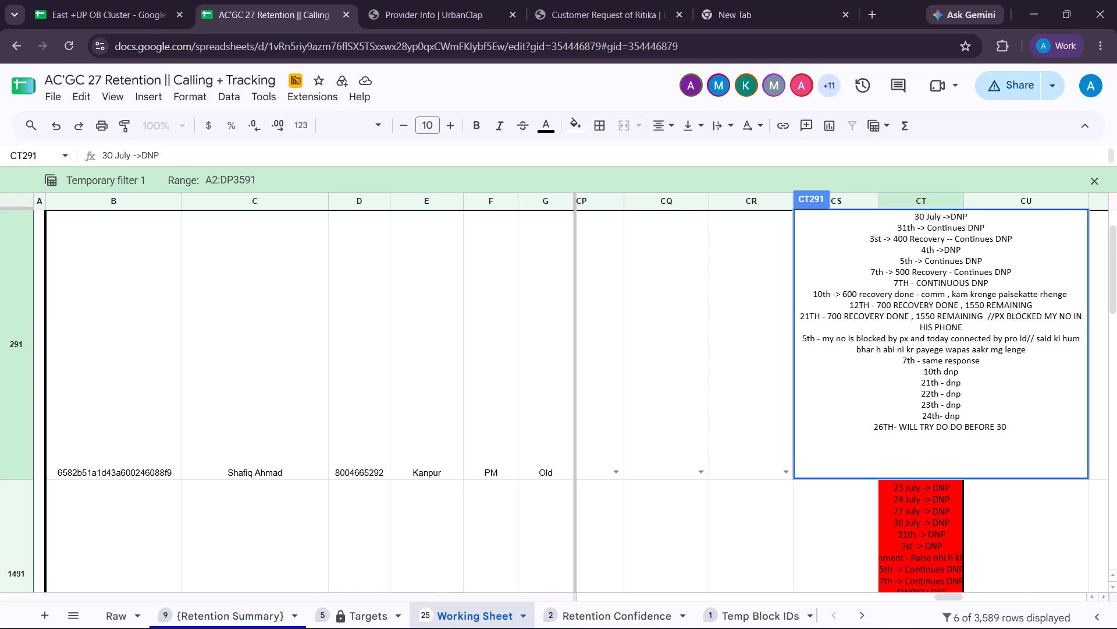
{"action": "key", "text": "Return"}
{"action": "double_click", "coordinate": [929, 375]}
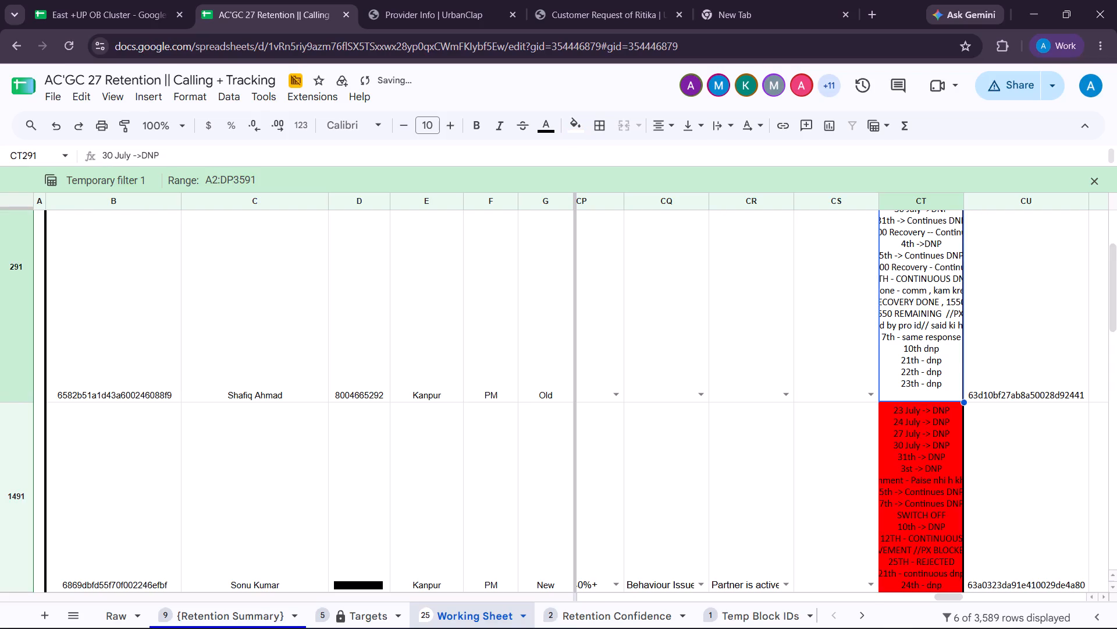
{"action": "left_click", "coordinate": [688, 436]}
{"action": "scroll", "coordinate": [688, 436], "scroll_direction": "right", "scroll_amount": 1}
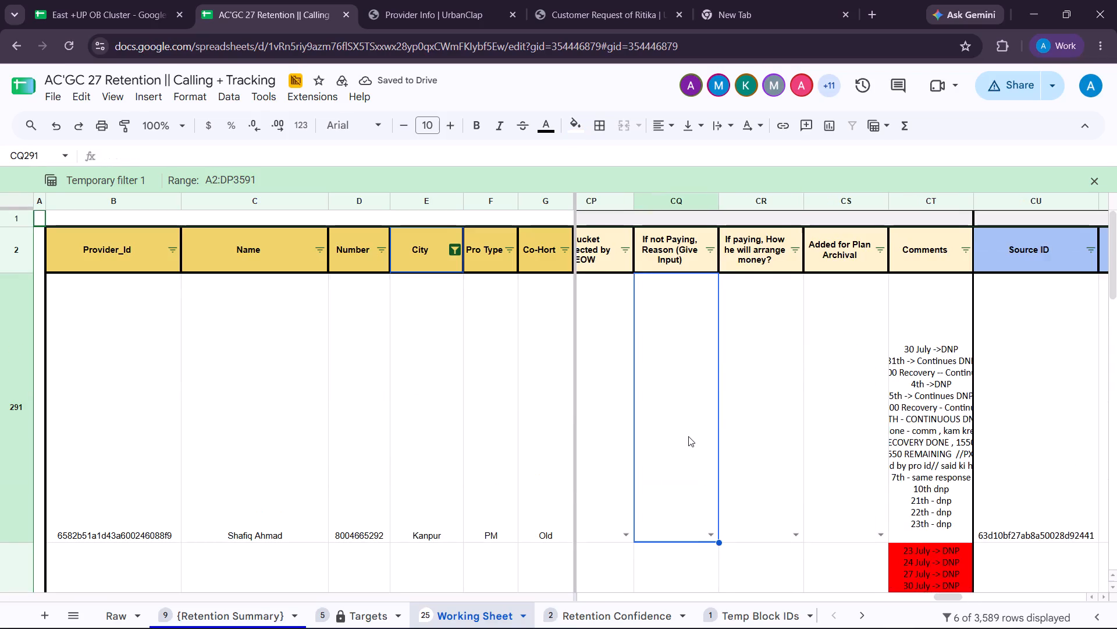
{"action": "scroll", "coordinate": [688, 436], "scroll_direction": "right", "scroll_amount": 1}
{"action": "double_click", "coordinate": [1001, 478]}
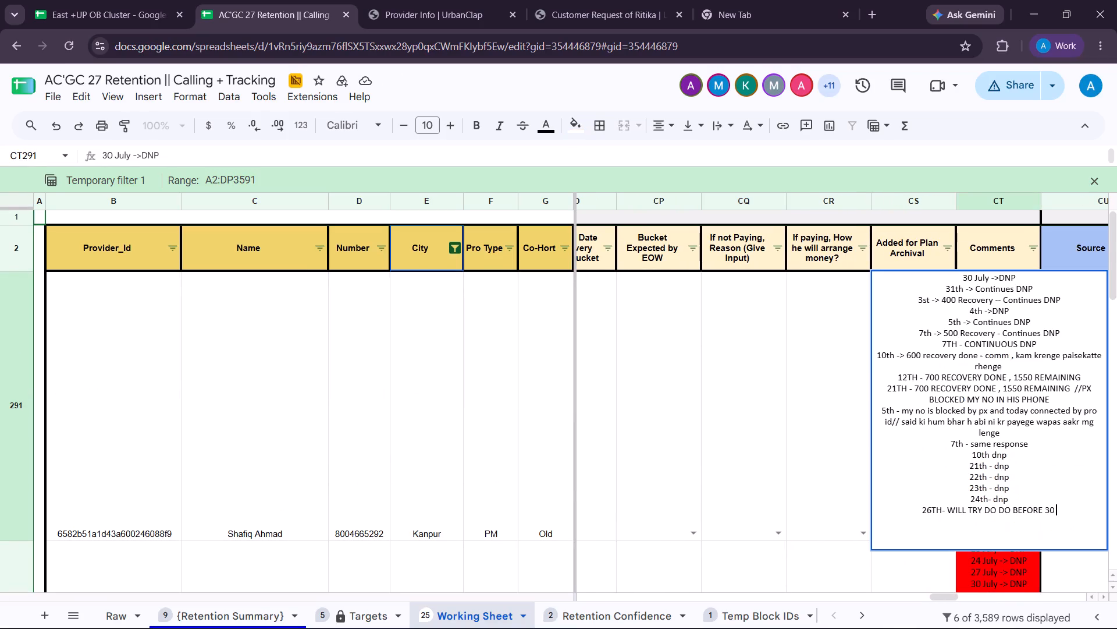
{"action": "left_click", "coordinate": [841, 427]}
Examine the recovery, loan, recharge and call-tracking columns for the Kanpur providers in rows 291 and 1491.
{"action": "scroll", "coordinate": [841, 427], "scroll_direction": "down", "scroll_amount": 2}
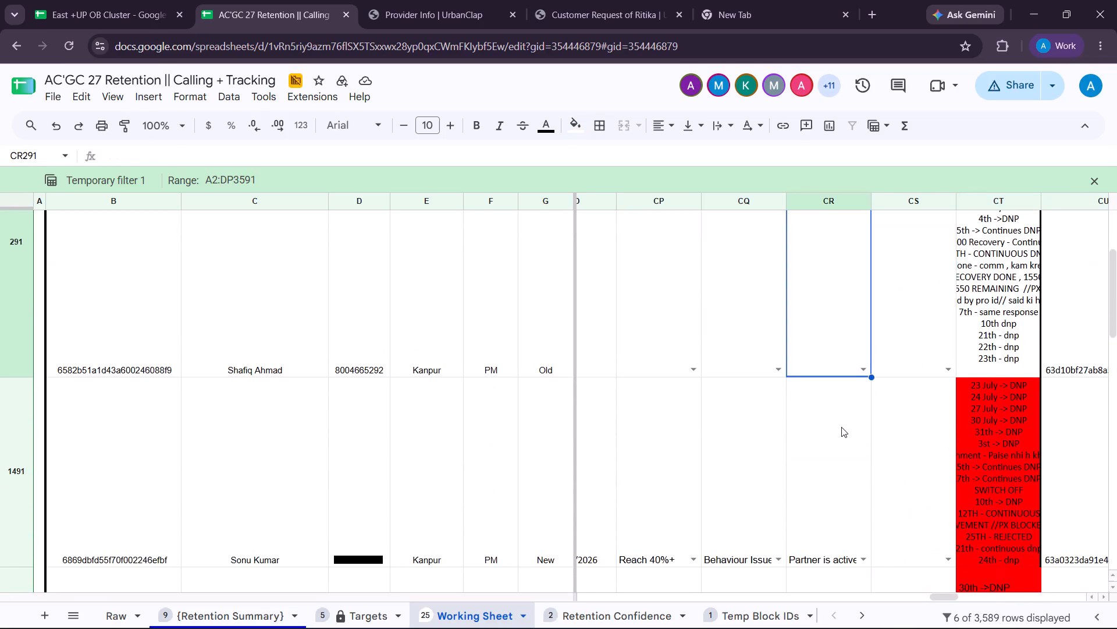
{"action": "scroll", "coordinate": [935, 445], "scroll_direction": "down", "scroll_amount": 1}
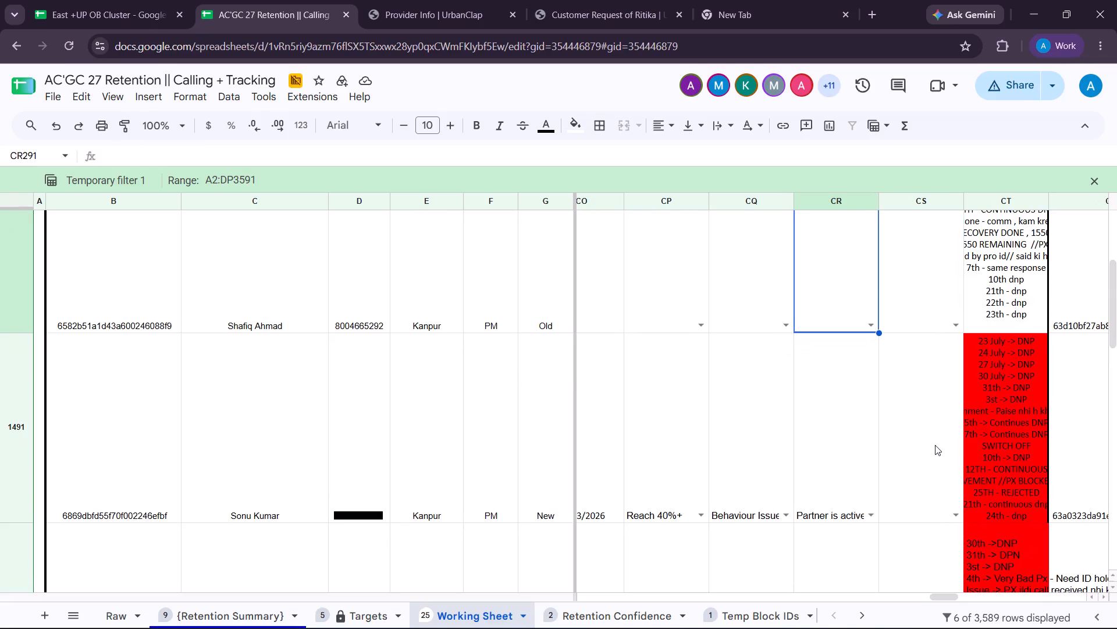
{"action": "scroll", "coordinate": [935, 445], "scroll_direction": "down", "scroll_amount": 1}
{"action": "scroll", "coordinate": [935, 445], "scroll_direction": "right", "scroll_amount": 1}
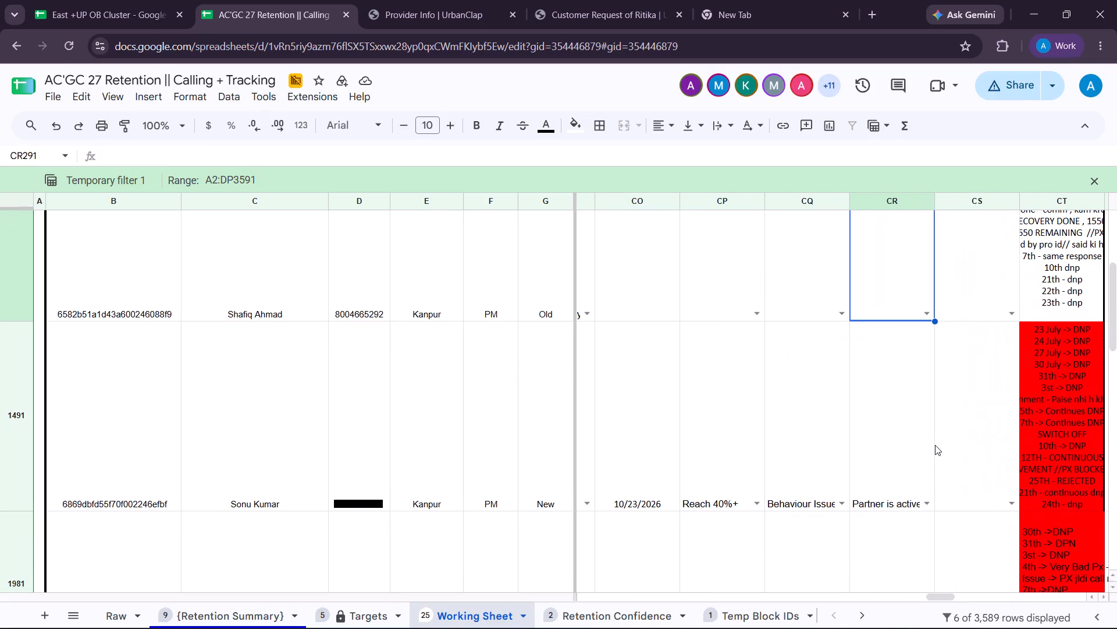
{"action": "scroll", "coordinate": [935, 445], "scroll_direction": "right", "scroll_amount": 2}
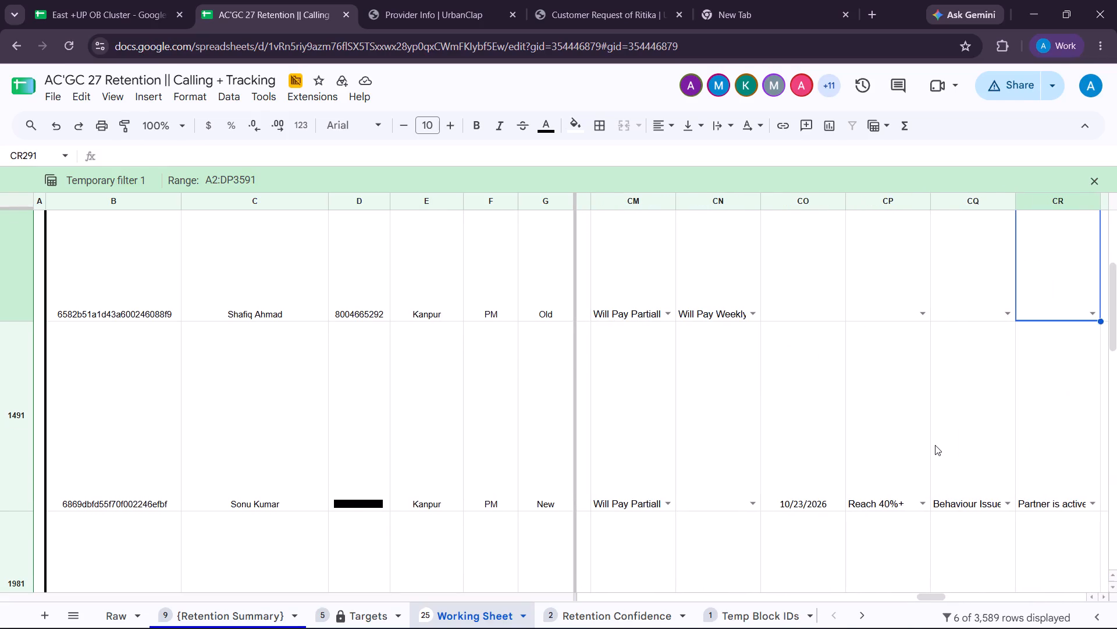
{"action": "scroll", "coordinate": [935, 445], "scroll_direction": "right", "scroll_amount": 10}
{"action": "scroll", "coordinate": [935, 445], "scroll_direction": "left", "scroll_amount": 8}
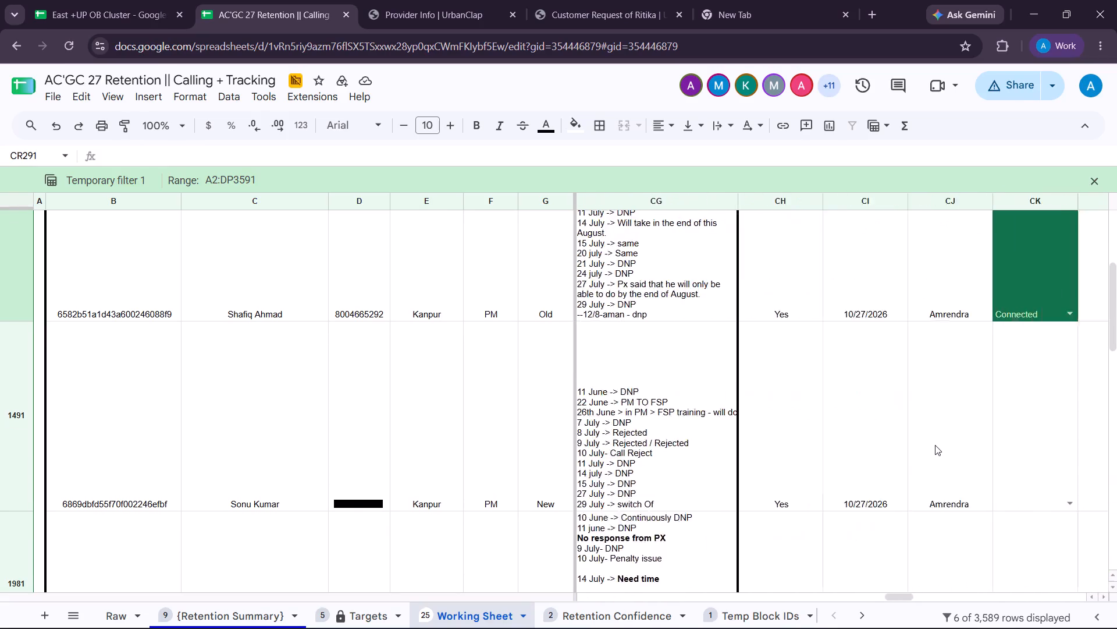
{"action": "scroll", "coordinate": [935, 445], "scroll_direction": "left", "scroll_amount": 2}
{"action": "scroll", "coordinate": [935, 445], "scroll_direction": "up", "scroll_amount": 4}
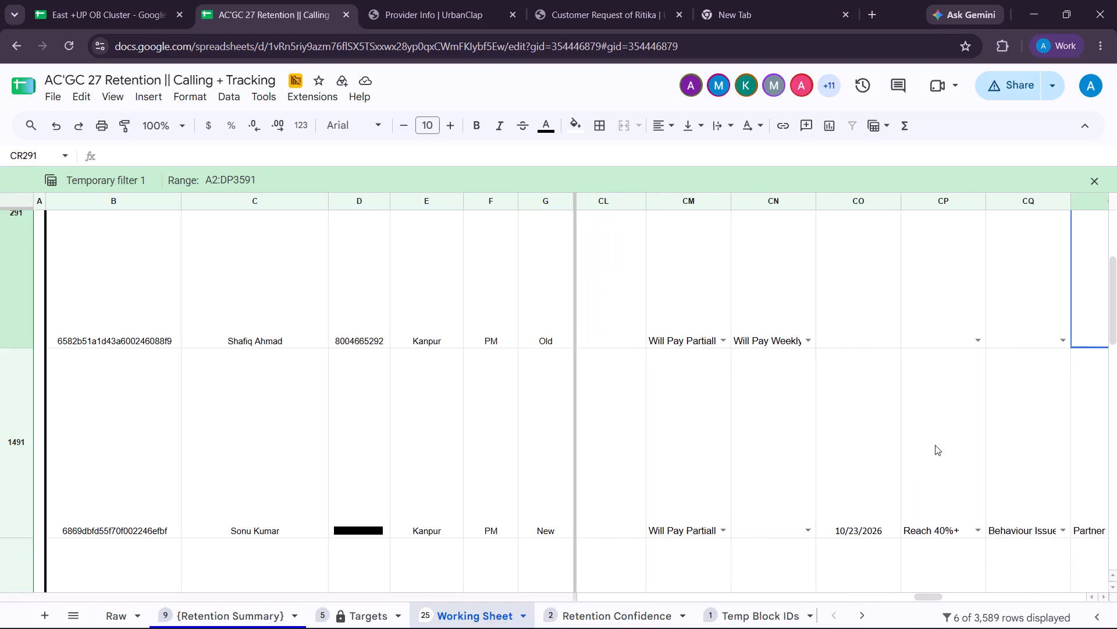
{"action": "scroll", "coordinate": [935, 445], "scroll_direction": "up", "scroll_amount": 3}
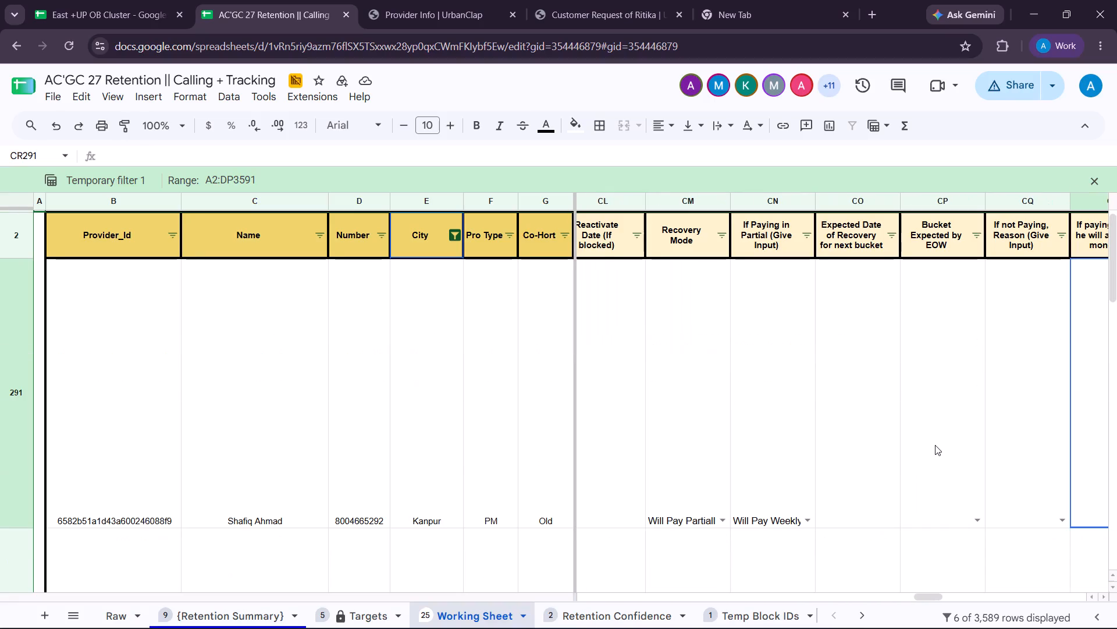
{"action": "scroll", "coordinate": [935, 445], "scroll_direction": "down", "scroll_amount": 2}
{"action": "scroll", "coordinate": [935, 445], "scroll_direction": "right", "scroll_amount": 5}
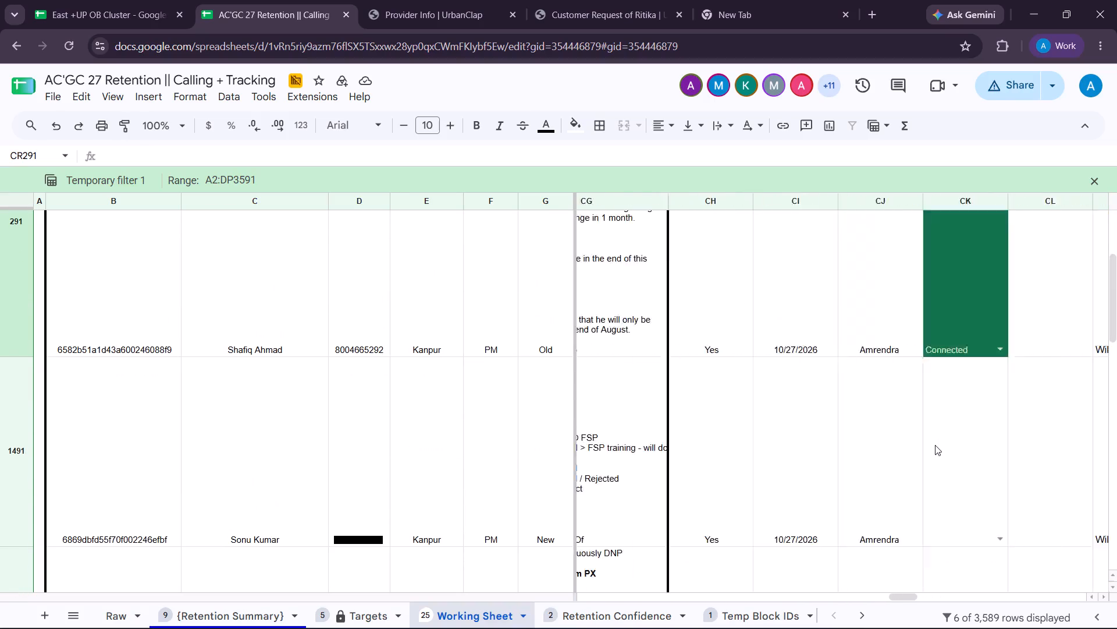
{"action": "scroll", "coordinate": [935, 445], "scroll_direction": "right", "scroll_amount": 9}
{"action": "scroll", "coordinate": [935, 445], "scroll_direction": "left", "scroll_amount": 2}
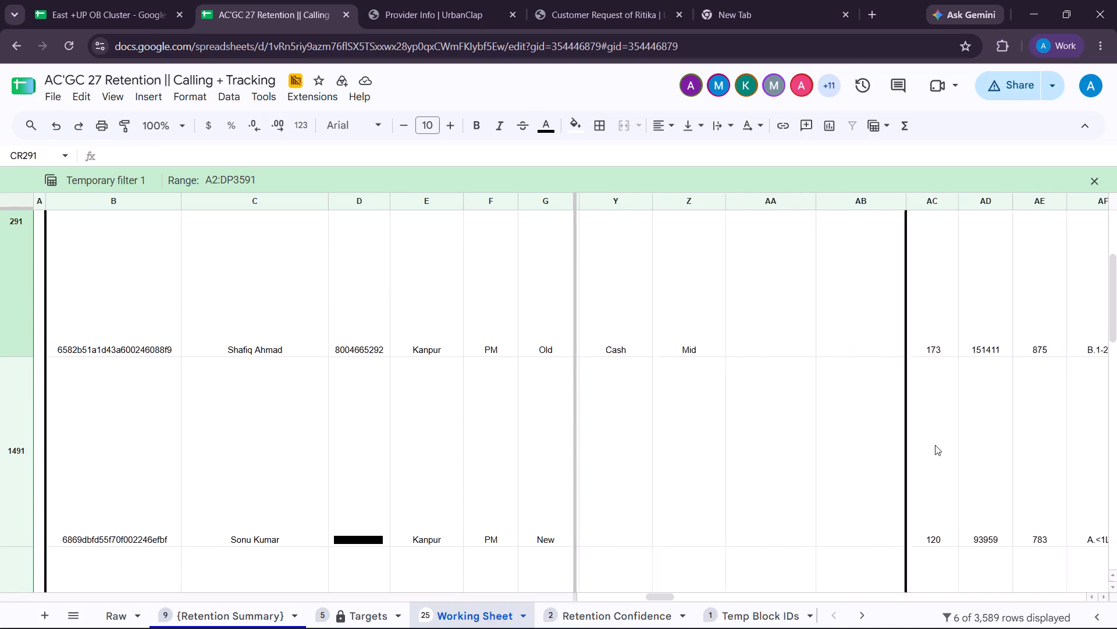
{"action": "scroll", "coordinate": [935, 445], "scroll_direction": "left", "scroll_amount": 3}
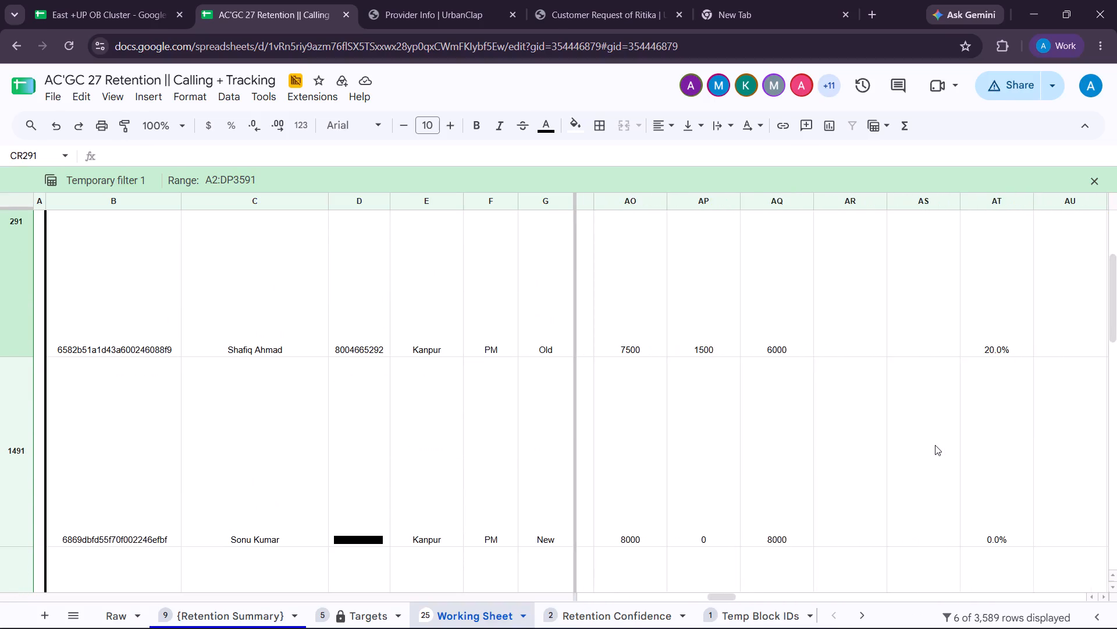
{"action": "scroll", "coordinate": [935, 445], "scroll_direction": "left", "scroll_amount": 1}
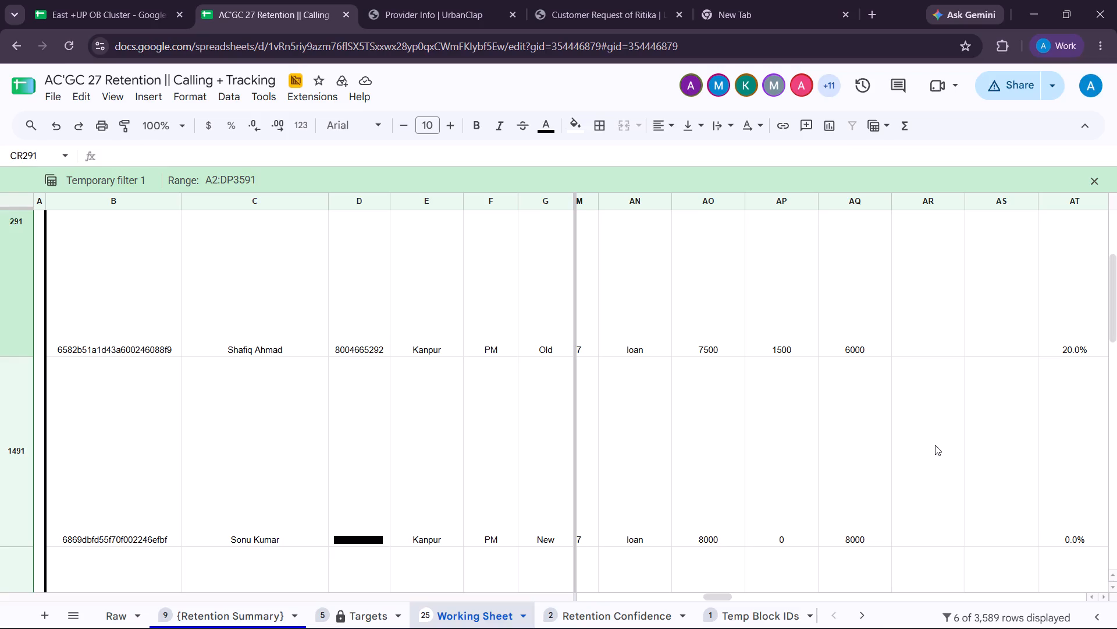
{"action": "scroll", "coordinate": [935, 445], "scroll_direction": "left", "scroll_amount": 9}
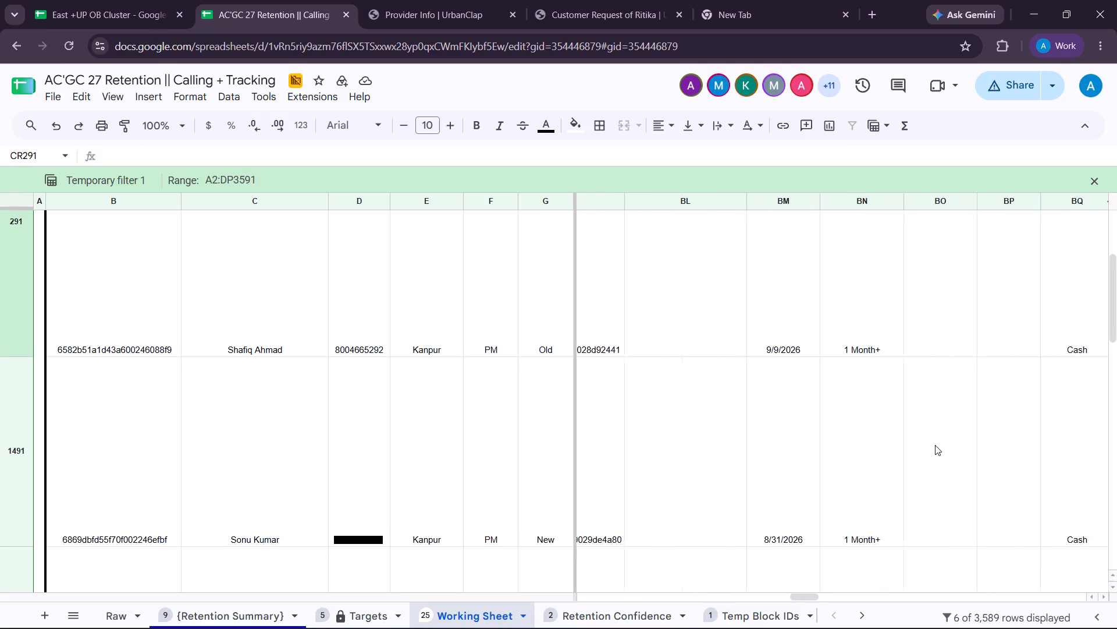
{"action": "scroll", "coordinate": [935, 445], "scroll_direction": "left", "scroll_amount": 2}
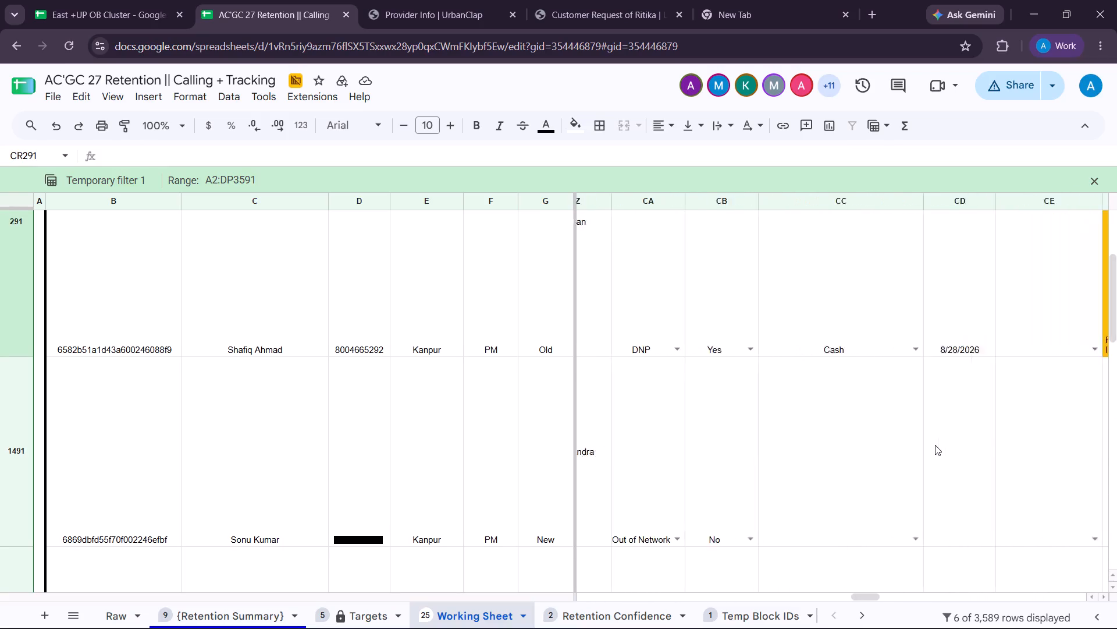
{"action": "scroll", "coordinate": [935, 445], "scroll_direction": "right", "scroll_amount": 1}
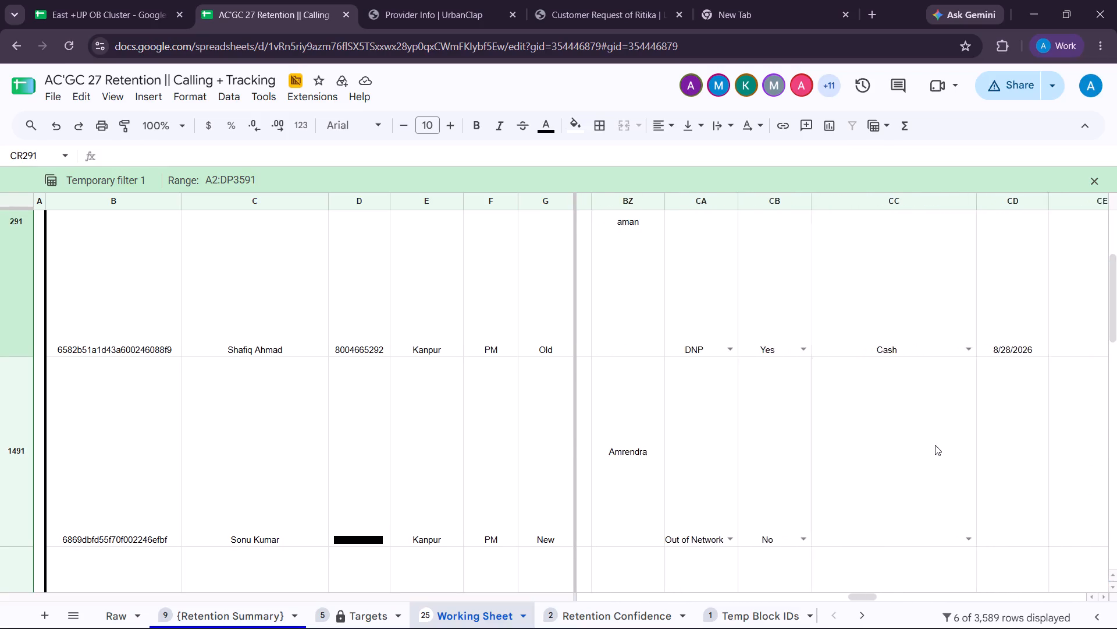
{"action": "scroll", "coordinate": [935, 445], "scroll_direction": "right", "scroll_amount": 1}
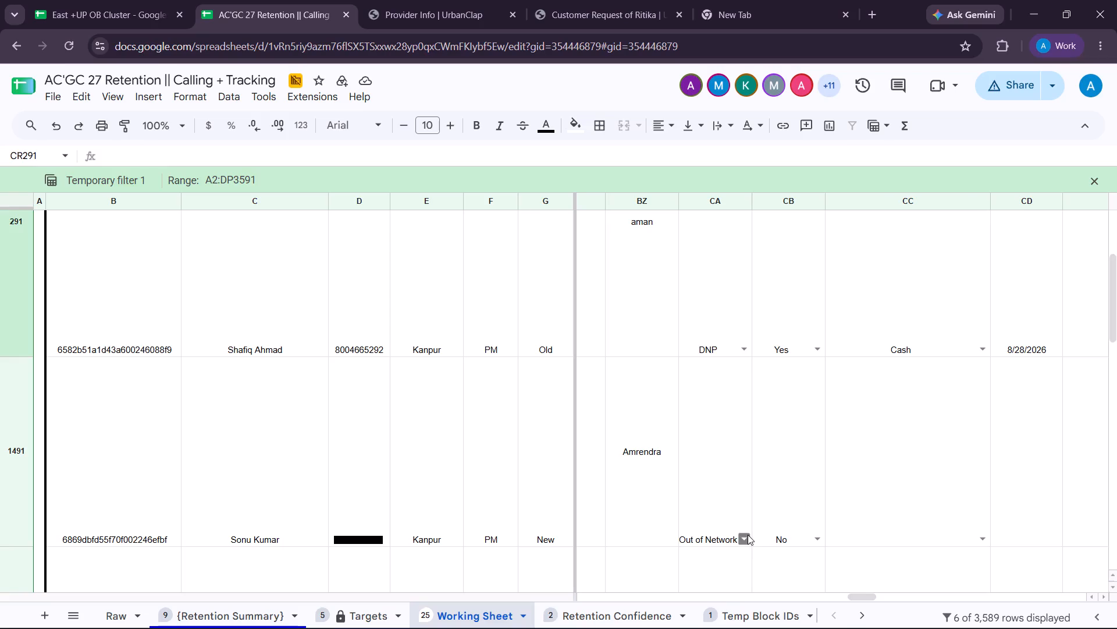
Review the Aligned to Recharge options for the provider in row 291 and choose Yes.
{"action": "scroll", "coordinate": [748, 535], "scroll_direction": "up", "scroll_amount": 3}
{"action": "scroll", "coordinate": [748, 535], "scroll_direction": "left", "scroll_amount": 1}
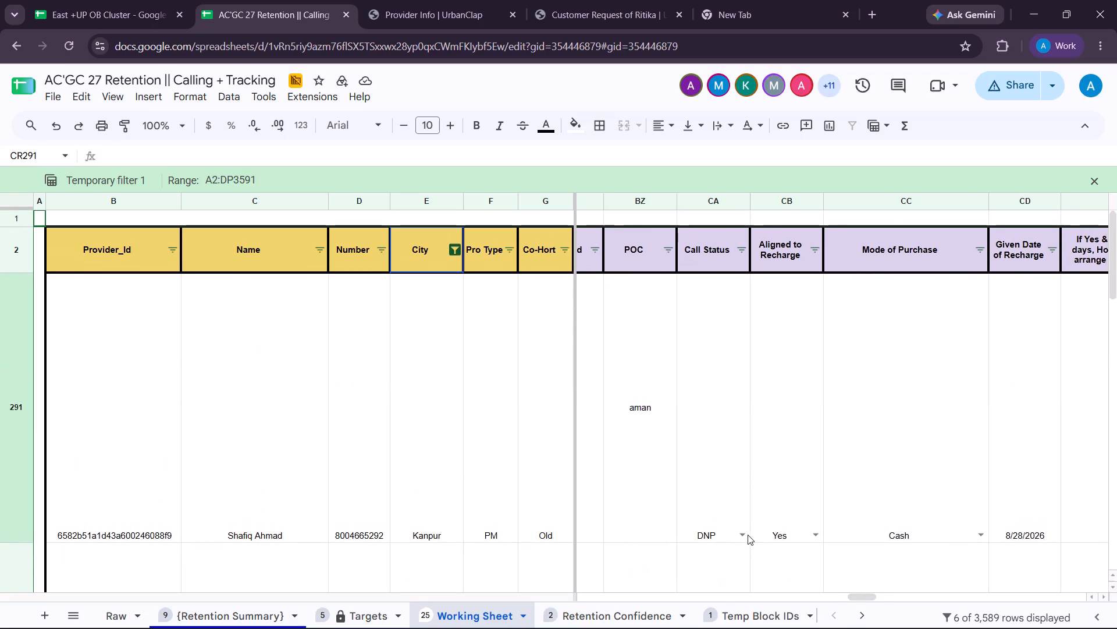
{"action": "scroll", "coordinate": [748, 535], "scroll_direction": "left", "scroll_amount": 2}
{"action": "scroll", "coordinate": [748, 535], "scroll_direction": "right", "scroll_amount": 2}
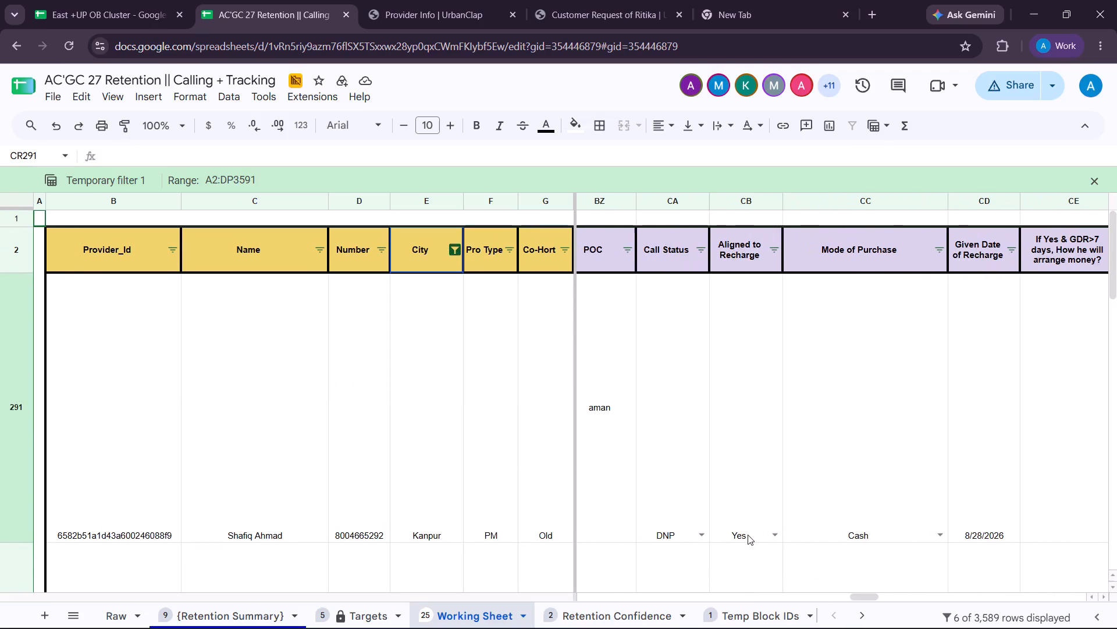
{"action": "left_click", "coordinate": [778, 535]}
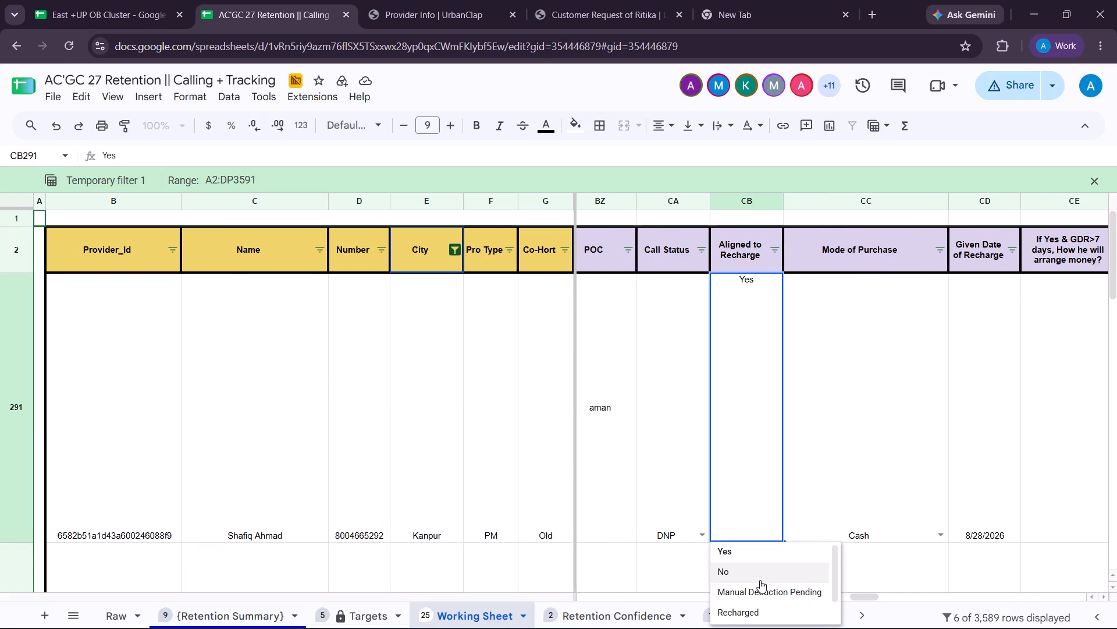
{"action": "scroll", "coordinate": [750, 592], "scroll_direction": "down", "scroll_amount": 1}
{"action": "scroll", "coordinate": [750, 592], "scroll_direction": "up", "scroll_amount": 1}
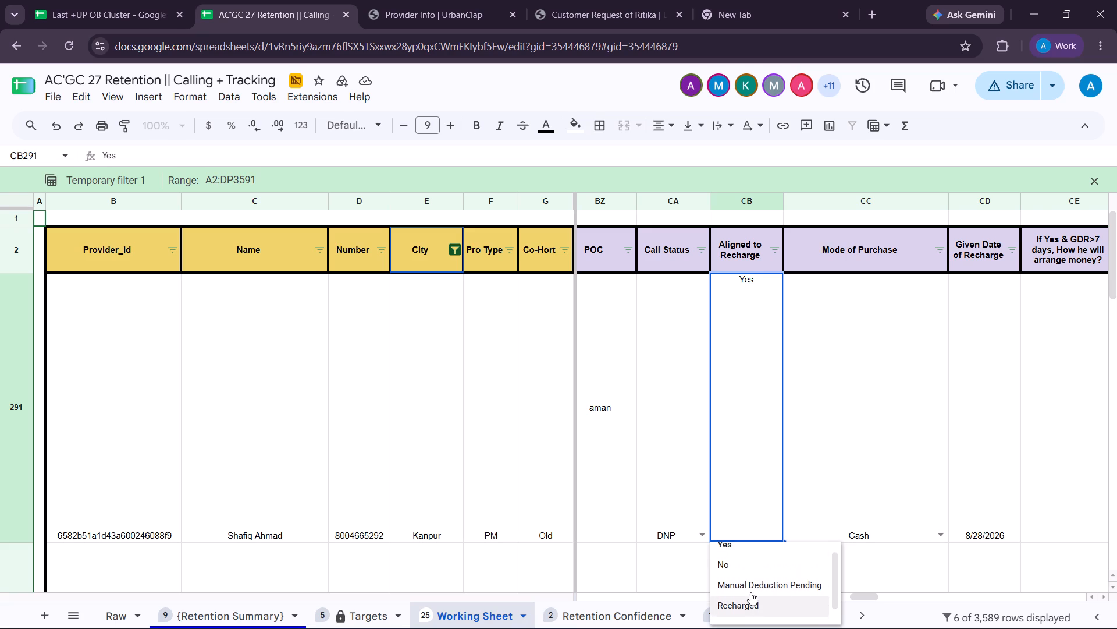
{"action": "scroll", "coordinate": [750, 592], "scroll_direction": "up", "scroll_amount": 1}
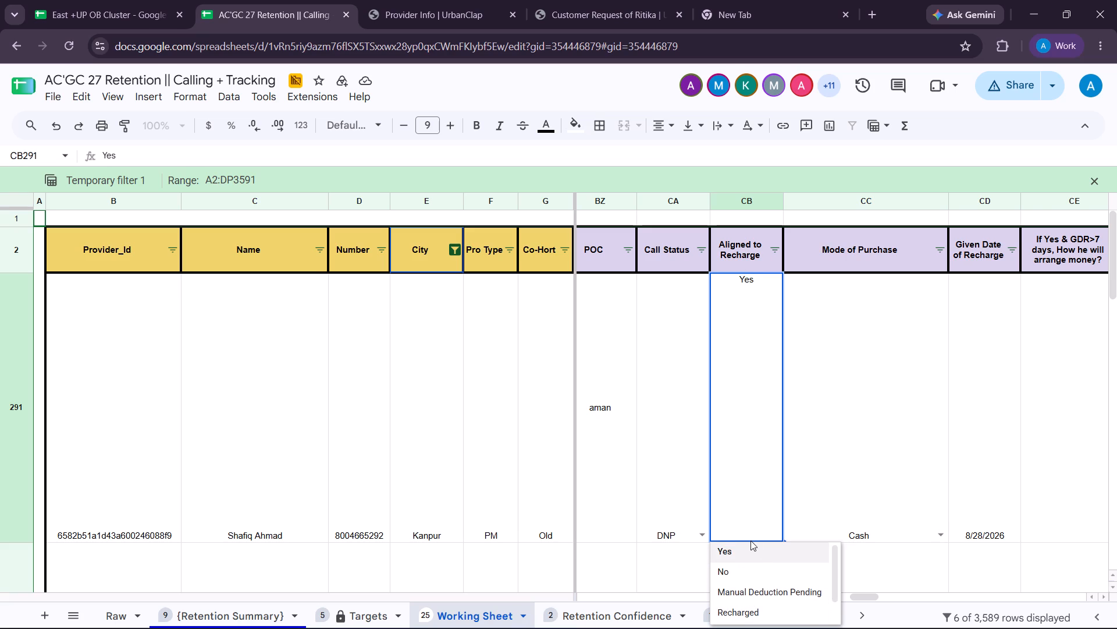
{"action": "left_click", "coordinate": [748, 546]}
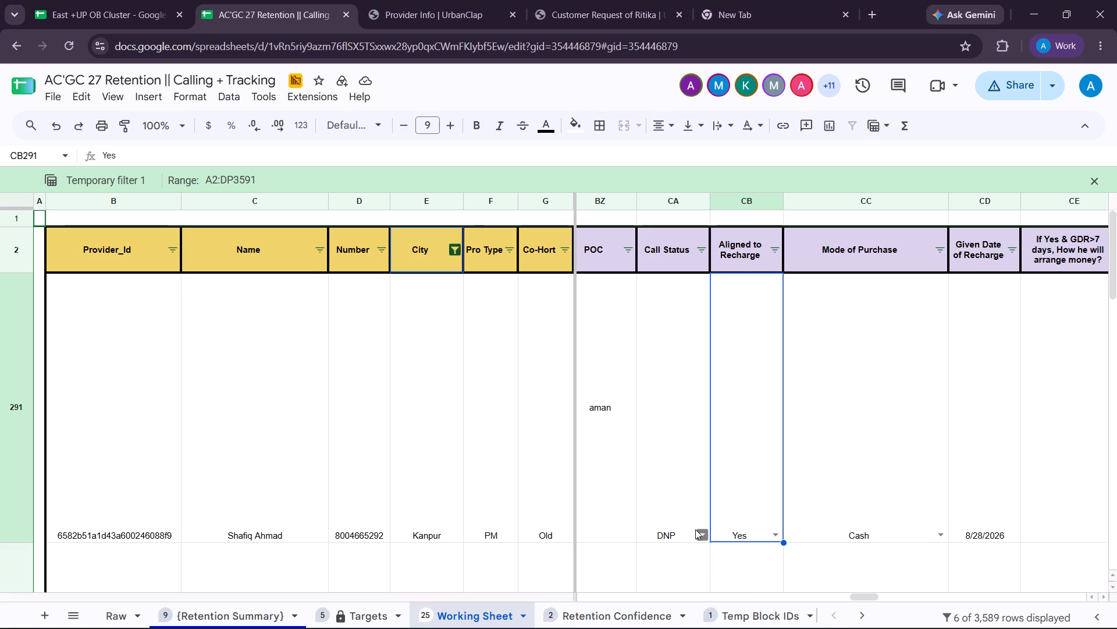
Set the recharge Call Status in CA291 to Connected.
{"action": "left_click", "coordinate": [695, 529]}
{"action": "left_click", "coordinate": [691, 546]}
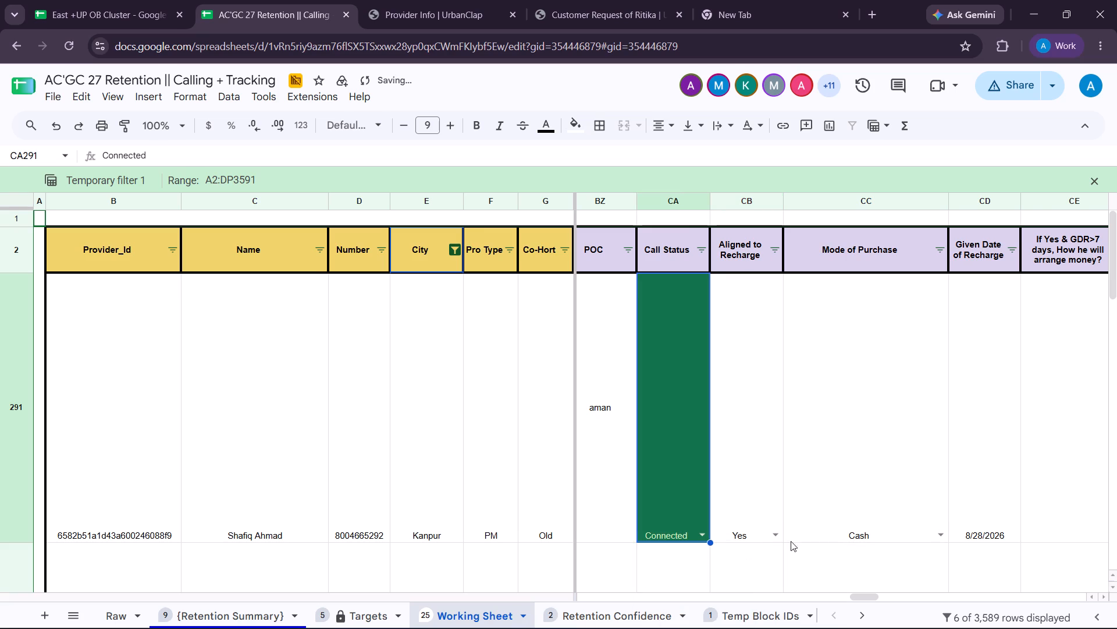
{"action": "scroll", "coordinate": [935, 531], "scroll_direction": "left", "scroll_amount": 7}
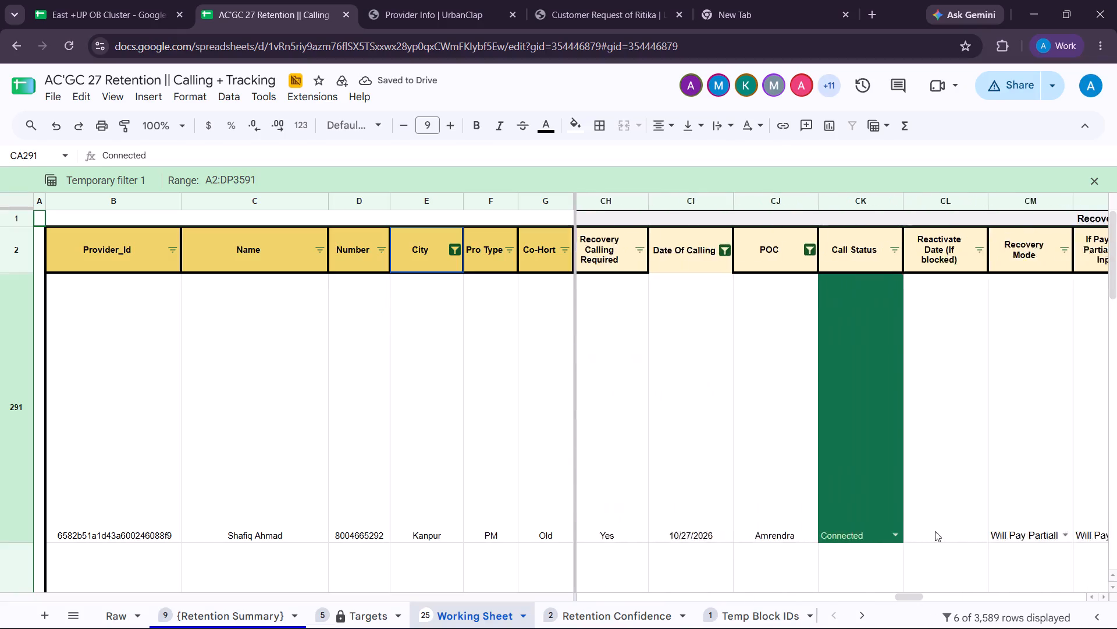
{"action": "scroll", "coordinate": [935, 531], "scroll_direction": "left", "scroll_amount": 1}
{"action": "scroll", "coordinate": [935, 531], "scroll_direction": "down", "scroll_amount": 6}
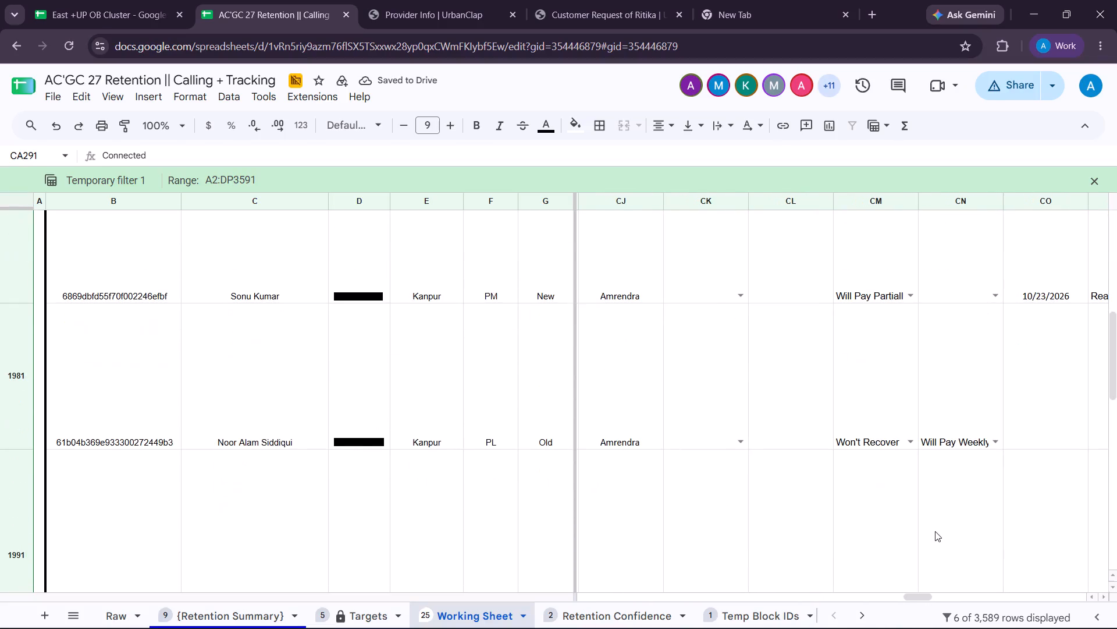
{"action": "scroll", "coordinate": [935, 531], "scroll_direction": "up", "scroll_amount": 3}
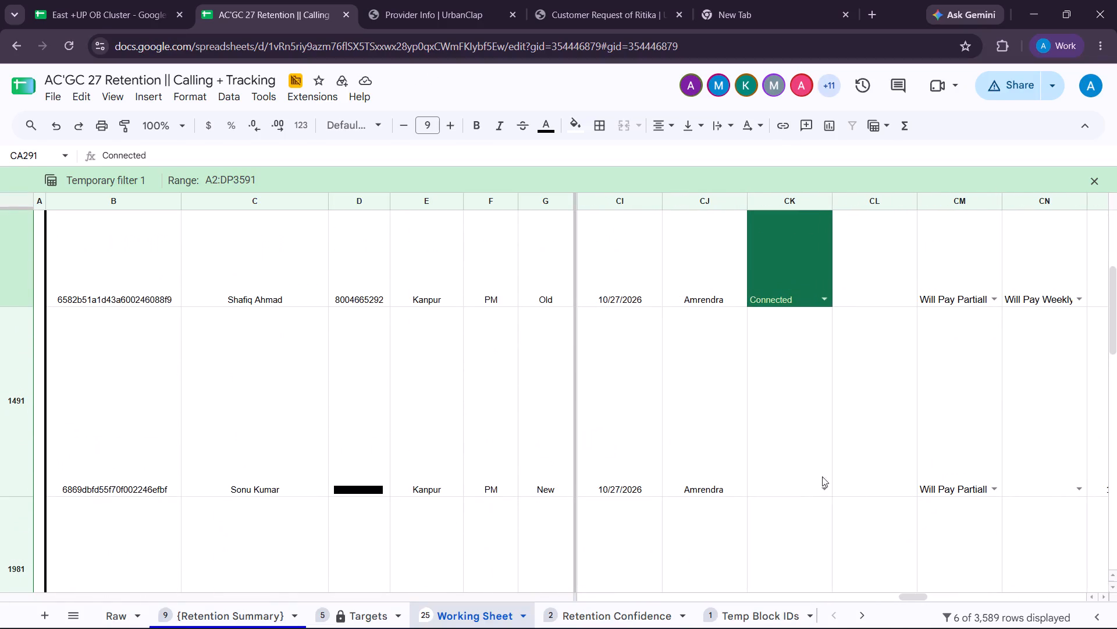
{"action": "left_click", "coordinate": [823, 488]}
{"action": "scroll", "coordinate": [810, 583], "scroll_direction": "down", "scroll_amount": 6}
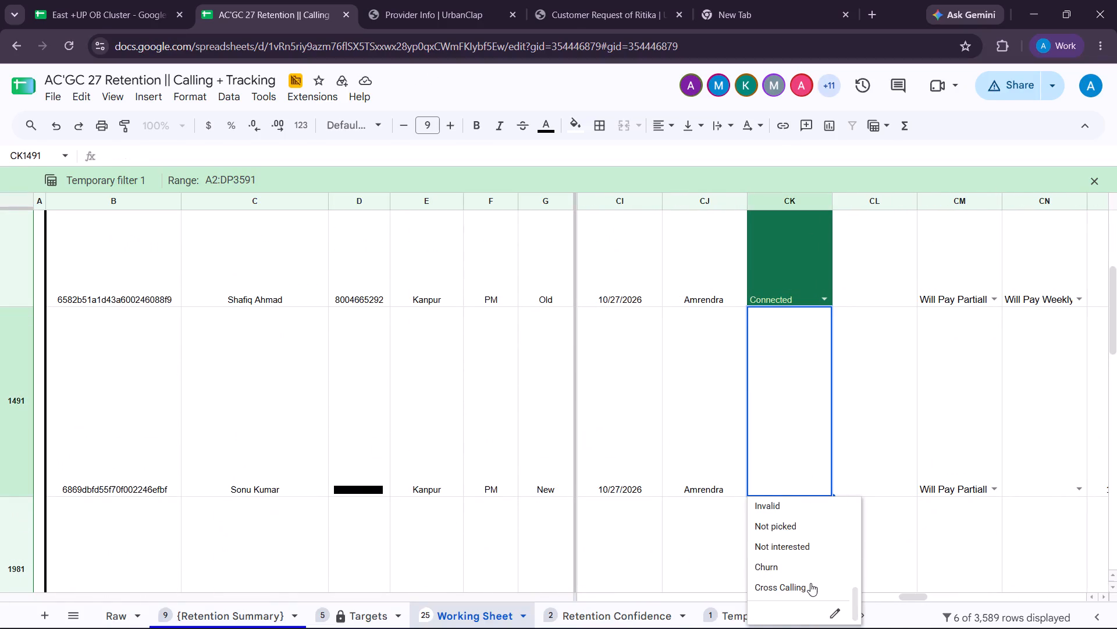
{"action": "scroll", "coordinate": [802, 534], "scroll_direction": "up", "scroll_amount": 1}
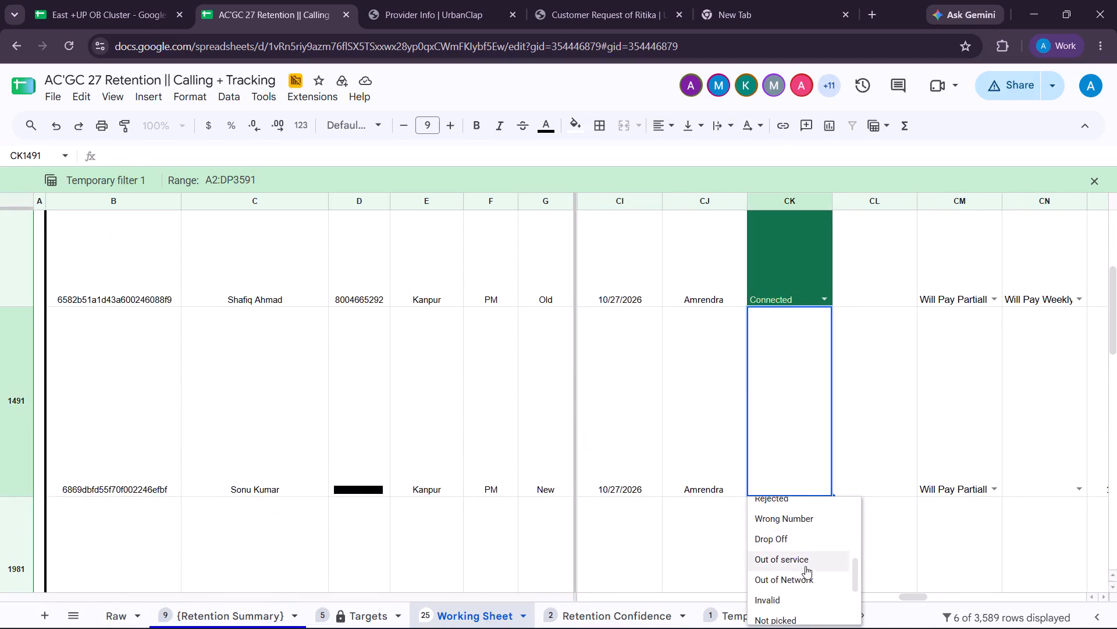
{"action": "left_click", "coordinate": [805, 568]}
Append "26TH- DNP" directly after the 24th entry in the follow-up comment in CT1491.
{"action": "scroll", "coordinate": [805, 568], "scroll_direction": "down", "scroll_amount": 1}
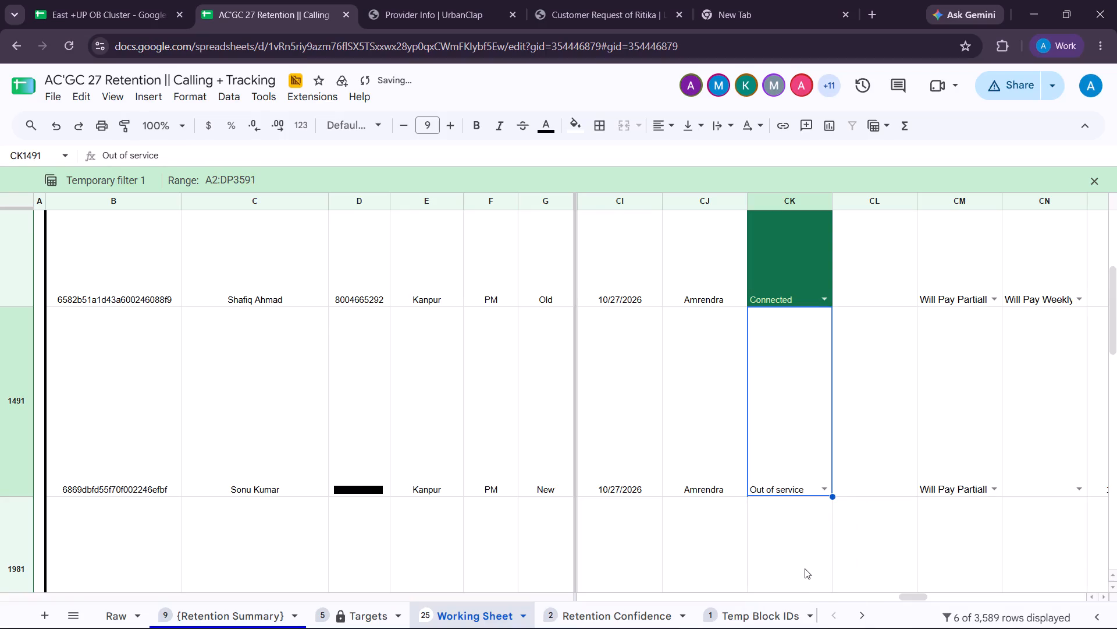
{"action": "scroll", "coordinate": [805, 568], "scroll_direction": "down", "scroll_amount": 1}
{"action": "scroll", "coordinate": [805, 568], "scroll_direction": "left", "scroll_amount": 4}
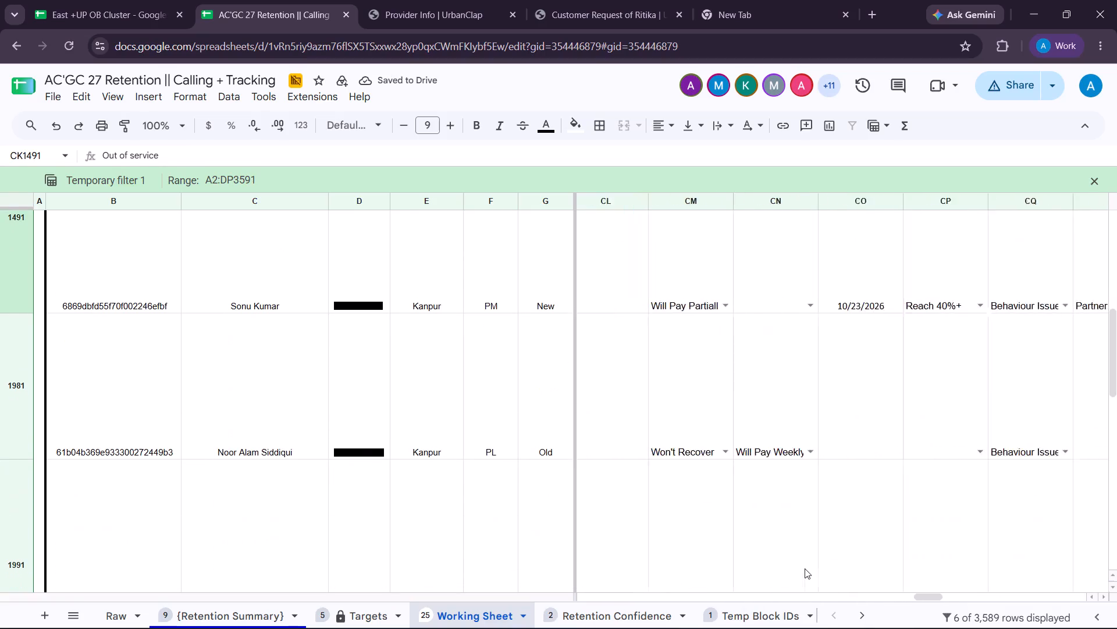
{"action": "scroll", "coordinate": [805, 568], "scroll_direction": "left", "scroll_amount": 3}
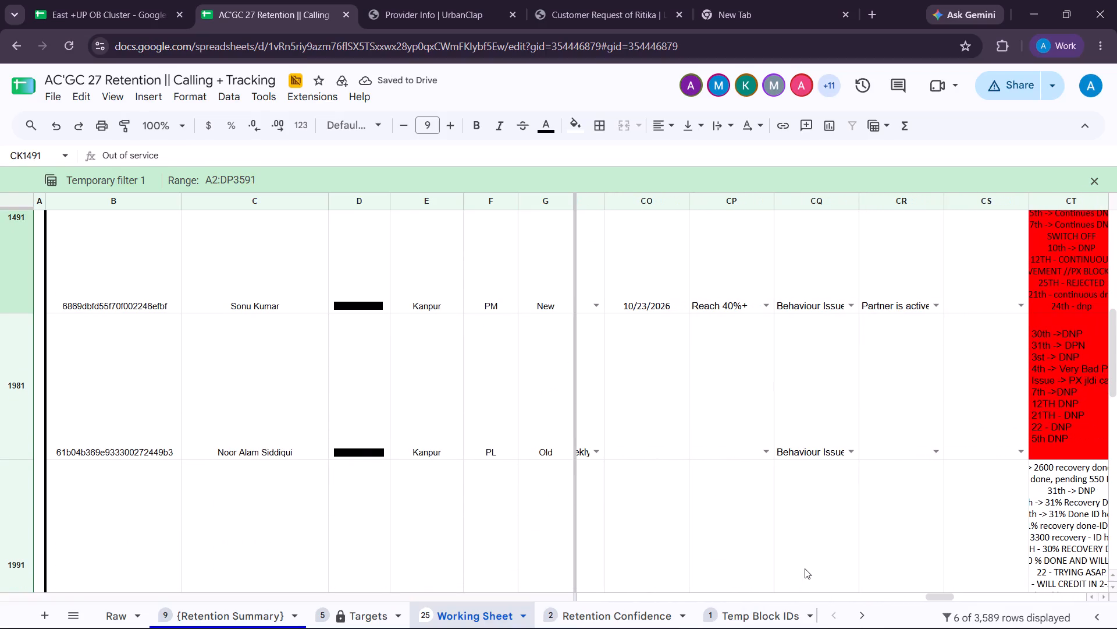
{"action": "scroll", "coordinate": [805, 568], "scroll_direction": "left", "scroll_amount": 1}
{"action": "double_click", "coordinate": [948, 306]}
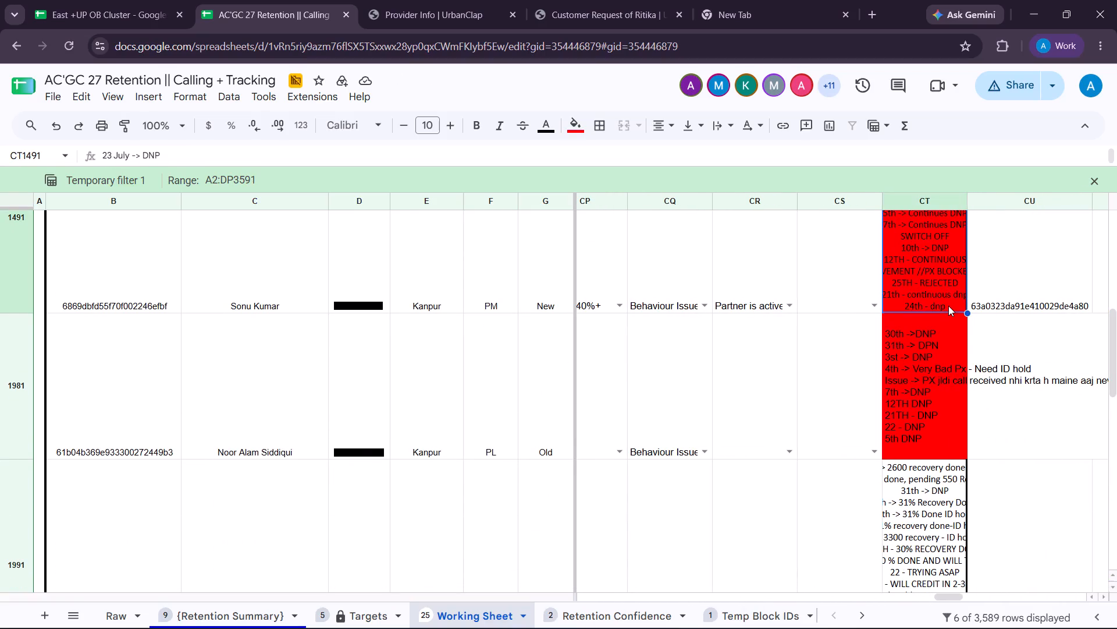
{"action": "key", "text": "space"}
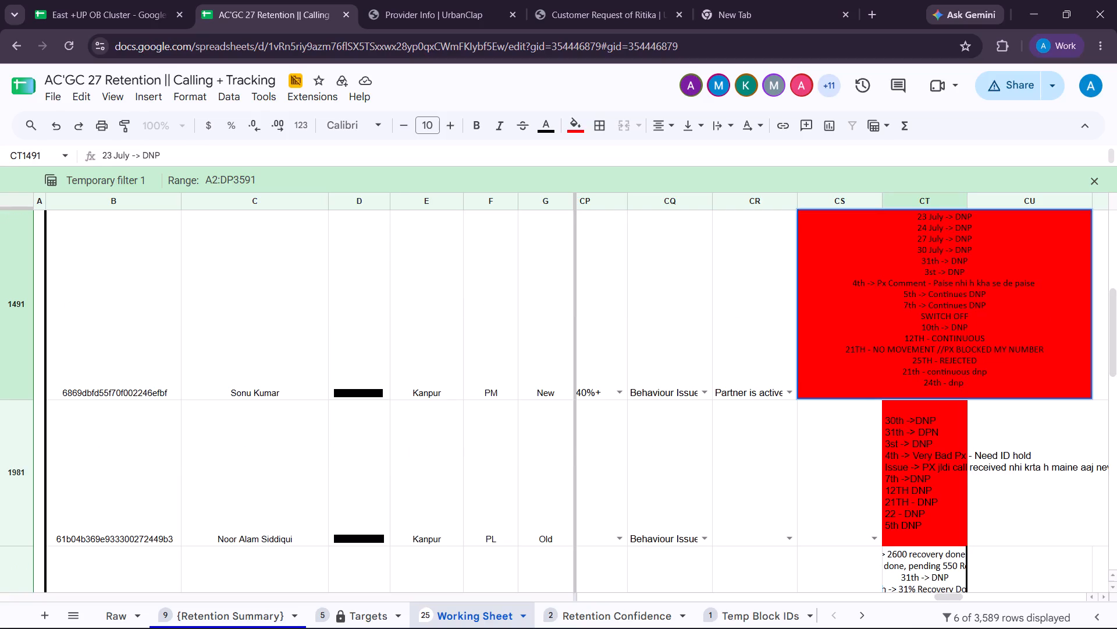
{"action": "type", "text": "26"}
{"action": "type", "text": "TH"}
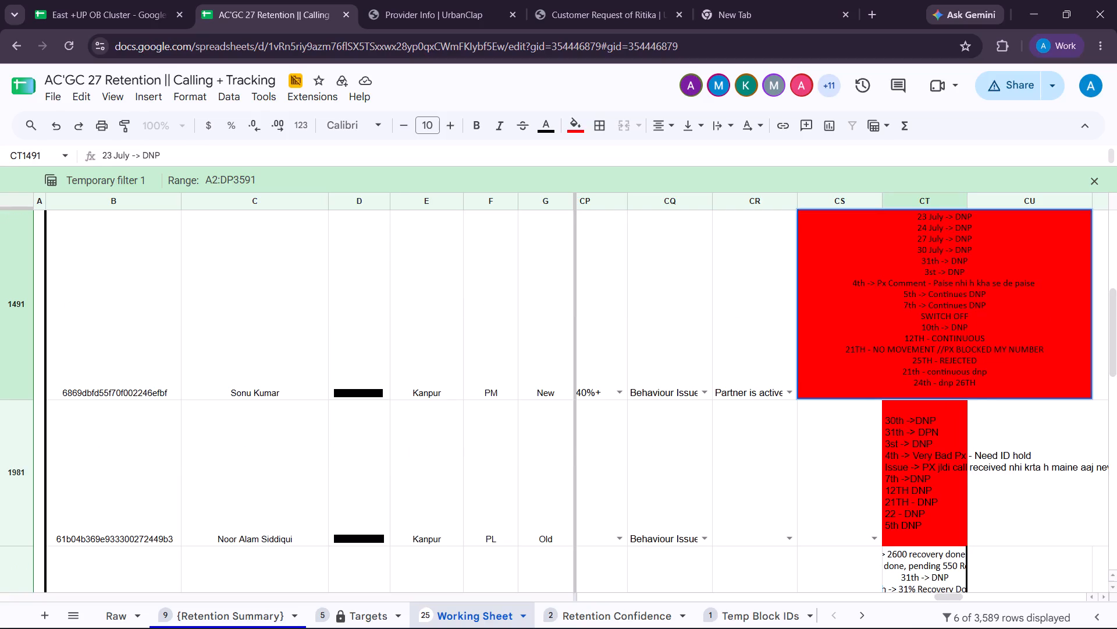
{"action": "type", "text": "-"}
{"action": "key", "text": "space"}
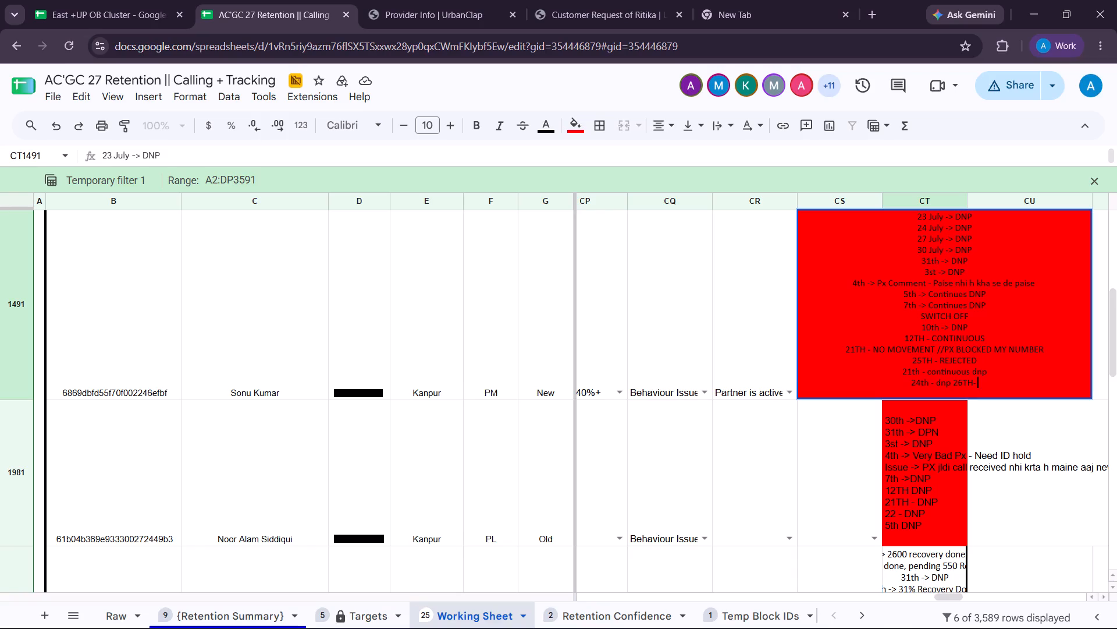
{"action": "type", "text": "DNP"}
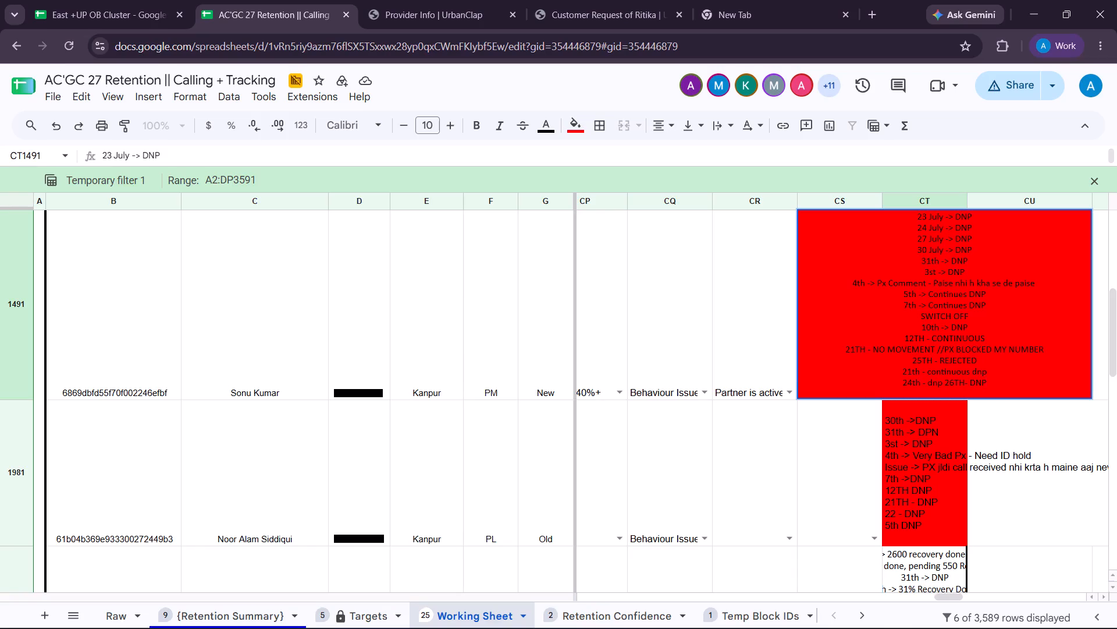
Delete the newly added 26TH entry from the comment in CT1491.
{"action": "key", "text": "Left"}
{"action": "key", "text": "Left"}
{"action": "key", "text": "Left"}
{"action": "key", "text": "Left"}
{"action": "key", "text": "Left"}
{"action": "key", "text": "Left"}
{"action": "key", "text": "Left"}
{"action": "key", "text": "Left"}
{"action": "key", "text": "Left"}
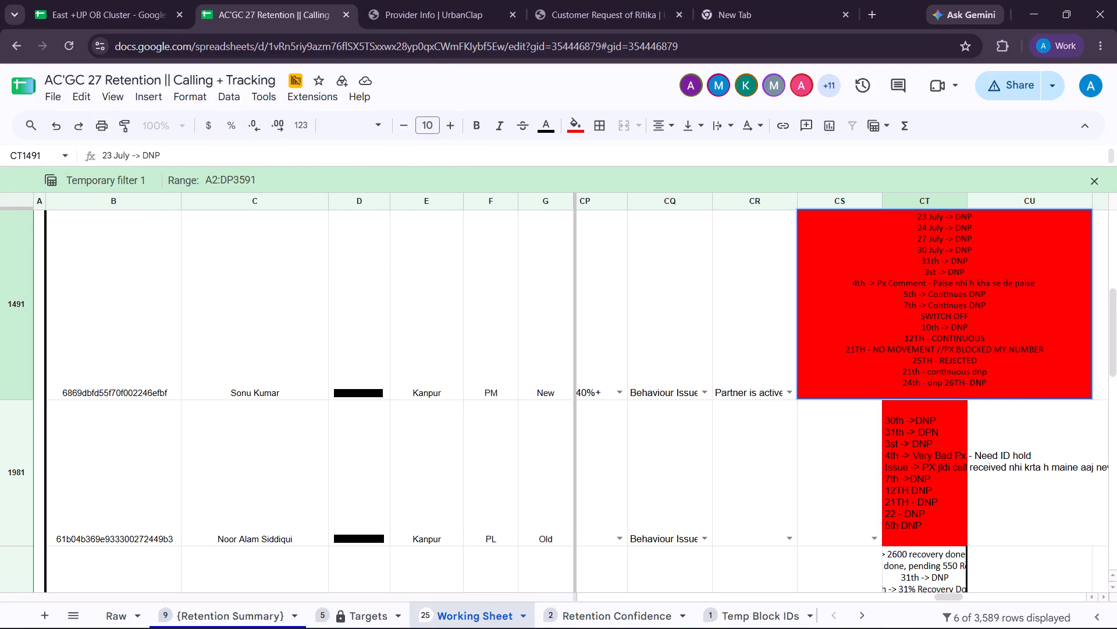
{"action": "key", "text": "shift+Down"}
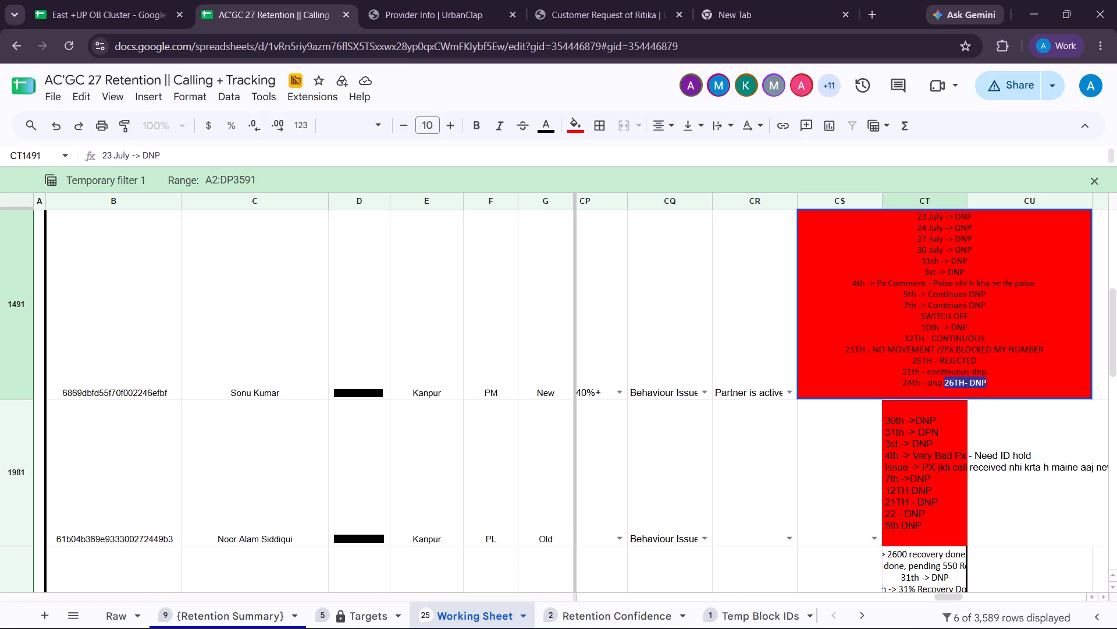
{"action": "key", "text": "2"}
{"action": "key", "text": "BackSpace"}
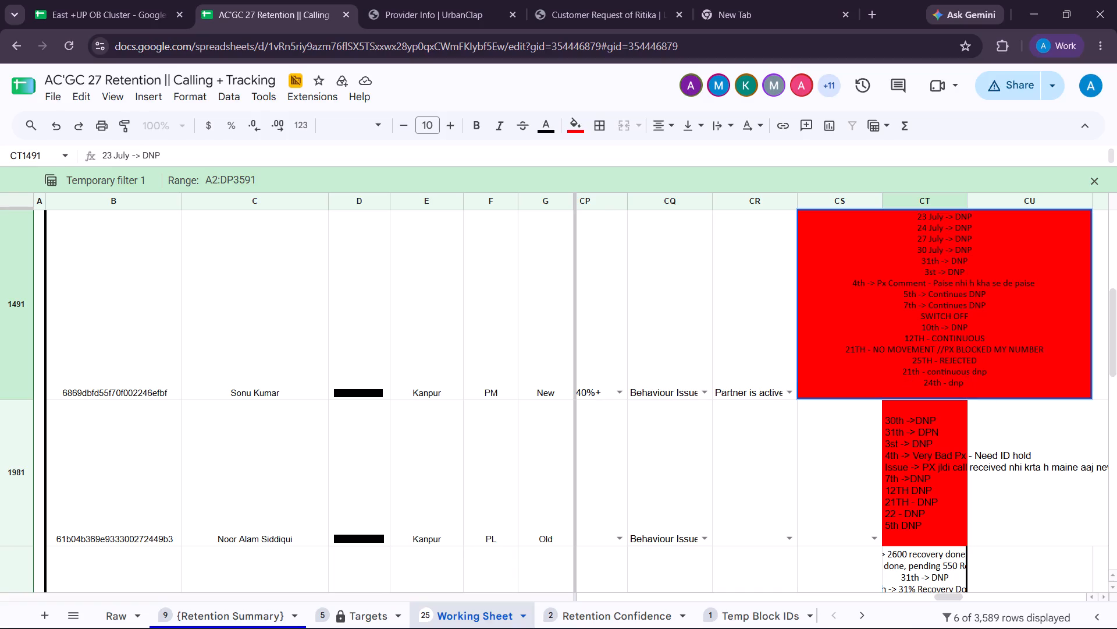
Enter "26TH-" after the 24th entry in the CT1491 comment, separated from it by a long run of spaces.
{"action": "key", "text": "space"}
{"action": "key", "text": "space"}
{"action": "key", "text": "space"}
{"action": "key", "text": "space"}
{"action": "key", "text": "space"}
{"action": "key", "text": "space"}
{"action": "key", "text": "space"}
{"action": "key", "text": "space"}
{"action": "key", "text": "space"}
{"action": "key", "text": "space"}
{"action": "key", "text": "space"}
{"action": "key", "text": "space"}
{"action": "key", "text": "space"}
{"action": "key", "text": "space"}
{"action": "key", "text": "space"}
{"action": "key", "text": "space"}
{"action": "key", "text": "space"}
{"action": "key", "text": "space"}
{"action": "key", "text": "space"}
{"action": "key", "text": "space"}
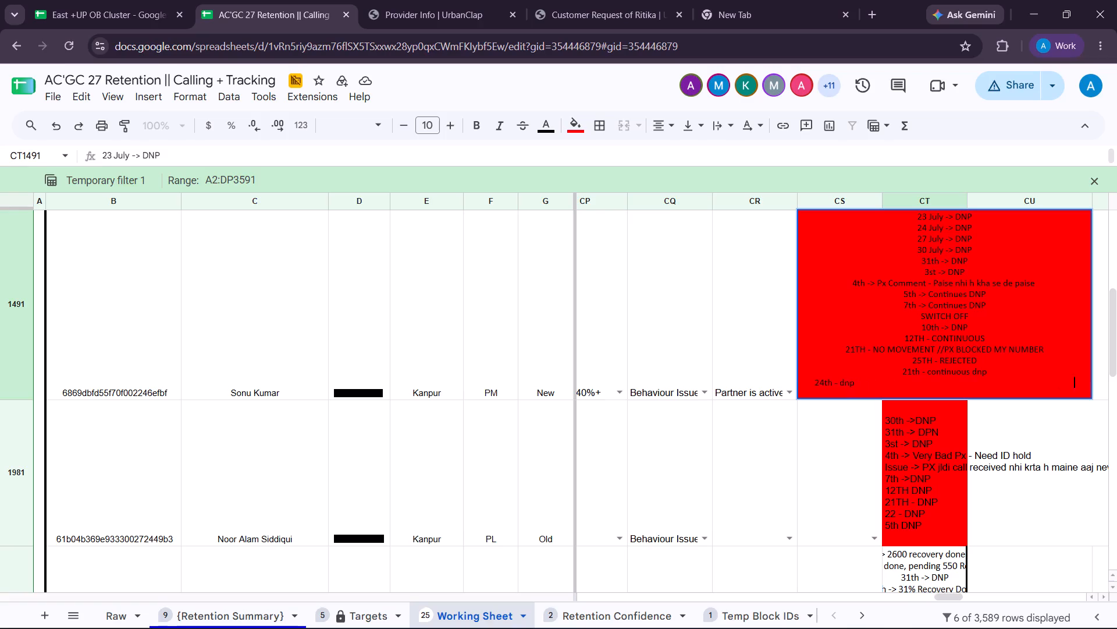
{"action": "type", "text": "26TH-"}
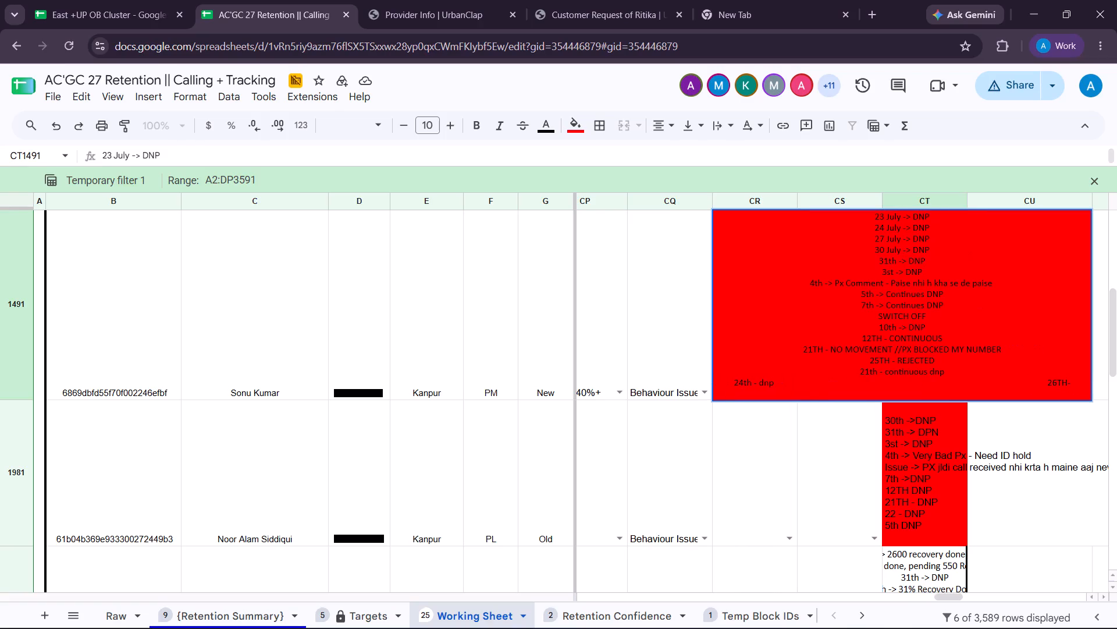
Add more spaces before "26TH-" in CT1491 to wrap it onto its own line, and complete the entry with "DNP".
{"action": "key", "text": "Left"}
{"action": "key", "text": "Left"}
{"action": "key", "text": "Left"}
{"action": "key", "text": "Left"}
{"action": "key", "text": "Left"}
{"action": "key", "text": "Left"}
{"action": "key", "text": "Left"}
{"action": "key", "text": "space"}
{"action": "key", "text": "space"}
{"action": "key", "text": "space"}
{"action": "key", "text": "space"}
{"action": "key", "text": "space"}
{"action": "key", "text": "space"}
{"action": "key", "text": "space"}
{"action": "key", "text": "space"}
{"action": "key", "text": "space"}
{"action": "key", "text": "space"}
{"action": "key", "text": "space"}
{"action": "key", "text": "space"}
{"action": "key", "text": "space"}
{"action": "key", "text": "space"}
{"action": "key", "text": "space"}
{"action": "key", "text": "space"}
{"action": "key", "text": "space"}
{"action": "key", "text": "space"}
{"action": "key", "text": "space"}
{"action": "key", "text": "space"}
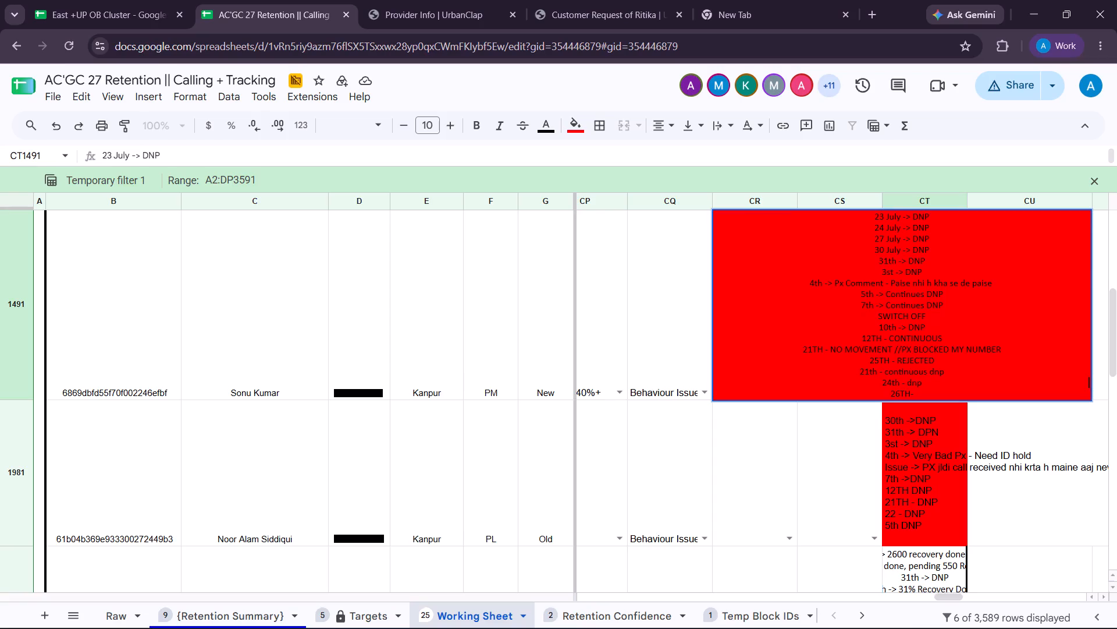
{"action": "left_click", "coordinate": [941, 391]}
{"action": "type", "text": "DNP"}
{"action": "key", "text": "Return"}
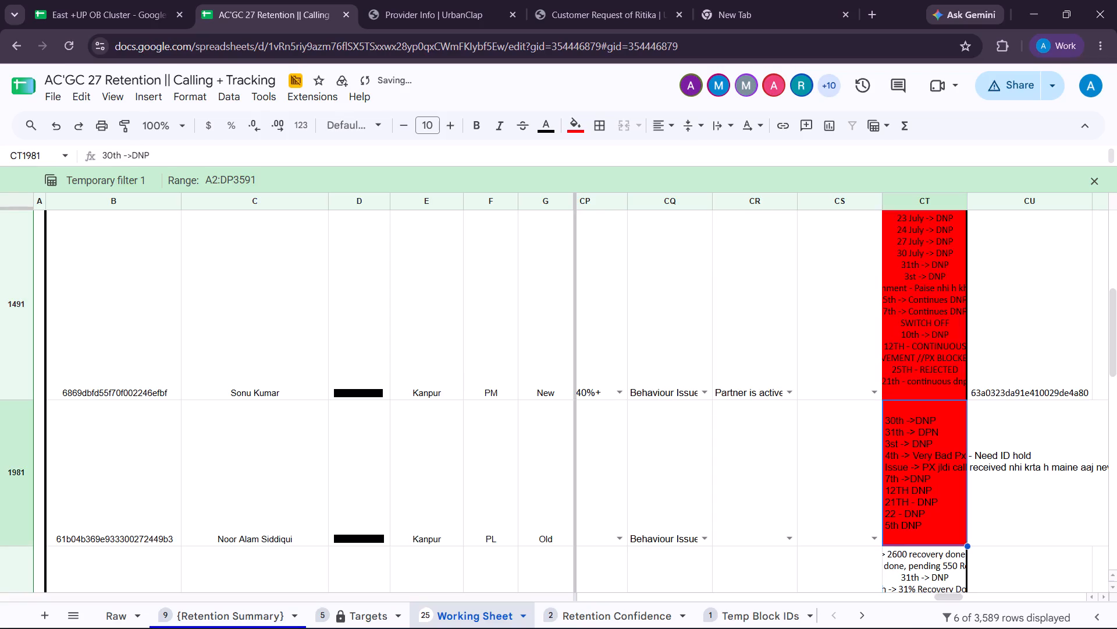
Review the earlier call history, earnings, activity and retention status columns for the Kanpur provider in row 1981.
{"action": "scroll", "coordinate": [908, 423], "scroll_direction": "down", "scroll_amount": 1}
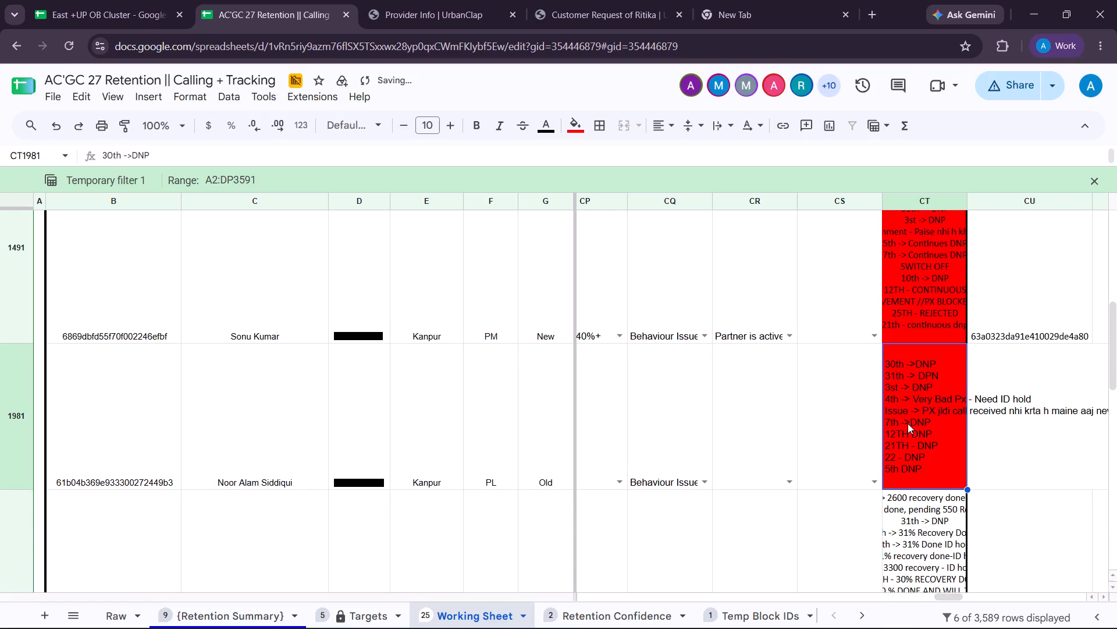
{"action": "scroll", "coordinate": [908, 423], "scroll_direction": "right", "scroll_amount": 9}
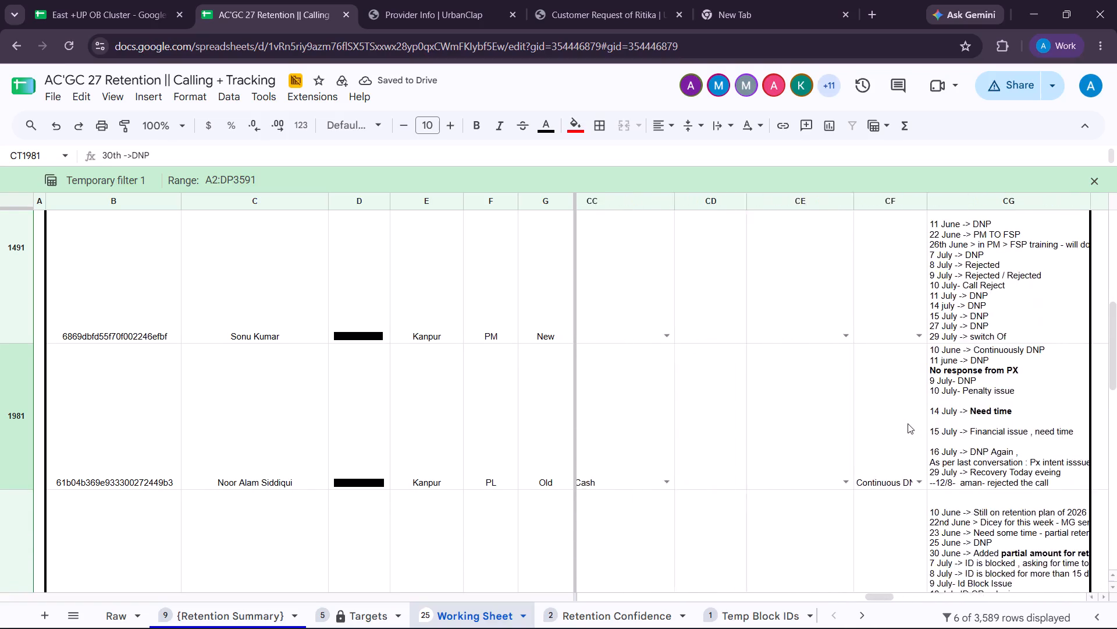
{"action": "scroll", "coordinate": [908, 423], "scroll_direction": "right", "scroll_amount": 3}
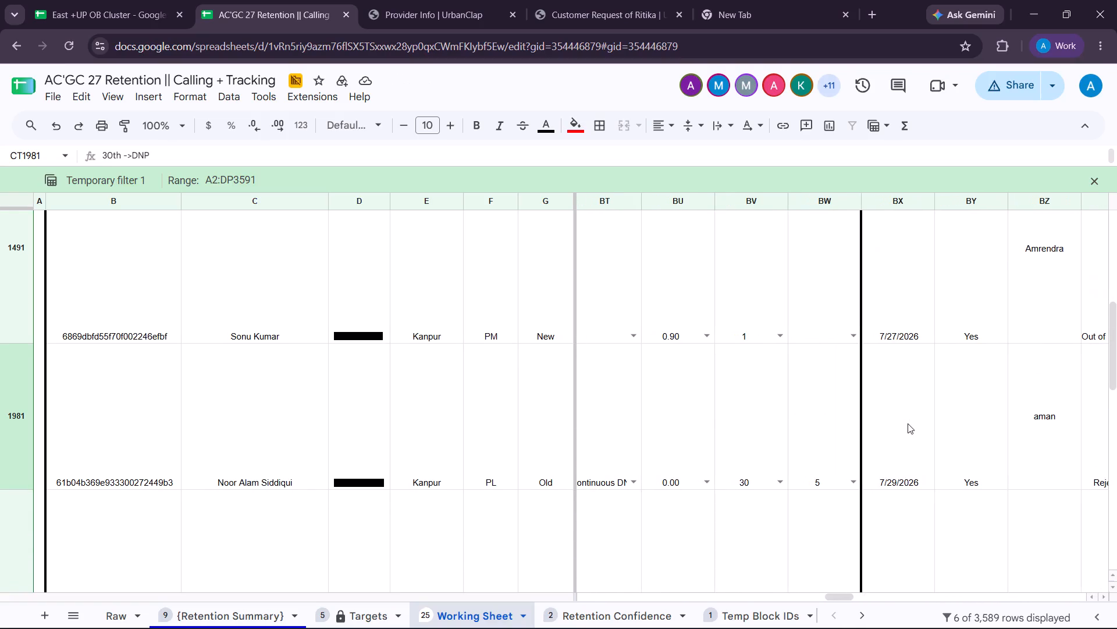
{"action": "scroll", "coordinate": [908, 423], "scroll_direction": "up", "scroll_amount": 1}
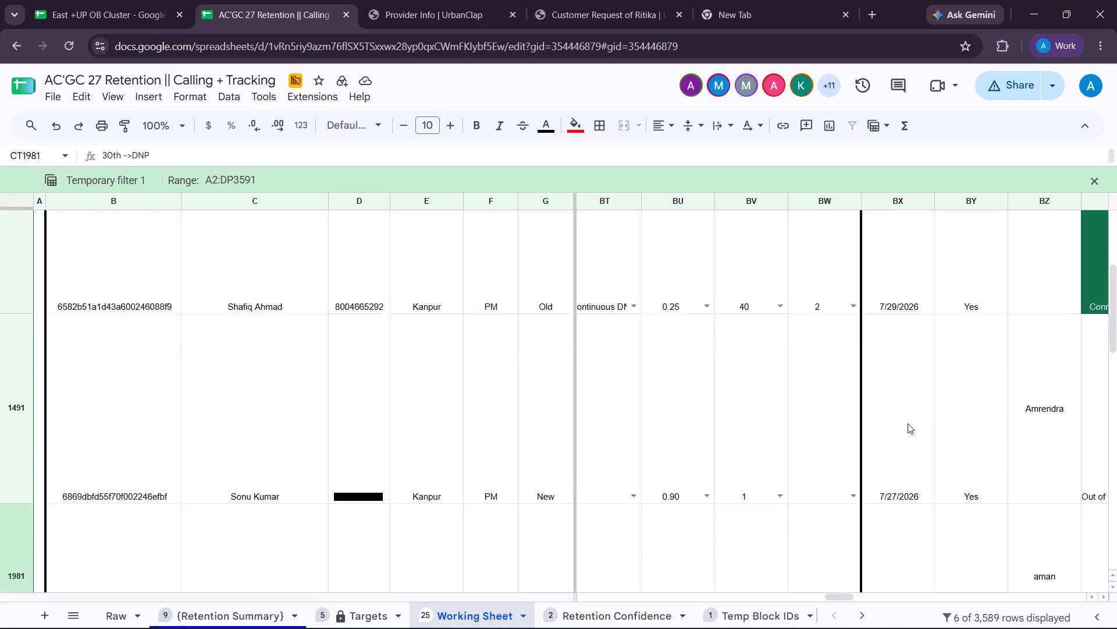
{"action": "scroll", "coordinate": [908, 423], "scroll_direction": "up", "scroll_amount": 1}
{"action": "scroll", "coordinate": [908, 423], "scroll_direction": "left", "scroll_amount": 3}
{"action": "scroll", "coordinate": [908, 423], "scroll_direction": "down", "scroll_amount": 2}
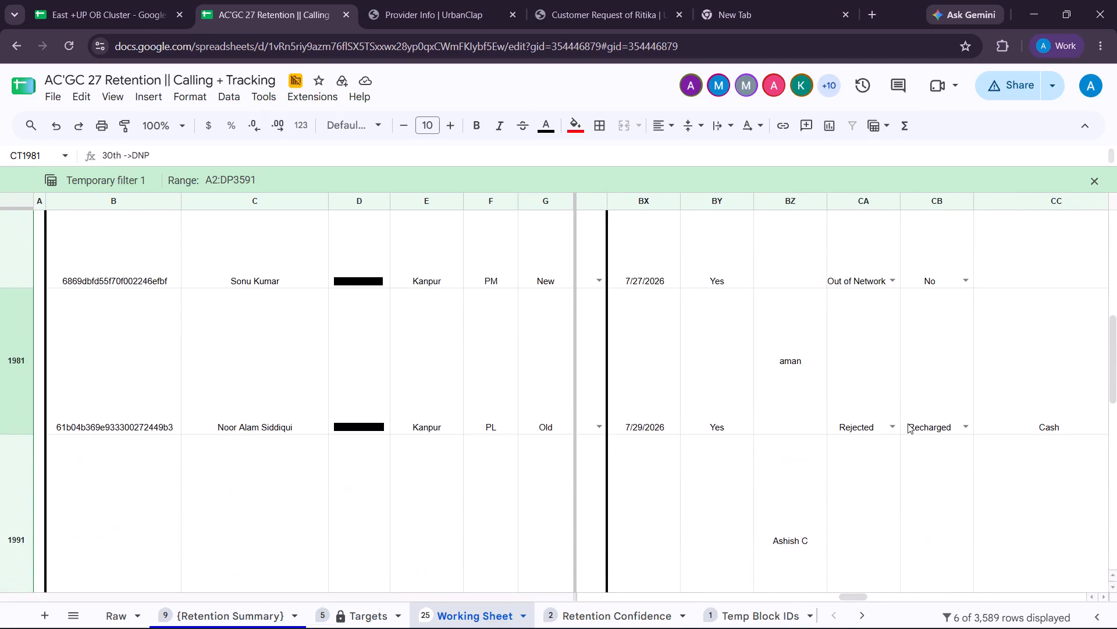
{"action": "scroll", "coordinate": [908, 423], "scroll_direction": "down", "scroll_amount": 1}
{"action": "scroll", "coordinate": [908, 423], "scroll_direction": "right", "scroll_amount": 1}
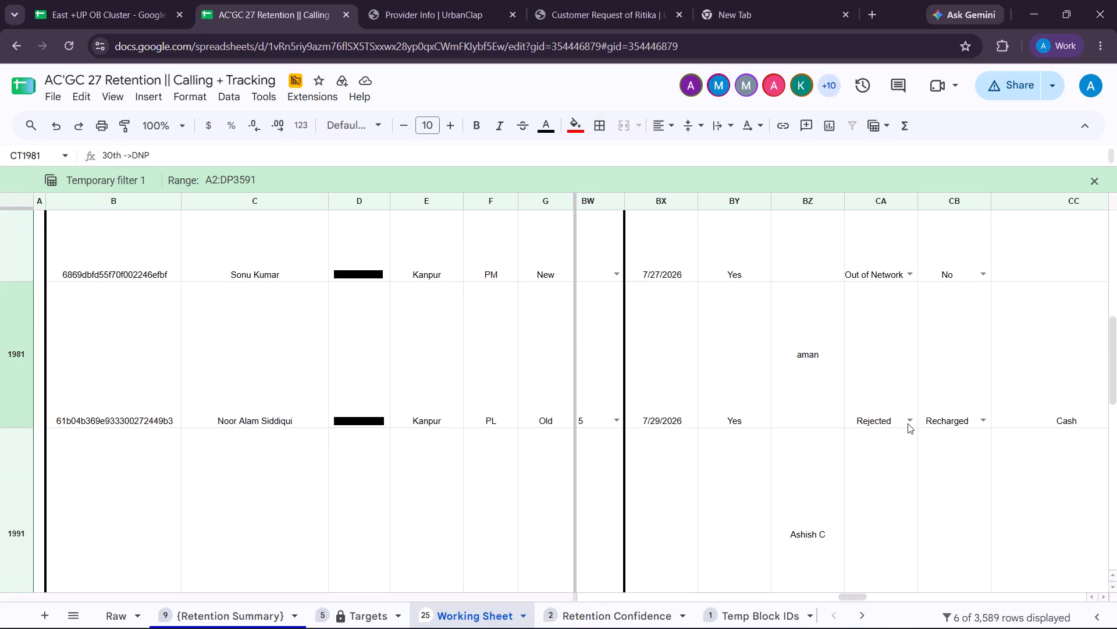
{"action": "scroll", "coordinate": [908, 423], "scroll_direction": "right", "scroll_amount": 6}
{"action": "scroll", "coordinate": [908, 423], "scroll_direction": "left", "scroll_amount": 1}
{"action": "scroll", "coordinate": [908, 423], "scroll_direction": "right", "scroll_amount": 2}
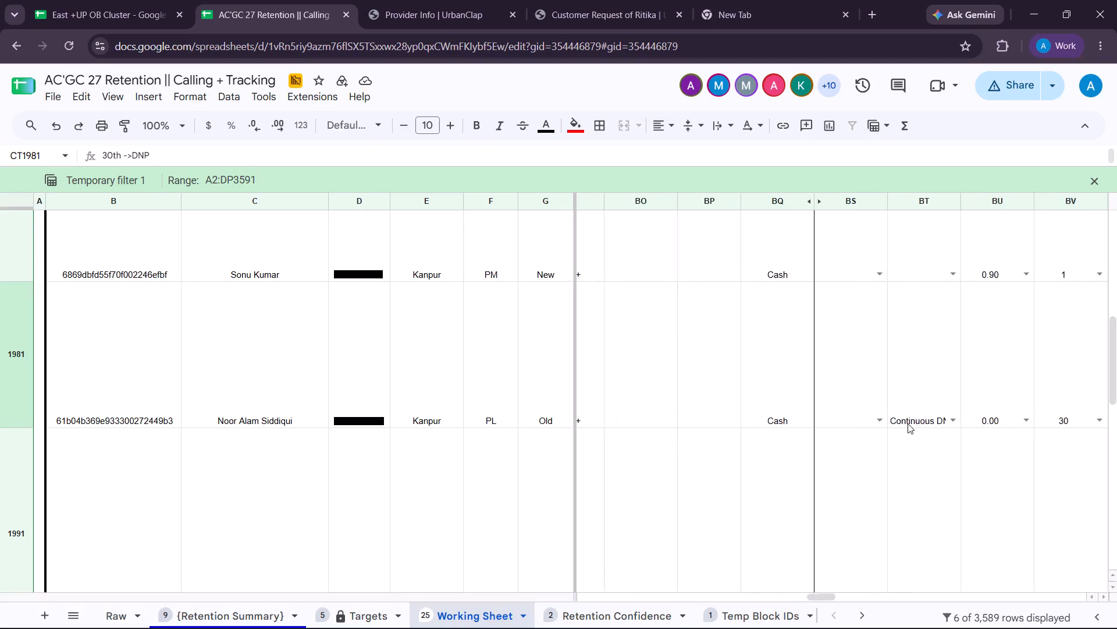
{"action": "scroll", "coordinate": [908, 423], "scroll_direction": "right", "scroll_amount": 9}
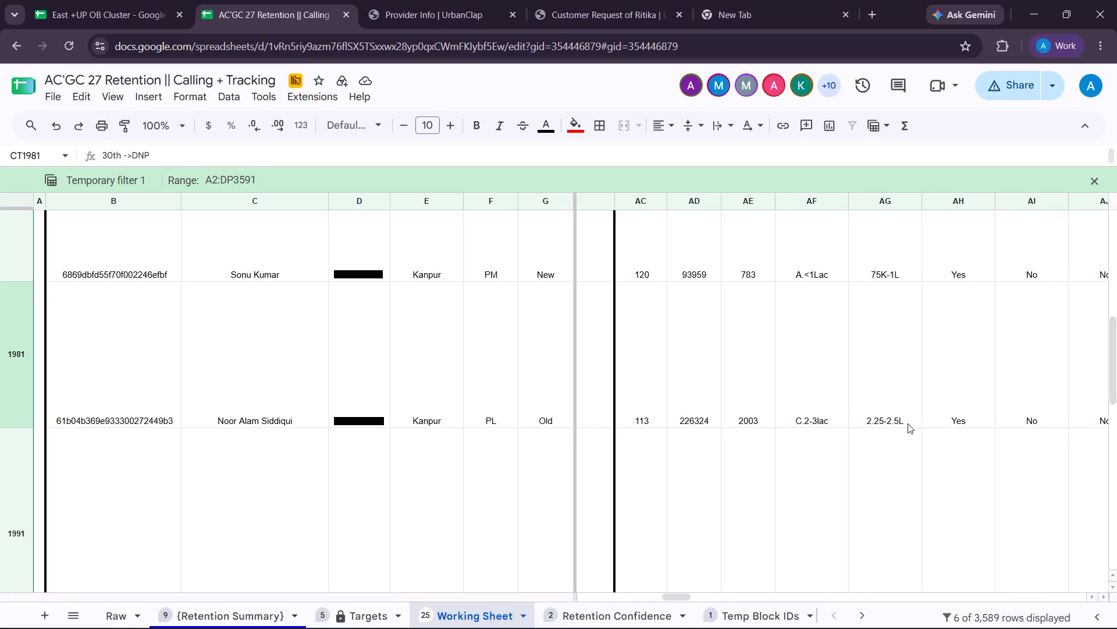
{"action": "scroll", "coordinate": [908, 423], "scroll_direction": "right", "scroll_amount": 2}
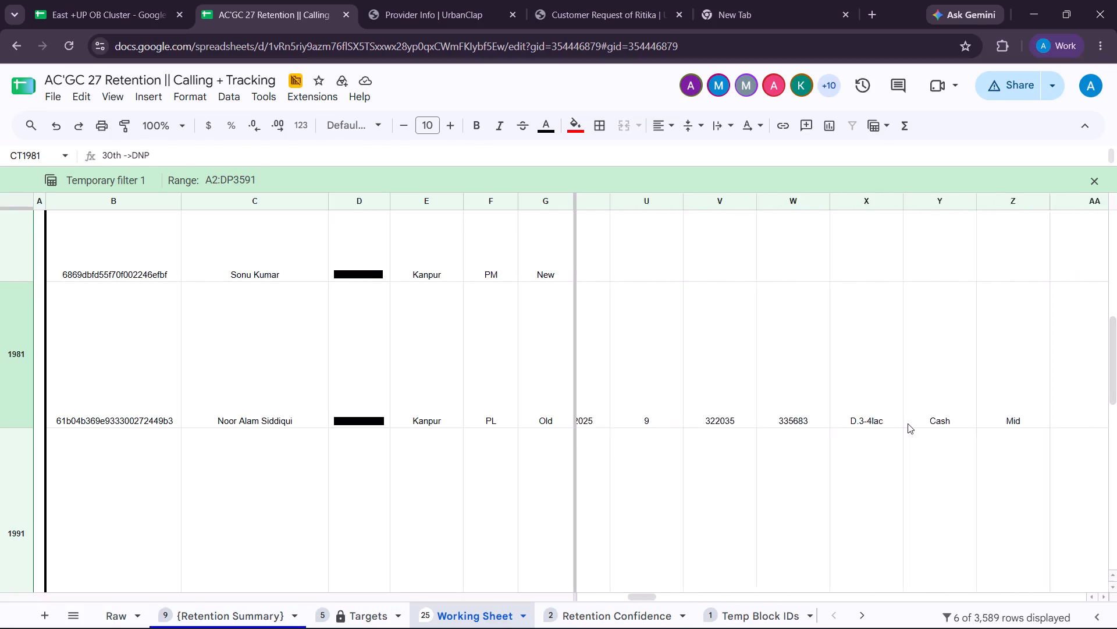
{"action": "scroll", "coordinate": [908, 423], "scroll_direction": "right", "scroll_amount": 2}
{"action": "scroll", "coordinate": [908, 423], "scroll_direction": "left", "scroll_amount": 8}
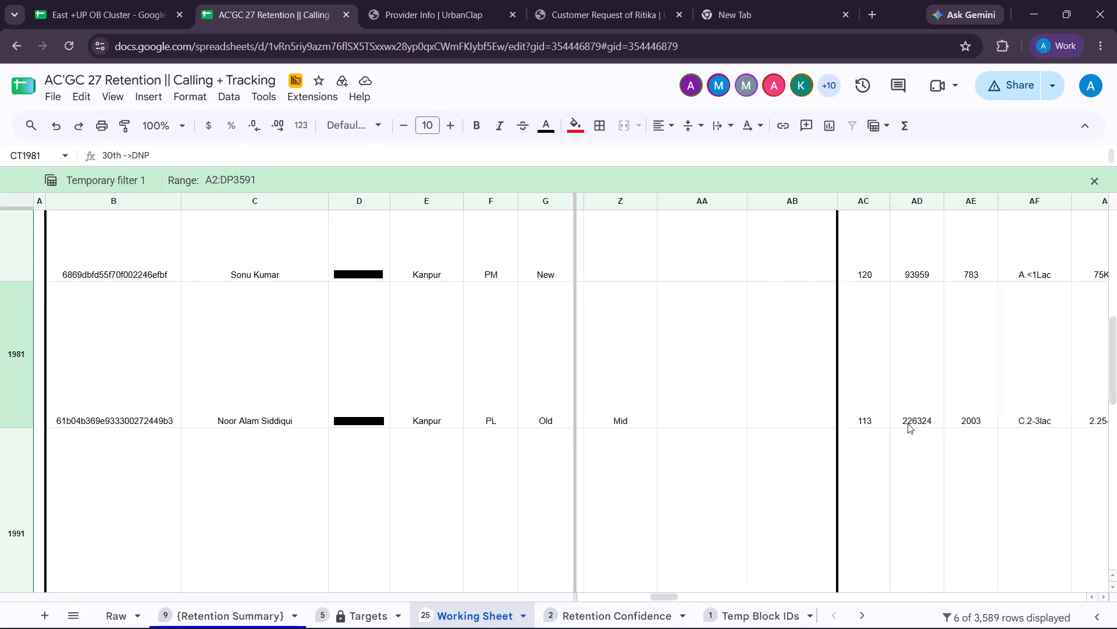
{"action": "scroll", "coordinate": [908, 423], "scroll_direction": "left", "scroll_amount": 6}
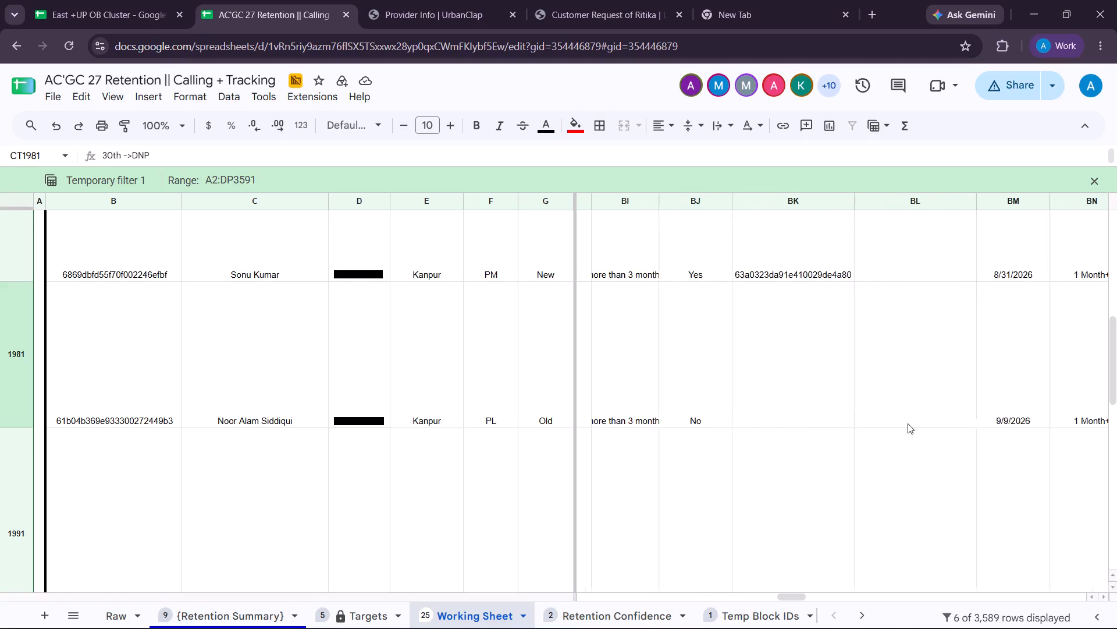
{"action": "scroll", "coordinate": [908, 423], "scroll_direction": "left", "scroll_amount": 6}
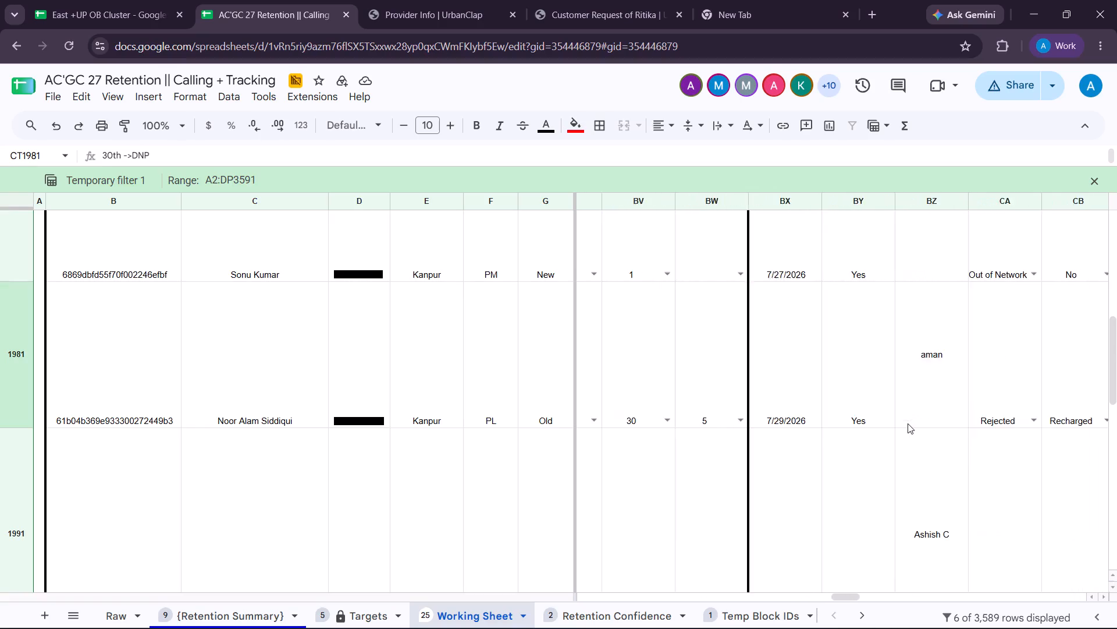
{"action": "scroll", "coordinate": [908, 423], "scroll_direction": "left", "scroll_amount": 6}
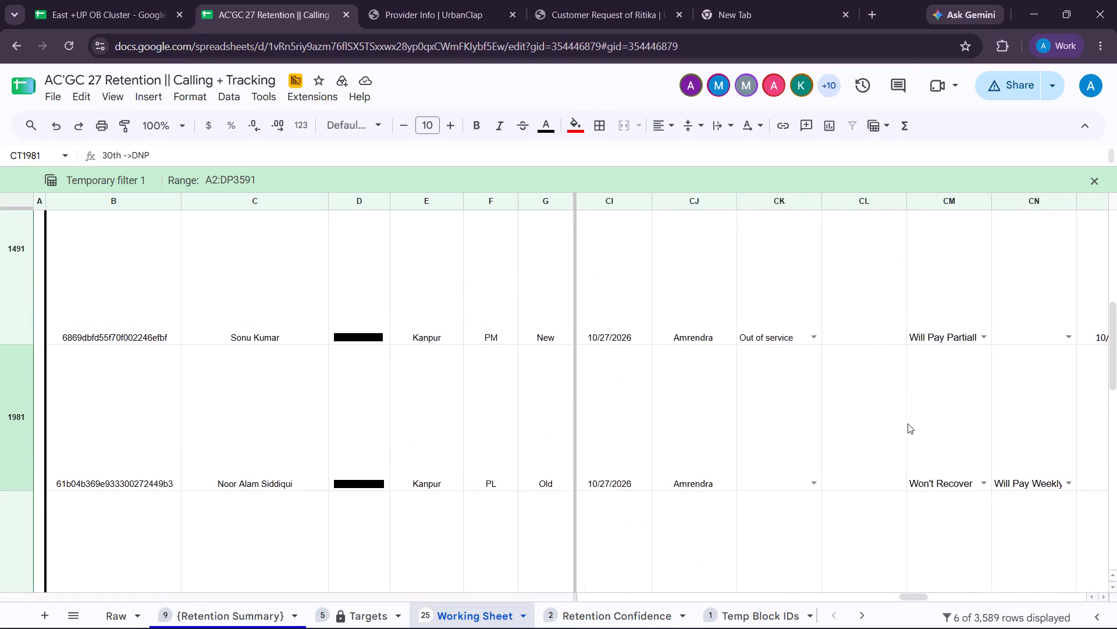
{"action": "scroll", "coordinate": [908, 423], "scroll_direction": "left", "scroll_amount": 2}
Examine the loan amounts and recovery percentages in columns AN to AV for the providers in rows 1981 and 1991.
{"action": "scroll", "coordinate": [908, 423], "scroll_direction": "right", "scroll_amount": 3}
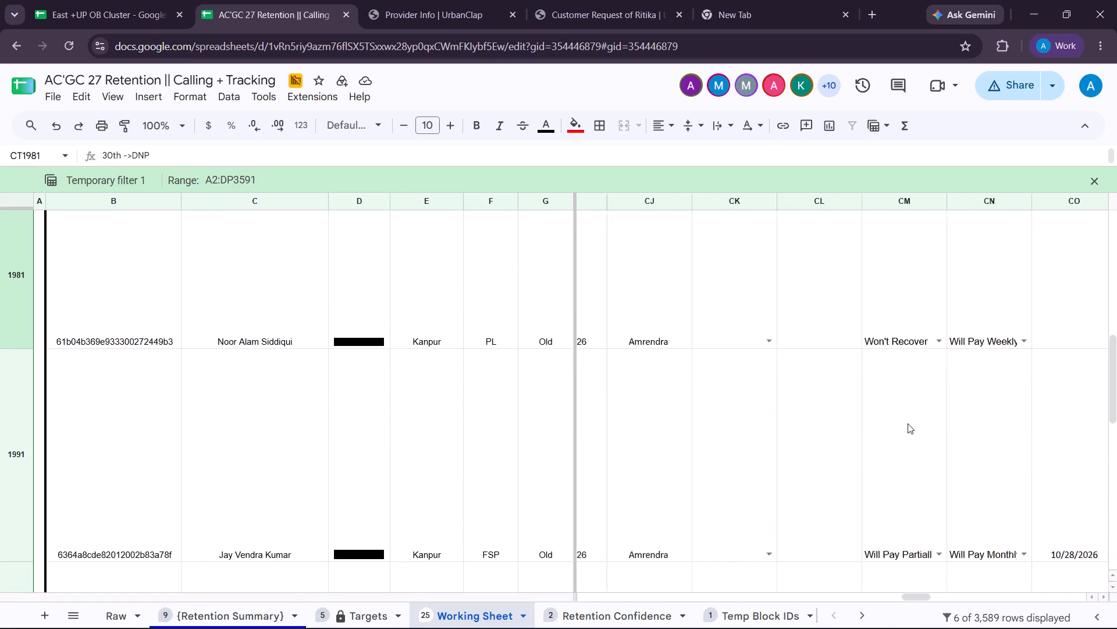
{"action": "scroll", "coordinate": [908, 423], "scroll_direction": "right", "scroll_amount": 6}
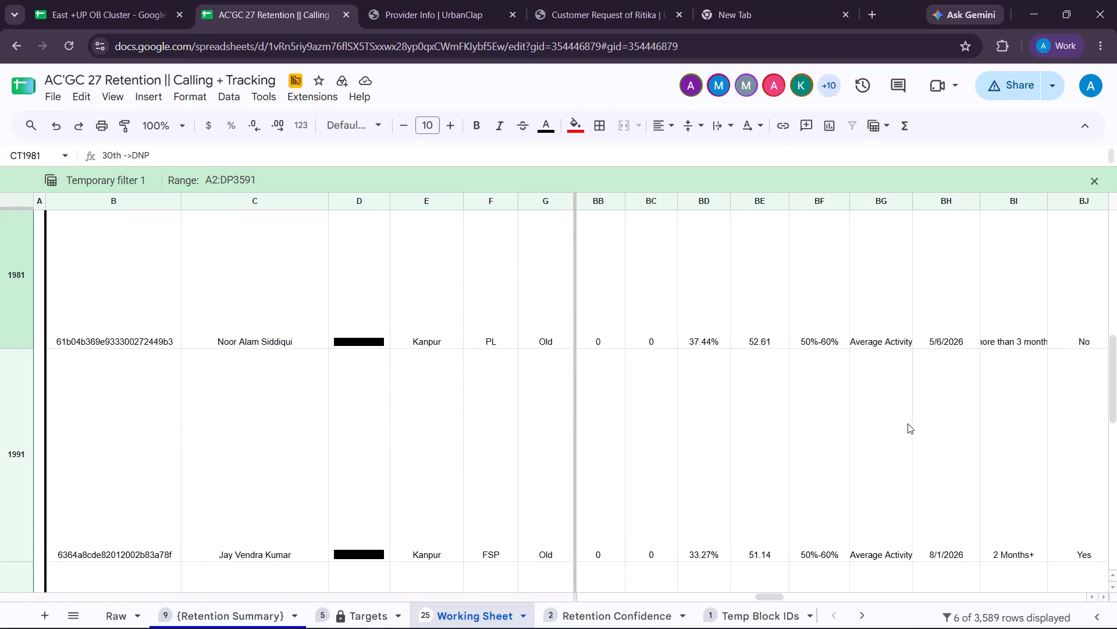
{"action": "scroll", "coordinate": [965, 426], "scroll_direction": "right", "scroll_amount": 4}
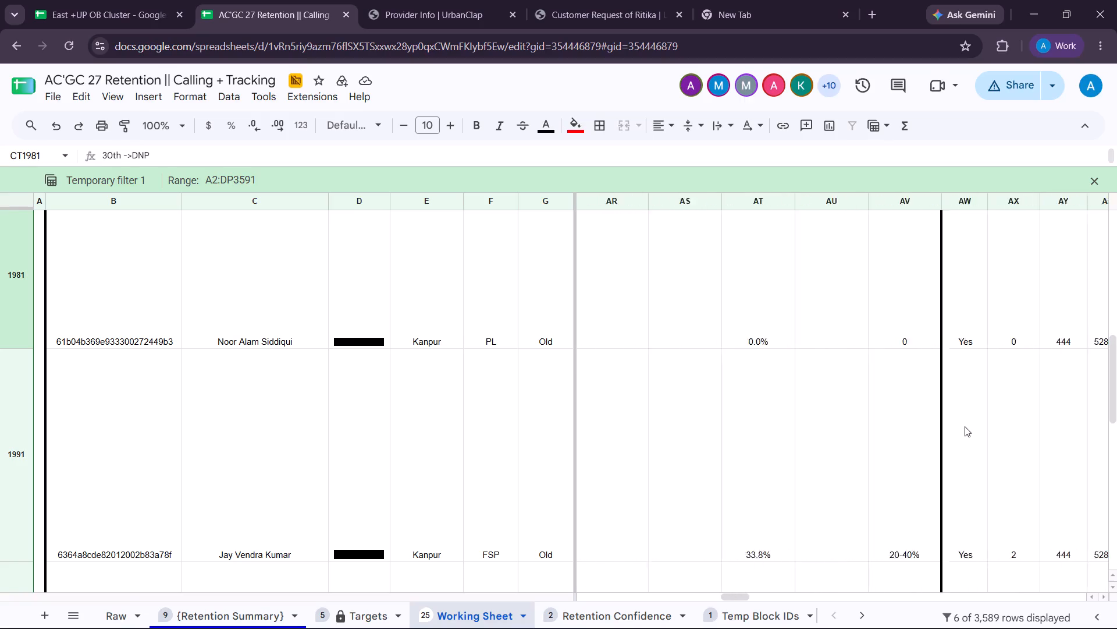
{"action": "scroll", "coordinate": [965, 426], "scroll_direction": "right", "scroll_amount": 2}
{"action": "scroll", "coordinate": [965, 426], "scroll_direction": "left", "scroll_amount": 1}
{"action": "scroll", "coordinate": [973, 426], "scroll_direction": "right", "scroll_amount": 2}
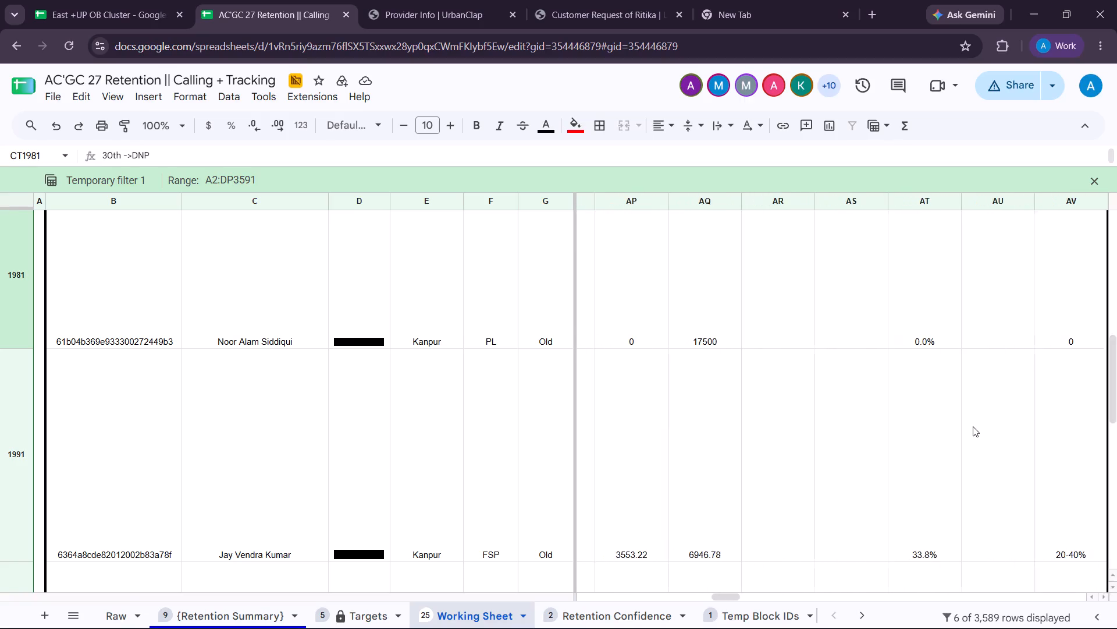
{"action": "scroll", "coordinate": [842, 429], "scroll_direction": "right", "scroll_amount": 2}
{"action": "scroll", "coordinate": [842, 429], "scroll_direction": "up", "scroll_amount": 1}
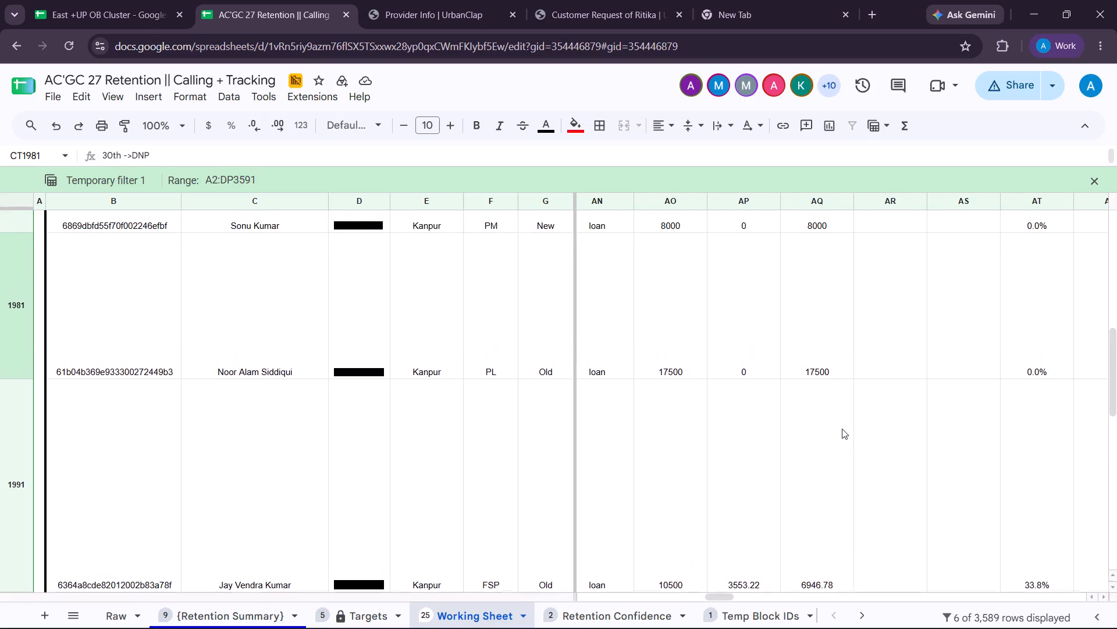
{"action": "scroll", "coordinate": [842, 429], "scroll_direction": "up", "scroll_amount": 2}
{"action": "scroll", "coordinate": [781, 440], "scroll_direction": "up", "scroll_amount": 1}
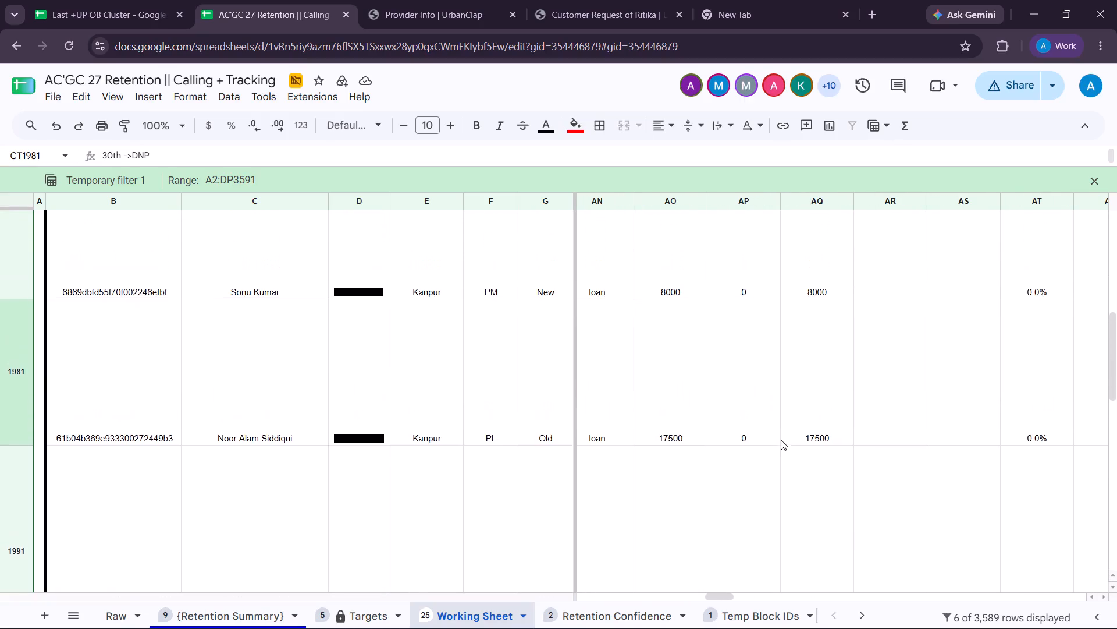
{"action": "scroll", "coordinate": [781, 440], "scroll_direction": "up", "scroll_amount": 1}
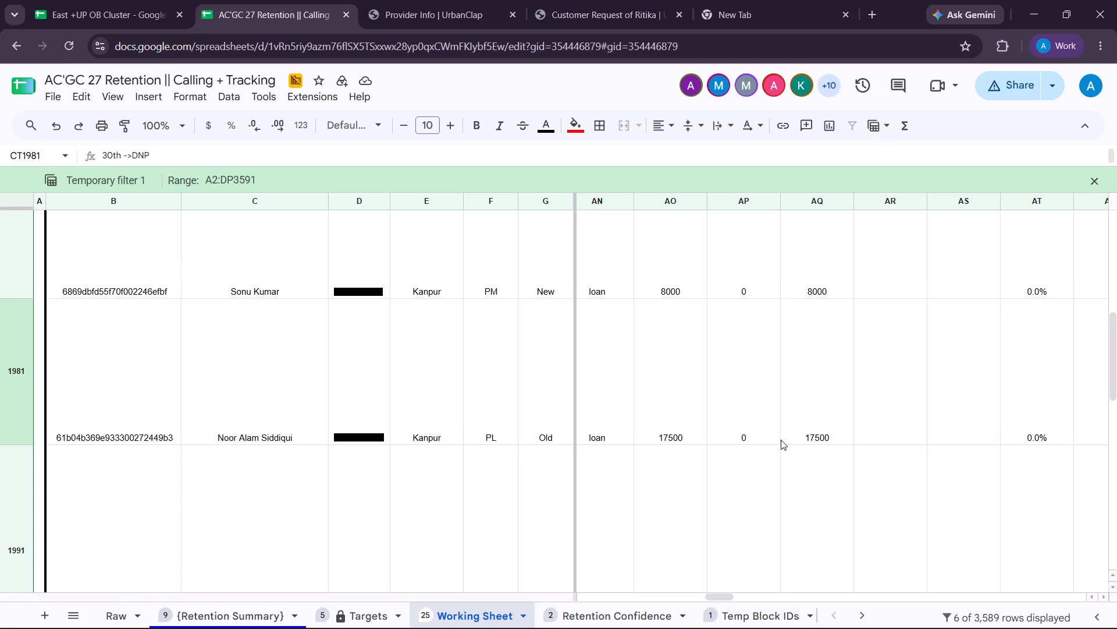
{"action": "scroll", "coordinate": [781, 440], "scroll_direction": "left", "scroll_amount": 6}
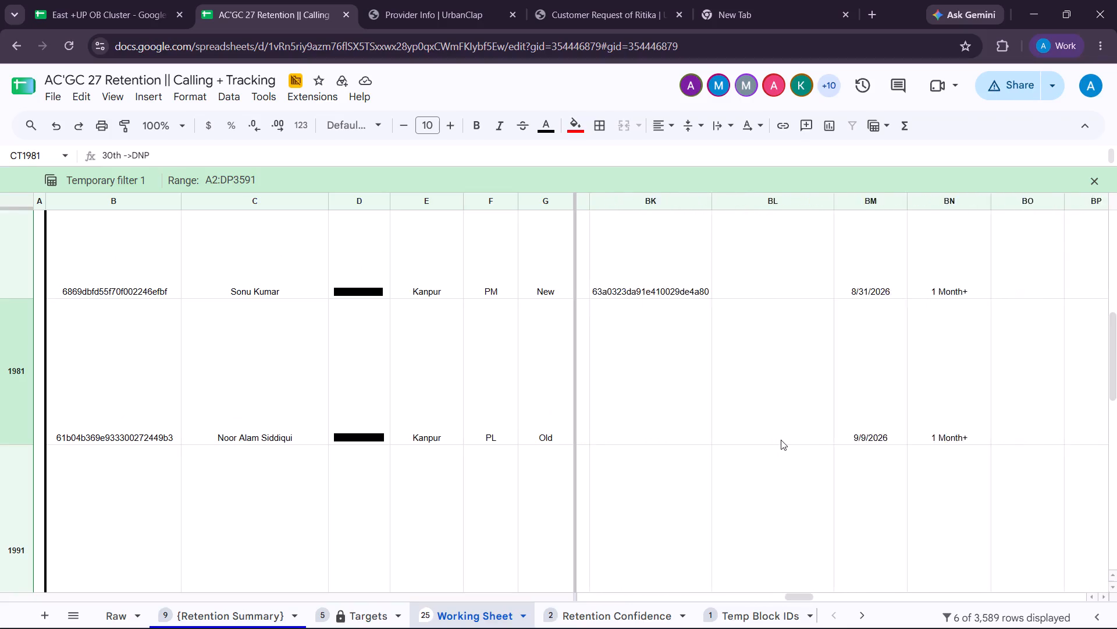
{"action": "scroll", "coordinate": [781, 440], "scroll_direction": "left", "scroll_amount": 7}
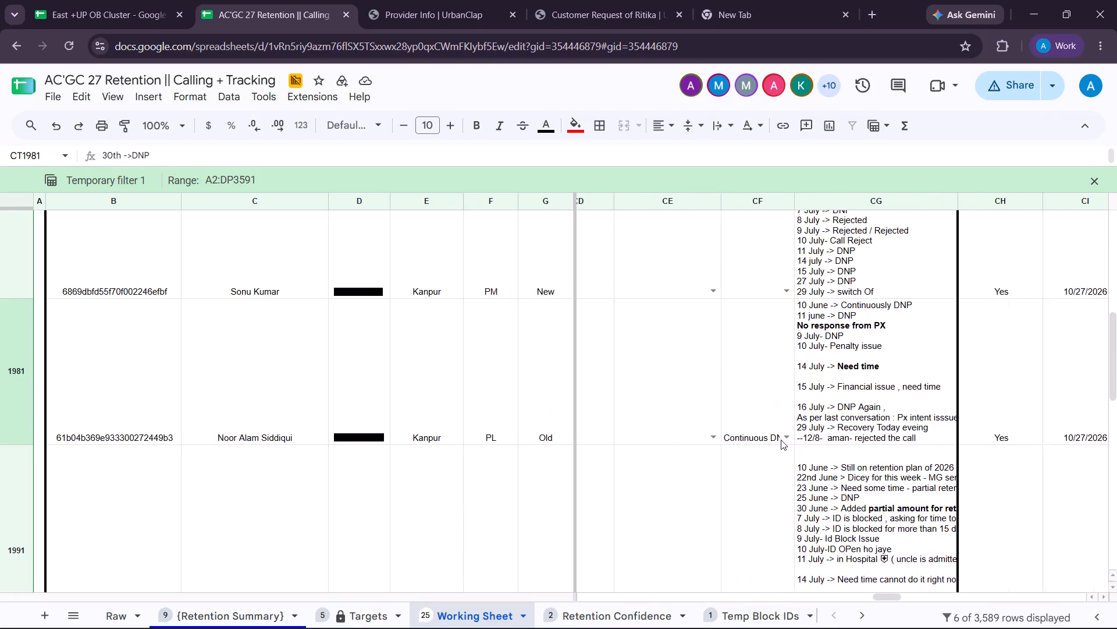
{"action": "scroll", "coordinate": [781, 440], "scroll_direction": "left", "scroll_amount": 2}
{"action": "scroll", "coordinate": [781, 440], "scroll_direction": "right", "scroll_amount": 3}
{"action": "scroll", "coordinate": [781, 440], "scroll_direction": "left", "scroll_amount": 1}
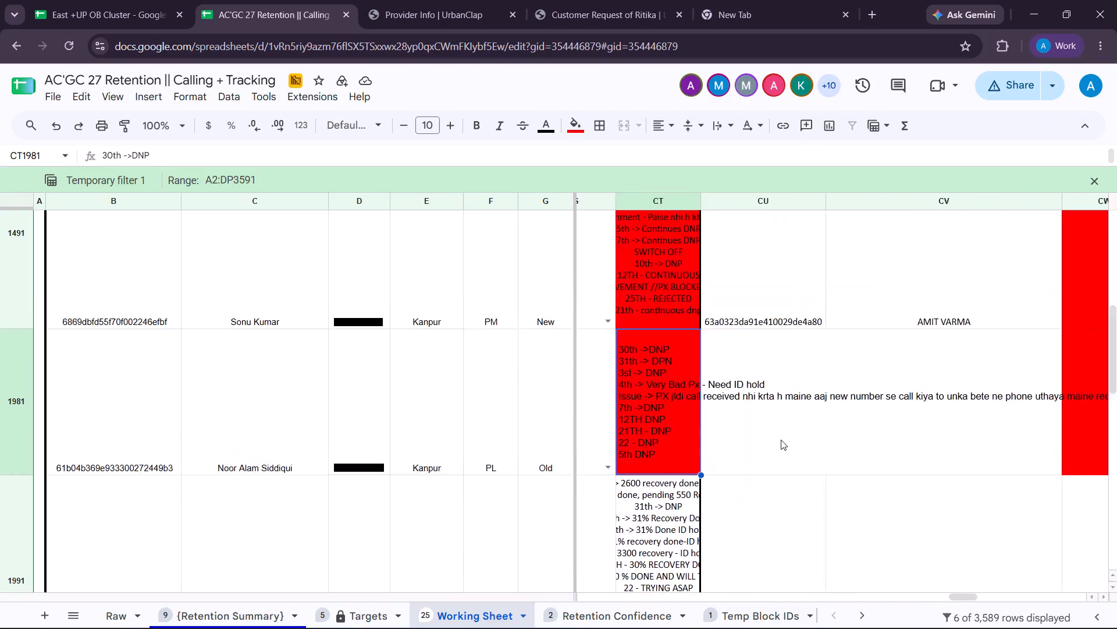
{"action": "scroll", "coordinate": [781, 440], "scroll_direction": "left", "scroll_amount": 6}
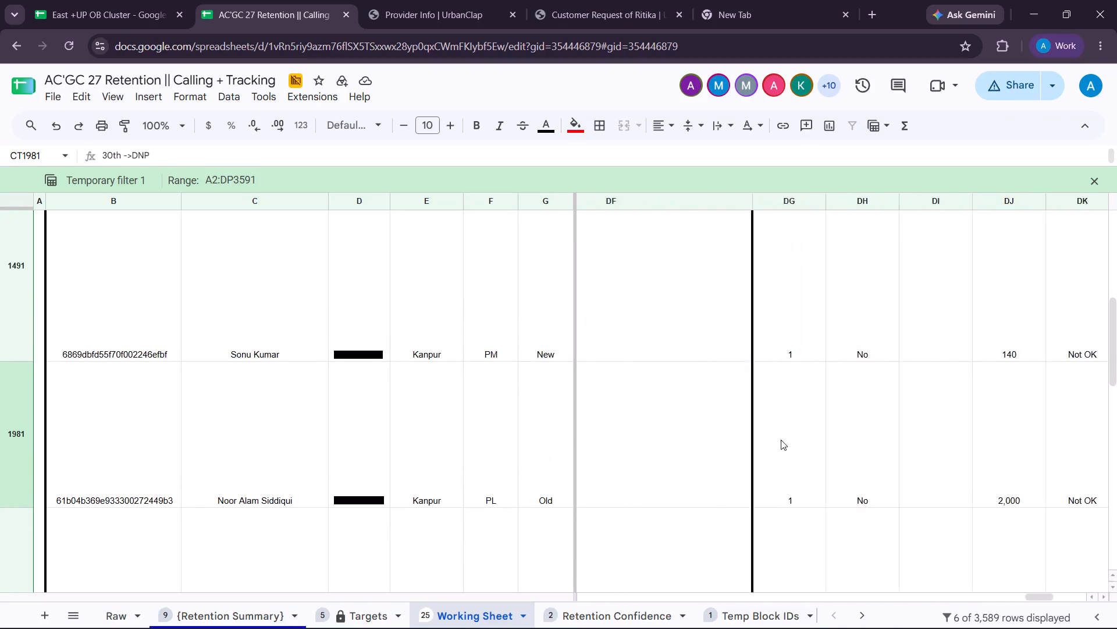
{"action": "scroll", "coordinate": [781, 440], "scroll_direction": "left", "scroll_amount": 3}
{"action": "scroll", "coordinate": [781, 440], "scroll_direction": "right", "scroll_amount": 1}
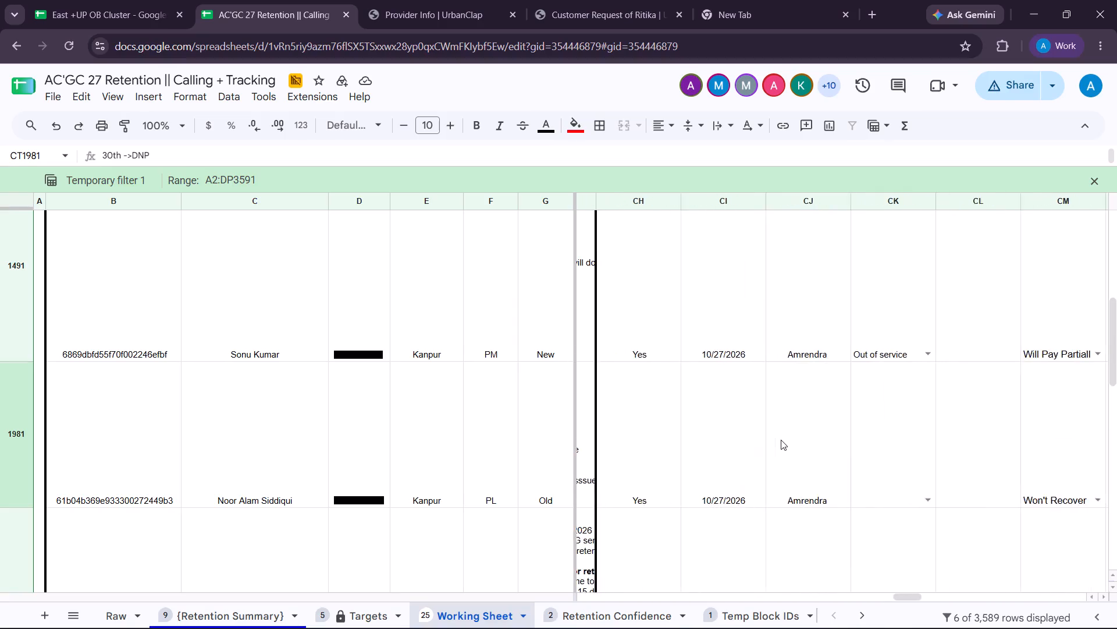
{"action": "left_click", "coordinate": [749, 499]}
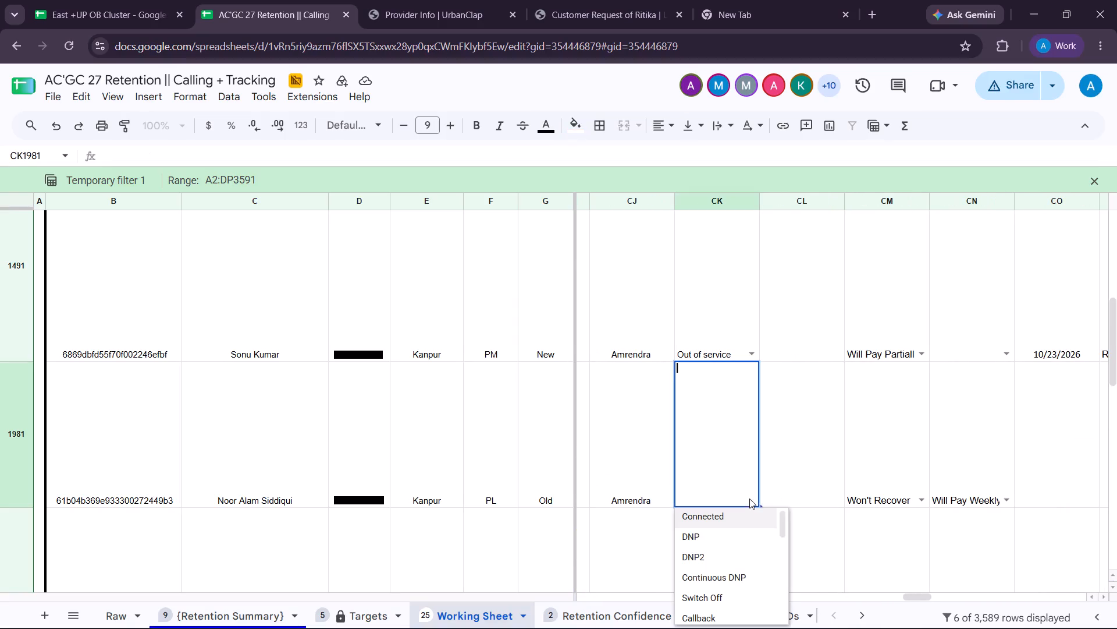
{"action": "left_click", "coordinate": [720, 575]}
Examine the payment commitments, recharge status and loan recovery figures for the providers in rows 1991 and 2409.
{"action": "scroll", "coordinate": [837, 514], "scroll_direction": "down", "scroll_amount": 1}
{"action": "scroll", "coordinate": [837, 514], "scroll_direction": "left", "scroll_amount": 1}
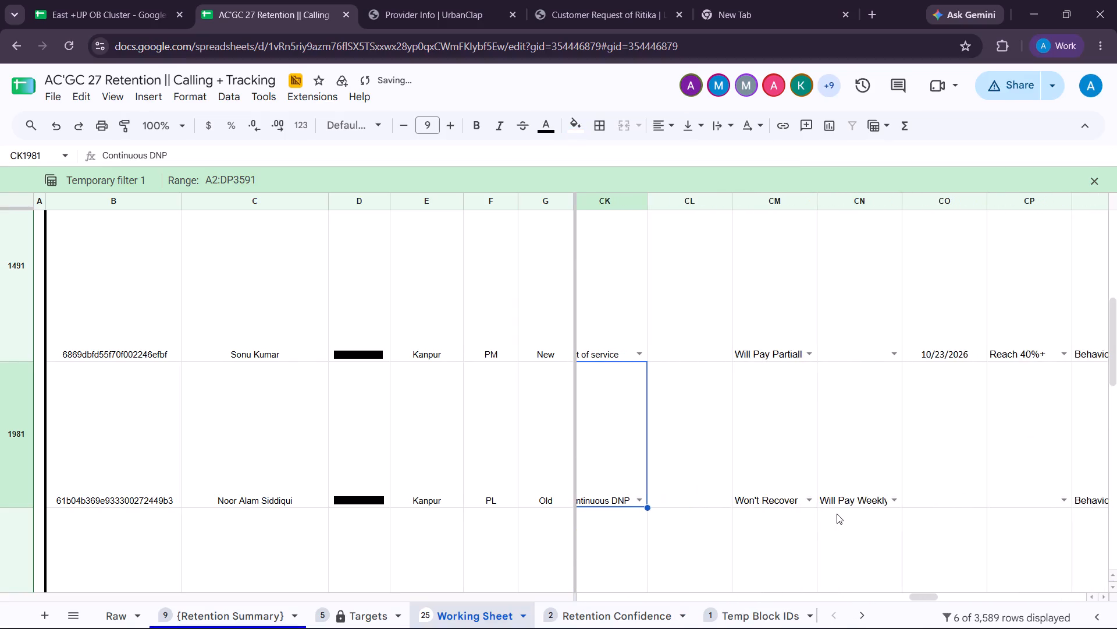
{"action": "scroll", "coordinate": [837, 514], "scroll_direction": "left", "scroll_amount": 1}
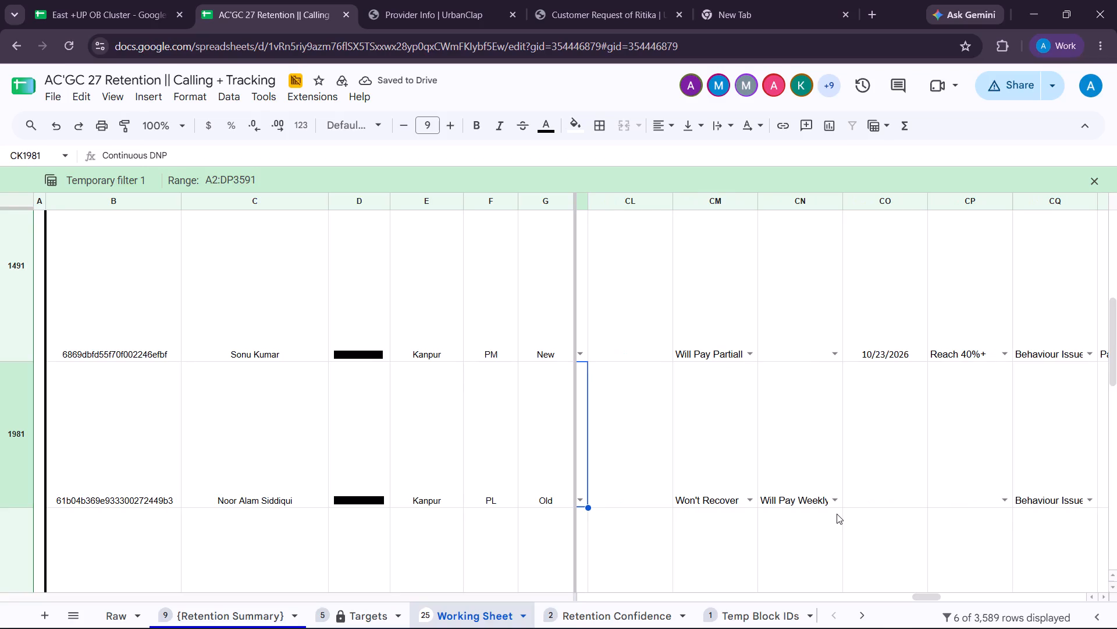
{"action": "scroll", "coordinate": [837, 514], "scroll_direction": "down", "scroll_amount": 3}
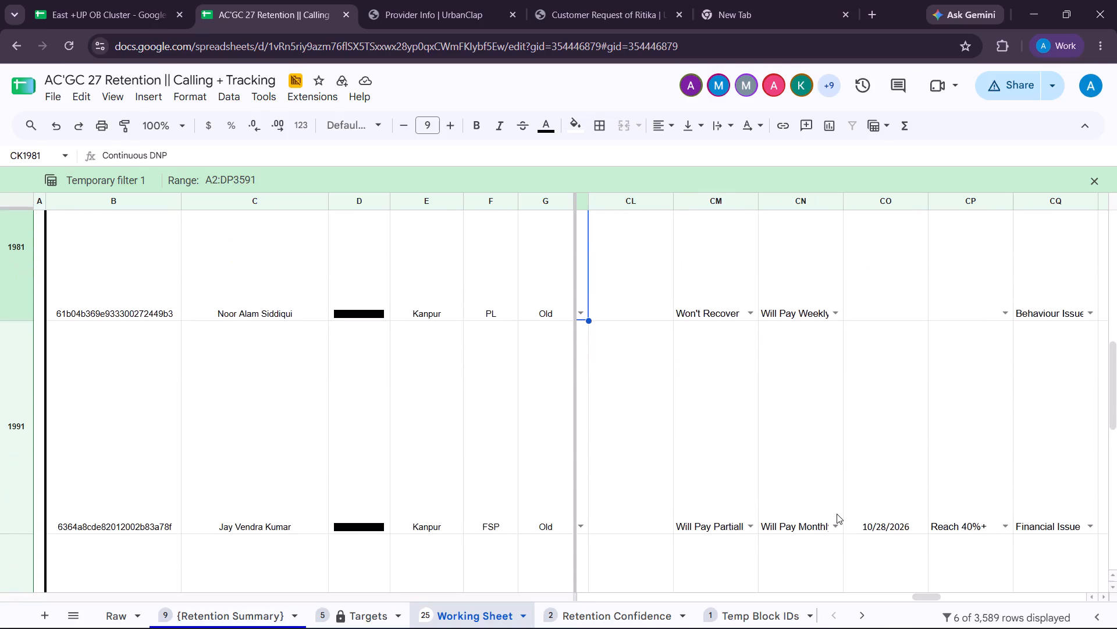
{"action": "scroll", "coordinate": [837, 514], "scroll_direction": "down", "scroll_amount": 4}
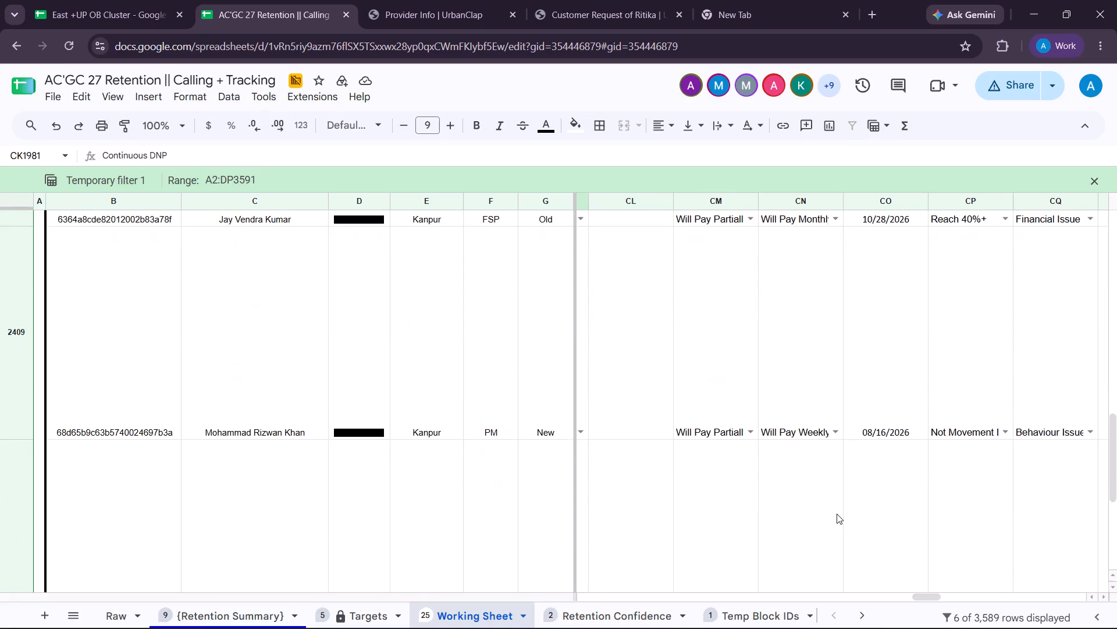
{"action": "scroll", "coordinate": [837, 514], "scroll_direction": "right", "scroll_amount": 6}
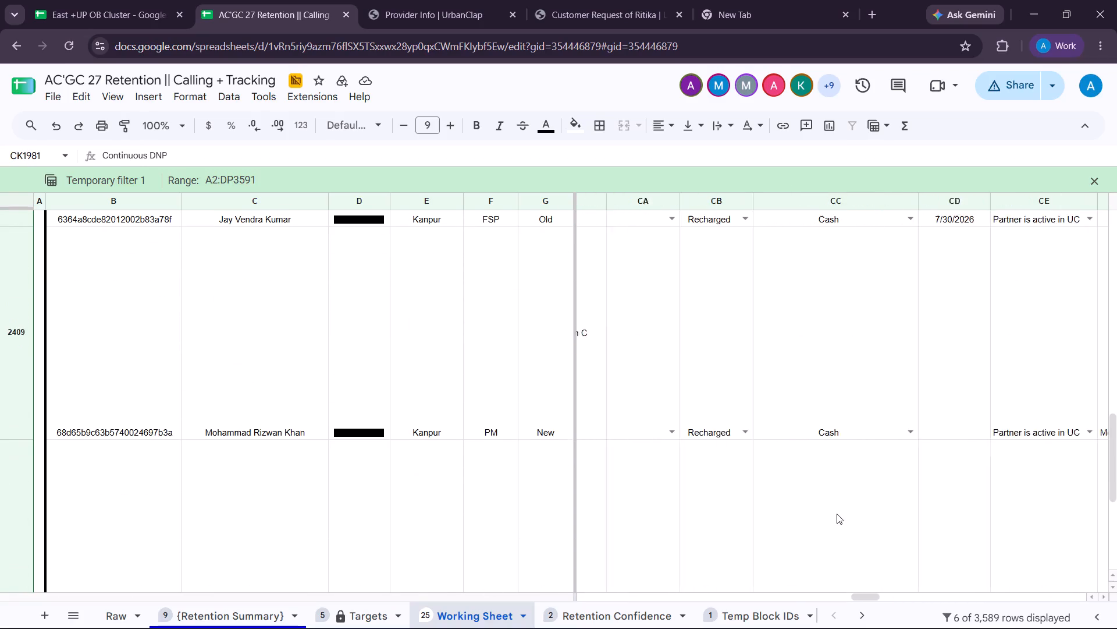
{"action": "scroll", "coordinate": [837, 514], "scroll_direction": "right", "scroll_amount": 7}
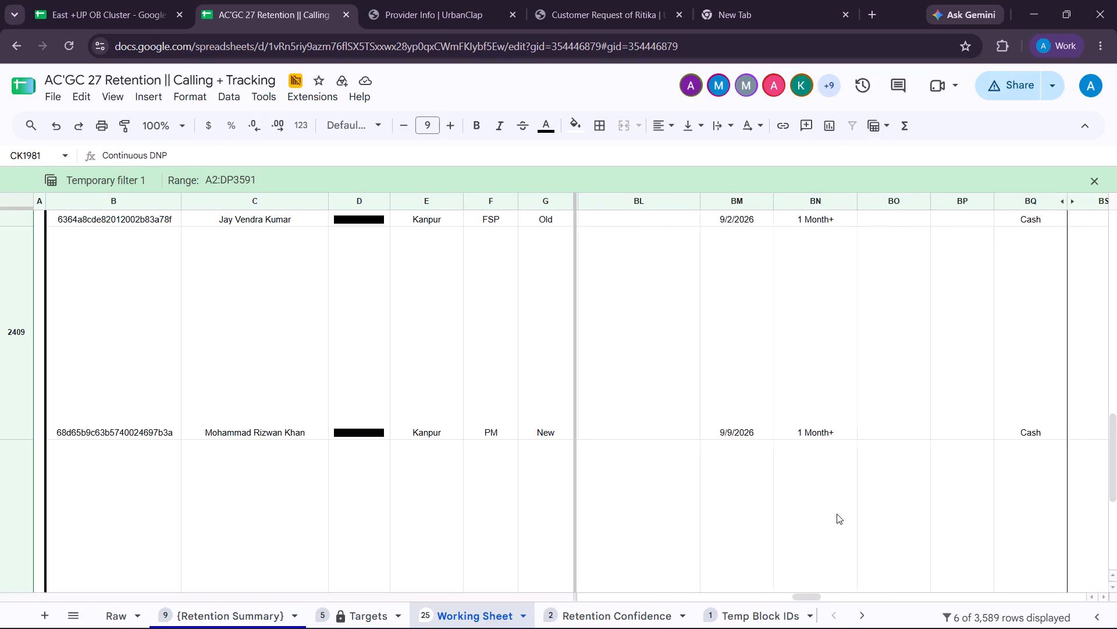
{"action": "scroll", "coordinate": [837, 514], "scroll_direction": "right", "scroll_amount": 7}
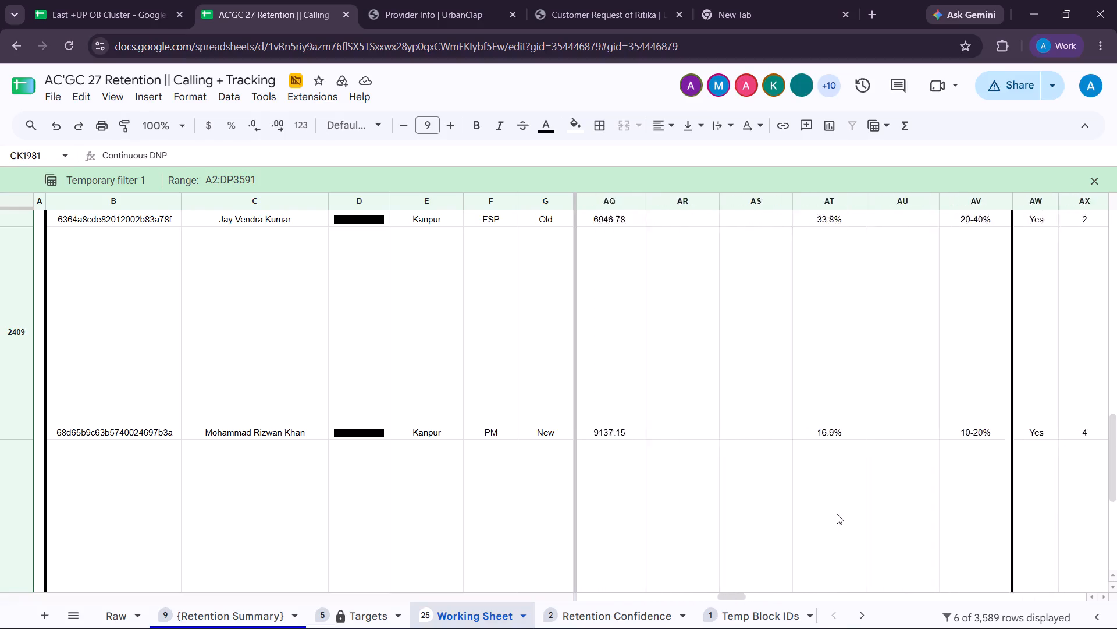
{"action": "scroll", "coordinate": [837, 514], "scroll_direction": "right", "scroll_amount": 3}
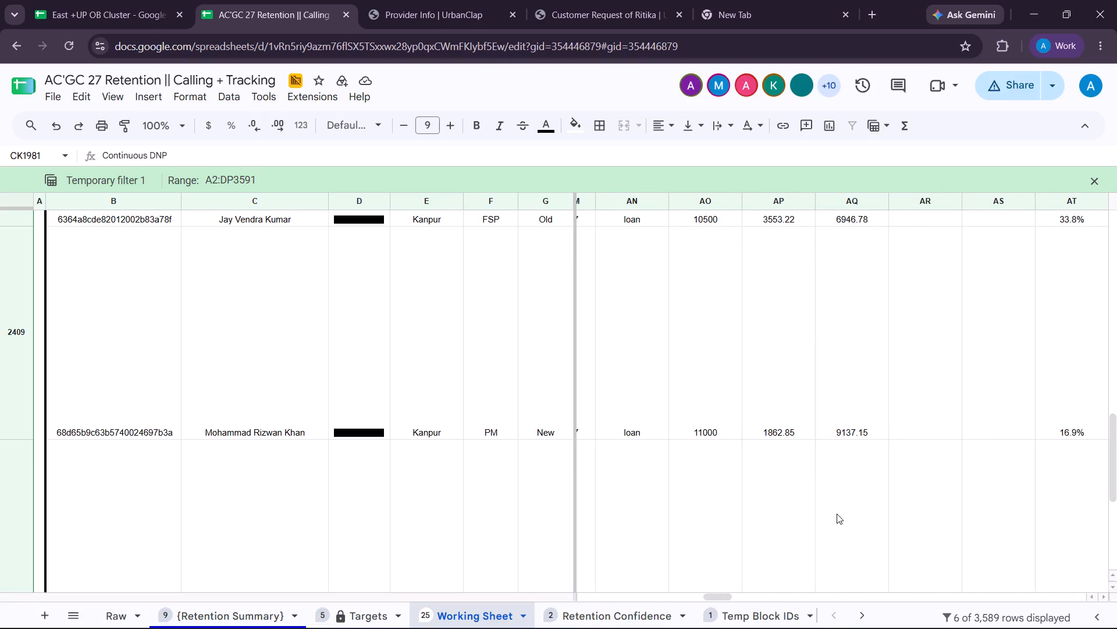
Switch to Calculator, clear the previous result, and calculate 40% of the 11000 loan amount for the provider in row 2409.
{"action": "left_click", "coordinate": [817, 614]}
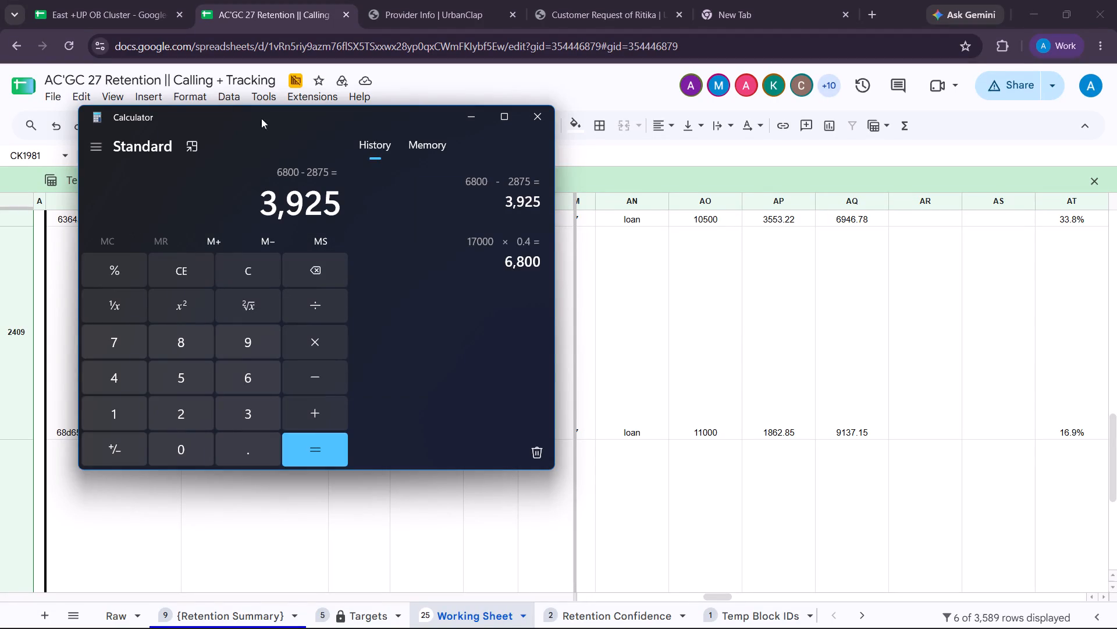
{"action": "triple_click", "coordinate": [330, 262]}
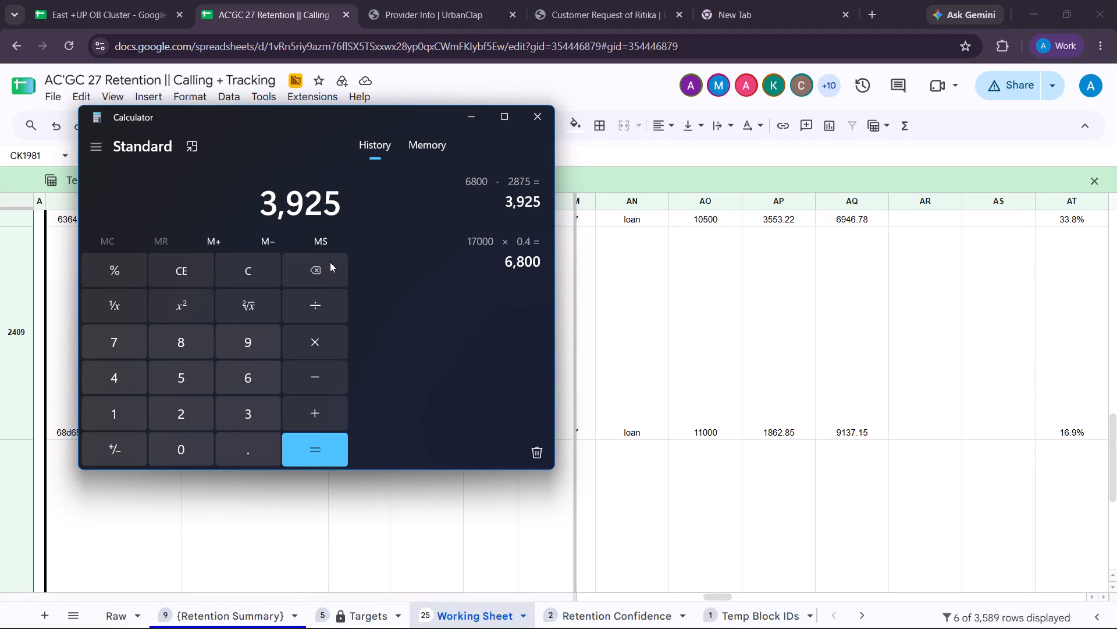
{"action": "triple_click", "coordinate": [330, 262]}
{"action": "left_click", "coordinate": [330, 262]}
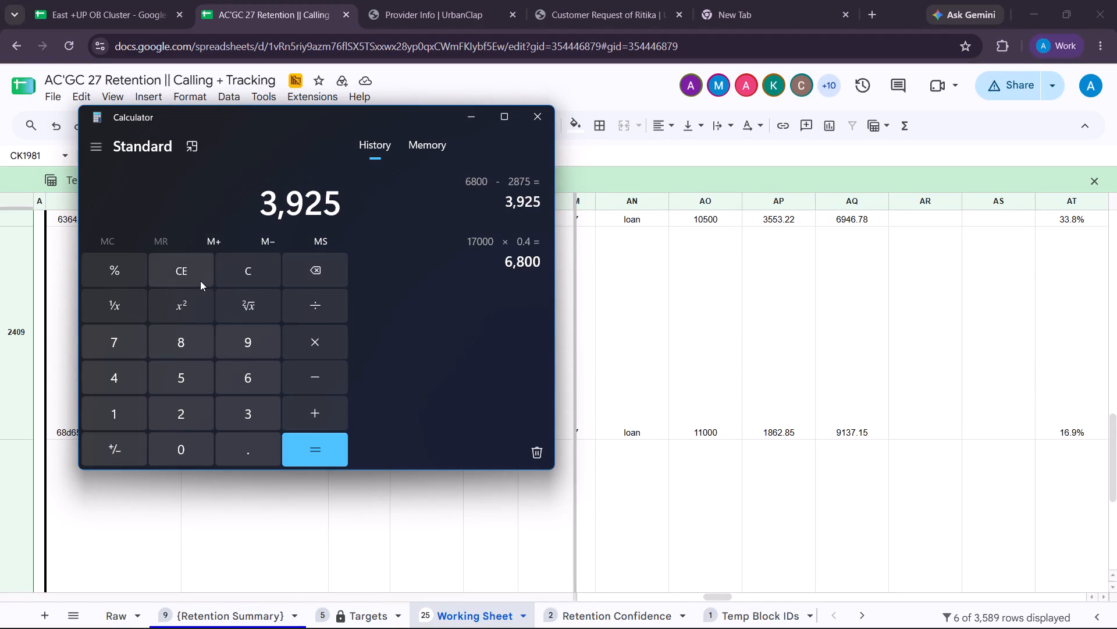
{"action": "left_click", "coordinate": [200, 281]}
{"action": "left_click", "coordinate": [236, 268]}
{"action": "left_click", "coordinate": [205, 268]}
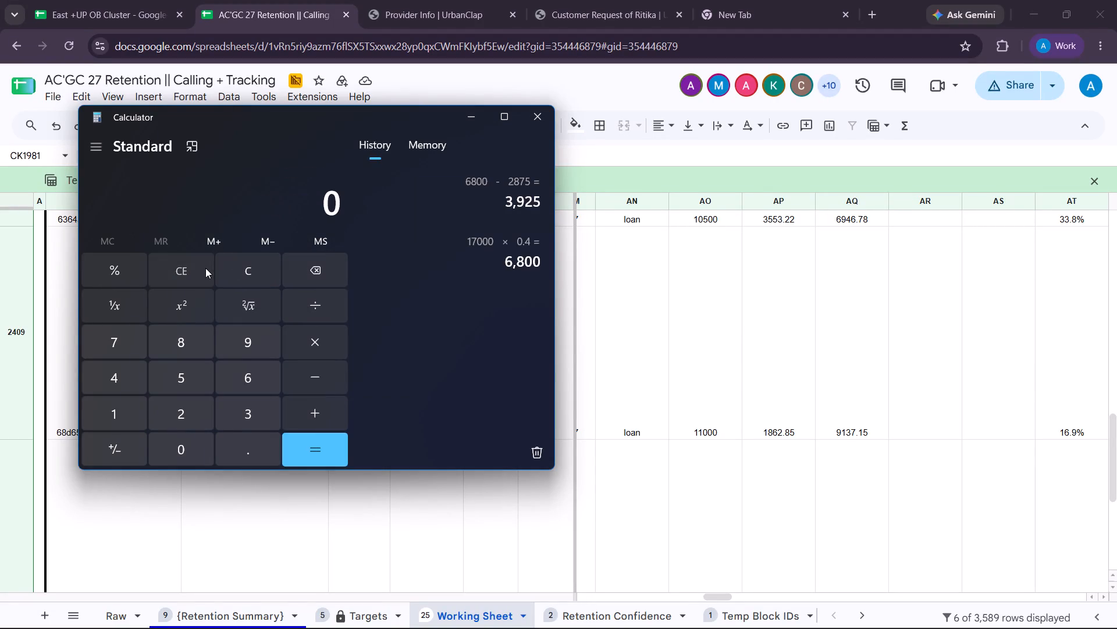
{"action": "type", "text": "11000"}
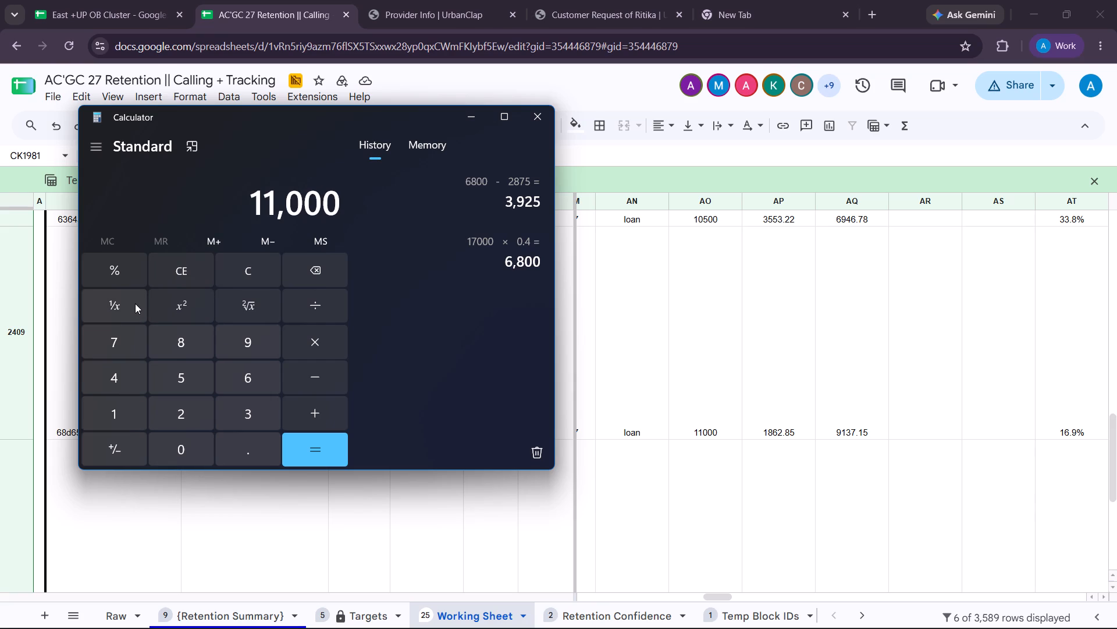
{"action": "key", "text": "asterisk"}
{"action": "type", "text": "40"}
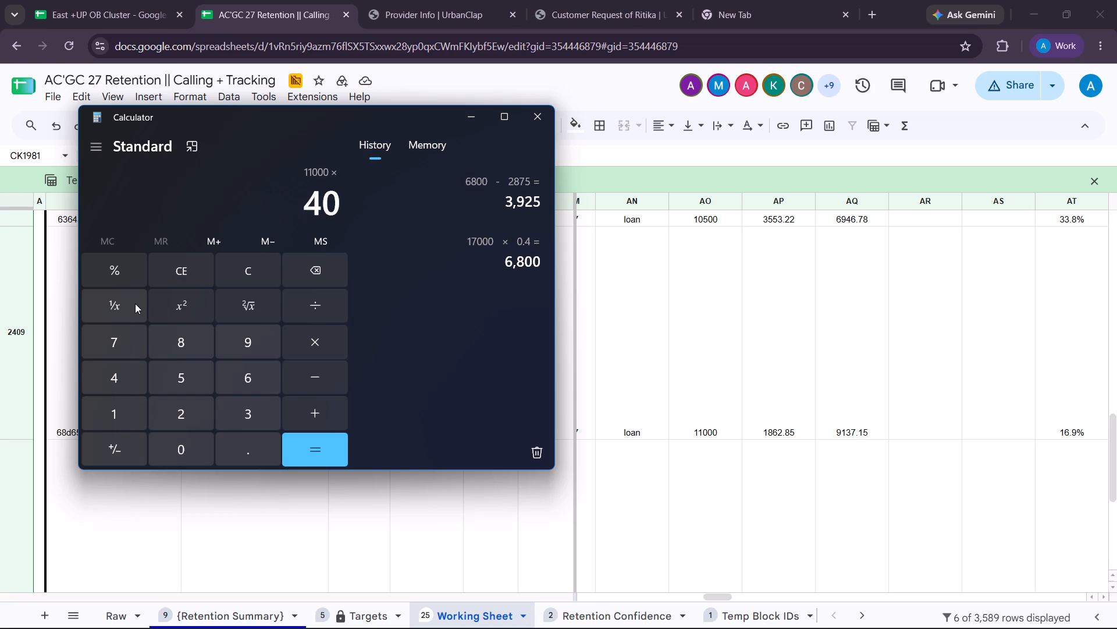
{"action": "left_click", "coordinate": [101, 271]}
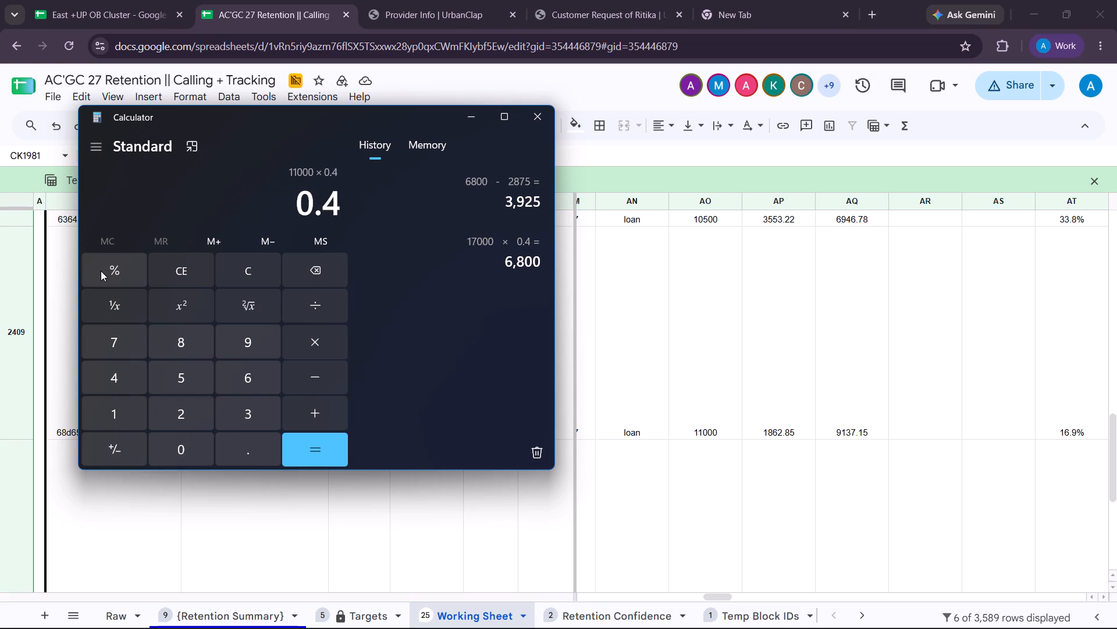
{"action": "key", "text": "Return"}
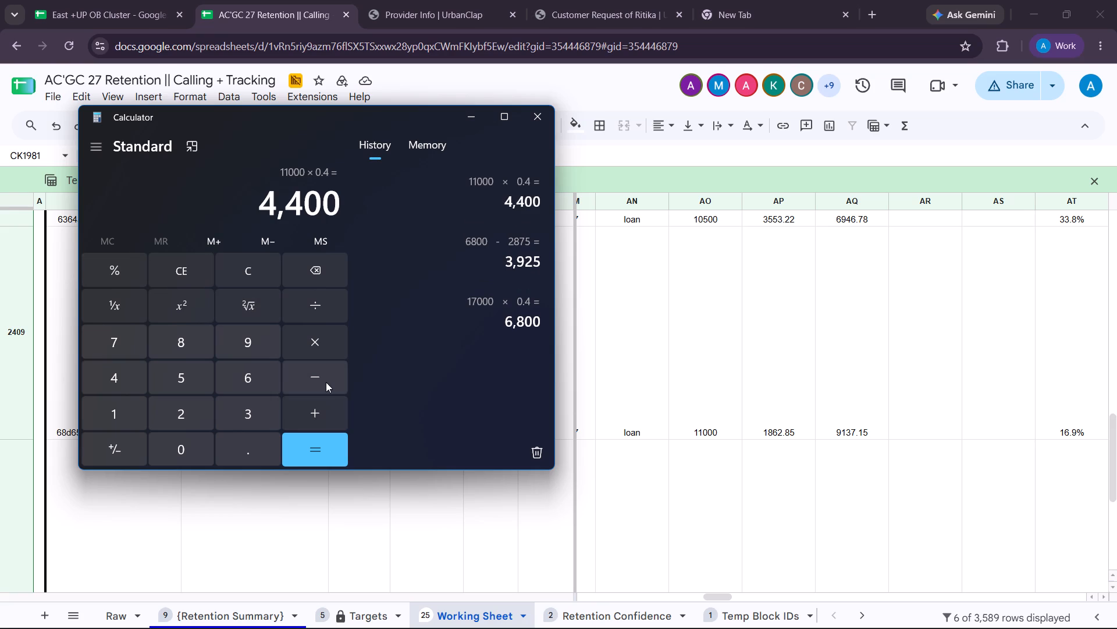
Subtract the recovered amount of 1862 from the calculated 40% figure to get the provider's remaining recovery shortfall.
{"action": "key", "text": "minus"}
{"action": "type", "text": "188"}
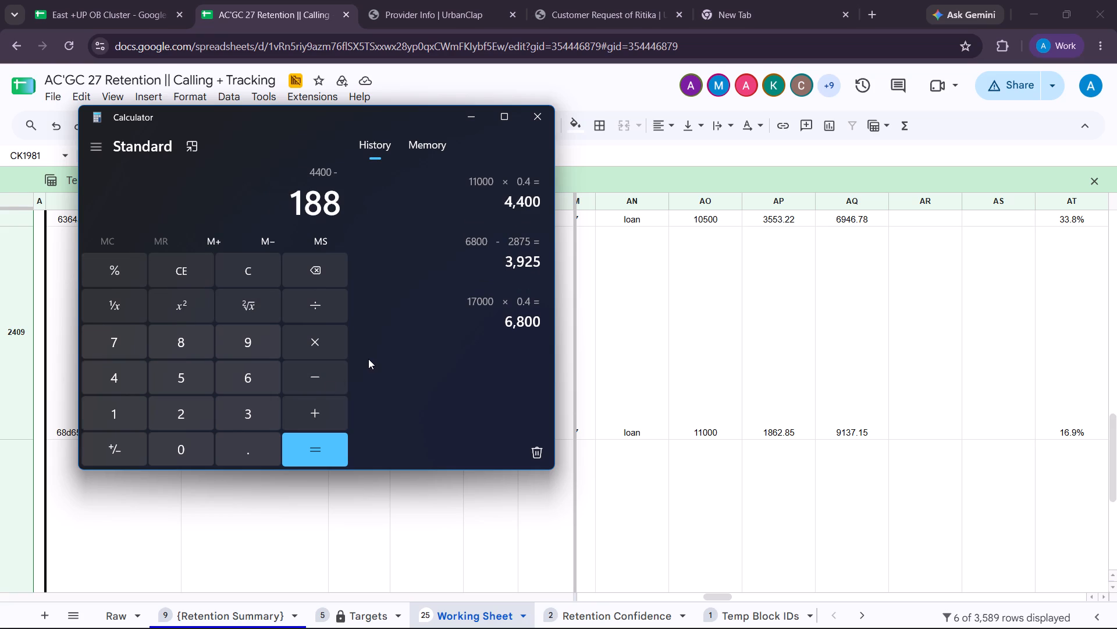
{"action": "key", "text": "BackSpace"}
{"action": "type", "text": "62"}
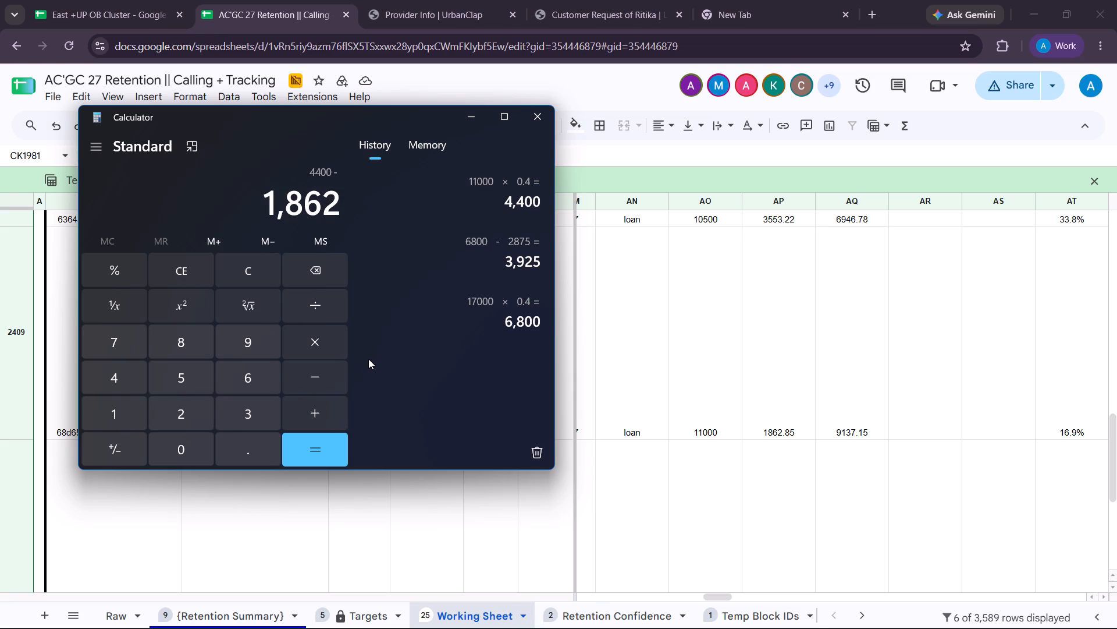
{"action": "key", "text": "Return"}
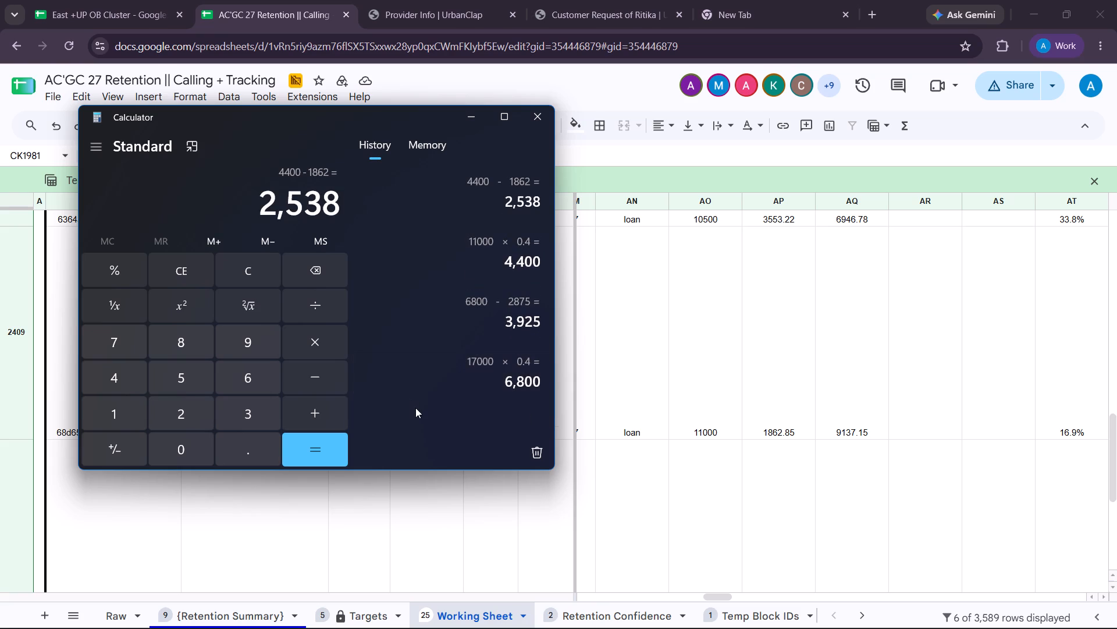
Move the Calculator window so the loan figures of the provider in row 2409 are uncovered.
{"action": "left_click_drag", "start_coordinate": [430, 116], "coordinate": [682, 95]}
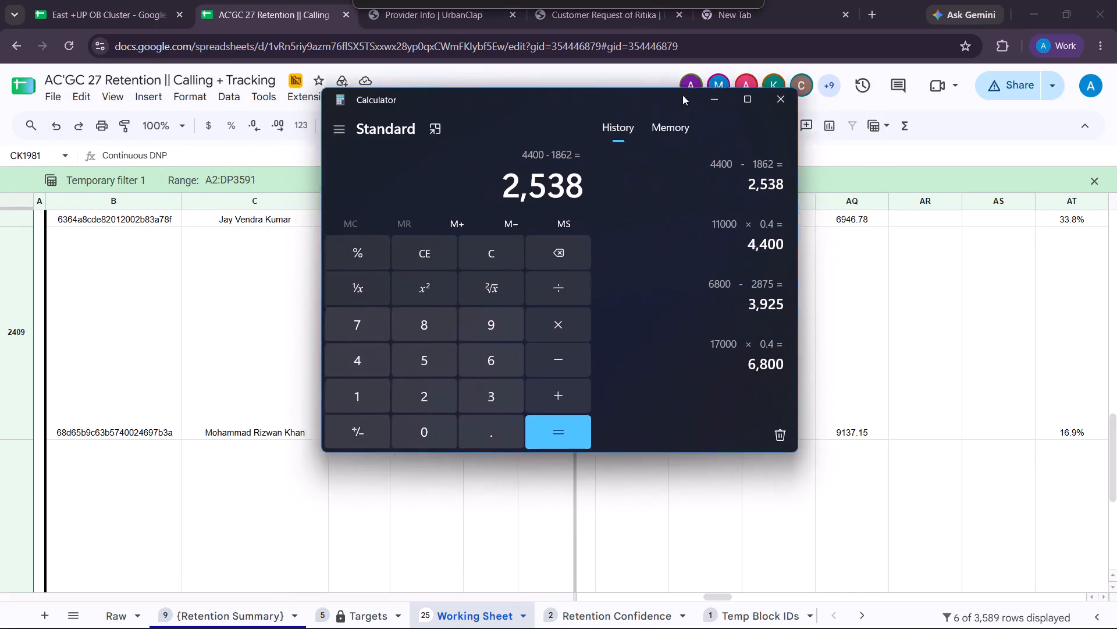
{"action": "left_click_drag", "start_coordinate": [682, 95], "coordinate": [764, 63]}
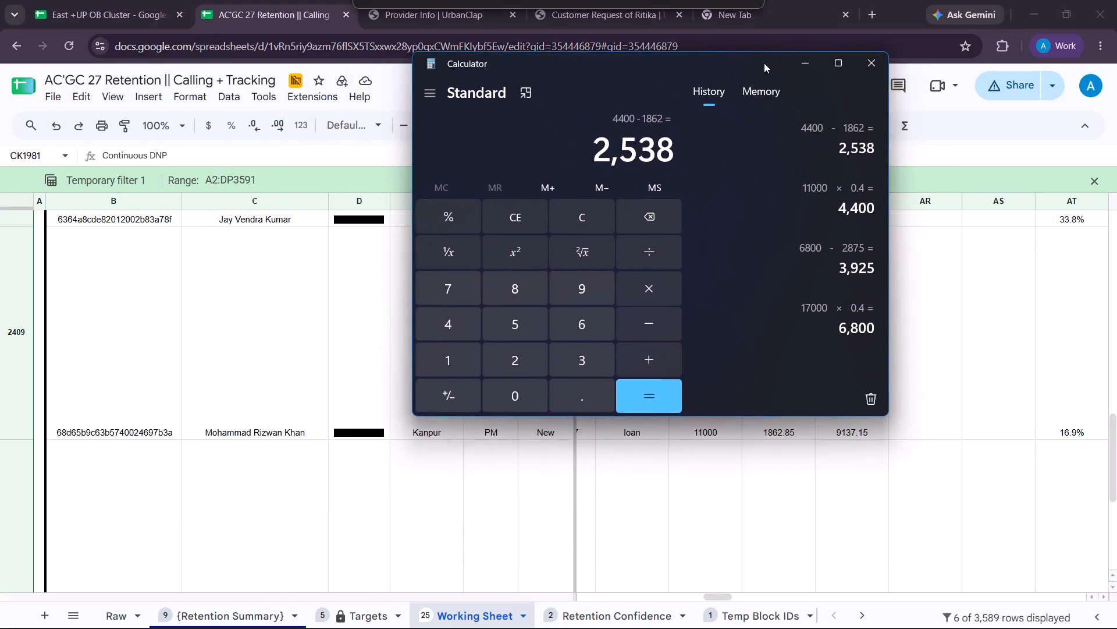
{"action": "left_click_drag", "start_coordinate": [764, 63], "coordinate": [783, 44]}
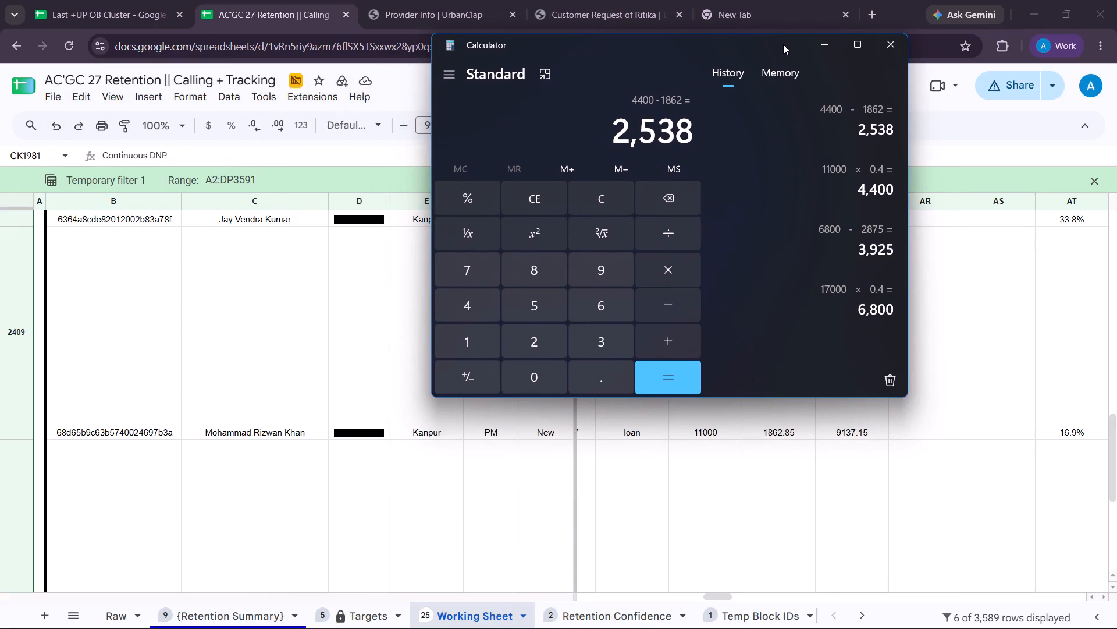
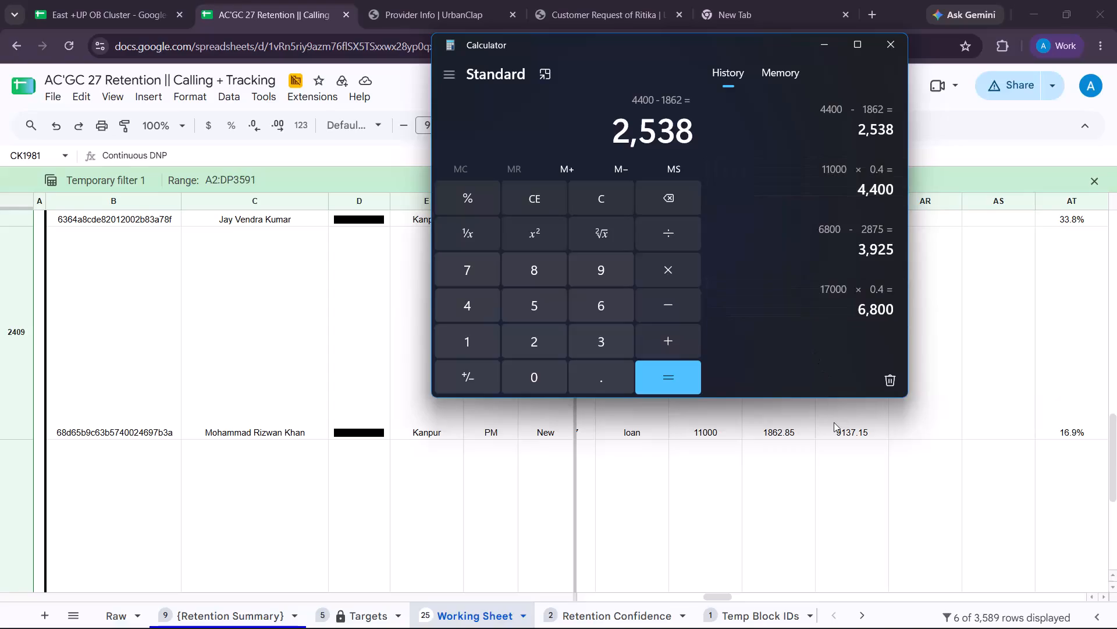
Check the loan amount and recovered amount of the provider in row 2409 against the figures in Calculator.
{"action": "scroll", "coordinate": [834, 422], "scroll_direction": "left", "scroll_amount": 2}
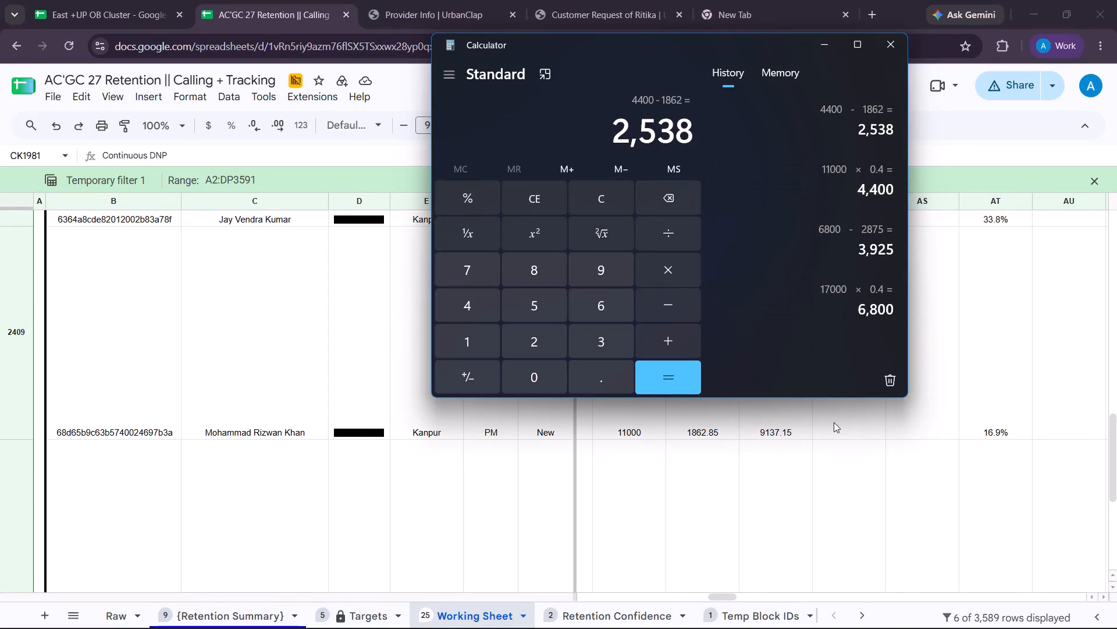
{"action": "scroll", "coordinate": [834, 422], "scroll_direction": "left", "scroll_amount": 1}
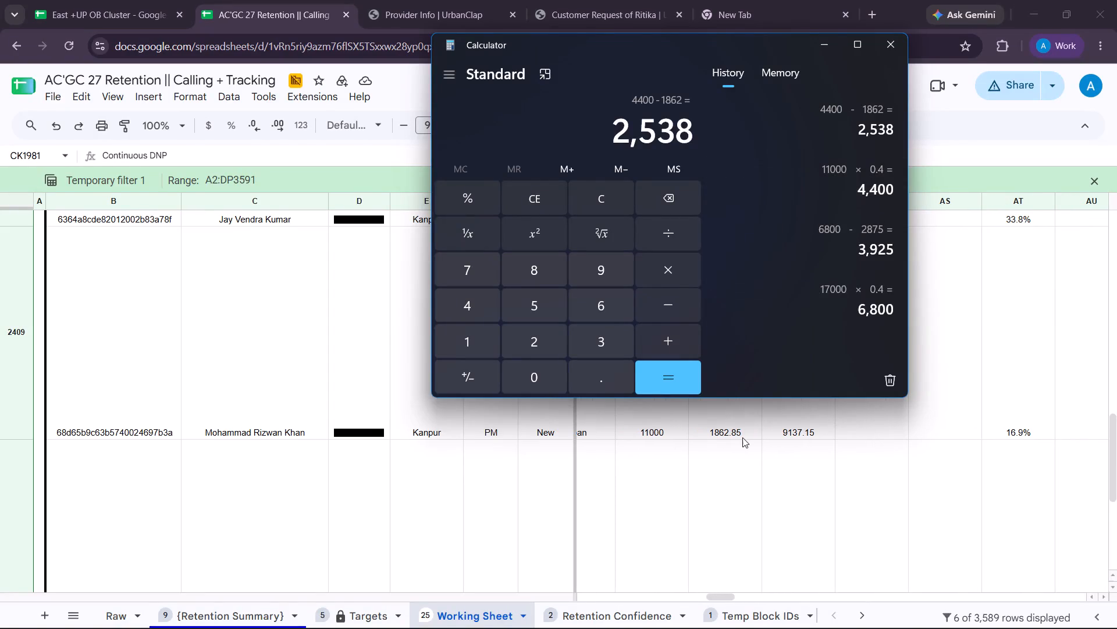
{"action": "left_click", "coordinate": [742, 423]}
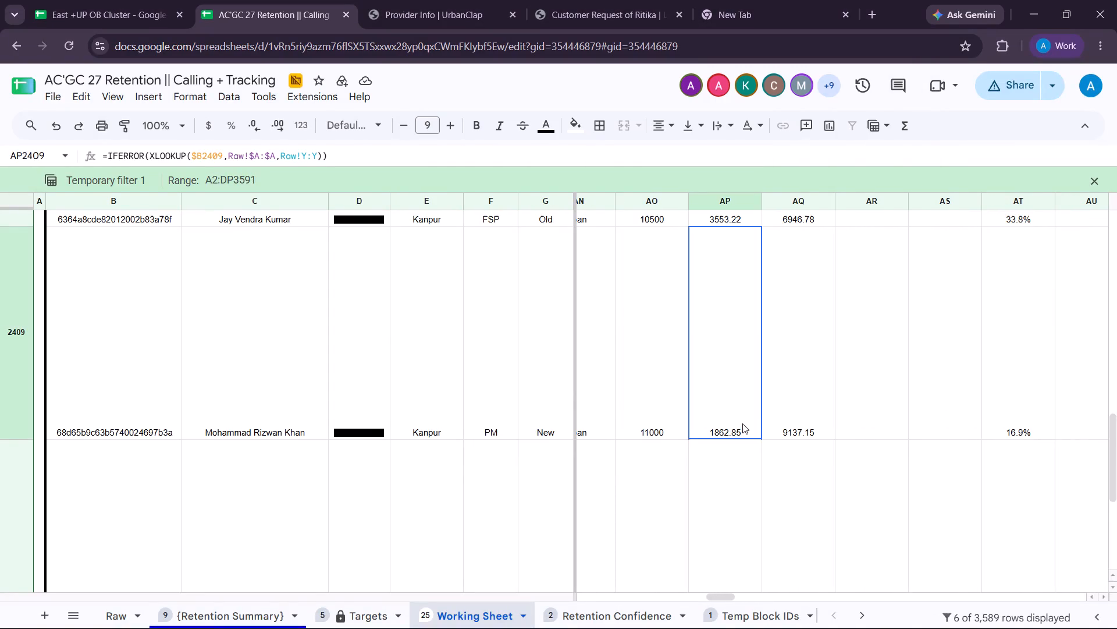
{"action": "key", "text": "Left"}
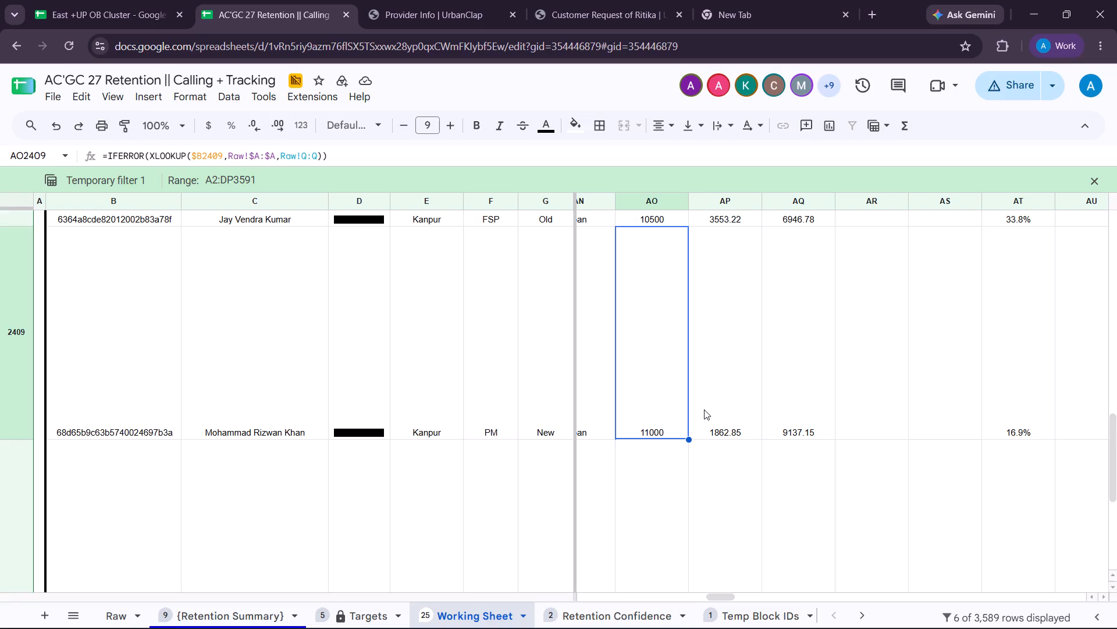
{"action": "key", "text": "Right"}
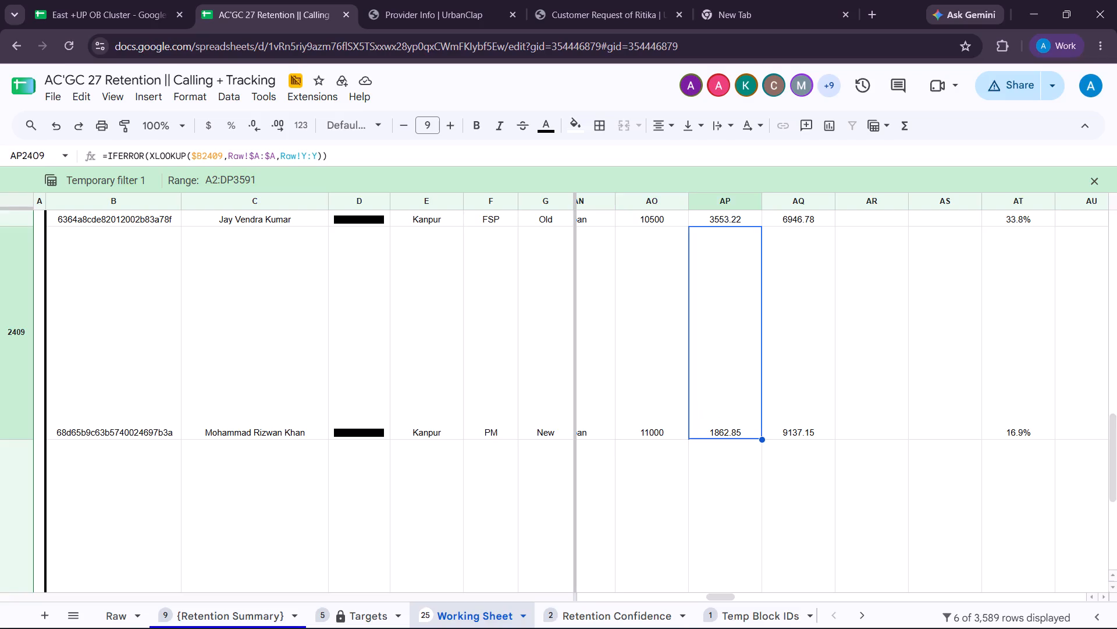
{"action": "left_click", "coordinate": [809, 608]}
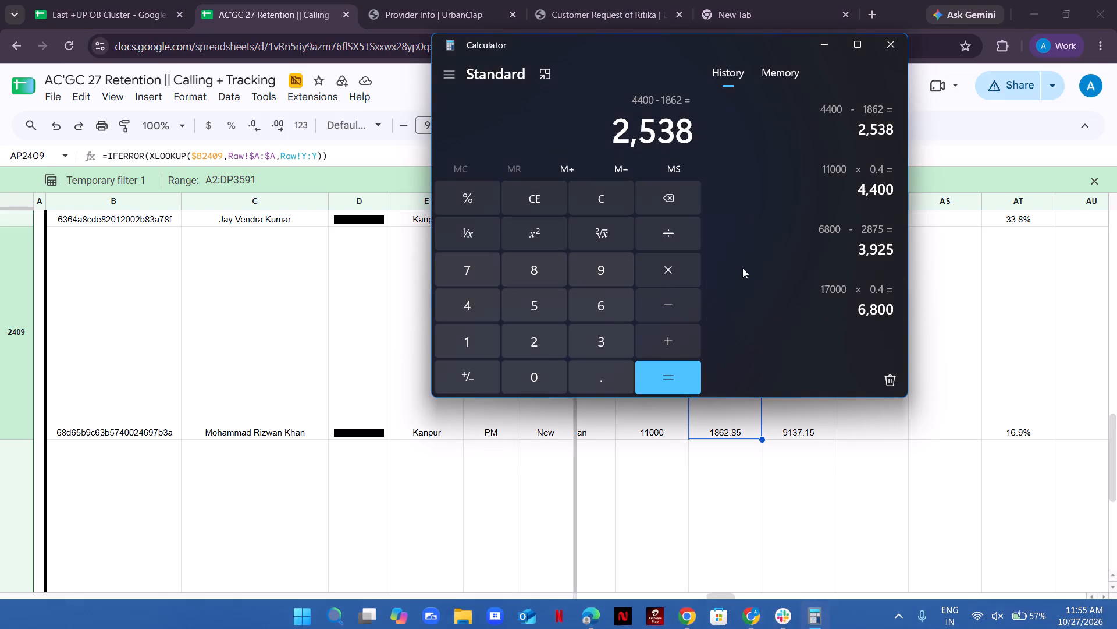
{"action": "left_click", "coordinate": [734, 418]}
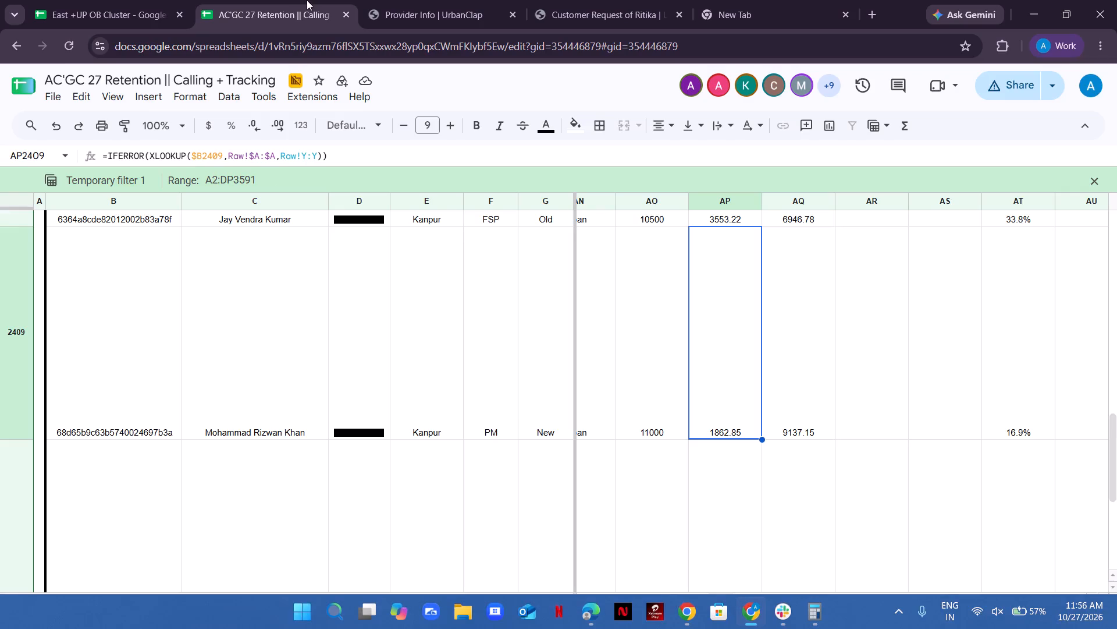
Switch to the East +UP OB Cluster spreadsheet and search the Referral Leads sheet for "RIZWAN".
{"action": "left_click", "coordinate": [135, 0]}
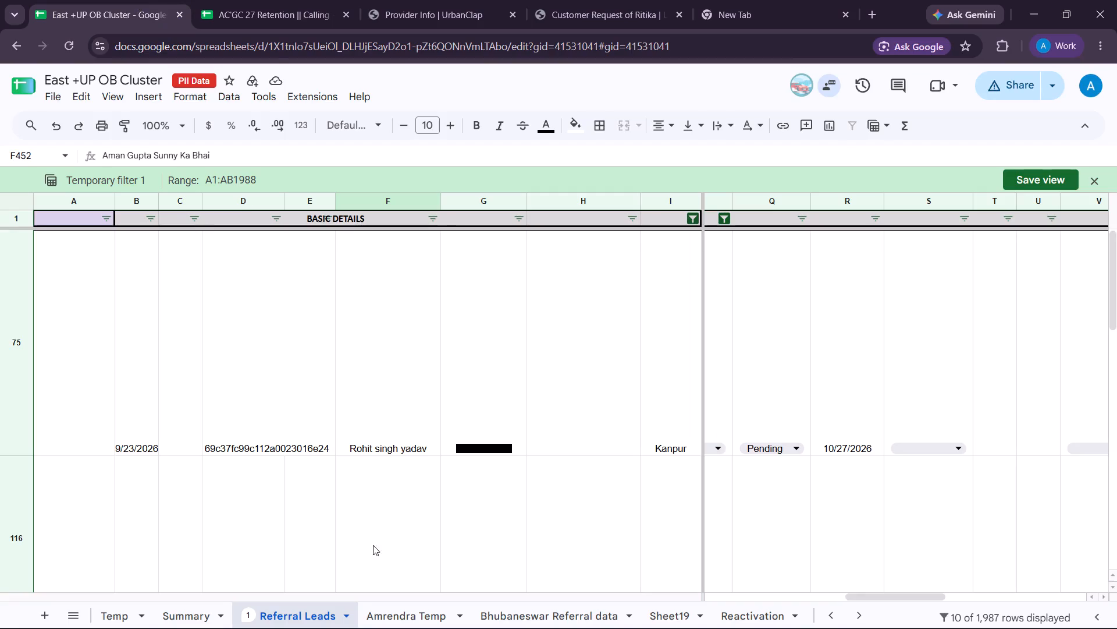
{"action": "left_click", "coordinate": [326, 610]}
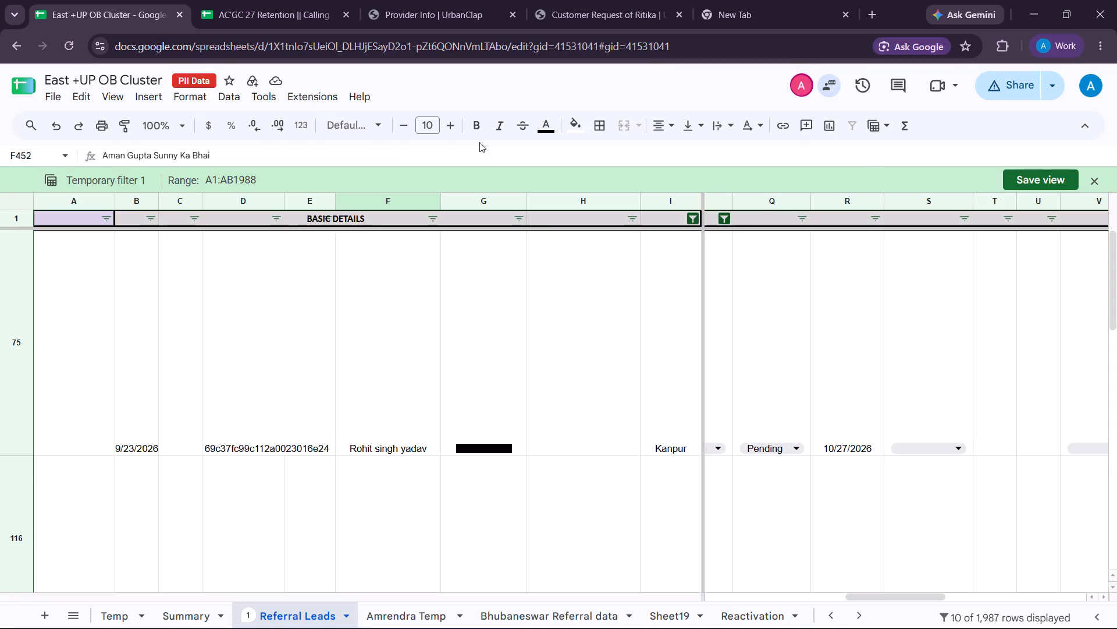
{"action": "key", "text": "ctrl+f"}
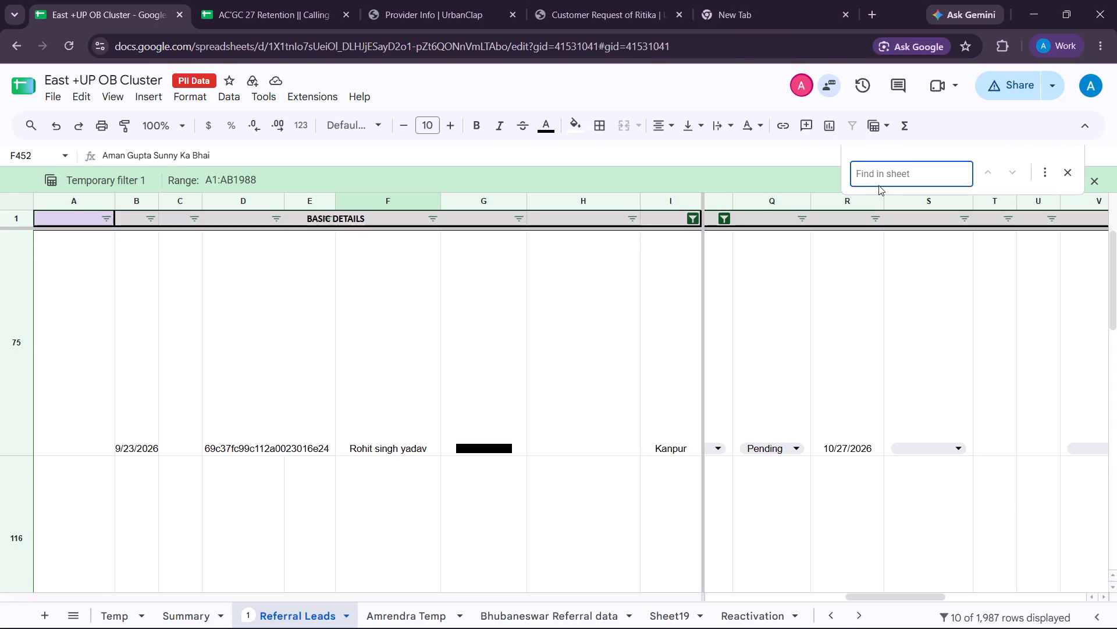
{"action": "left_click", "coordinate": [878, 178]}
{"action": "type", "text": "RIZWAB"}
{"action": "key", "text": "BackSpace"}
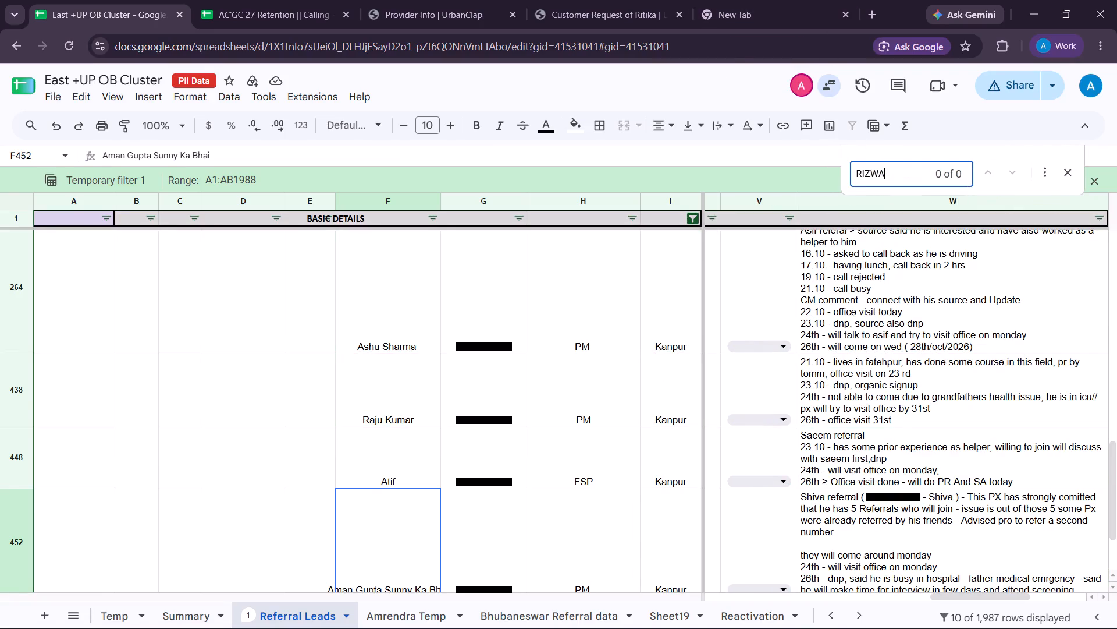
{"action": "key", "text": "n"}
{"action": "scroll", "coordinate": [773, 262], "scroll_direction": "down", "scroll_amount": 2}
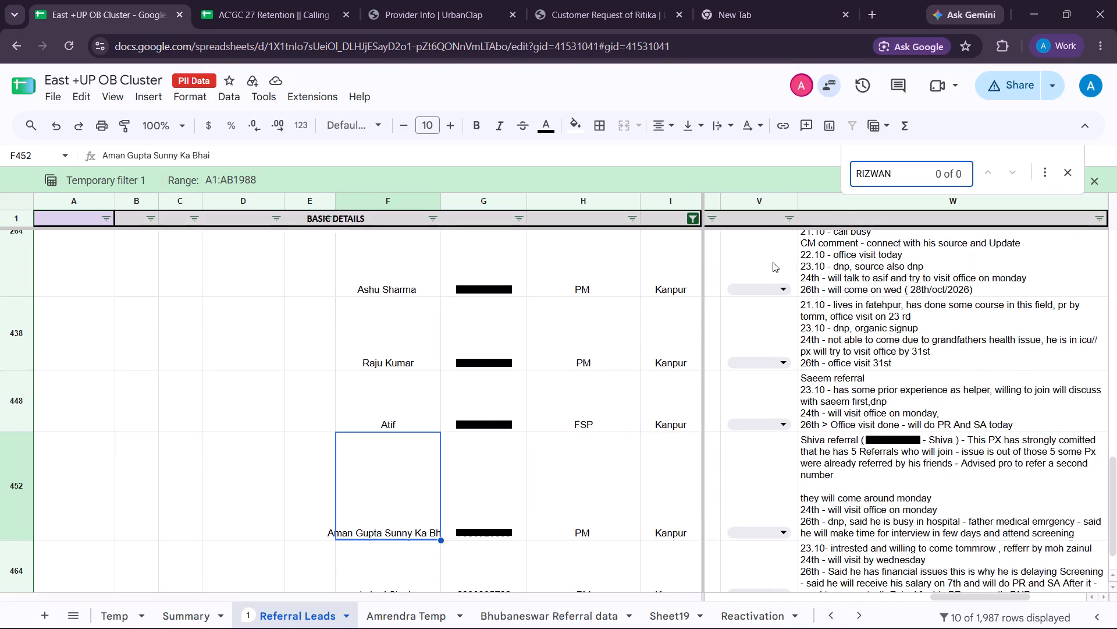
{"action": "scroll", "coordinate": [773, 262], "scroll_direction": "up", "scroll_amount": 4}
Return to the AC'GC 27 Retention spreadsheet and examine the loan amount, recovered amount, balance and recovery percentage in row 2409.
{"action": "left_click", "coordinate": [280, 0]}
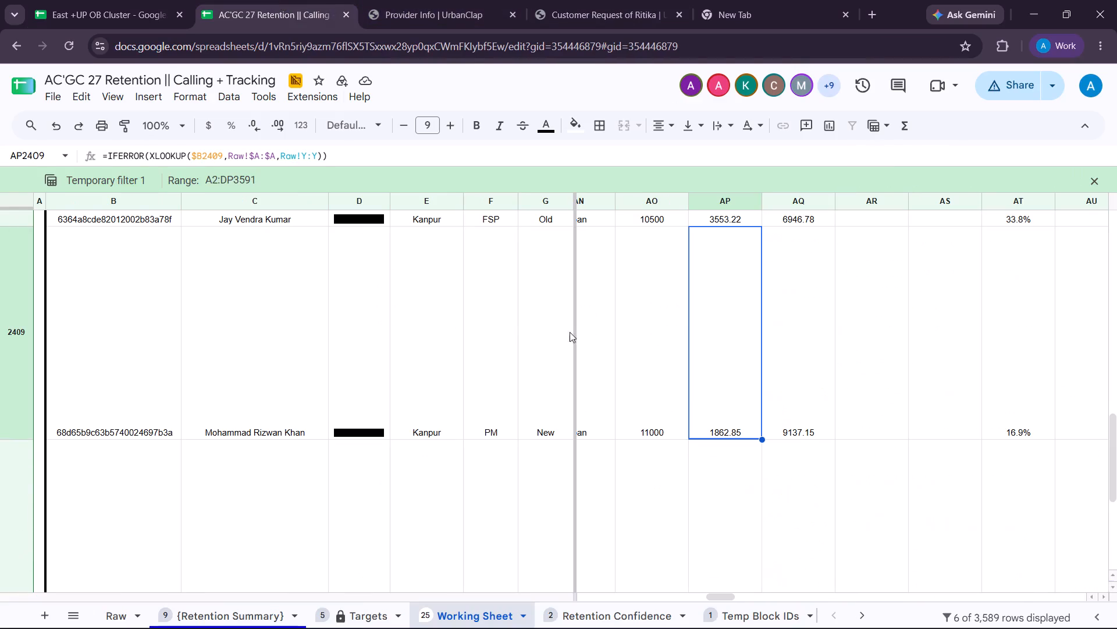
{"action": "left_click", "coordinate": [660, 398]}
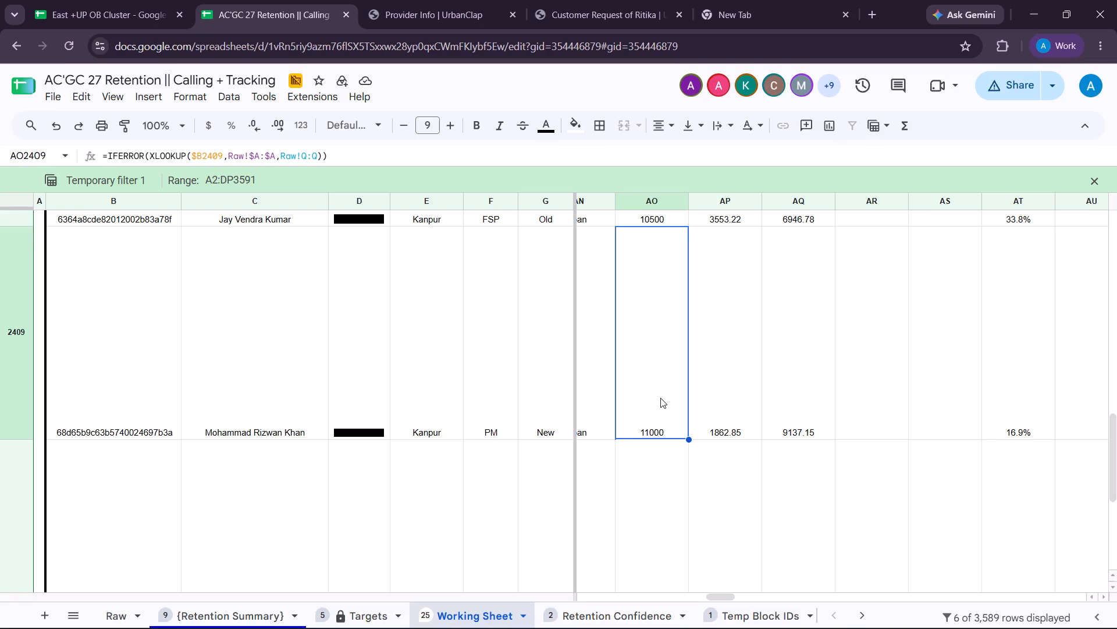
{"action": "scroll", "coordinate": [660, 398], "scroll_direction": "right", "scroll_amount": 3}
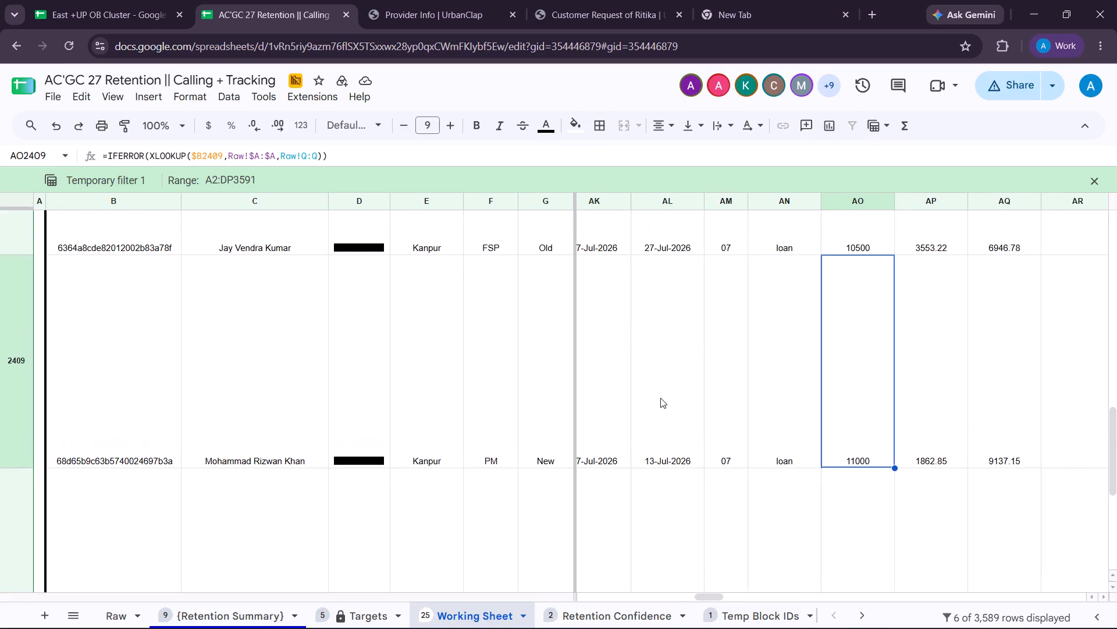
{"action": "scroll", "coordinate": [660, 398], "scroll_direction": "left", "scroll_amount": 1}
{"action": "scroll", "coordinate": [660, 398], "scroll_direction": "down", "scroll_amount": 1}
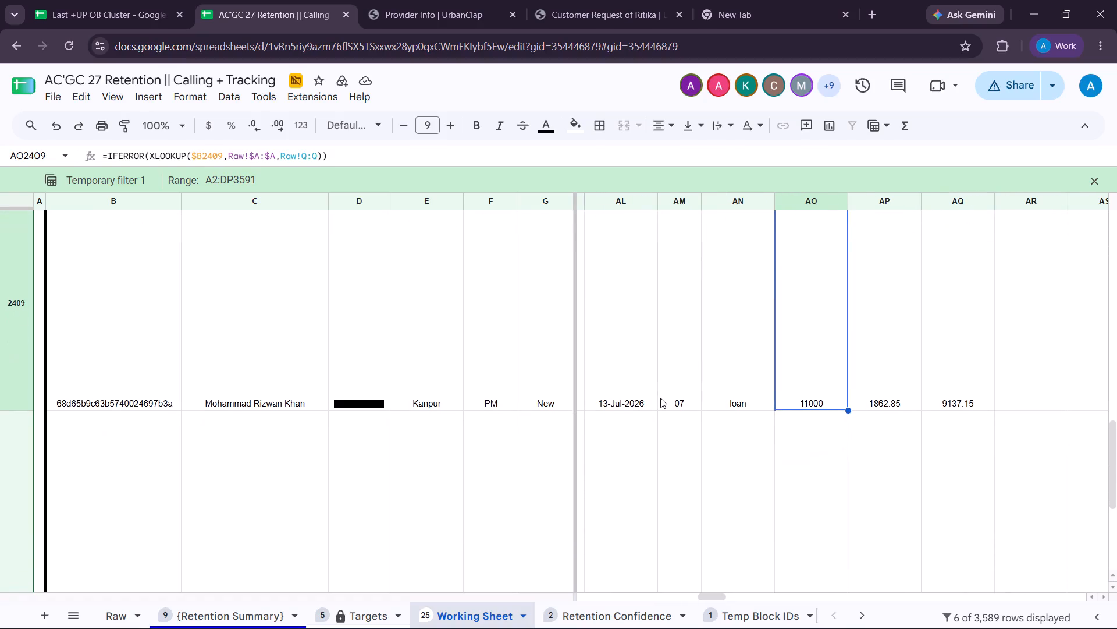
{"action": "scroll", "coordinate": [660, 398], "scroll_direction": "left", "scroll_amount": 1}
{"action": "left_click", "coordinate": [499, 405]}
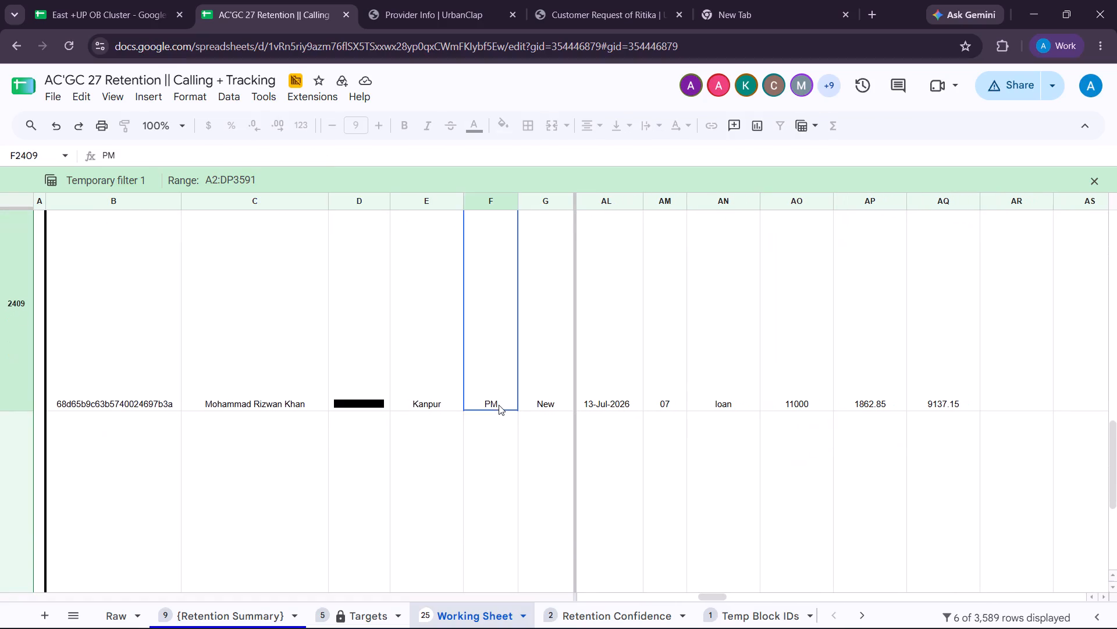
{"action": "left_click", "coordinate": [776, 363]}
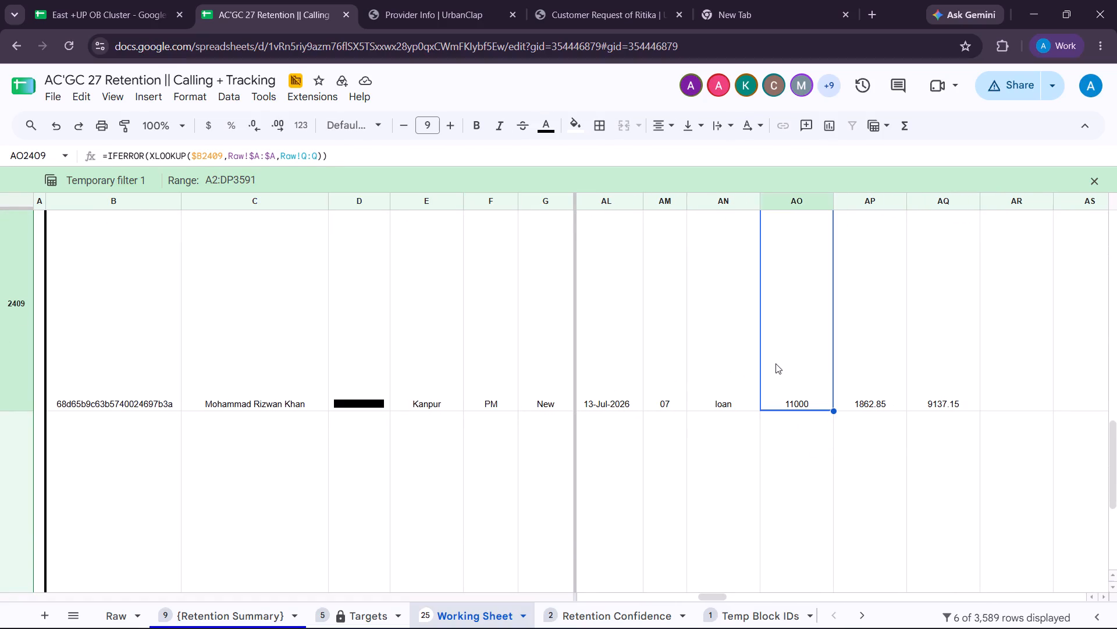
{"action": "scroll", "coordinate": [776, 363], "scroll_direction": "left", "scroll_amount": 4}
{"action": "scroll", "coordinate": [776, 363], "scroll_direction": "right", "scroll_amount": 1}
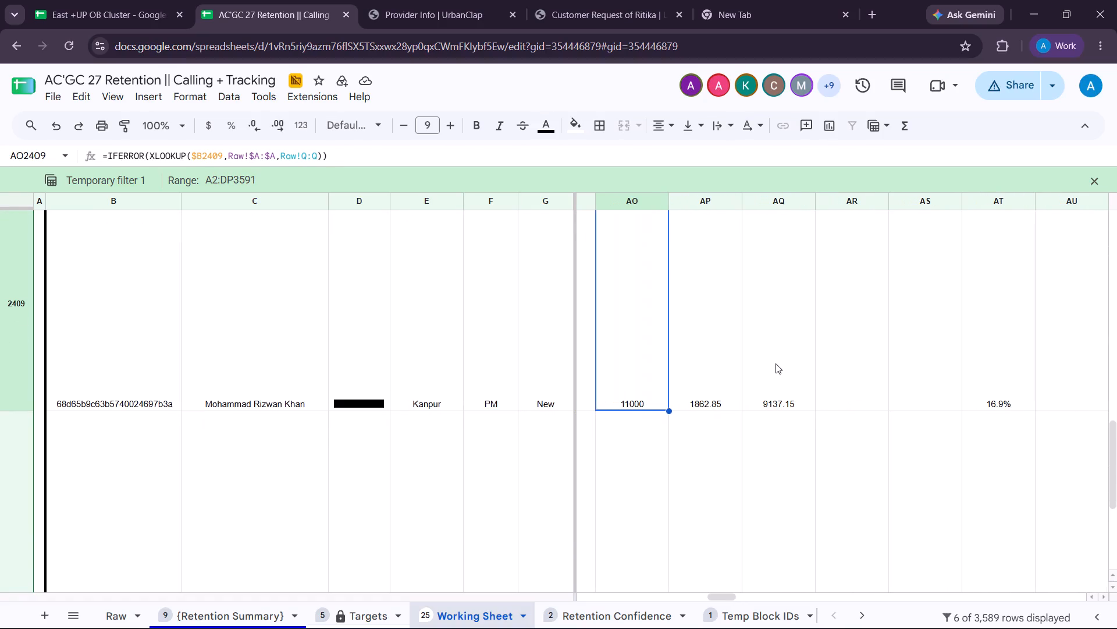
{"action": "scroll", "coordinate": [776, 363], "scroll_direction": "right", "scroll_amount": 1}
{"action": "scroll", "coordinate": [704, 367], "scroll_direction": "right", "scroll_amount": 1}
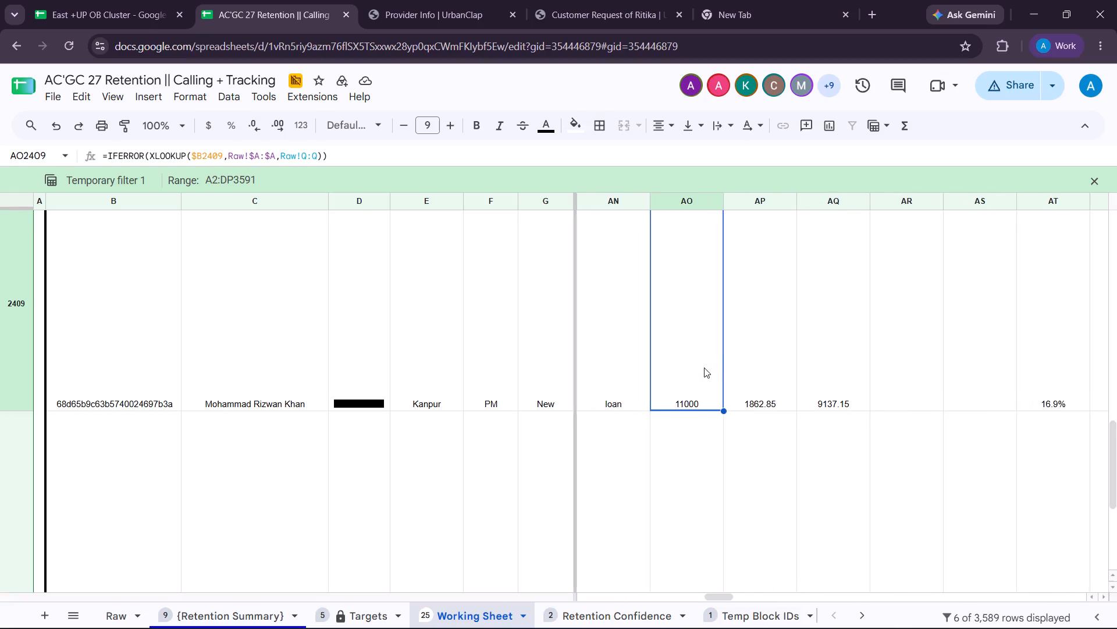
{"action": "scroll", "coordinate": [704, 367], "scroll_direction": "right", "scroll_amount": 1}
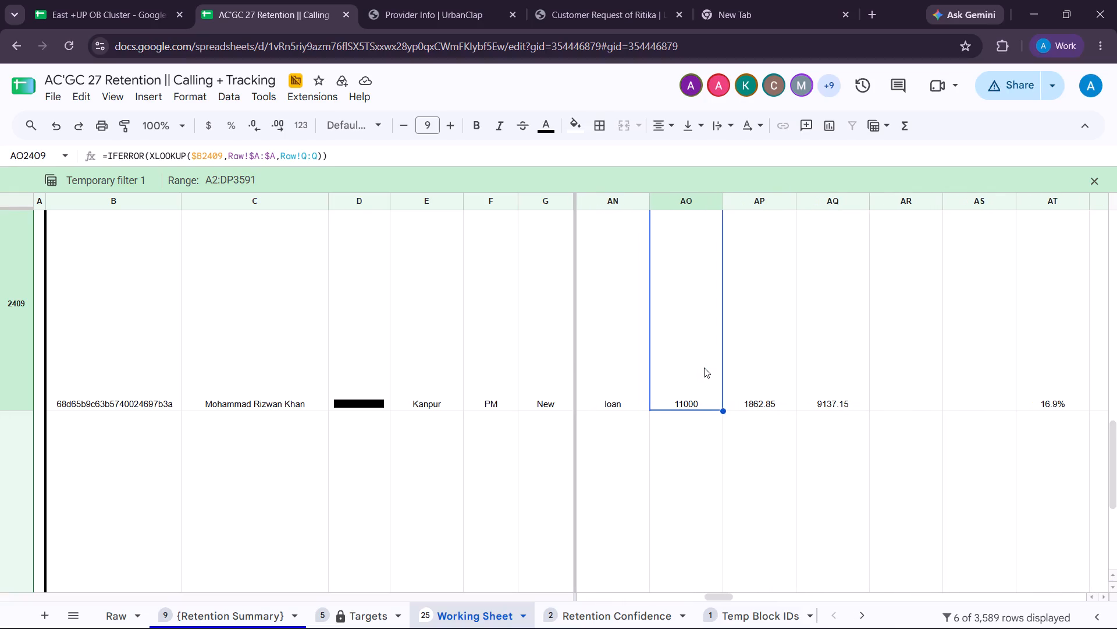
{"action": "scroll", "coordinate": [704, 367], "scroll_direction": "right", "scroll_amount": 1}
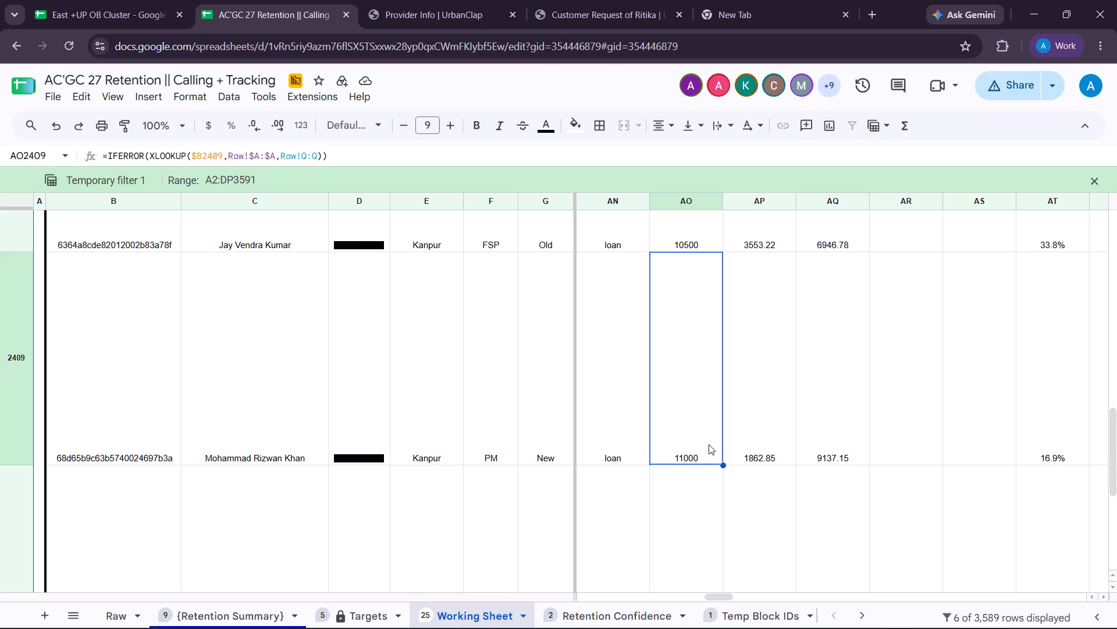
Copy the provider ID from row 2409 and use it to load that provider's profile on the Provider Info page.
{"action": "left_click", "coordinate": [126, 412]}
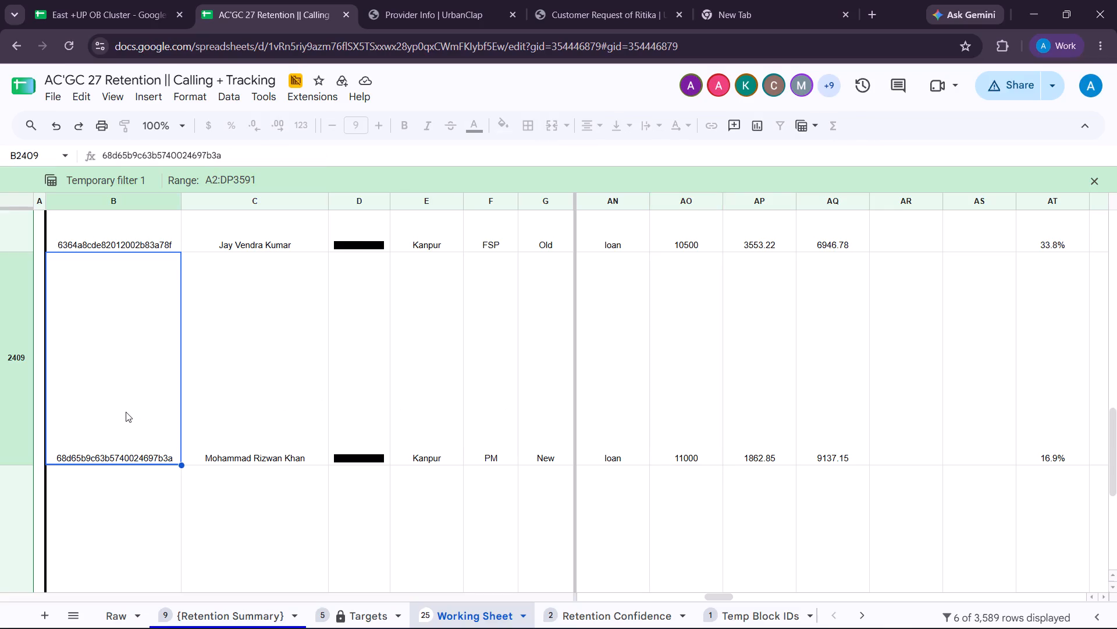
{"action": "key", "text": "ctrl+c"}
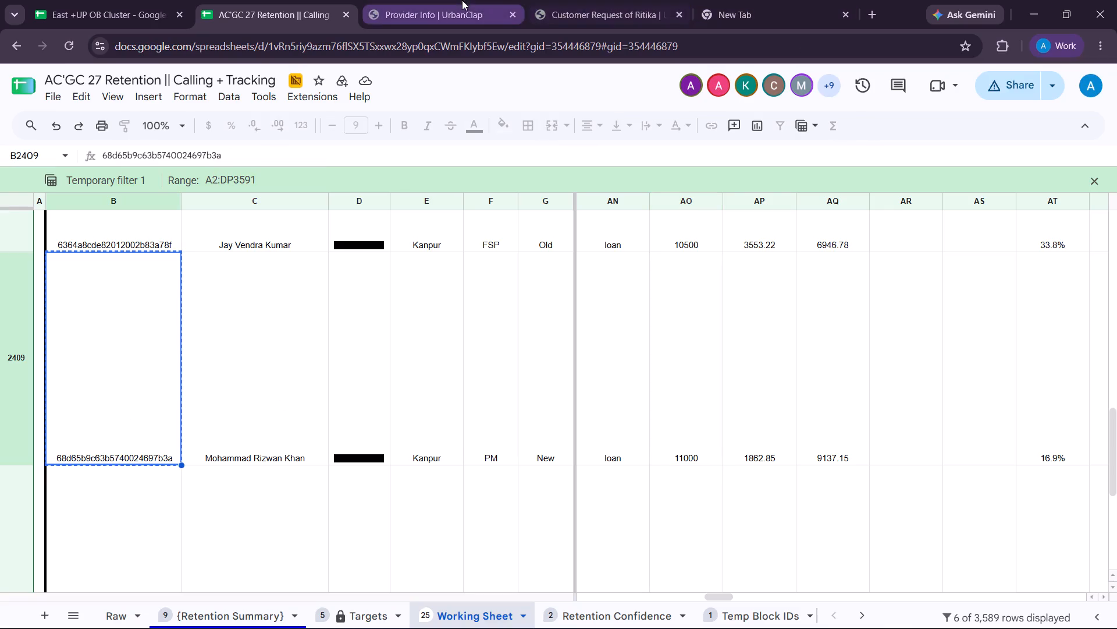
{"action": "left_click", "coordinate": [462, 0]}
{"action": "scroll", "coordinate": [341, 135], "scroll_direction": "up", "scroll_amount": 9}
{"action": "double_click", "coordinate": [340, 49]}
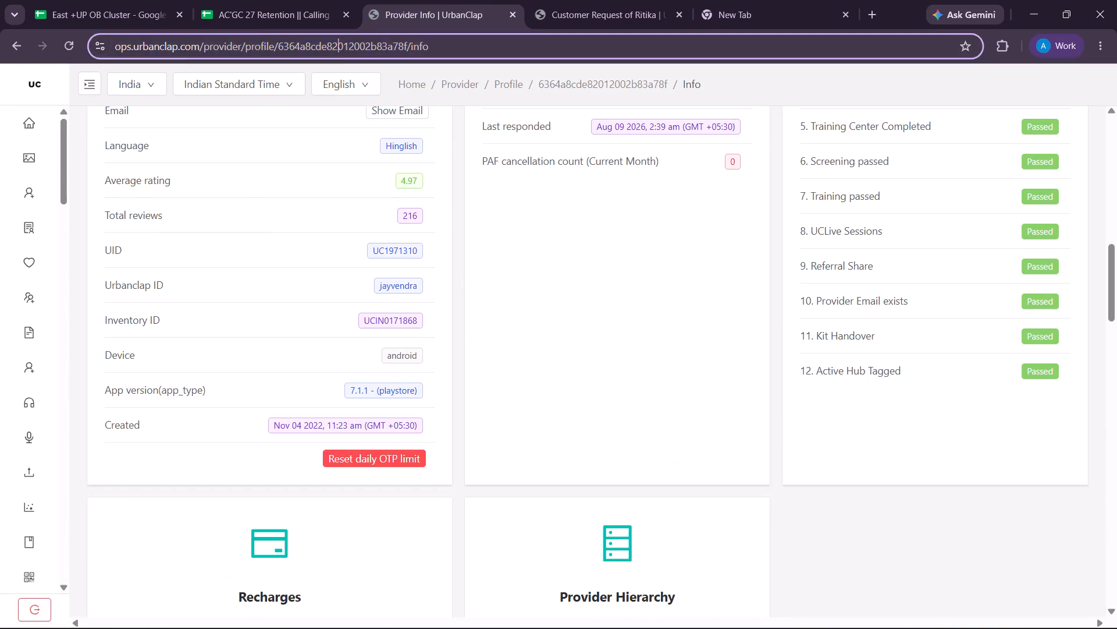
{"action": "key", "text": "ctrl+v"}
{"action": "key", "text": "Return"}
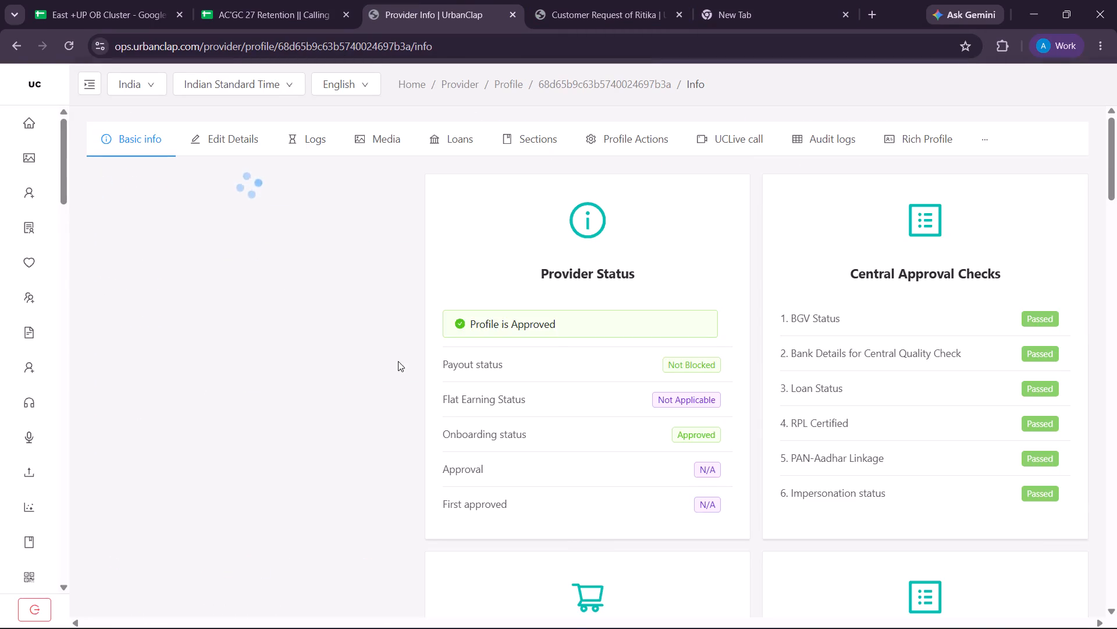
Examine the provider's profile status, personal details, leads, approval checks and recharge information.
{"action": "scroll", "coordinate": [456, 518], "scroll_direction": "down", "scroll_amount": 4}
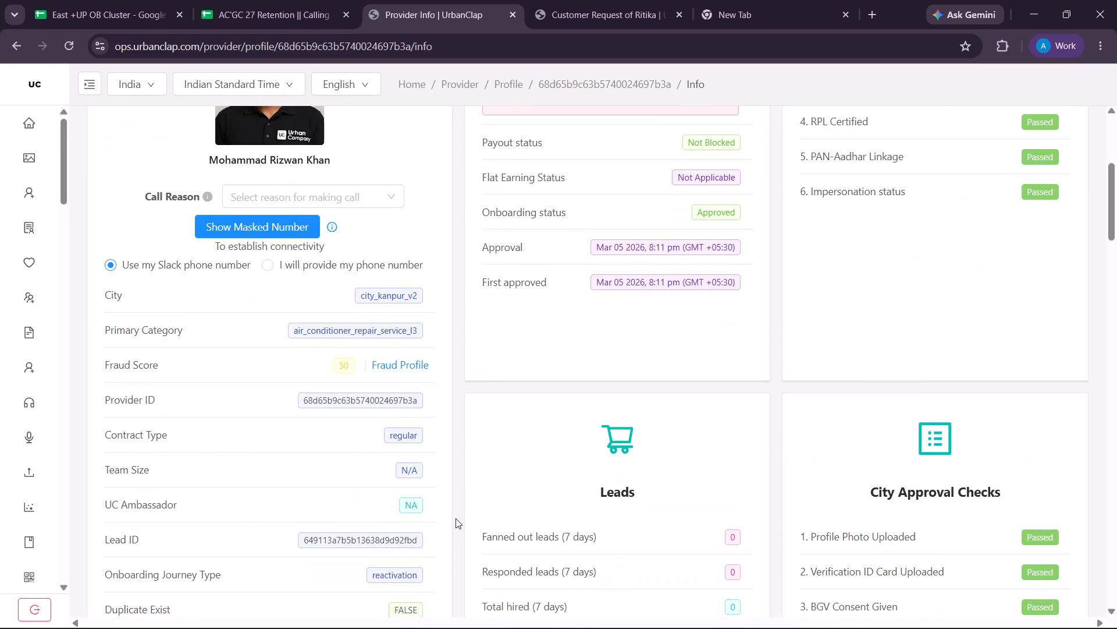
{"action": "scroll", "coordinate": [456, 518], "scroll_direction": "down", "scroll_amount": 3}
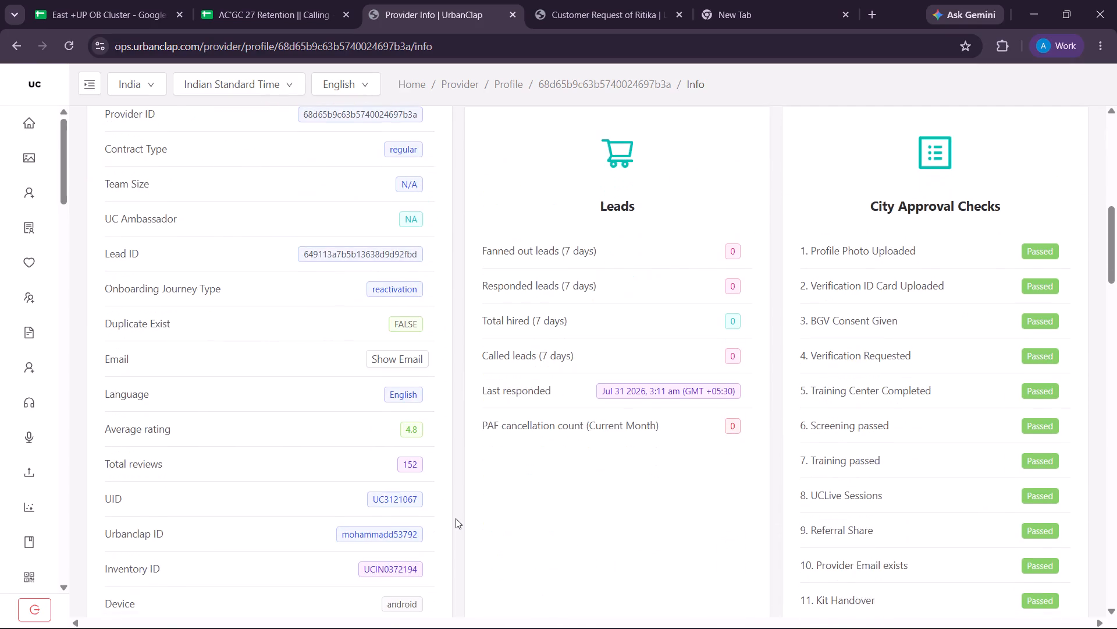
{"action": "scroll", "coordinate": [456, 518], "scroll_direction": "down", "scroll_amount": 3}
{"action": "scroll", "coordinate": [456, 518], "scroll_direction": "up", "scroll_amount": 2}
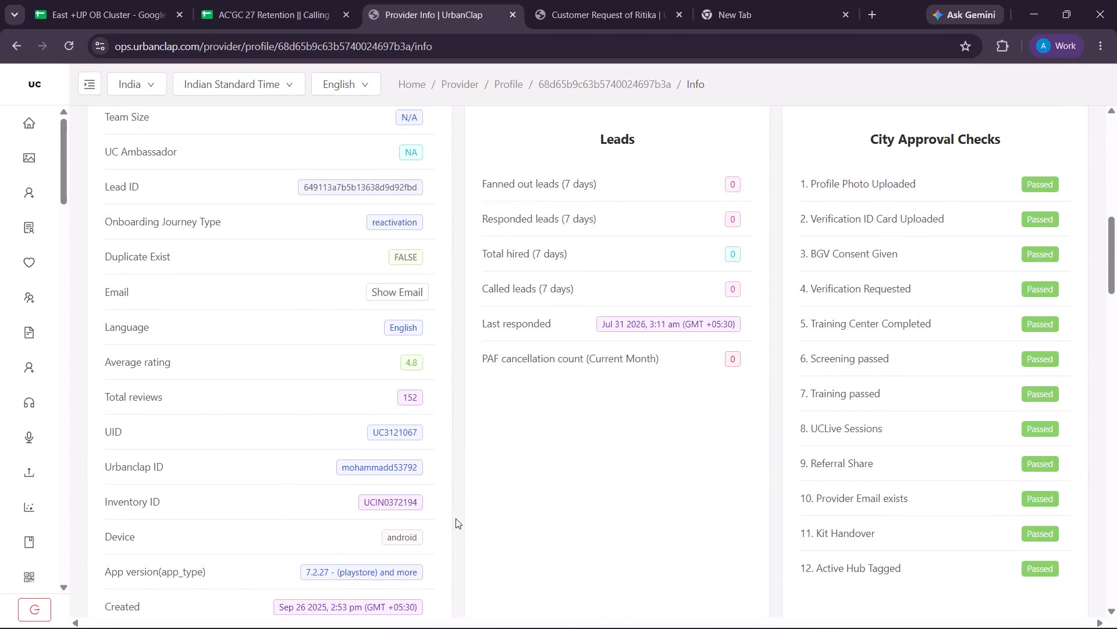
{"action": "scroll", "coordinate": [456, 425], "scroll_direction": "up", "scroll_amount": 5}
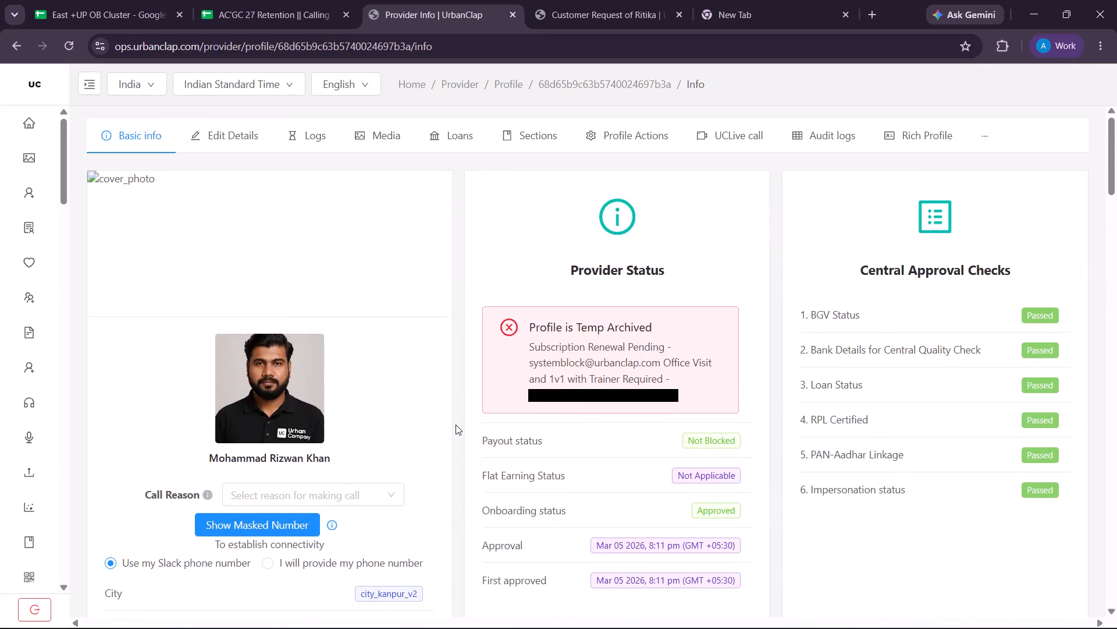
{"action": "scroll", "coordinate": [456, 425], "scroll_direction": "up", "scroll_amount": 2}
{"action": "scroll", "coordinate": [456, 425], "scroll_direction": "down", "scroll_amount": 5}
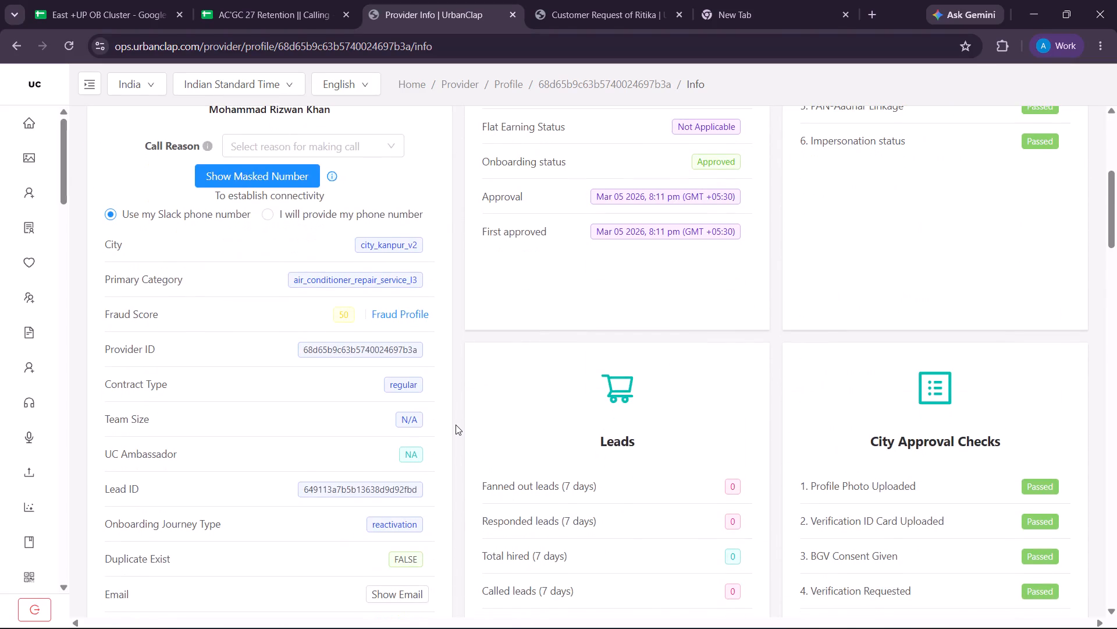
{"action": "scroll", "coordinate": [456, 425], "scroll_direction": "down", "scroll_amount": 6}
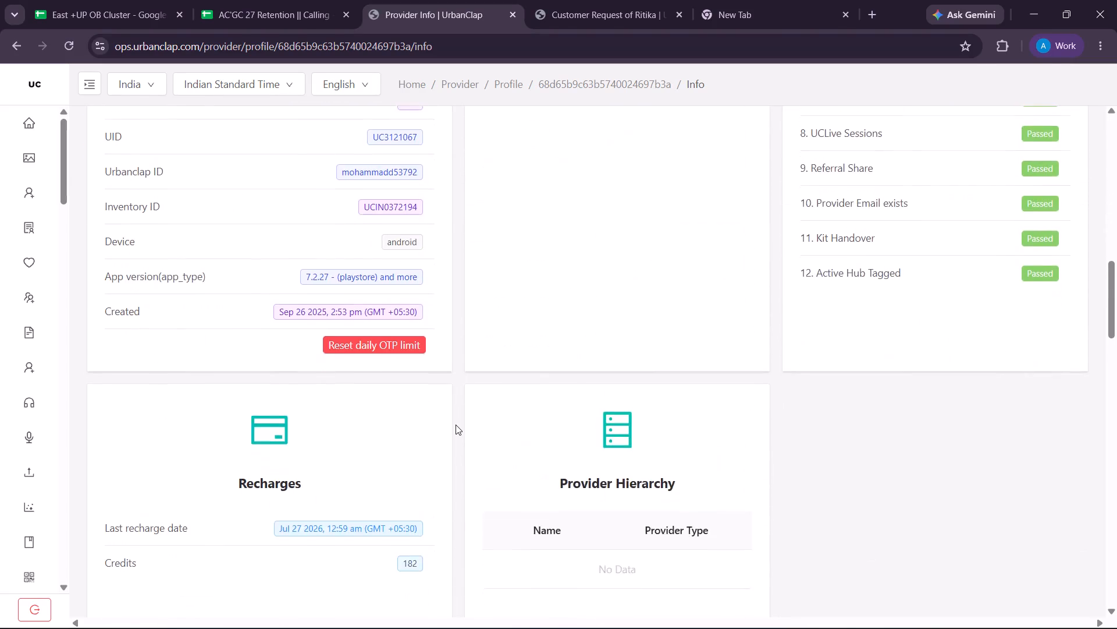
{"action": "scroll", "coordinate": [456, 425], "scroll_direction": "down", "scroll_amount": 2}
{"action": "scroll", "coordinate": [456, 425], "scroll_direction": "up", "scroll_amount": 5}
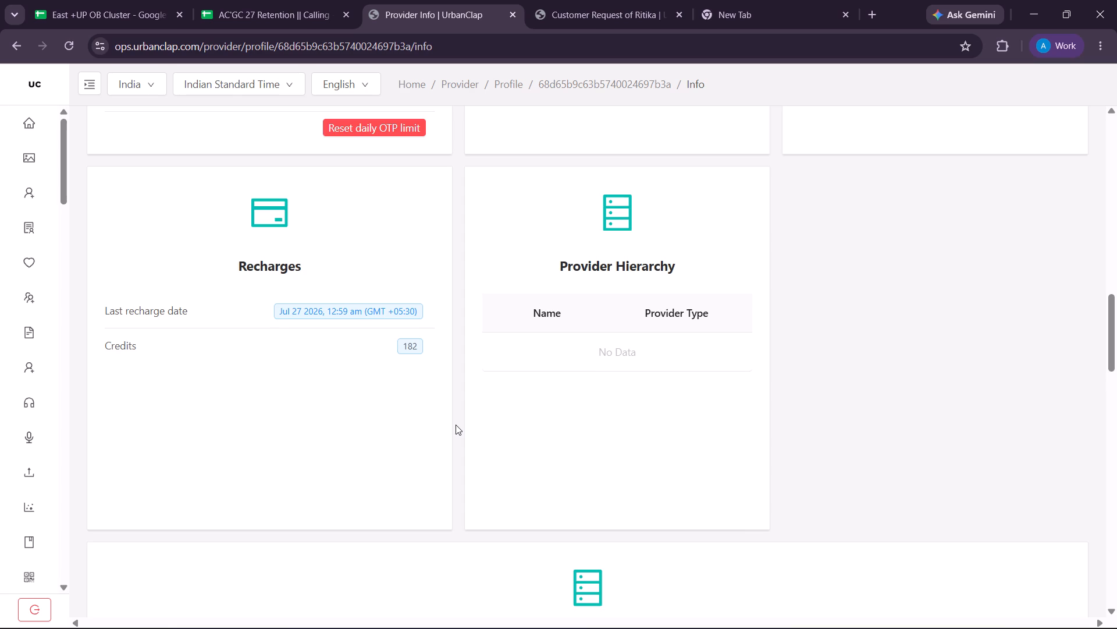
{"action": "scroll", "coordinate": [456, 425], "scroll_direction": "down", "scroll_amount": 1}
{"action": "scroll", "coordinate": [456, 425], "scroll_direction": "up", "scroll_amount": 4}
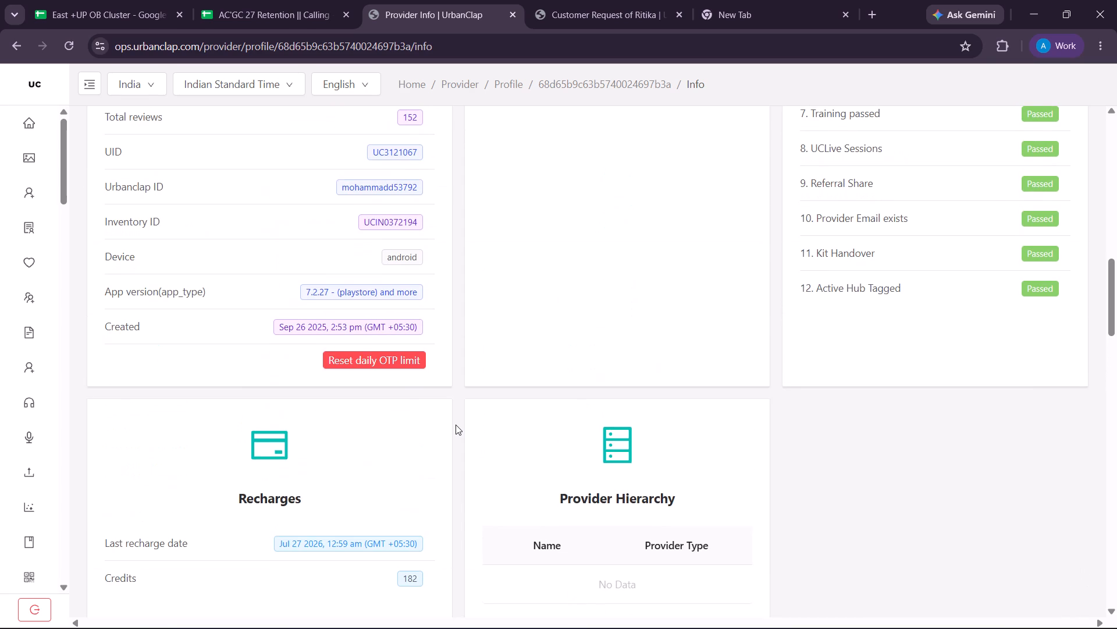
{"action": "scroll", "coordinate": [456, 425], "scroll_direction": "up", "scroll_amount": 3}
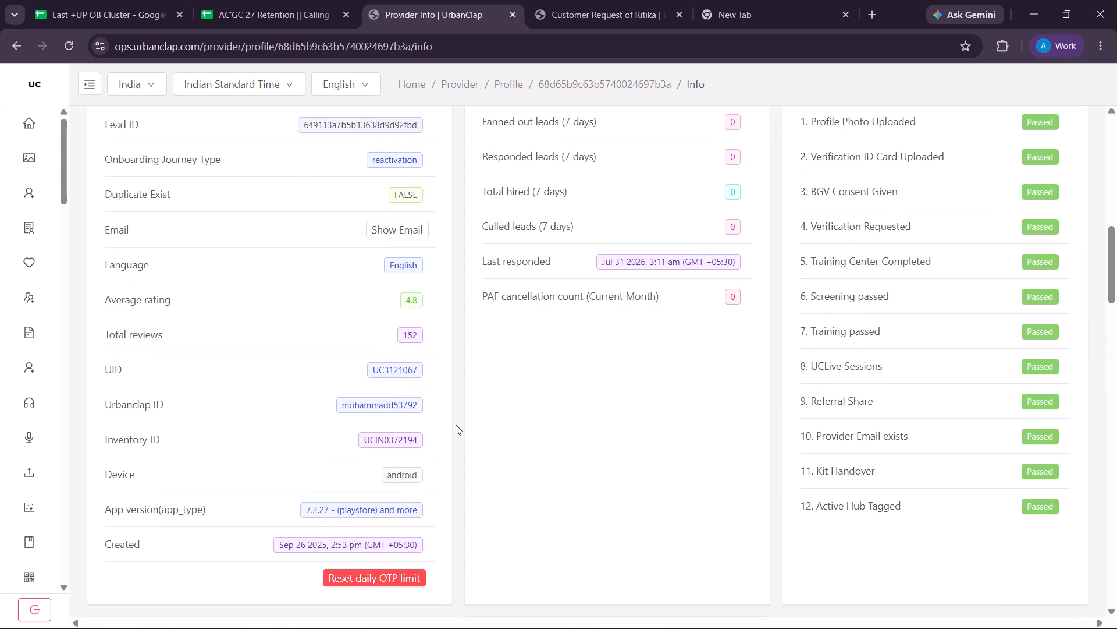
Review the provider's recharge information, personal details, leads, approval checks and profile status on the Provider Info page.
{"action": "scroll", "coordinate": [456, 425], "scroll_direction": "up", "scroll_amount": 1}
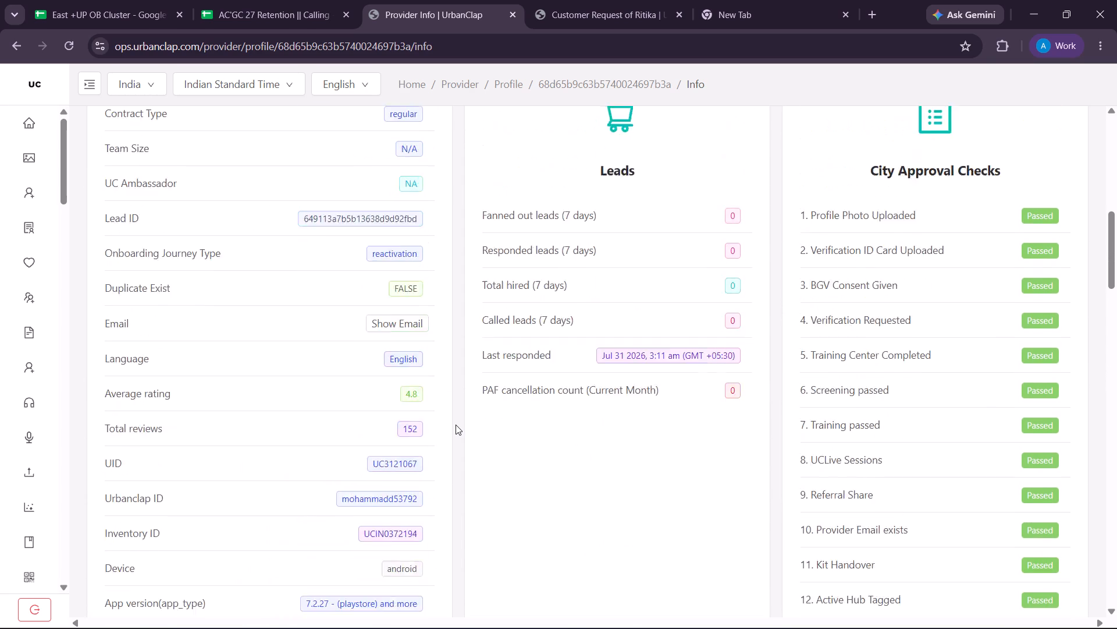
{"action": "scroll", "coordinate": [456, 425], "scroll_direction": "up", "scroll_amount": 1}
{"action": "scroll", "coordinate": [456, 425], "scroll_direction": "down", "scroll_amount": 6}
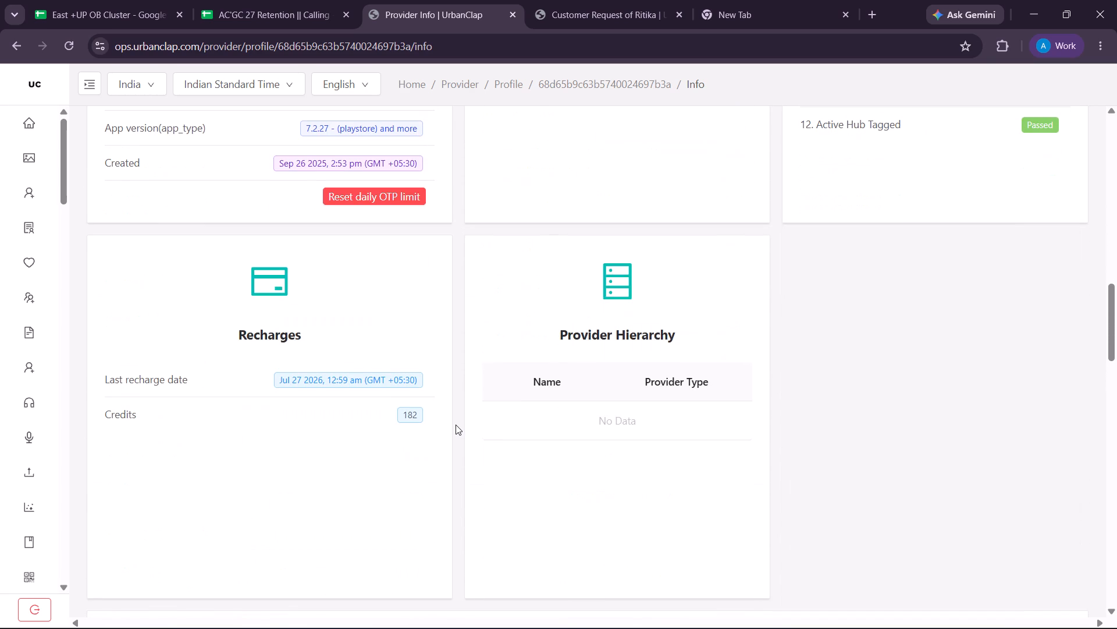
{"action": "scroll", "coordinate": [456, 425], "scroll_direction": "up", "scroll_amount": 3}
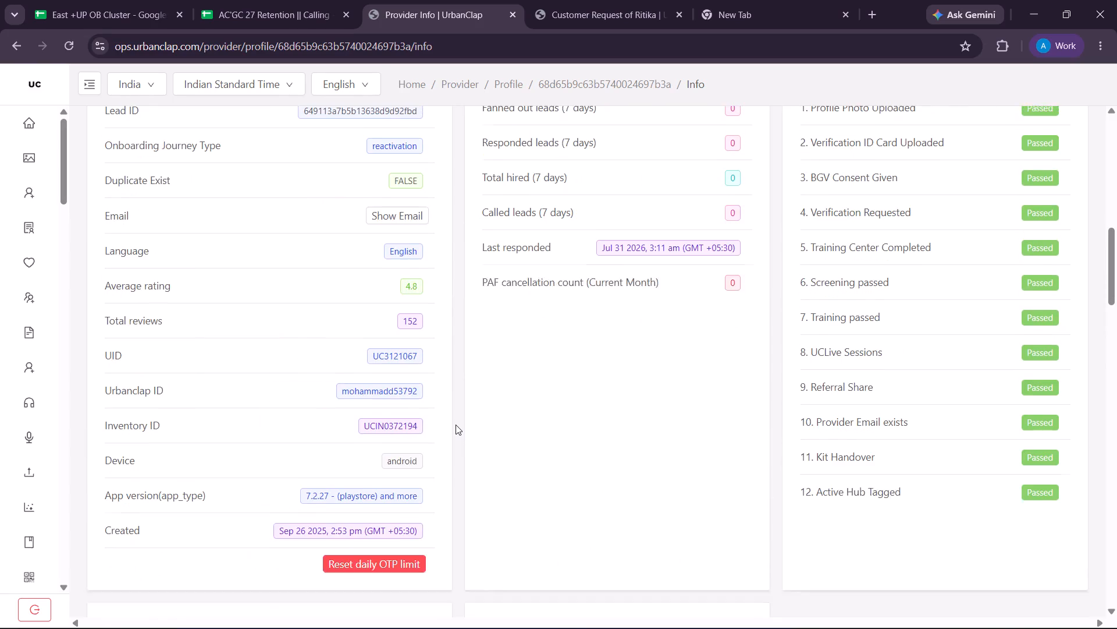
{"action": "scroll", "coordinate": [456, 425], "scroll_direction": "up", "scroll_amount": 3}
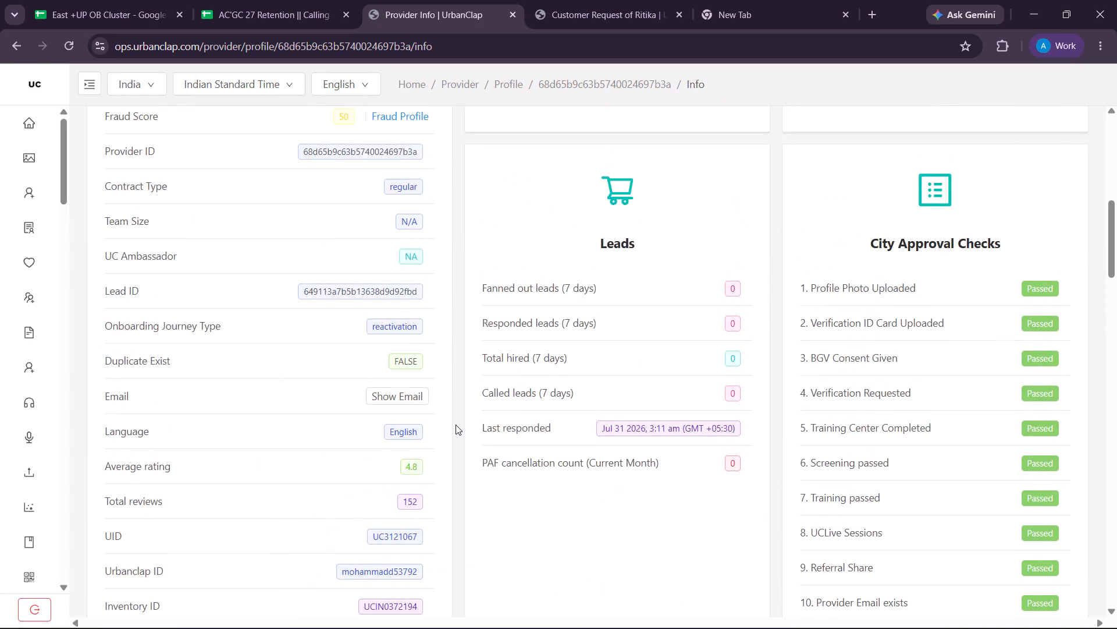
{"action": "scroll", "coordinate": [456, 425], "scroll_direction": "up", "scroll_amount": 5}
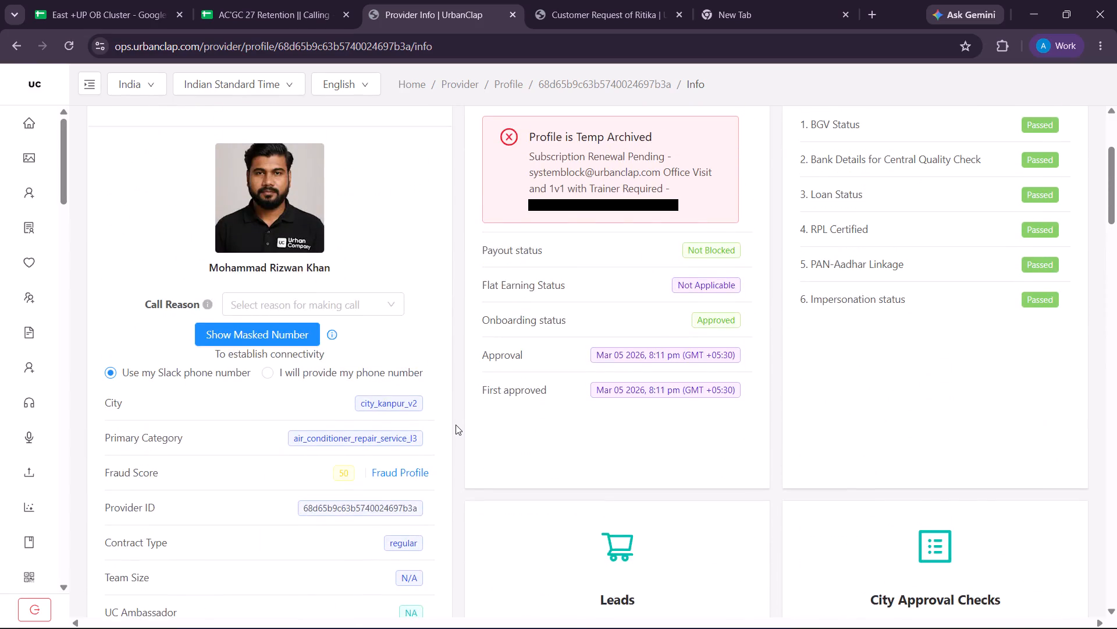
{"action": "scroll", "coordinate": [456, 425], "scroll_direction": "up", "scroll_amount": 1}
{"action": "scroll", "coordinate": [456, 425], "scroll_direction": "down", "scroll_amount": 3}
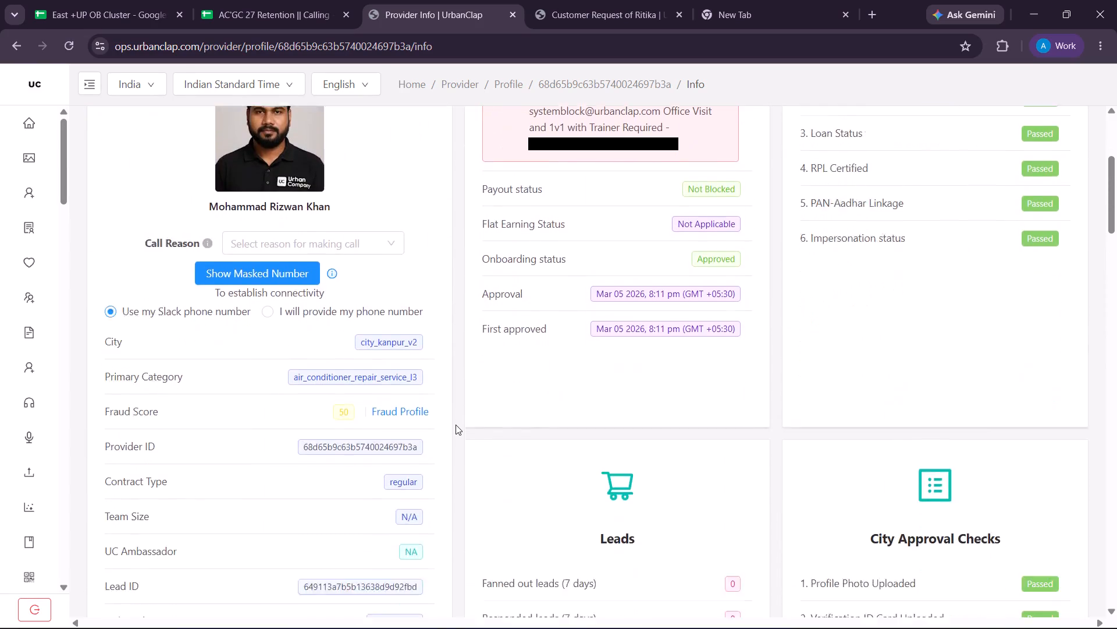
Examine the provider's last 50 notified leads, including booking times and request statuses, and recheck the recharge and lead summaries.
{"action": "scroll", "coordinate": [456, 425], "scroll_direction": "down", "scroll_amount": 7}
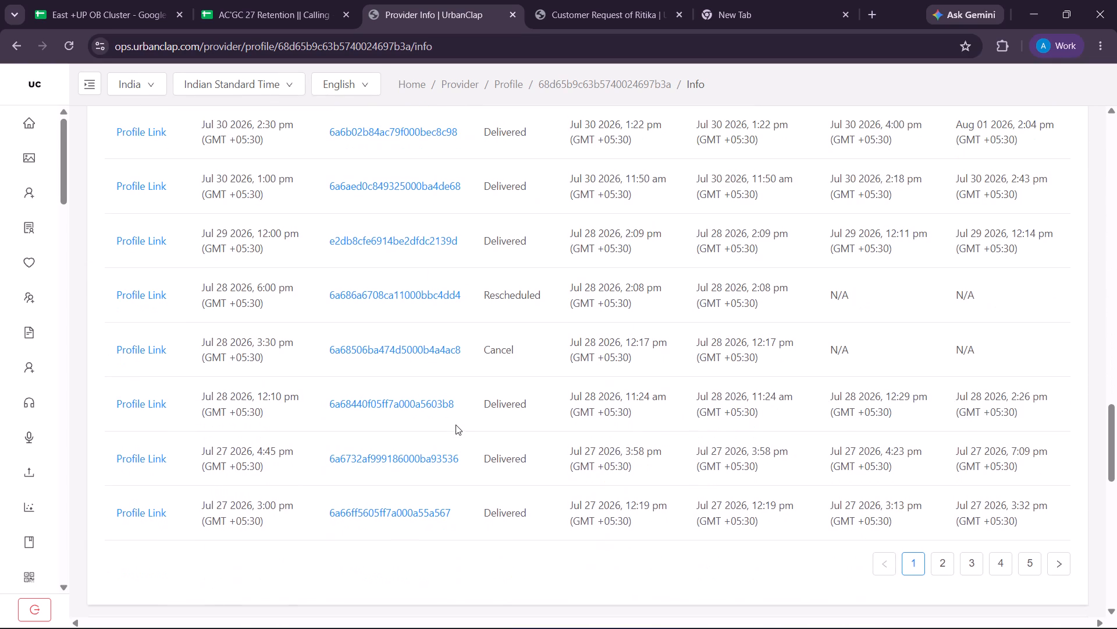
{"action": "scroll", "coordinate": [456, 425], "scroll_direction": "down", "scroll_amount": 1}
{"action": "scroll", "coordinate": [456, 425], "scroll_direction": "up", "scroll_amount": 5}
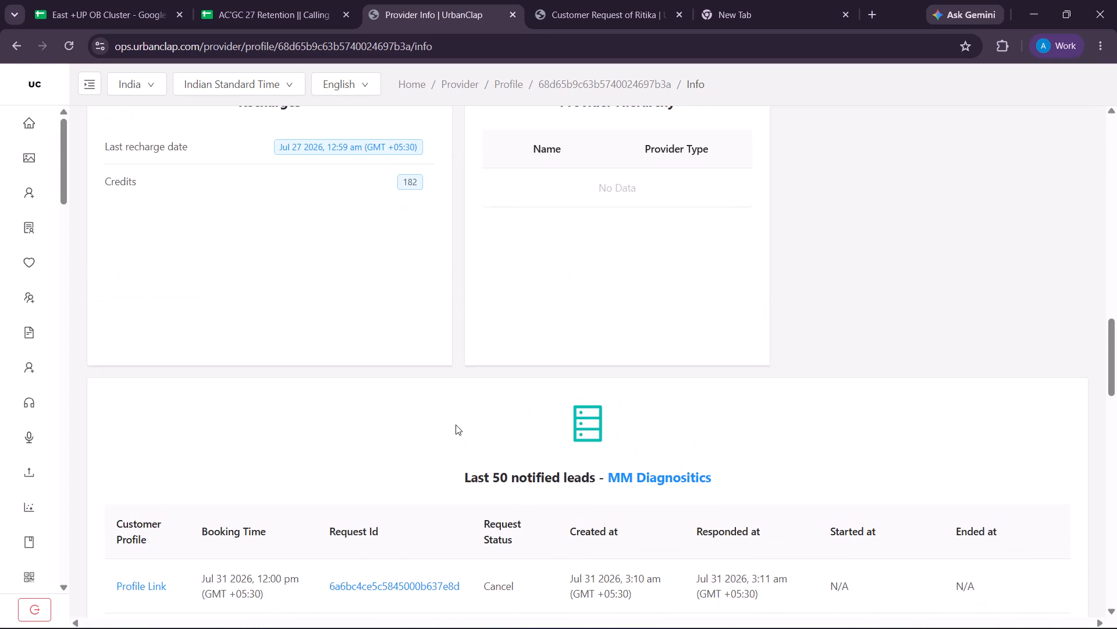
{"action": "scroll", "coordinate": [456, 425], "scroll_direction": "up", "scroll_amount": 3}
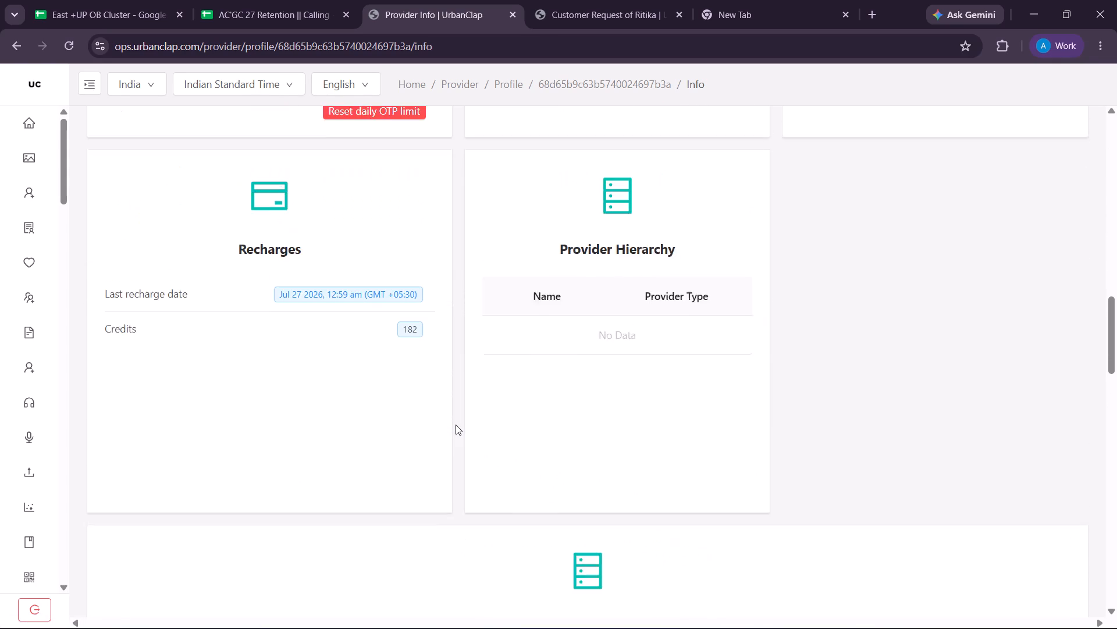
{"action": "scroll", "coordinate": [456, 425], "scroll_direction": "up", "scroll_amount": 4}
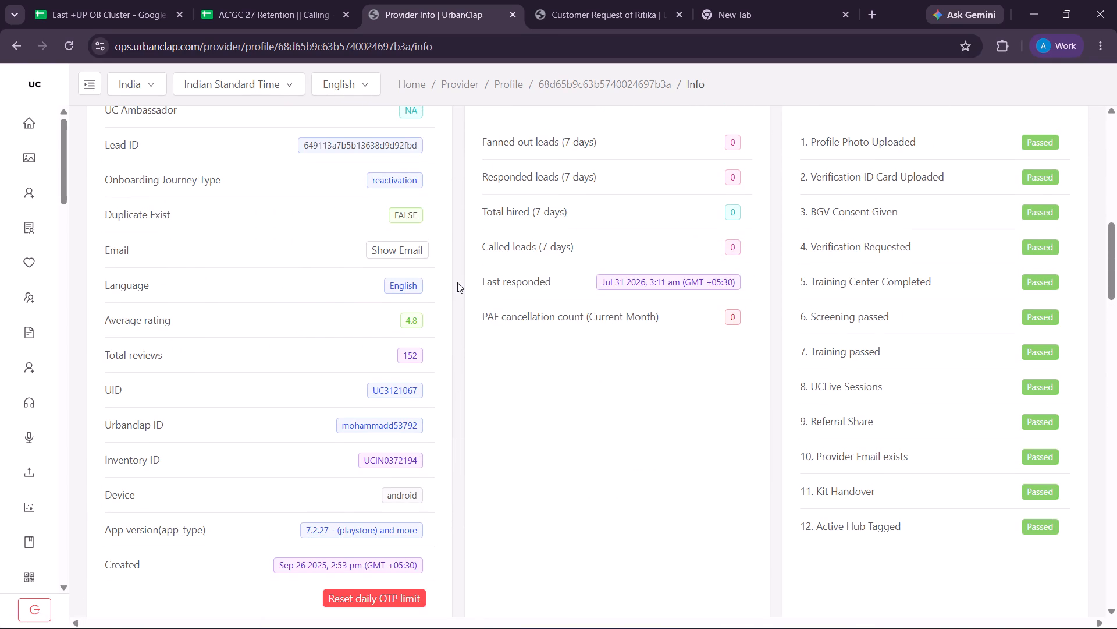
Return to the AC'GC 27 Retention spreadsheet and compare the loan amount, recovered amount and balance in row 2409.
{"action": "left_click", "coordinate": [229, 0]}
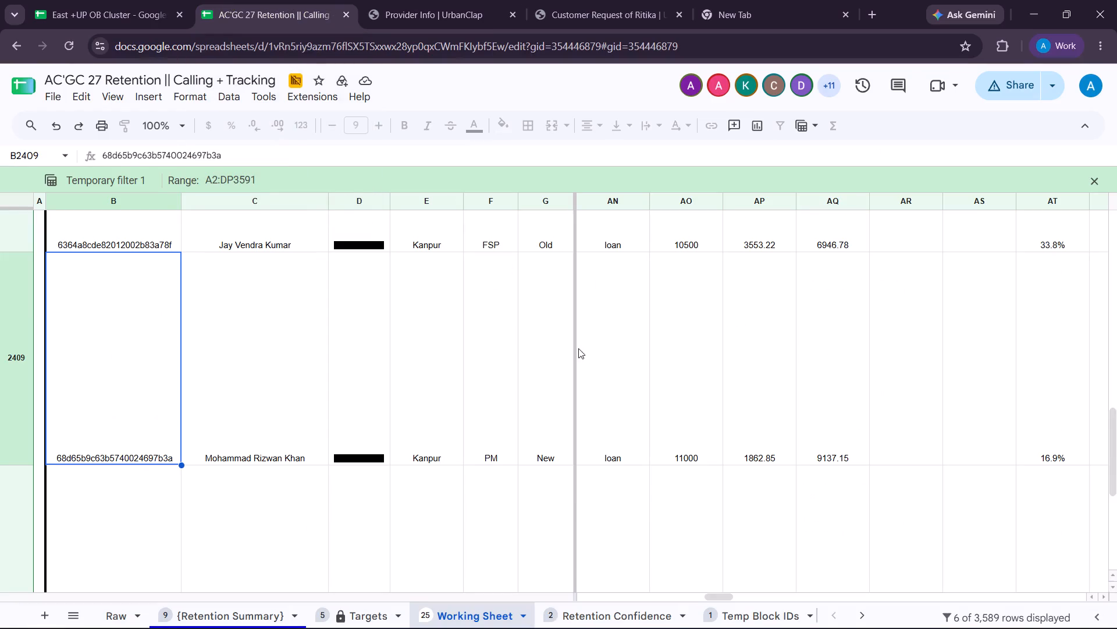
{"action": "left_click", "coordinate": [756, 426]}
{"action": "key", "text": "Right"}
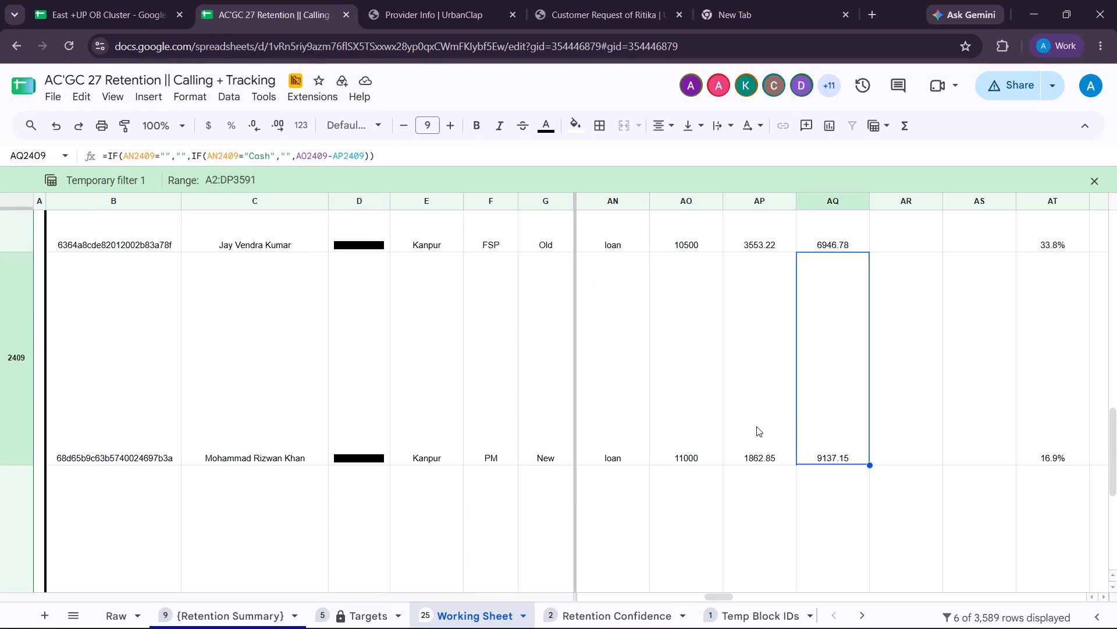
{"action": "key", "text": "Left"}
{"action": "key", "text": "Left"}
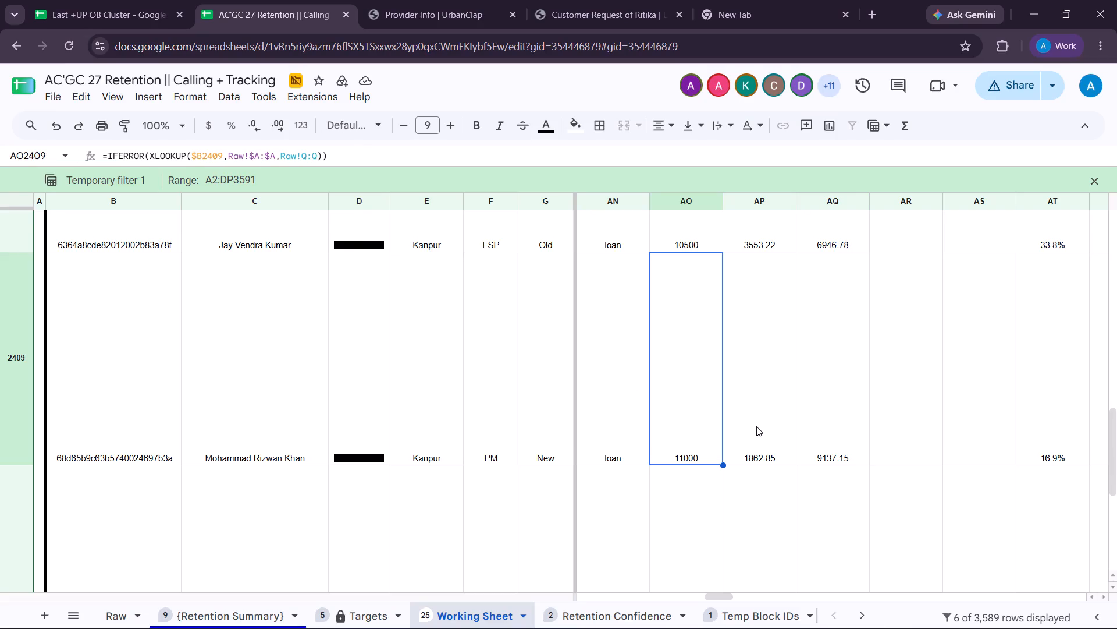
{"action": "key", "text": "Right"}
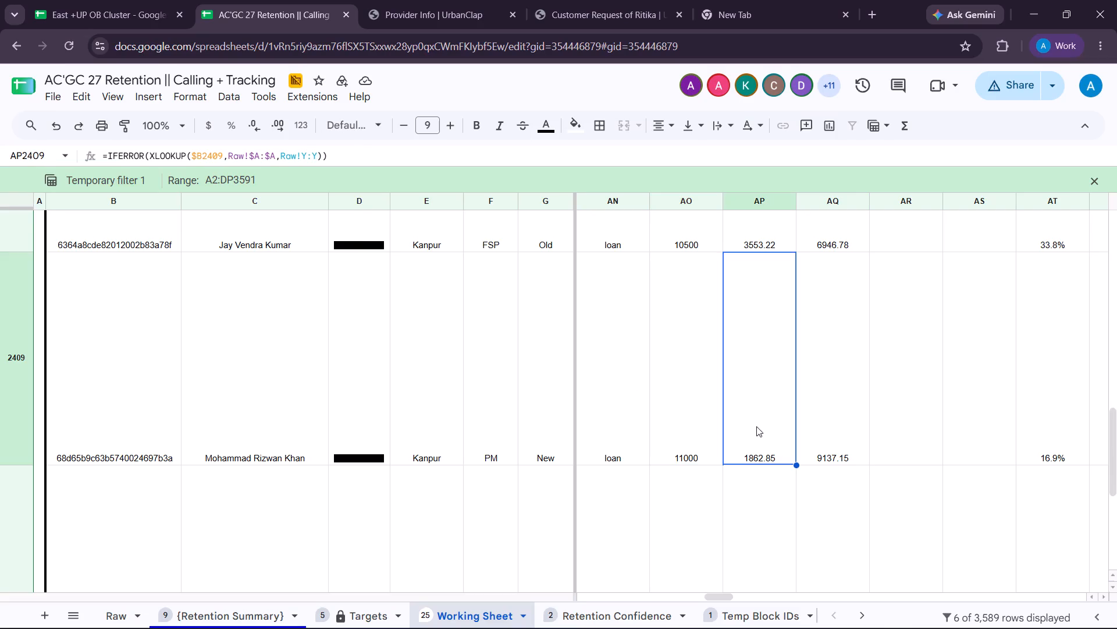
{"action": "key", "text": "Left"}
{"action": "key", "text": "Right"}
{"action": "key", "text": "Right"}
{"action": "key", "text": "Left"}
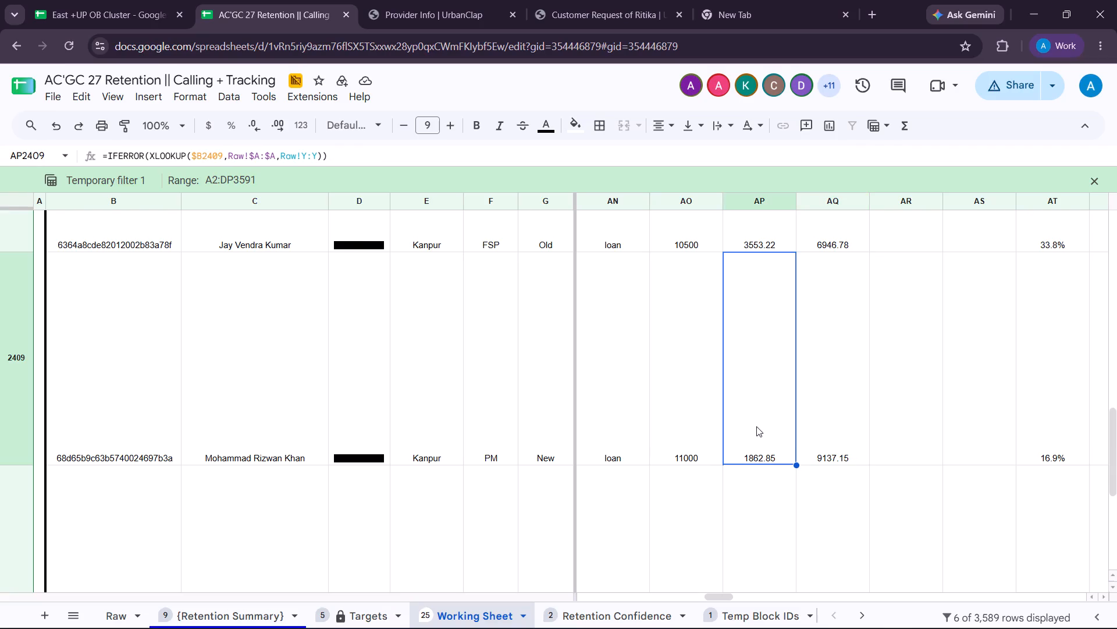
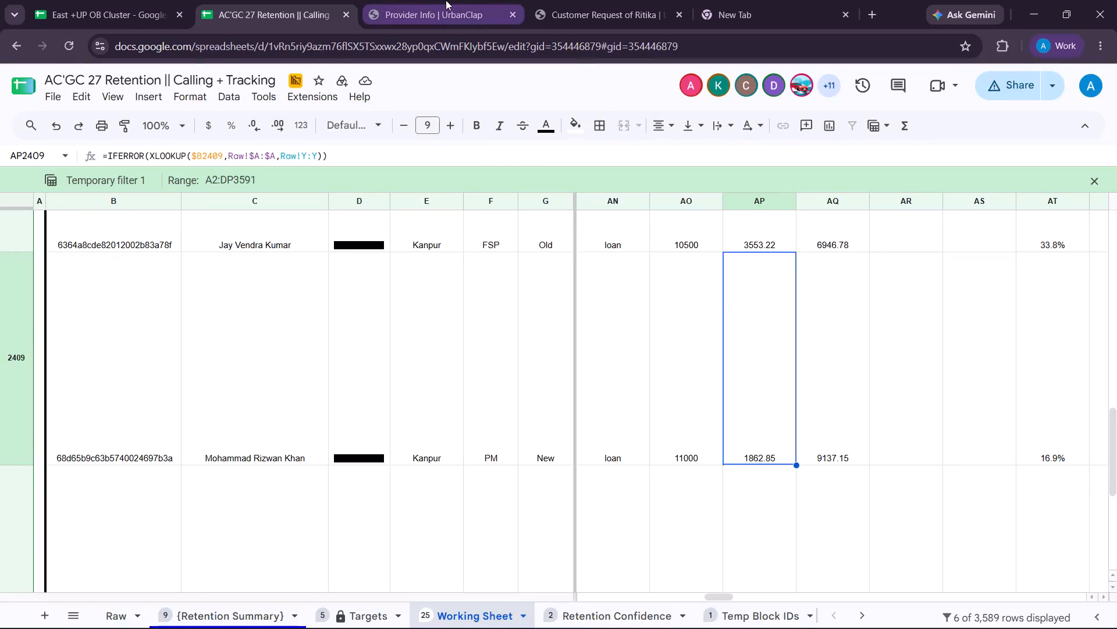
Reopen the Provider Info page and review booking times and request statuses on pages 1 to 3 of the last 50 notified leads.
{"action": "left_click", "coordinate": [446, 0]}
{"action": "scroll", "coordinate": [696, 328], "scroll_direction": "down", "scroll_amount": 7}
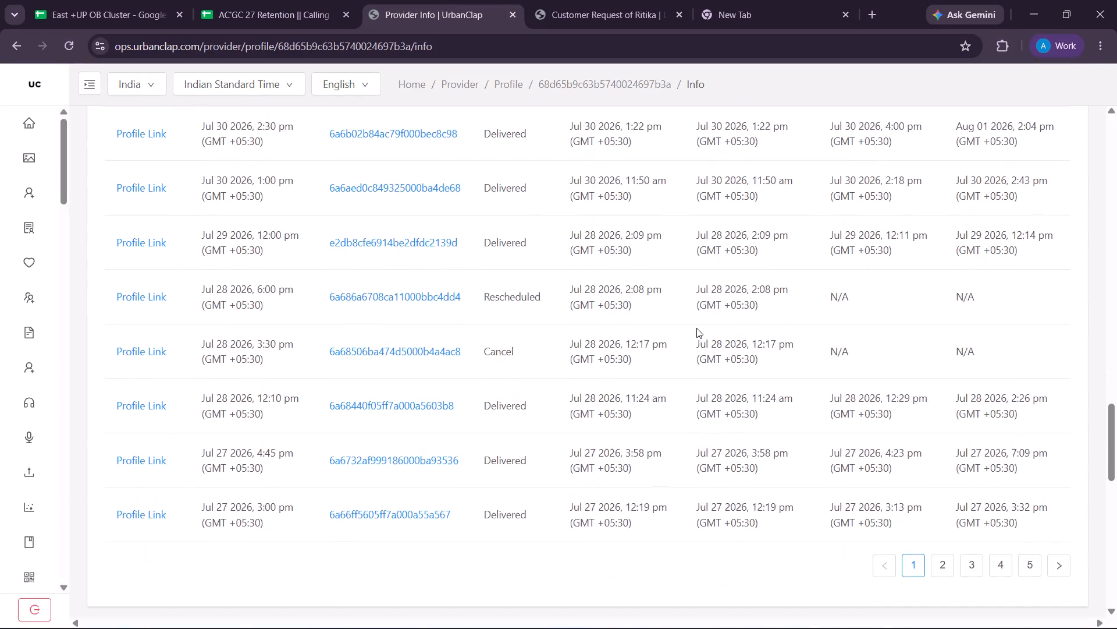
{"action": "scroll", "coordinate": [696, 328], "scroll_direction": "down", "scroll_amount": 3}
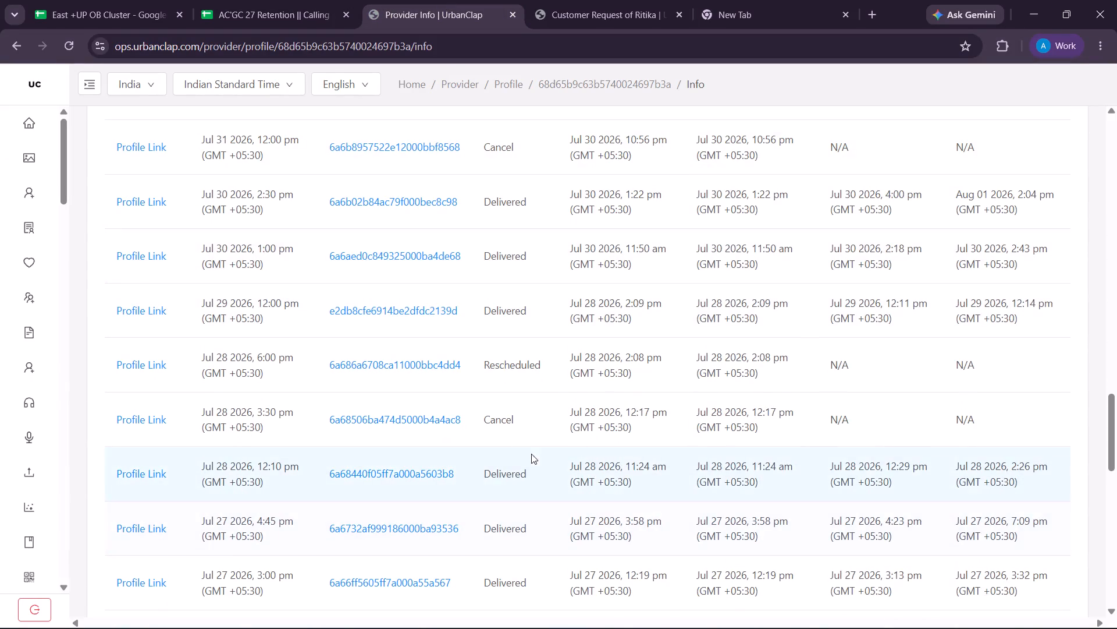
{"action": "scroll", "coordinate": [707, 437], "scroll_direction": "down", "scroll_amount": 1}
{"action": "left_click", "coordinate": [938, 525]}
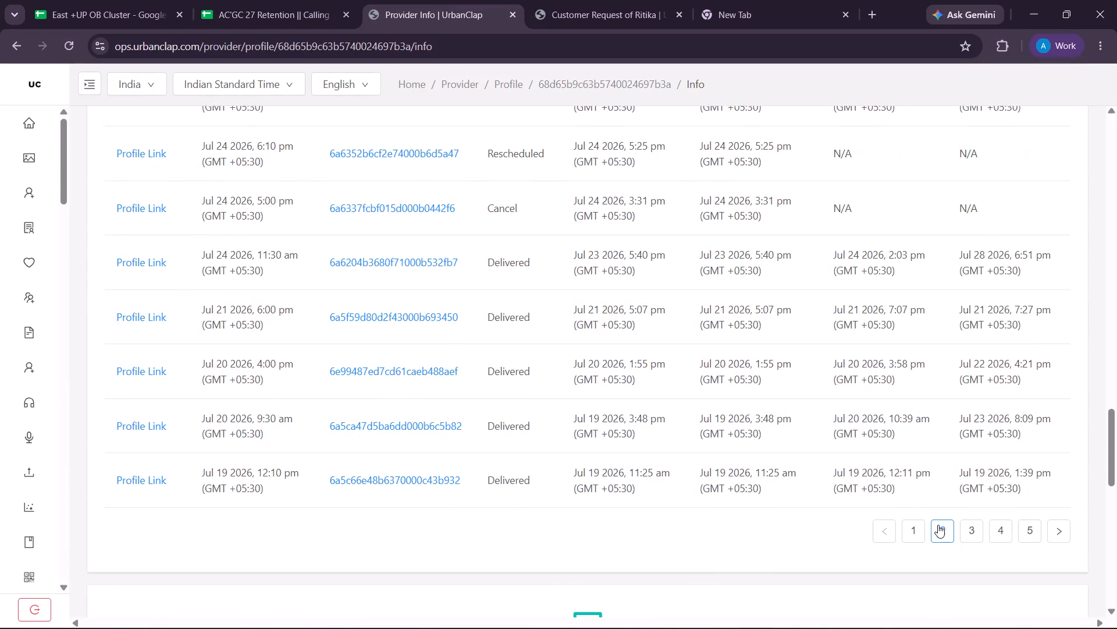
{"action": "scroll", "coordinate": [647, 425], "scroll_direction": "up", "scroll_amount": 2}
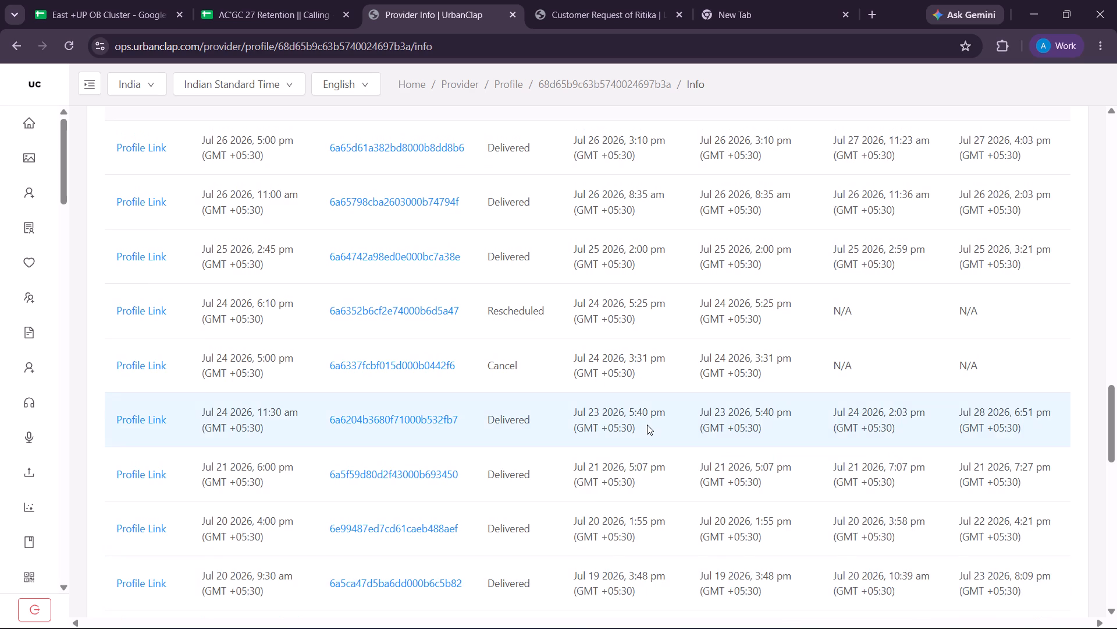
{"action": "scroll", "coordinate": [647, 425], "scroll_direction": "right", "scroll_amount": 1}
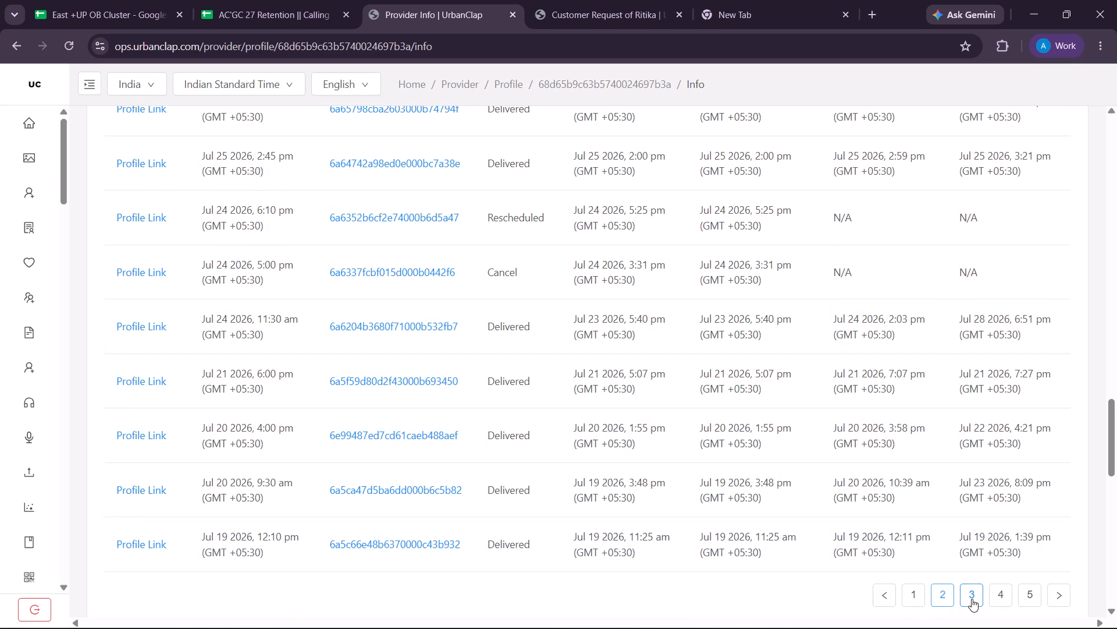
{"action": "left_click", "coordinate": [972, 599]}
{"action": "scroll", "coordinate": [683, 485], "scroll_direction": "up", "scroll_amount": 2}
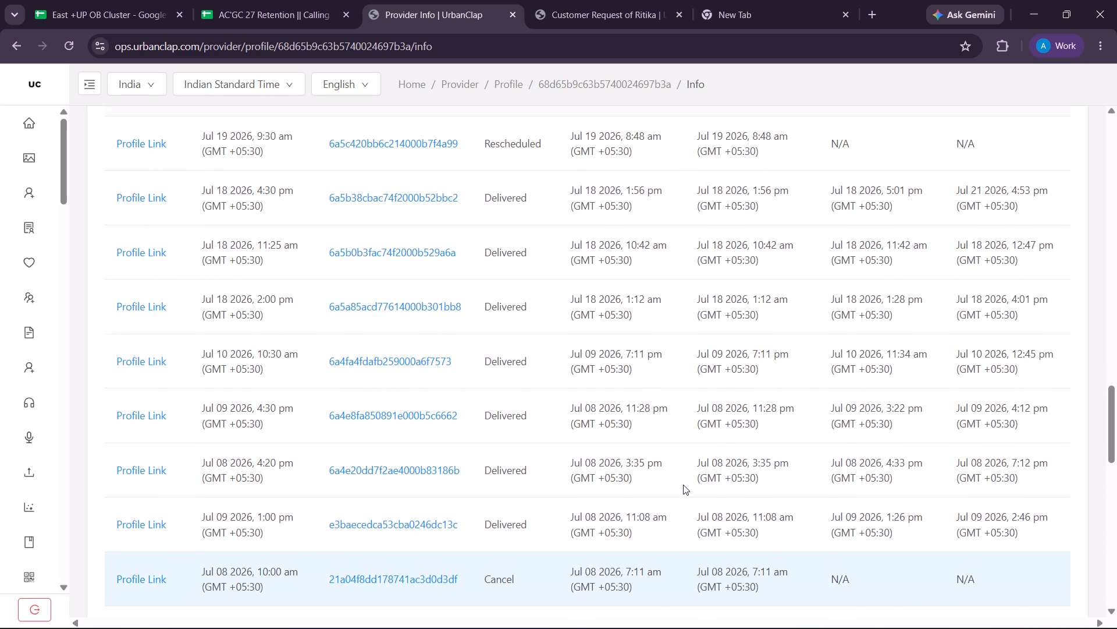
{"action": "scroll", "coordinate": [683, 485], "scroll_direction": "up", "scroll_amount": 1}
{"action": "scroll", "coordinate": [689, 458], "scroll_direction": "down", "scroll_amount": 9}
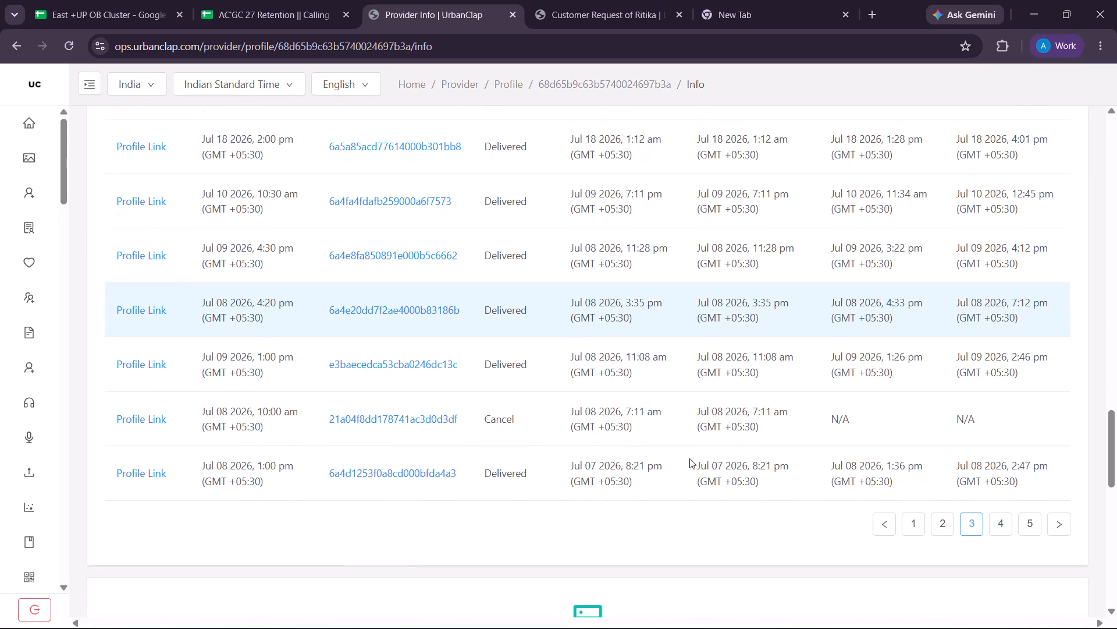
Review booking times and request statuses on pages 4 and 5 of the provider's last 50 notified leads.
{"action": "left_click", "coordinate": [998, 507]}
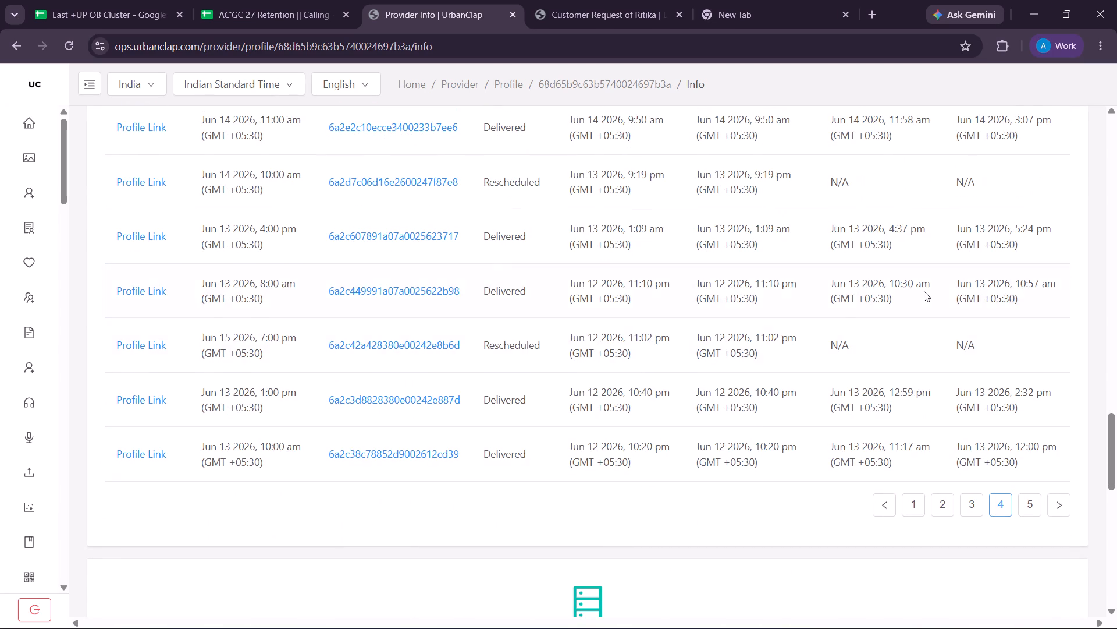
{"action": "scroll", "coordinate": [924, 291], "scroll_direction": "up", "scroll_amount": 3}
{"action": "scroll", "coordinate": [924, 291], "scroll_direction": "down", "scroll_amount": 1}
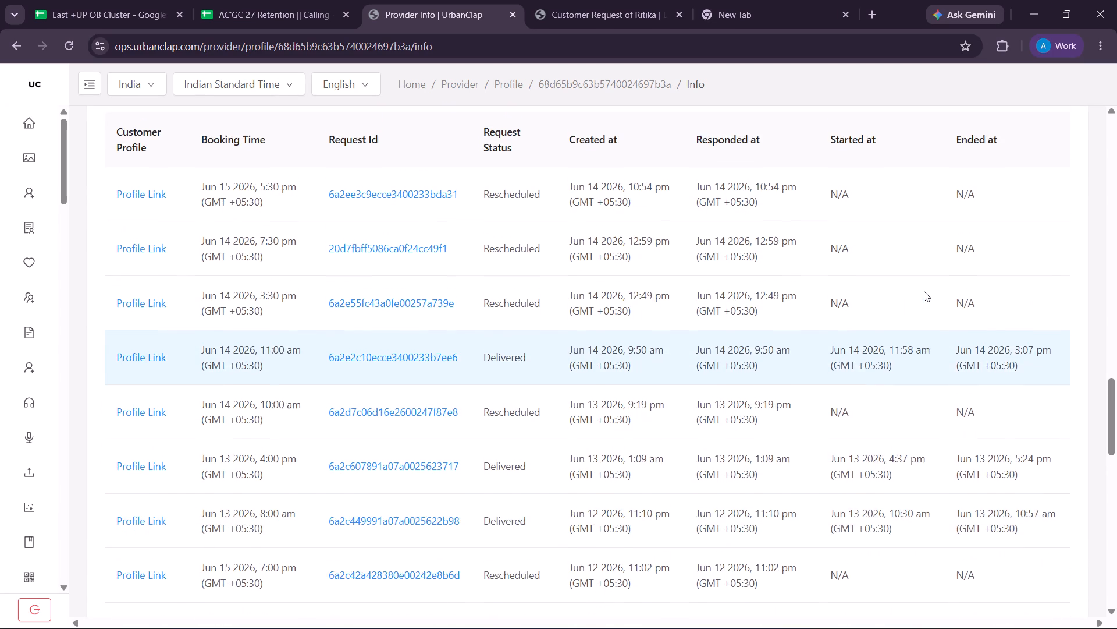
{"action": "scroll", "coordinate": [924, 291], "scroll_direction": "down", "scroll_amount": 1}
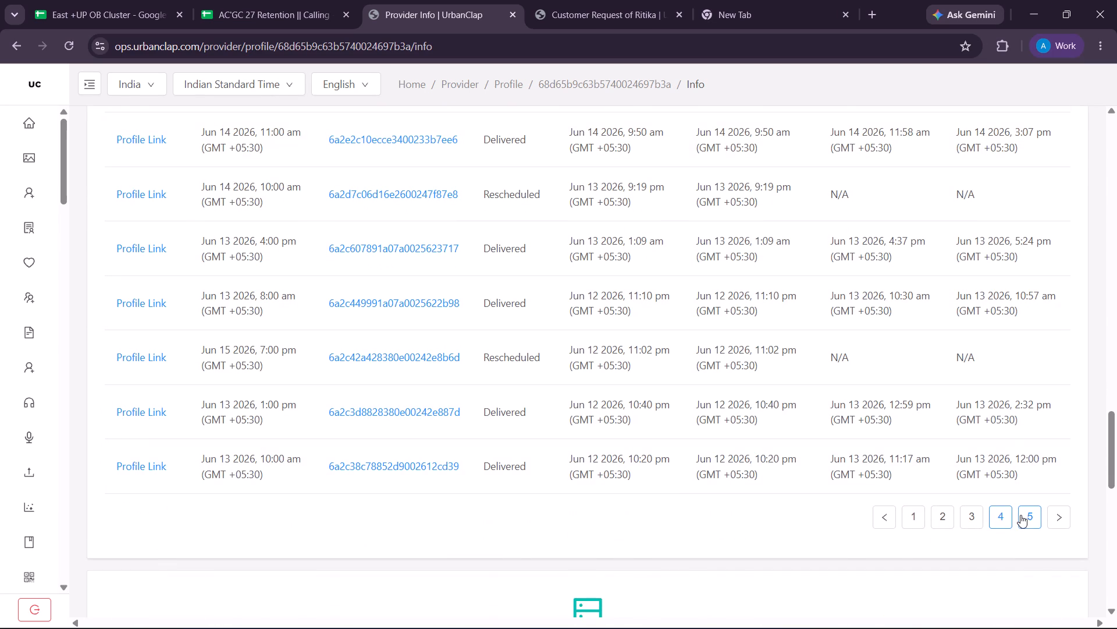
{"action": "left_click", "coordinate": [1020, 515]}
{"action": "scroll", "coordinate": [767, 395], "scroll_direction": "up", "scroll_amount": 3}
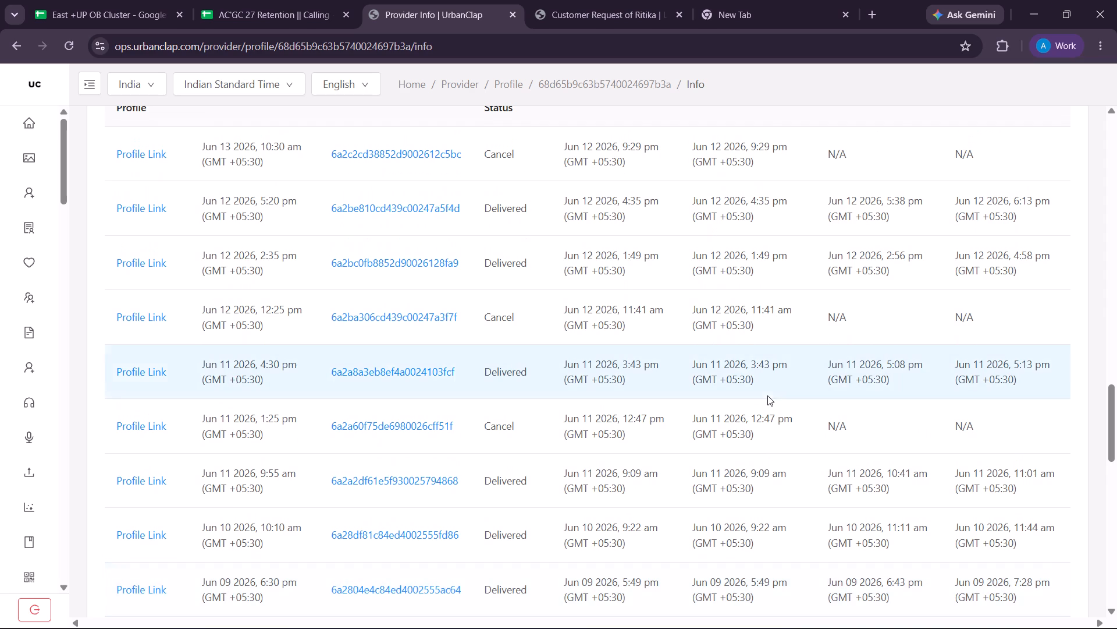
{"action": "scroll", "coordinate": [670, 444], "scroll_direction": "down", "scroll_amount": 2}
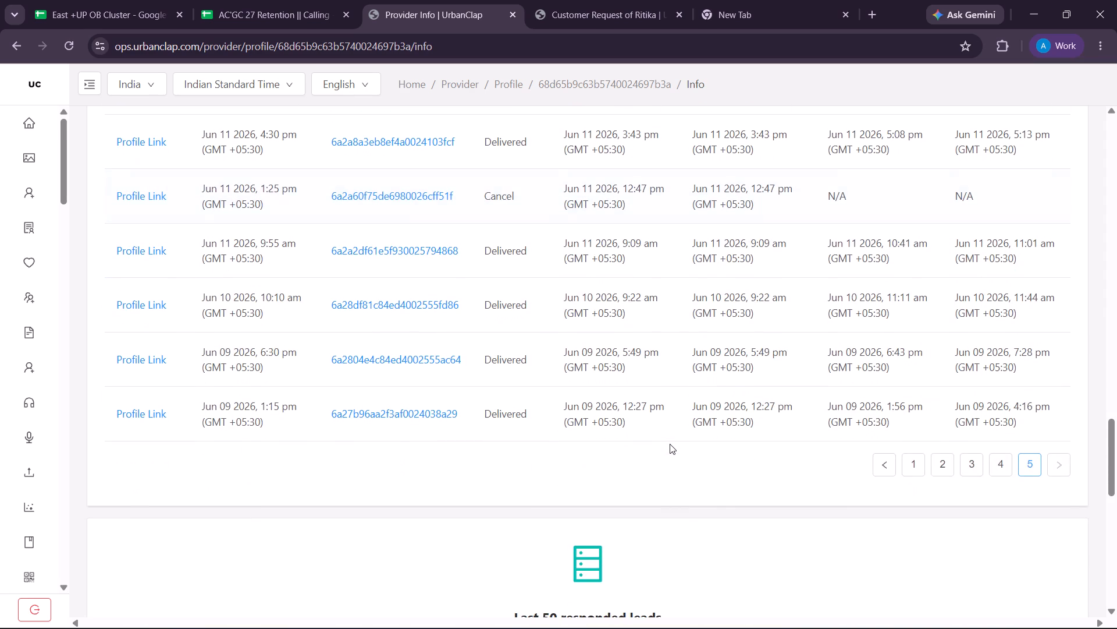
{"action": "scroll", "coordinate": [670, 444], "scroll_direction": "up", "scroll_amount": 2}
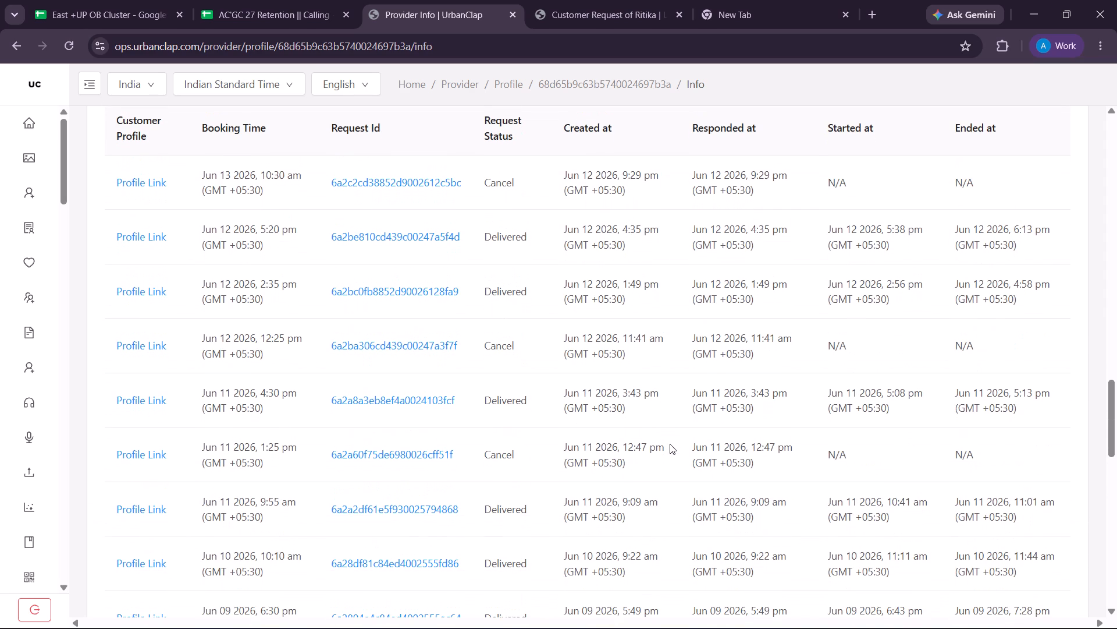
{"action": "scroll", "coordinate": [670, 444], "scroll_direction": "up", "scroll_amount": 1}
Switch to the open customer request page and examine its status, cancellation reason, location details, request information and FBCE details.
{"action": "left_click", "coordinate": [256, 0]}
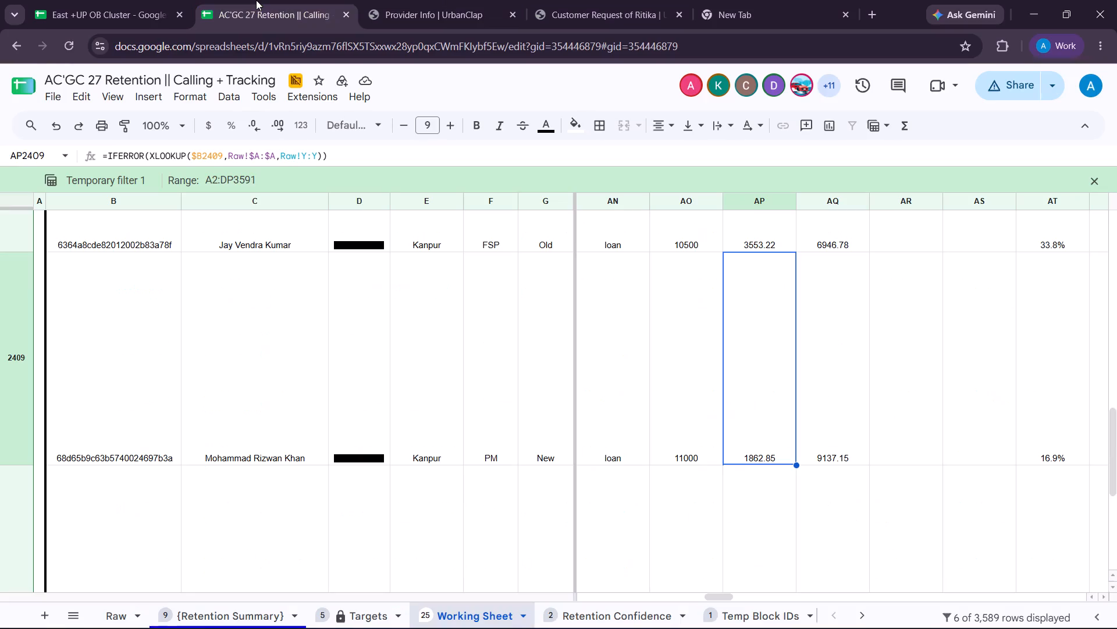
{"action": "left_click", "coordinate": [634, 0]}
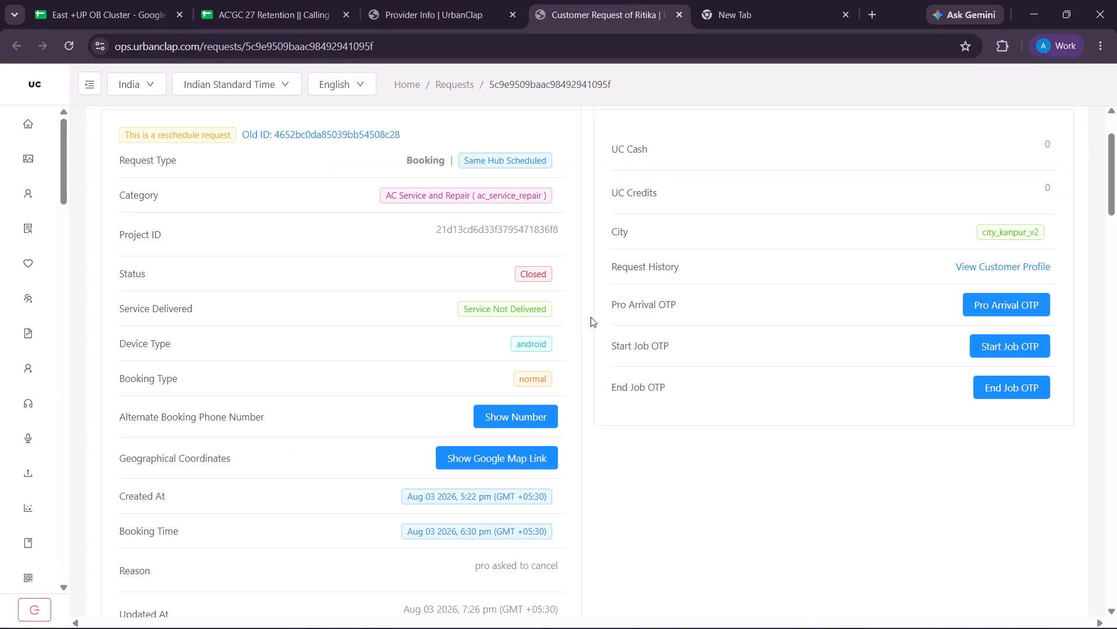
{"action": "scroll", "coordinate": [587, 336], "scroll_direction": "up", "scroll_amount": 1}
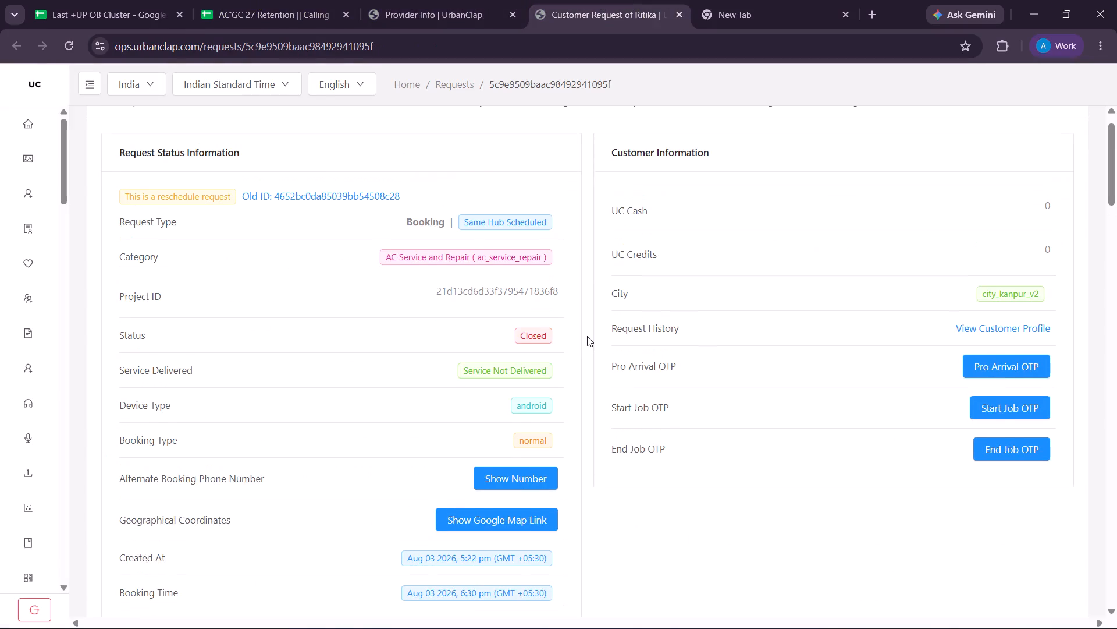
{"action": "scroll", "coordinate": [587, 336], "scroll_direction": "up", "scroll_amount": 4}
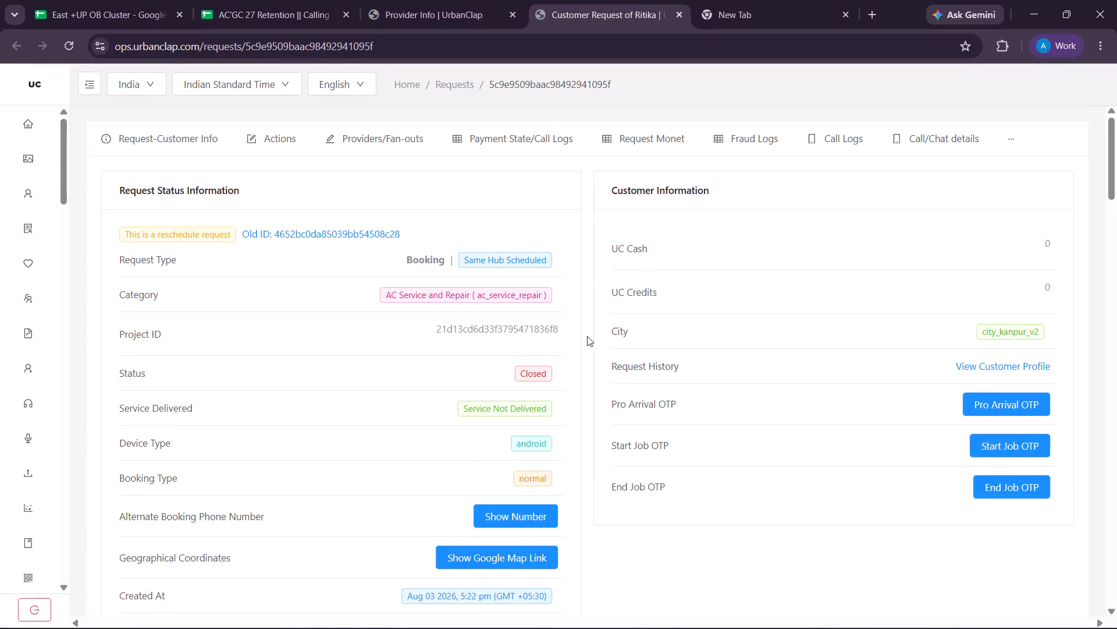
{"action": "scroll", "coordinate": [587, 336], "scroll_direction": "down", "scroll_amount": 4}
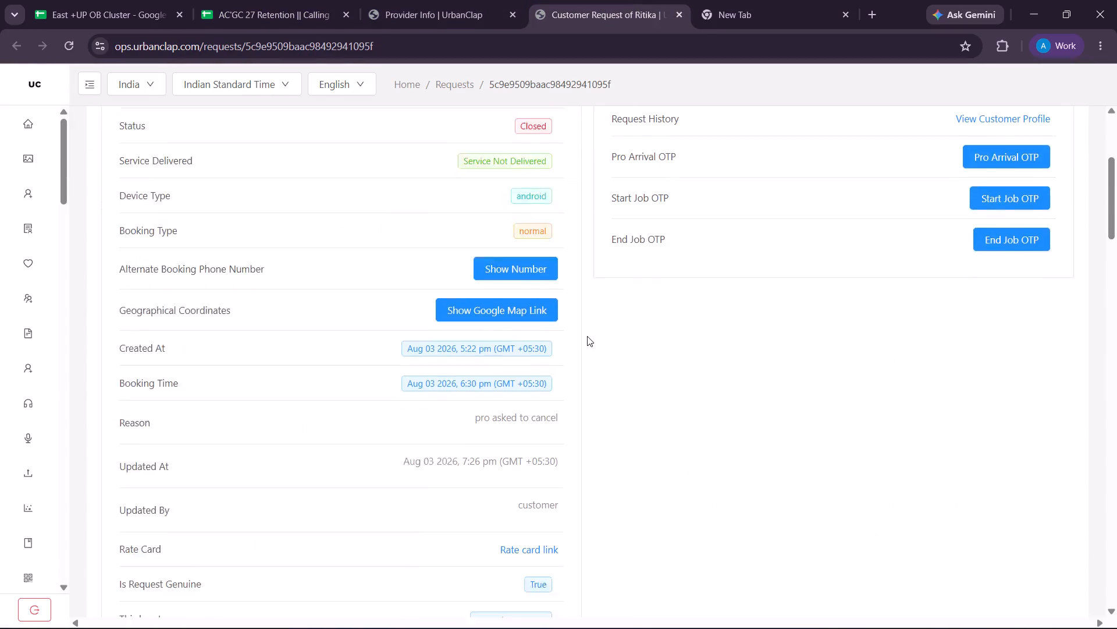
{"action": "scroll", "coordinate": [587, 336], "scroll_direction": "down", "scroll_amount": 4}
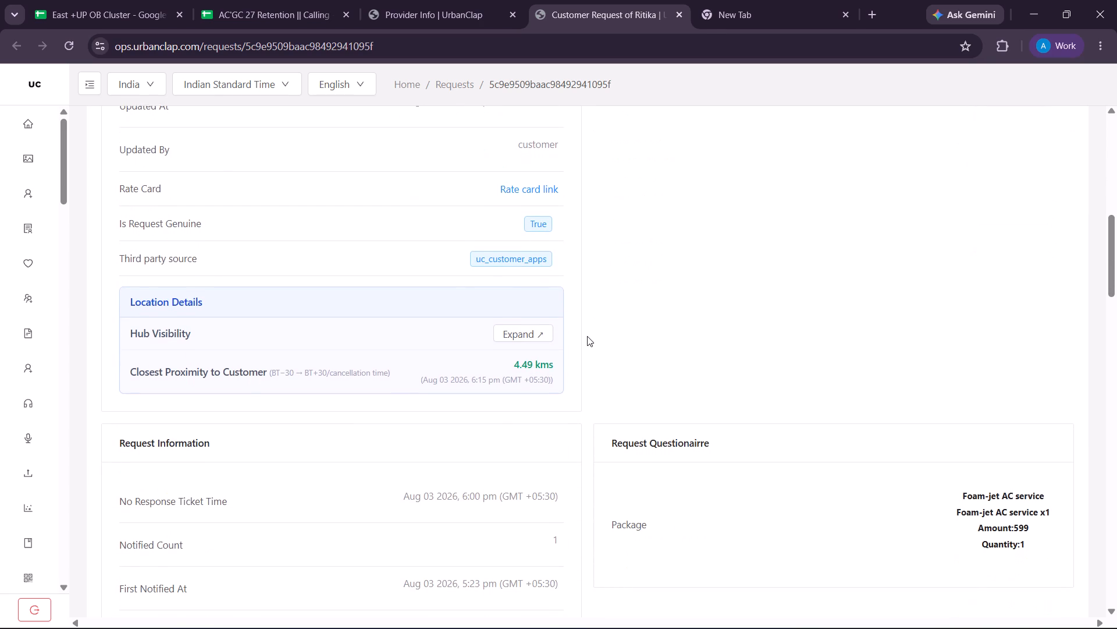
{"action": "scroll", "coordinate": [587, 336], "scroll_direction": "down", "scroll_amount": 2}
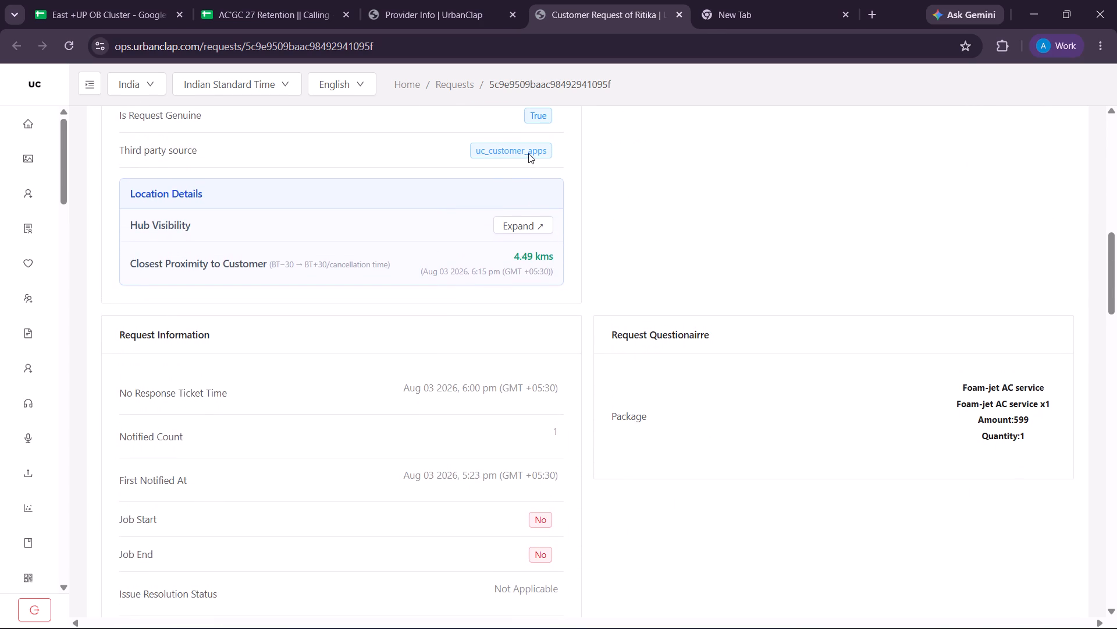
{"action": "scroll", "coordinate": [699, 305], "scroll_direction": "down", "scroll_amount": 1}
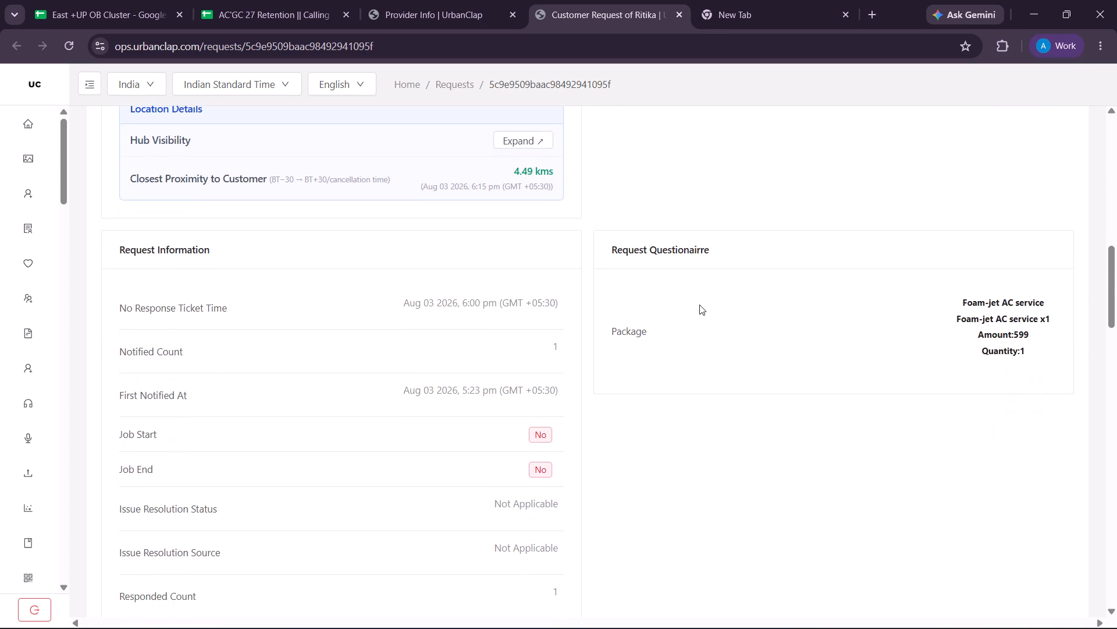
{"action": "scroll", "coordinate": [593, 472], "scroll_direction": "down", "scroll_amount": 1}
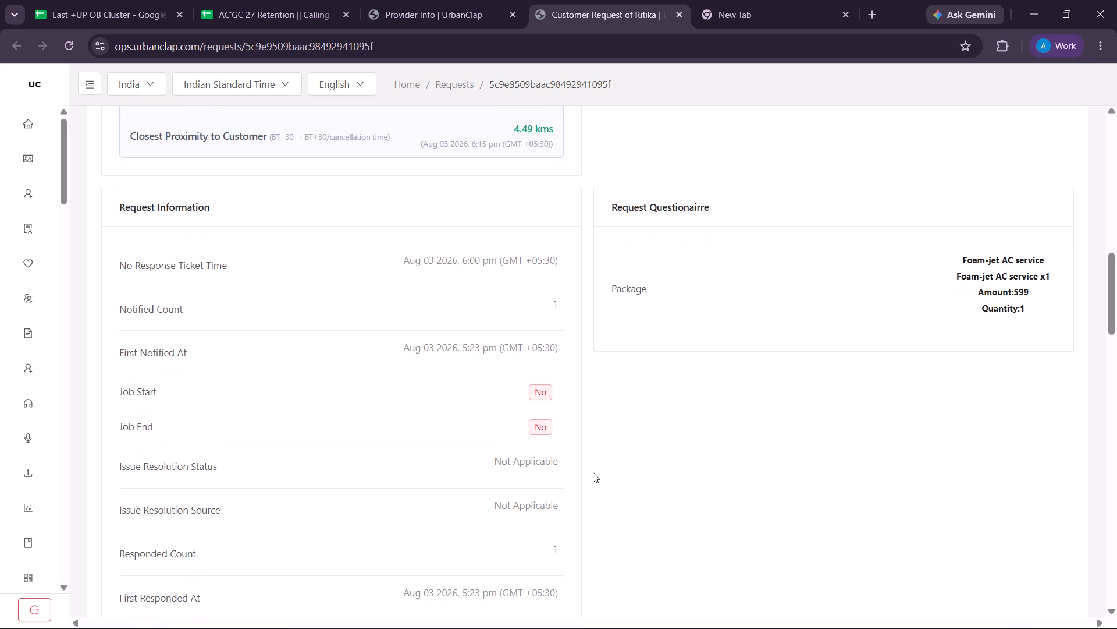
{"action": "scroll", "coordinate": [593, 472], "scroll_direction": "down", "scroll_amount": 4}
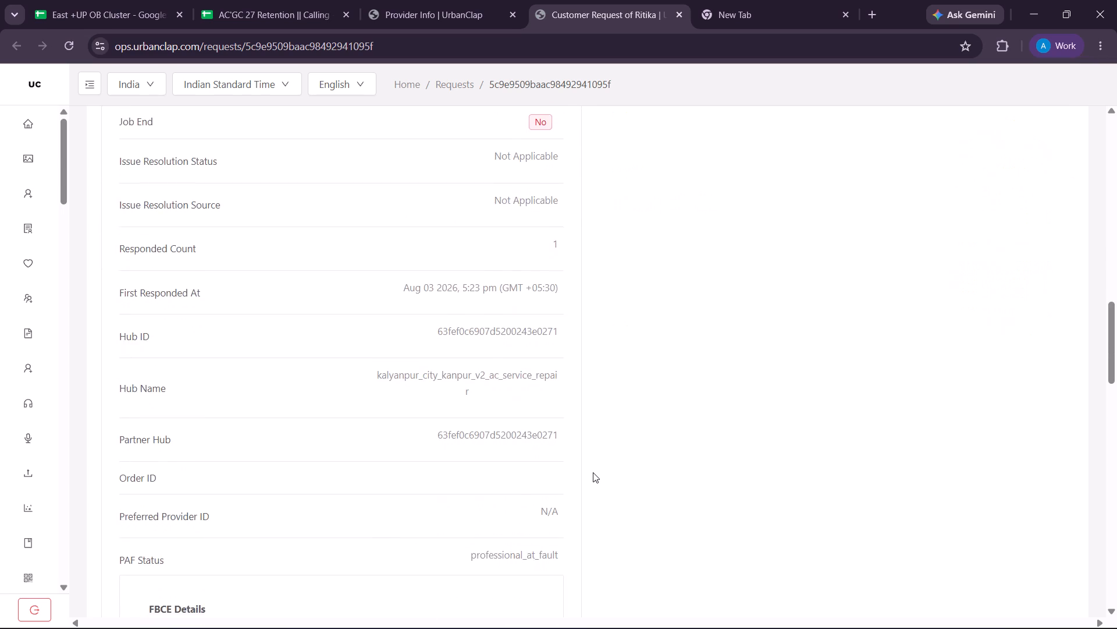
{"action": "scroll", "coordinate": [593, 472], "scroll_direction": "down", "scroll_amount": 4}
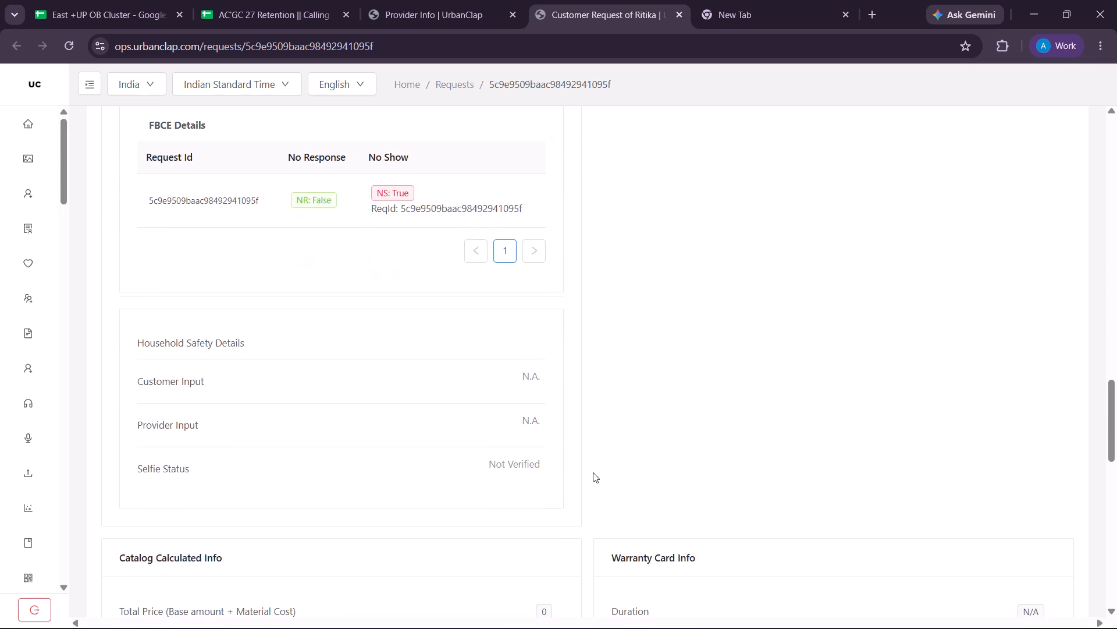
Examine the customer request's tickets and its Responded Providers section.
{"action": "scroll", "coordinate": [593, 472], "scroll_direction": "down", "scroll_amount": 9}
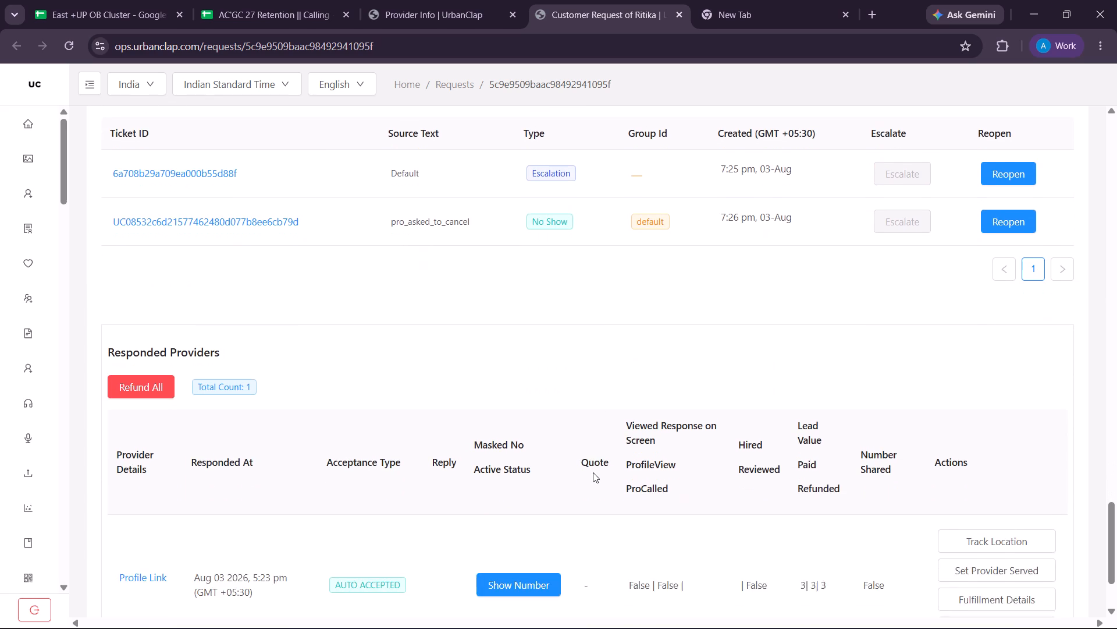
{"action": "scroll", "coordinate": [593, 472], "scroll_direction": "down", "scroll_amount": 4}
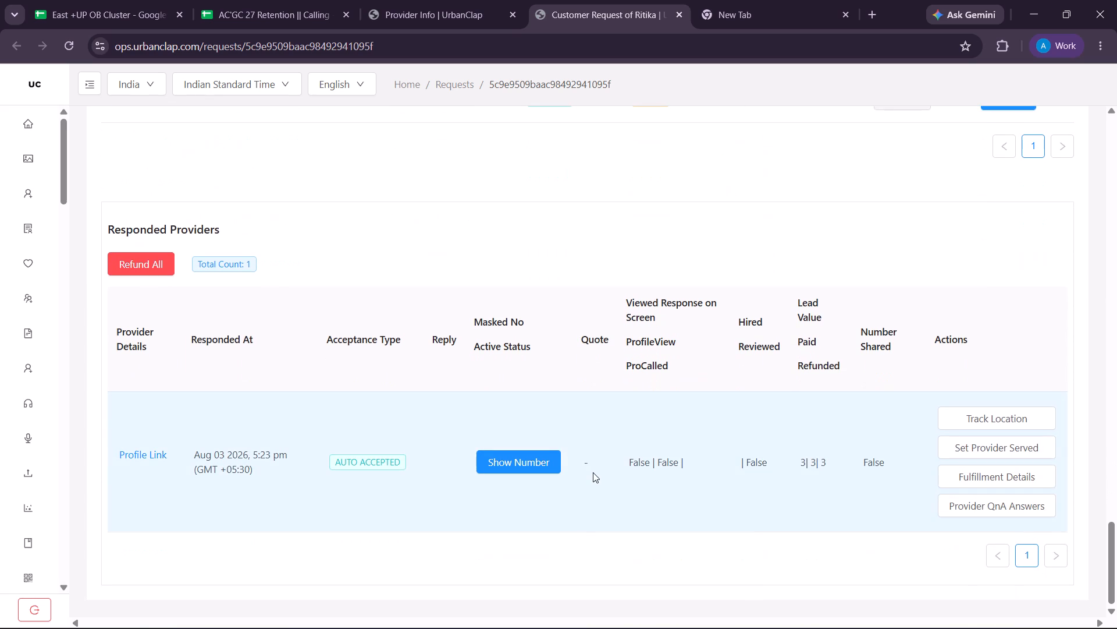
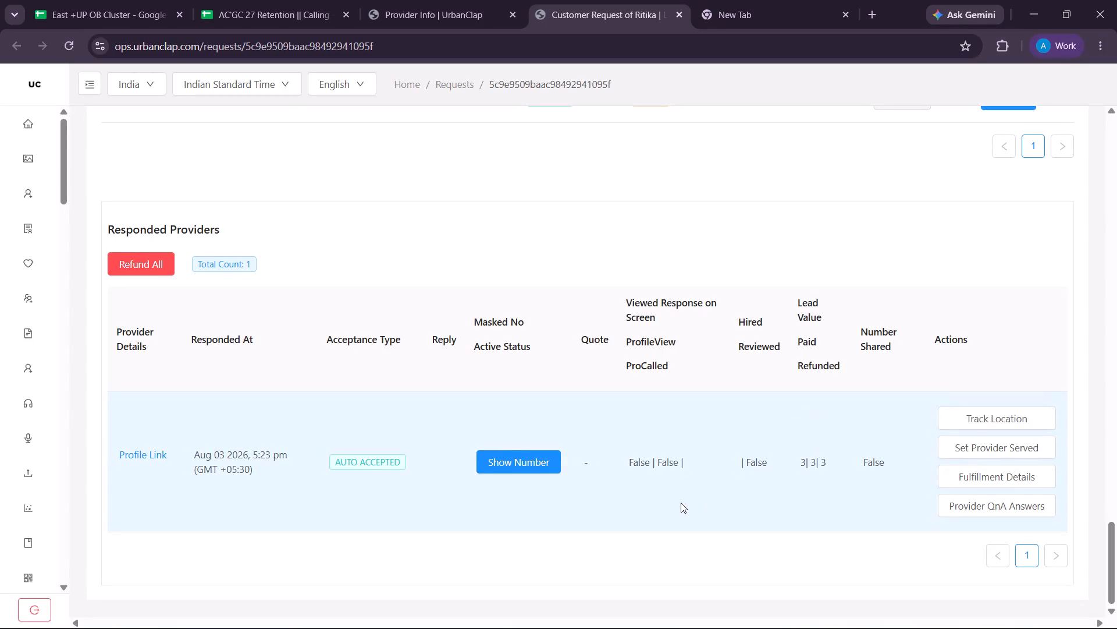
Recheck the customer request's tickets, status, booking time, cancellation reason, location details and request information.
{"action": "scroll", "coordinate": [681, 503], "scroll_direction": "up", "scroll_amount": 4}
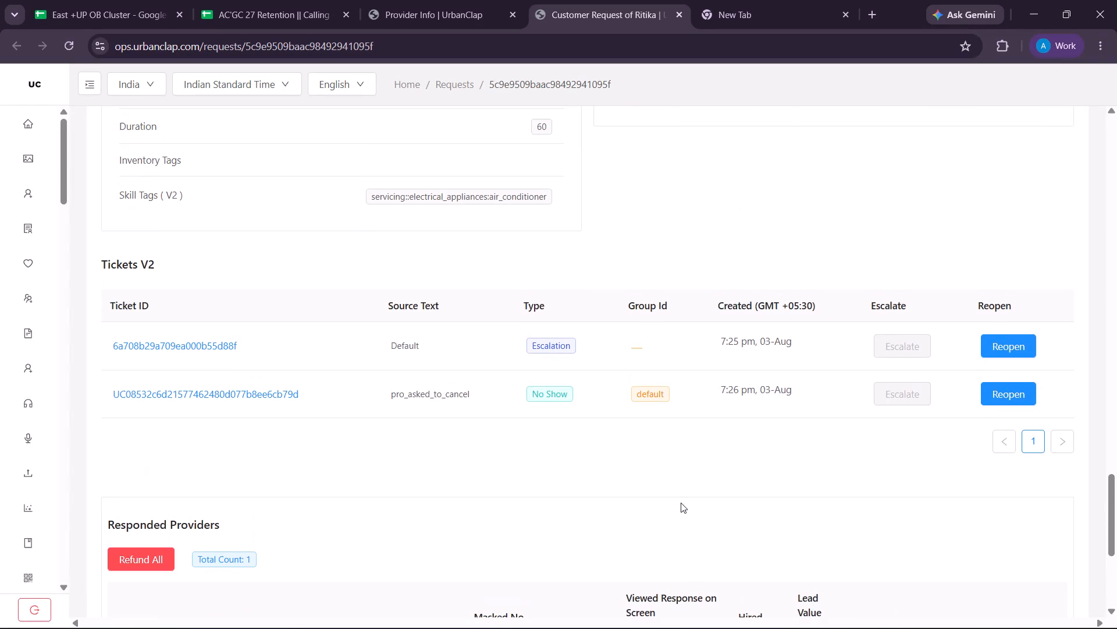
{"action": "scroll", "coordinate": [681, 503], "scroll_direction": "up", "scroll_amount": 16}
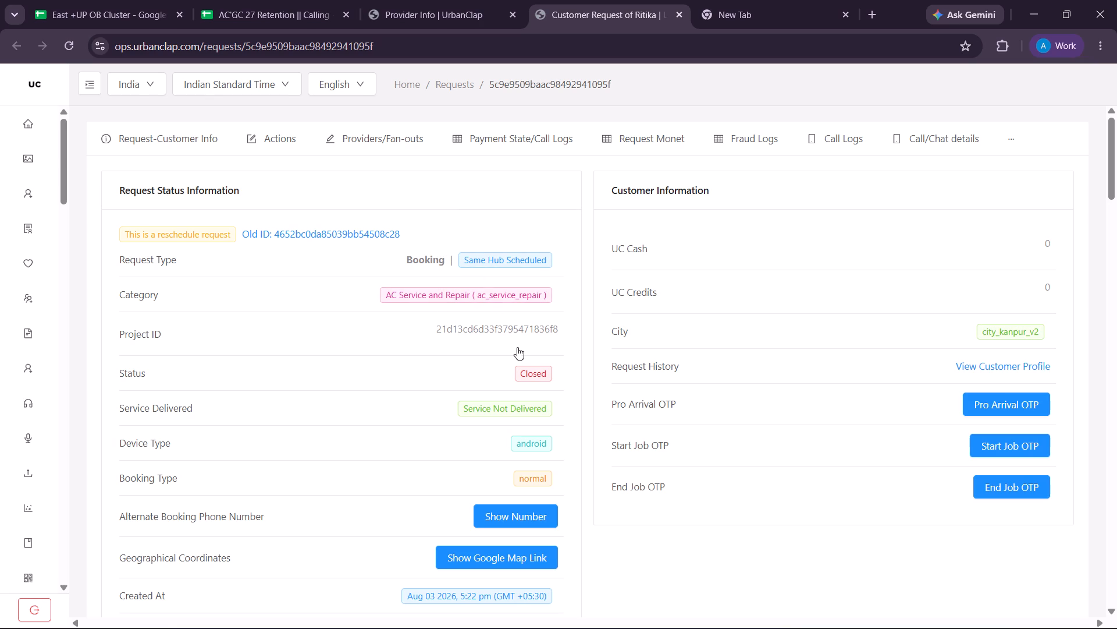
{"action": "scroll", "coordinate": [508, 328], "scroll_direction": "down", "scroll_amount": 1}
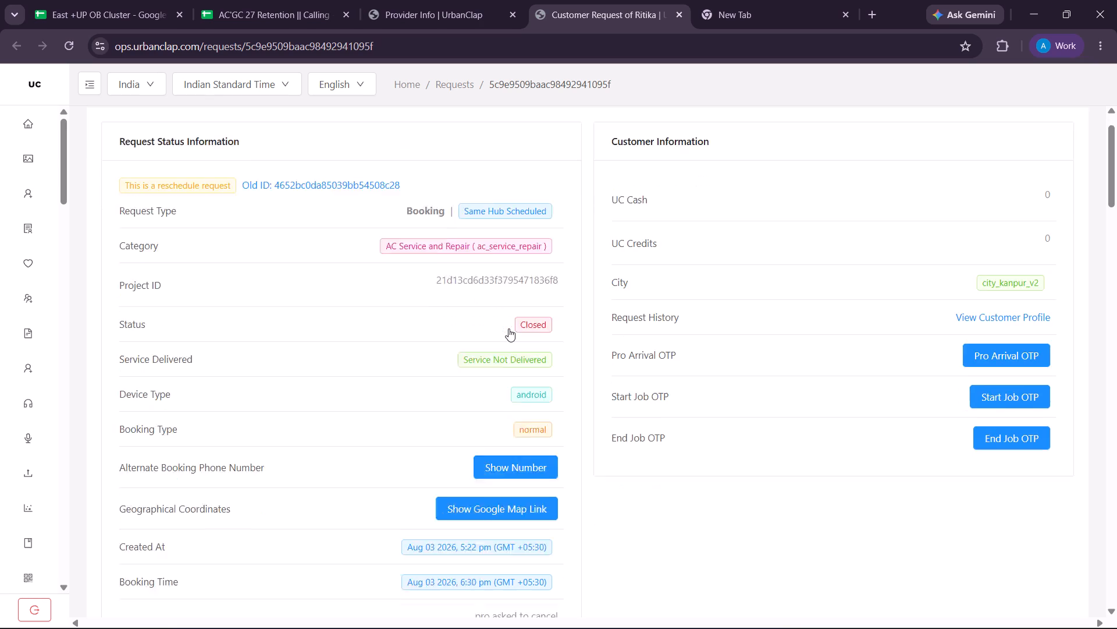
{"action": "scroll", "coordinate": [508, 328], "scroll_direction": "down", "scroll_amount": 1}
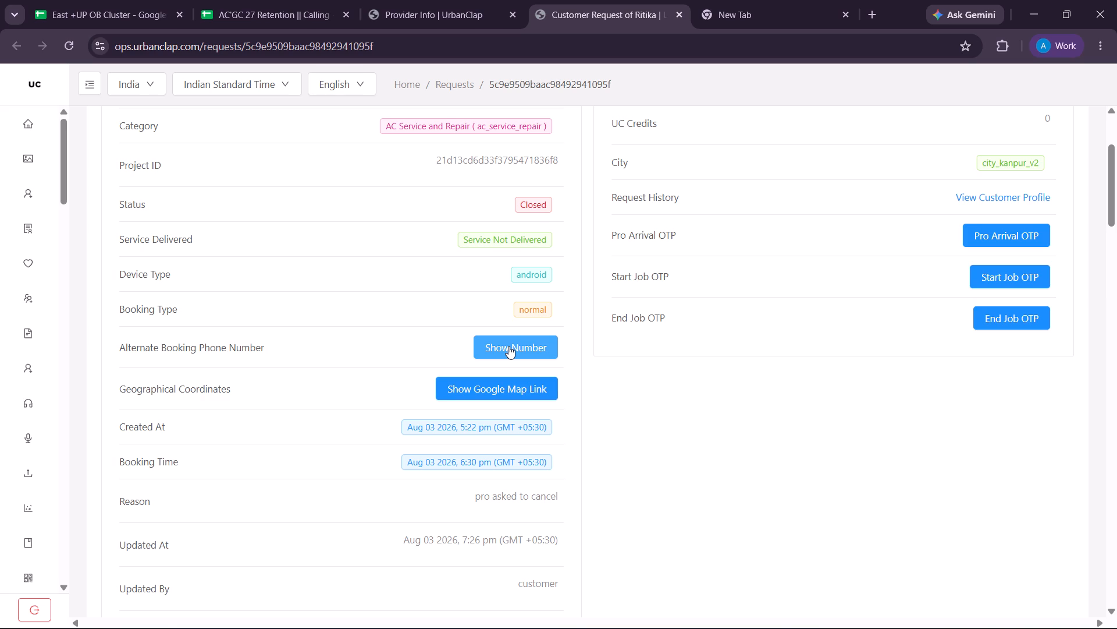
{"action": "scroll", "coordinate": [502, 388], "scroll_direction": "down", "scroll_amount": 1}
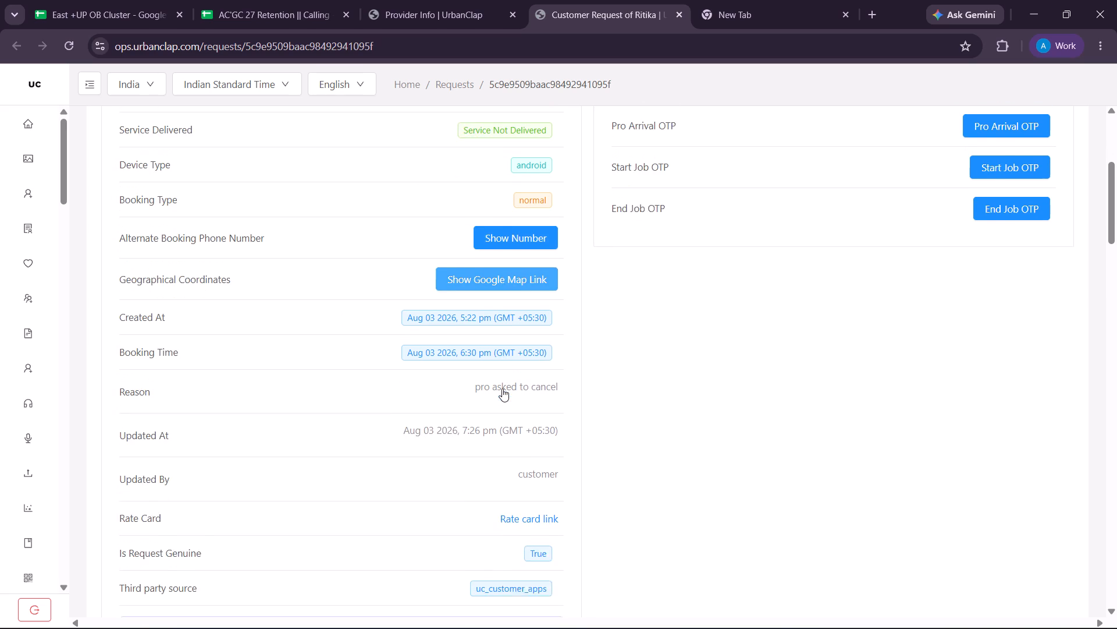
{"action": "scroll", "coordinate": [502, 388], "scroll_direction": "down", "scroll_amount": 1}
{"action": "scroll", "coordinate": [574, 417], "scroll_direction": "down", "scroll_amount": 1}
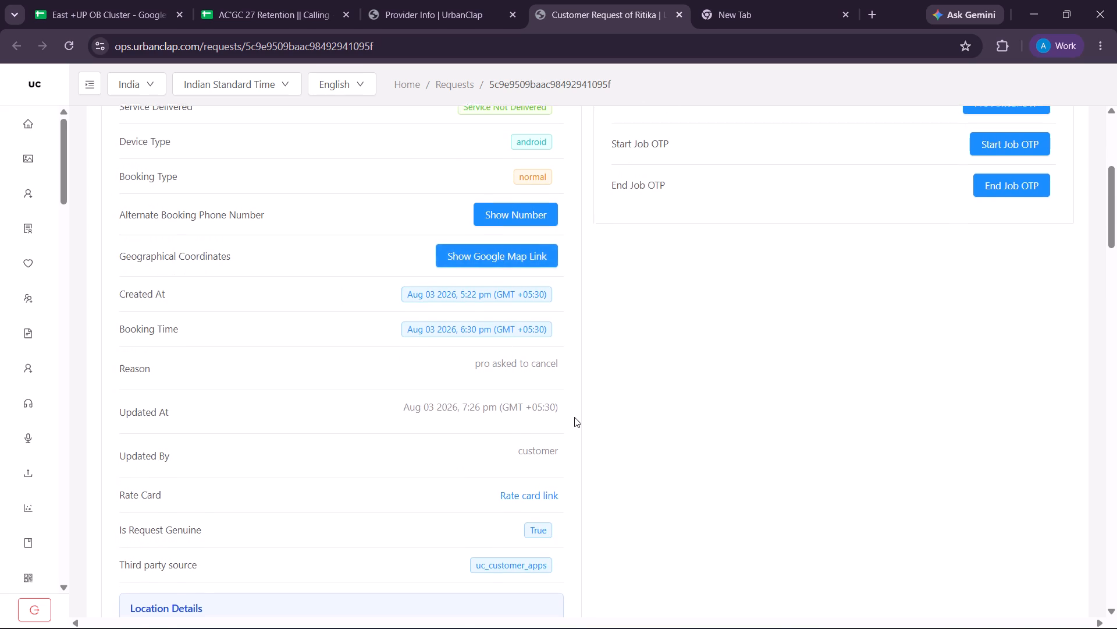
{"action": "scroll", "coordinate": [574, 417], "scroll_direction": "down", "scroll_amount": 2}
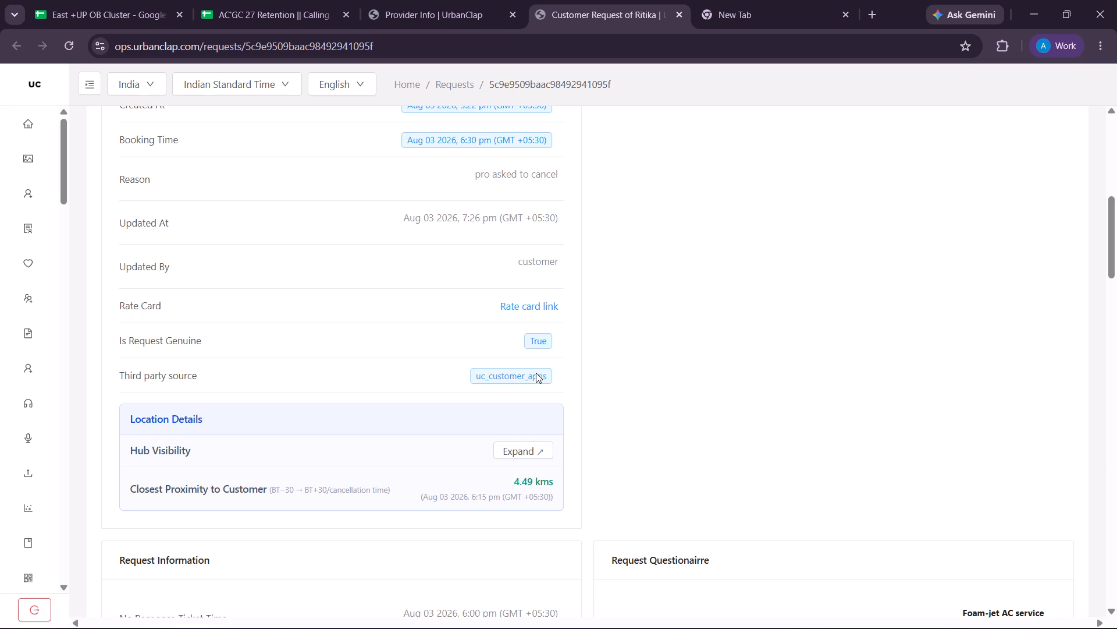
{"action": "scroll", "coordinate": [498, 457], "scroll_direction": "down", "scroll_amount": 3}
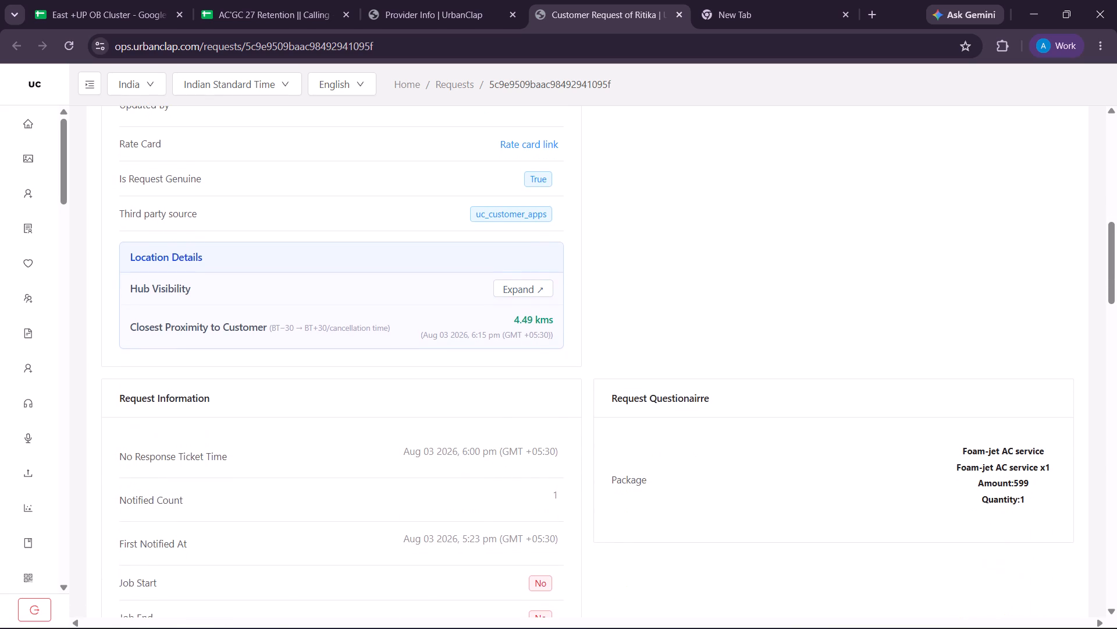
{"action": "scroll", "coordinate": [535, 318], "scroll_direction": "down", "scroll_amount": 2}
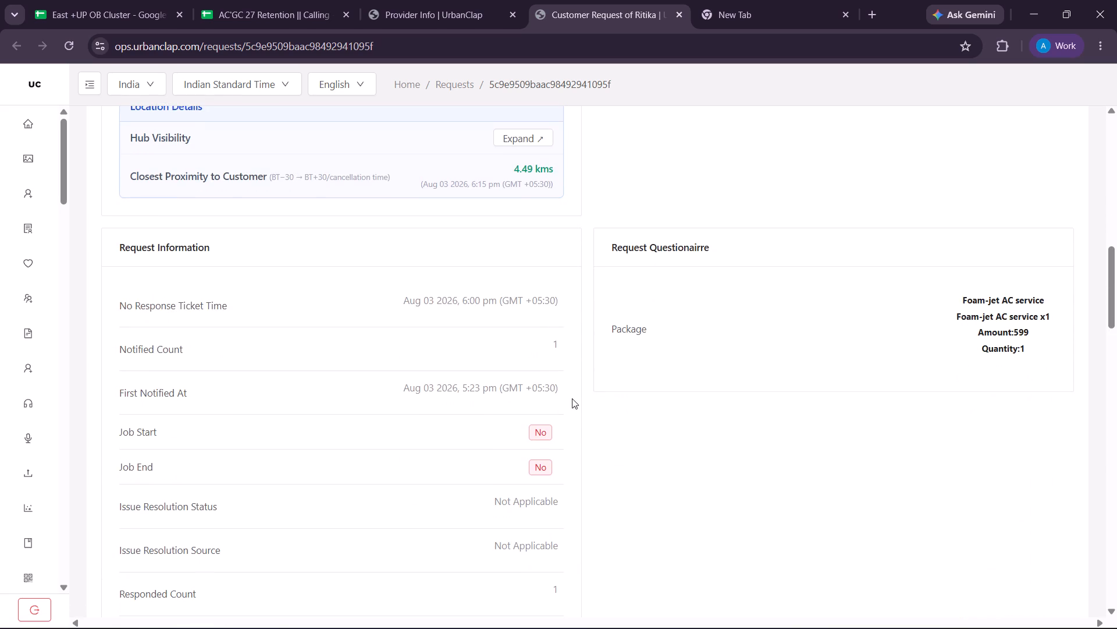
{"action": "scroll", "coordinate": [575, 417], "scroll_direction": "down", "scroll_amount": 3}
{"action": "scroll", "coordinate": [575, 417], "scroll_direction": "up", "scroll_amount": 8}
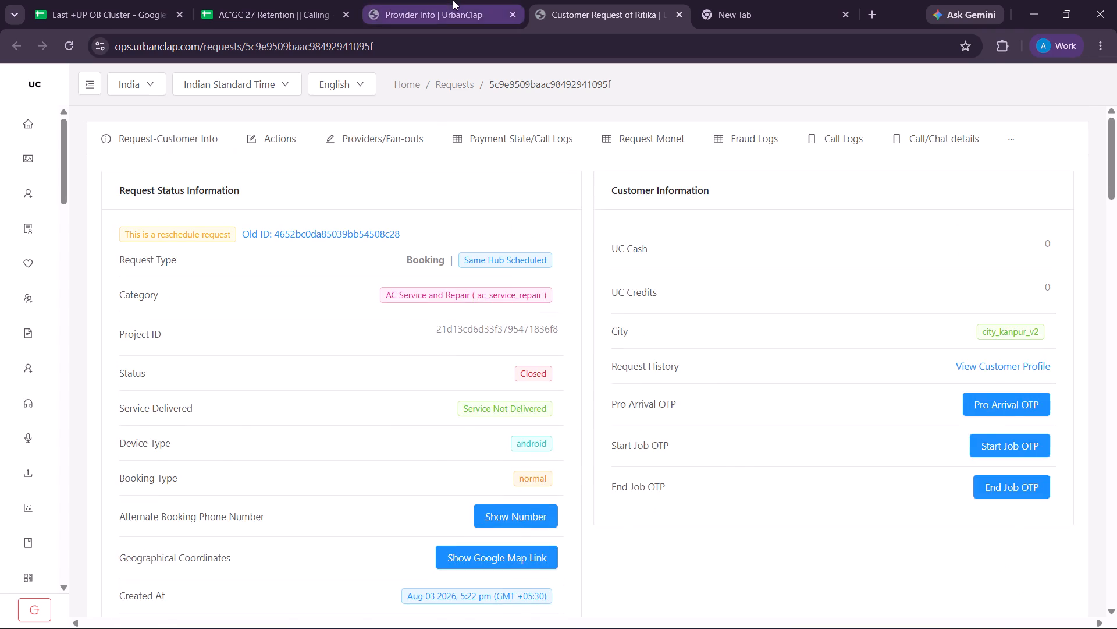
Return to the Provider Info page and review the last 50 responded leads, the notified leads and the provider status.
{"action": "left_click", "coordinate": [453, 0]}
{"action": "scroll", "coordinate": [538, 365], "scroll_direction": "down", "scroll_amount": 7}
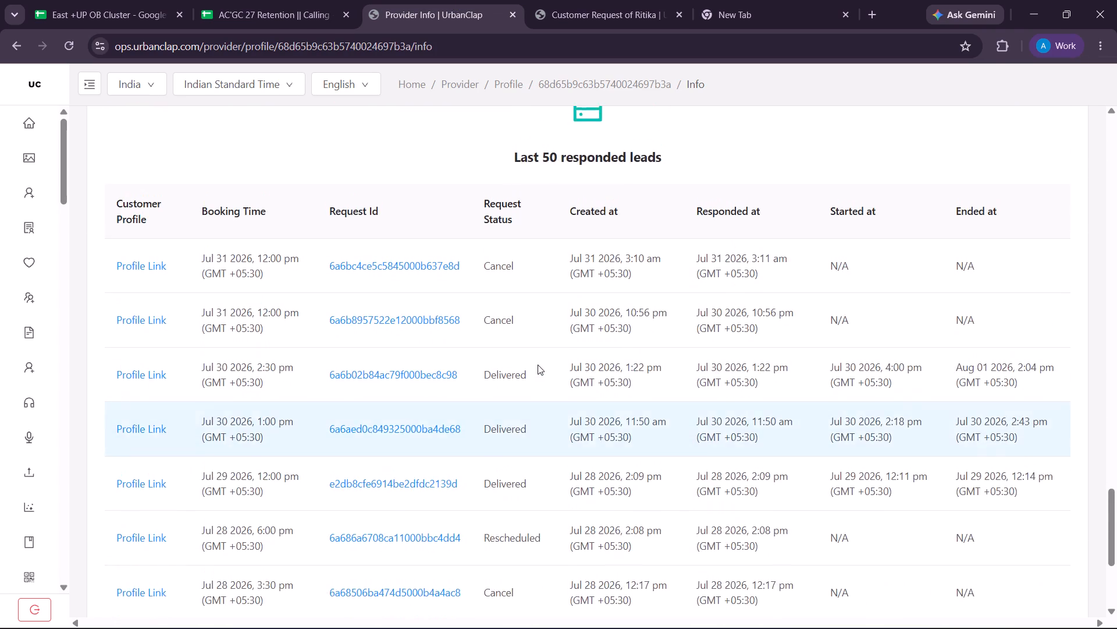
{"action": "scroll", "coordinate": [538, 365], "scroll_direction": "down", "scroll_amount": 3}
{"action": "scroll", "coordinate": [538, 365], "scroll_direction": "up", "scroll_amount": 7}
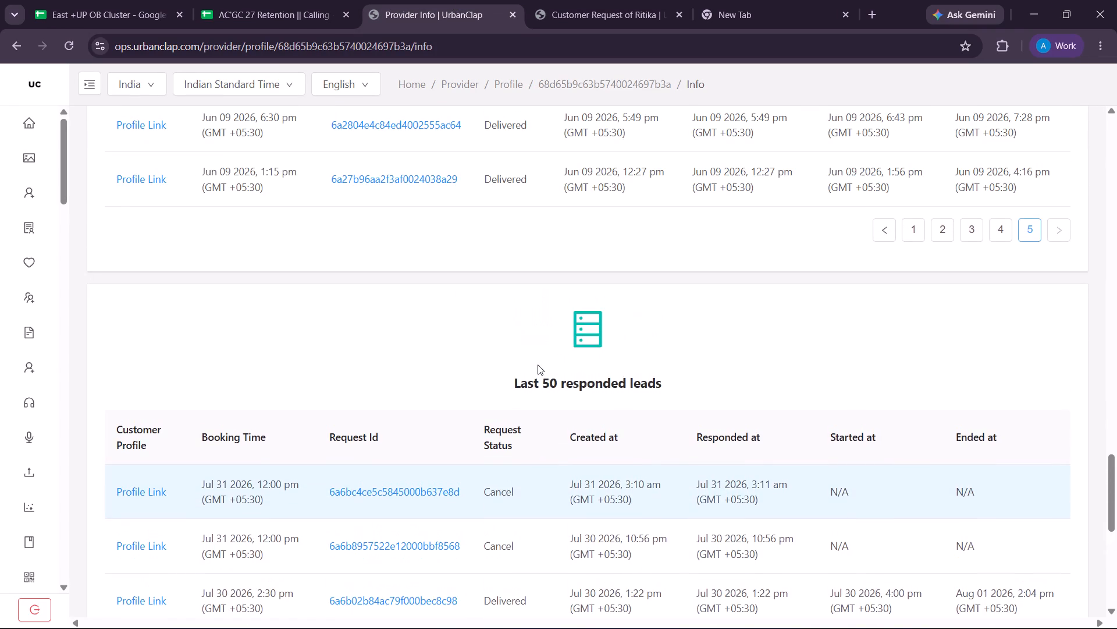
{"action": "scroll", "coordinate": [538, 365], "scroll_direction": "up", "scroll_amount": 6}
{"action": "scroll", "coordinate": [538, 365], "scroll_direction": "down", "scroll_amount": 2}
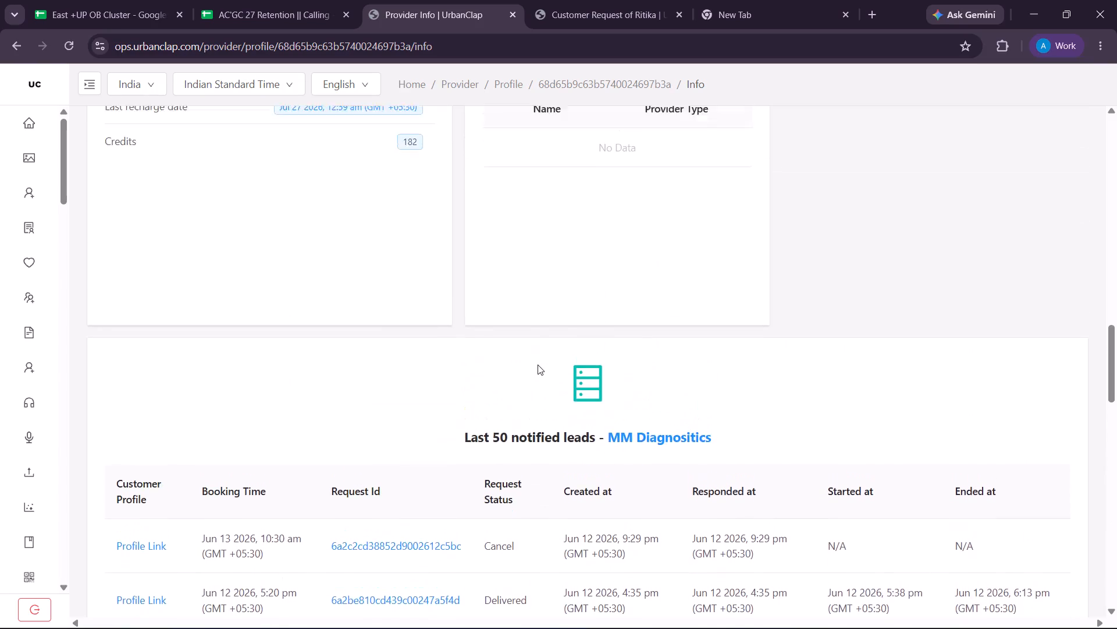
{"action": "scroll", "coordinate": [538, 365], "scroll_direction": "down", "scroll_amount": 1}
{"action": "scroll", "coordinate": [538, 365], "scroll_direction": "up", "scroll_amount": 4}
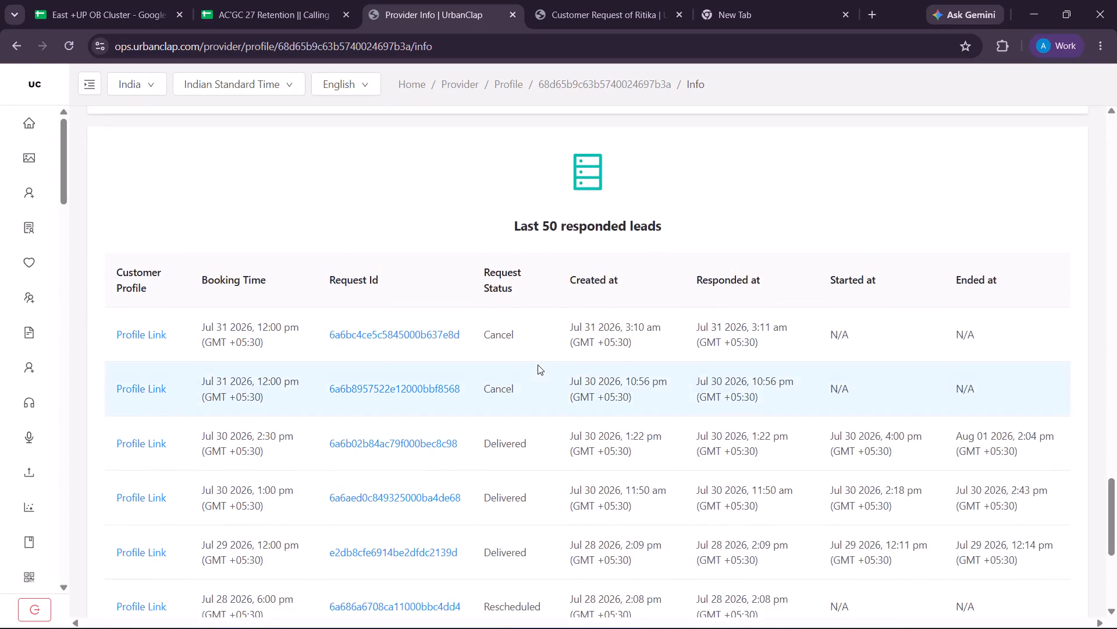
{"action": "scroll", "coordinate": [538, 365], "scroll_direction": "up", "scroll_amount": 8}
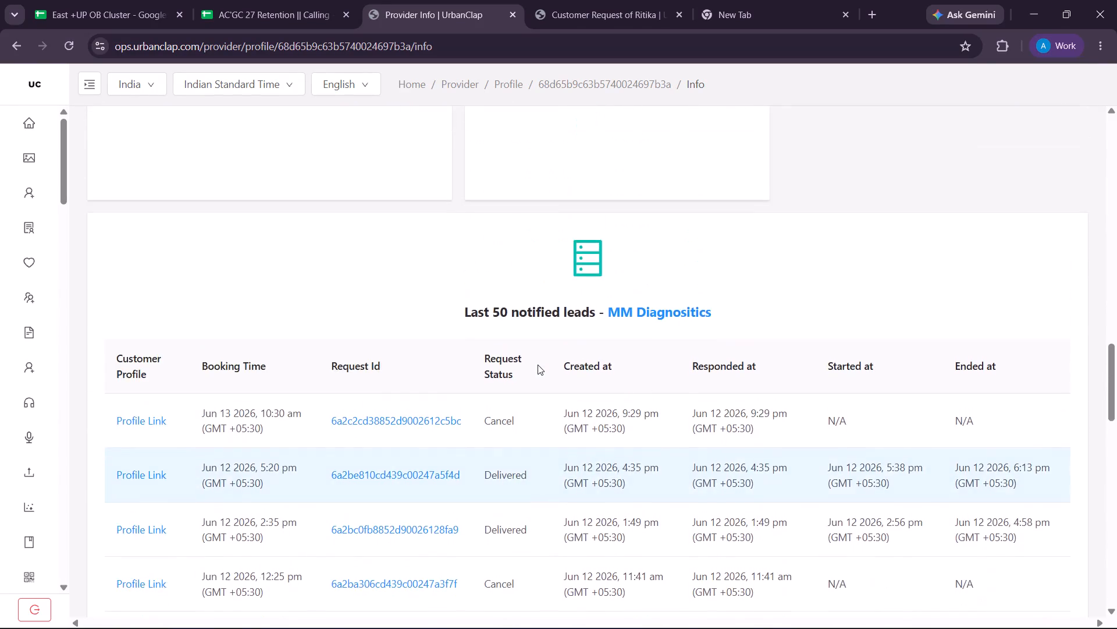
{"action": "scroll", "coordinate": [538, 365], "scroll_direction": "up", "scroll_amount": 9}
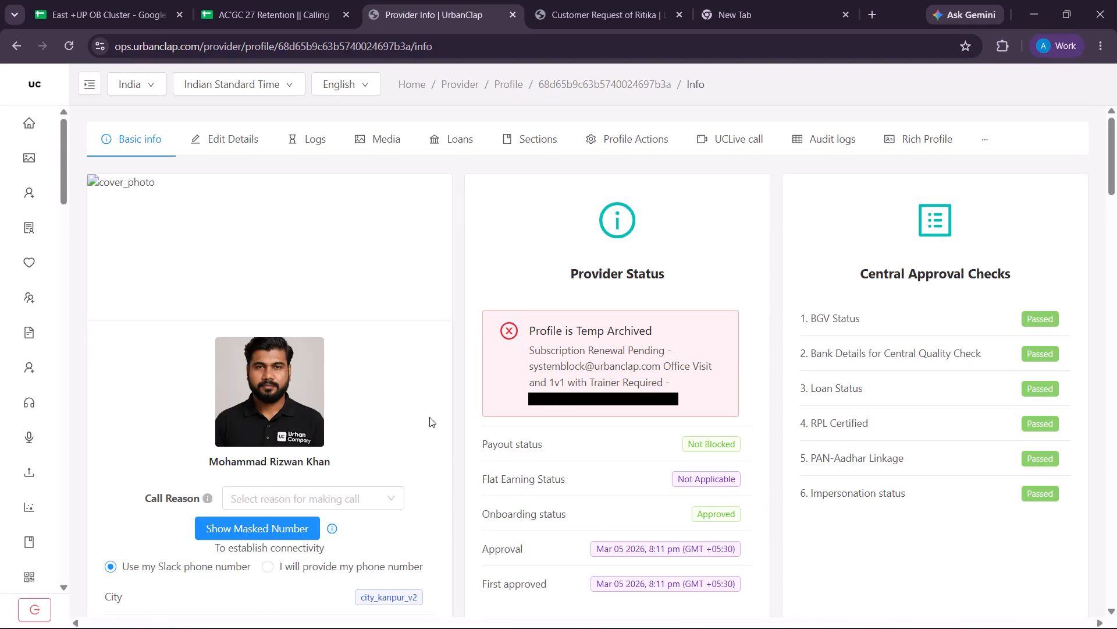
Switch to the retention Working Sheet and use Calculator to compute 40% of the 17000 loan in row 3420.
{"action": "left_click", "coordinate": [279, 0]}
{"action": "scroll", "coordinate": [453, 484], "scroll_direction": "down", "scroll_amount": 2}
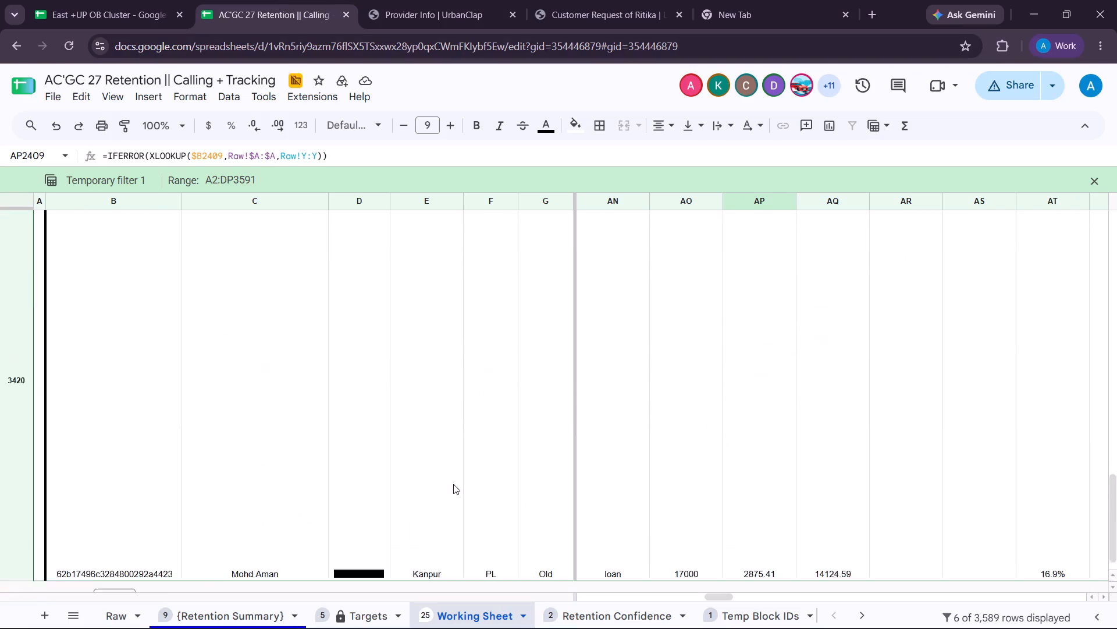
{"action": "scroll", "coordinate": [453, 484], "scroll_direction": "down", "scroll_amount": 2}
{"action": "scroll", "coordinate": [453, 484], "scroll_direction": "left", "scroll_amount": 1}
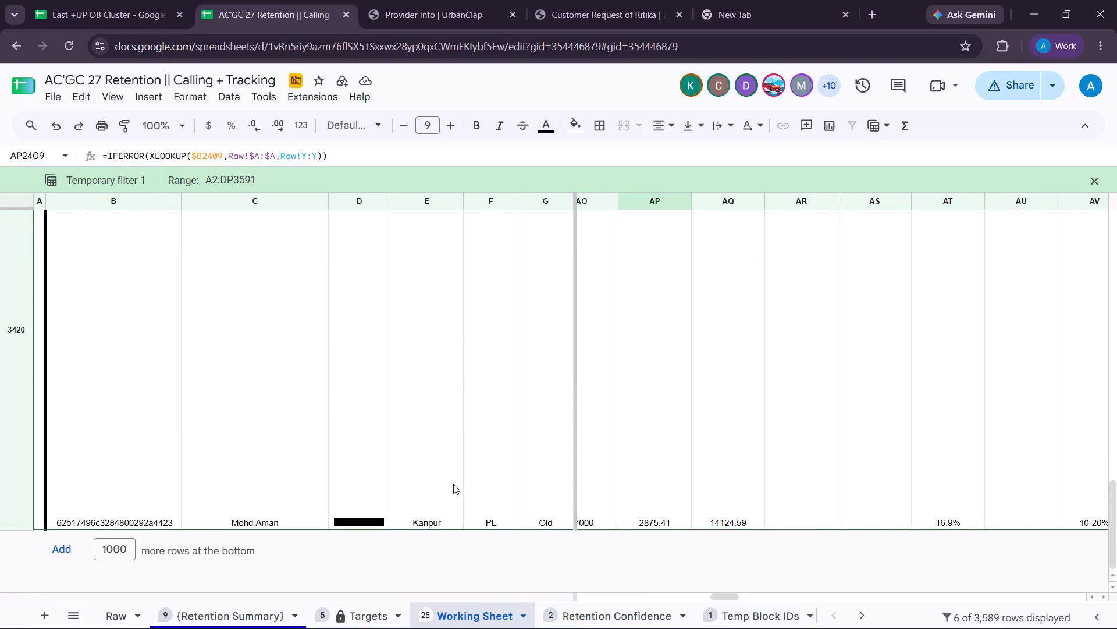
{"action": "scroll", "coordinate": [453, 484], "scroll_direction": "left", "scroll_amount": 2}
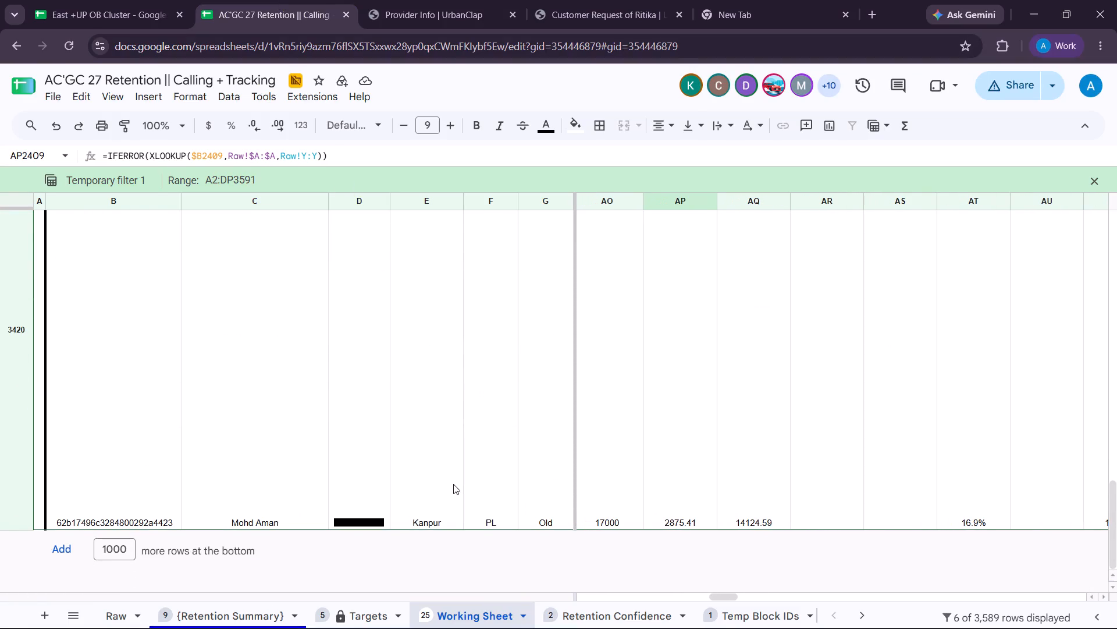
{"action": "scroll", "coordinate": [453, 484], "scroll_direction": "left", "scroll_amount": 1}
{"action": "left_click", "coordinate": [603, 488]}
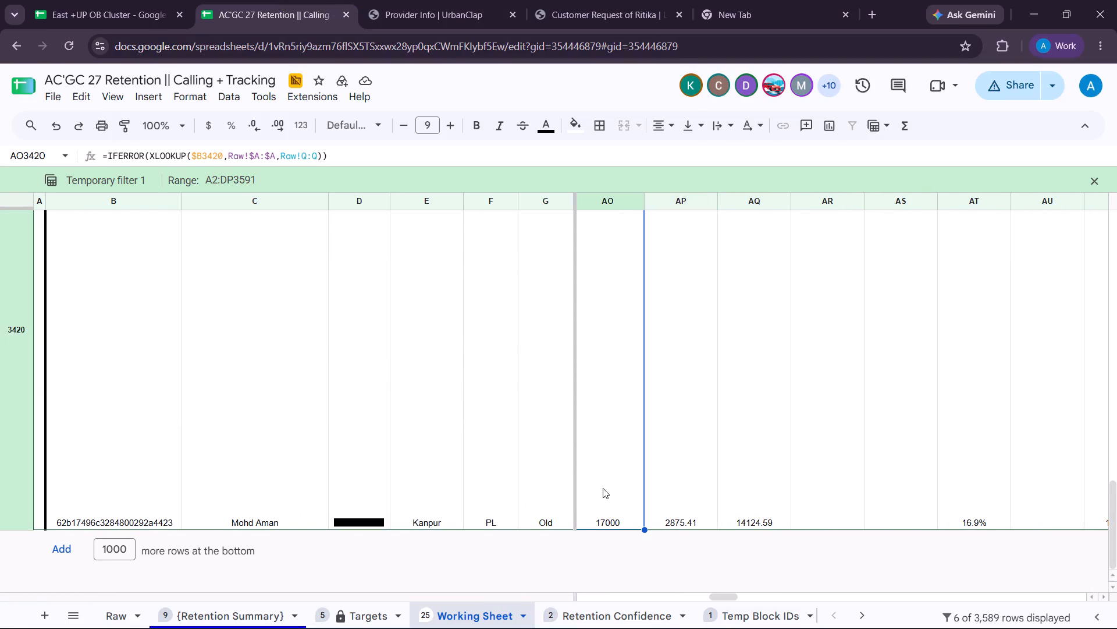
{"action": "left_click", "coordinate": [824, 612]}
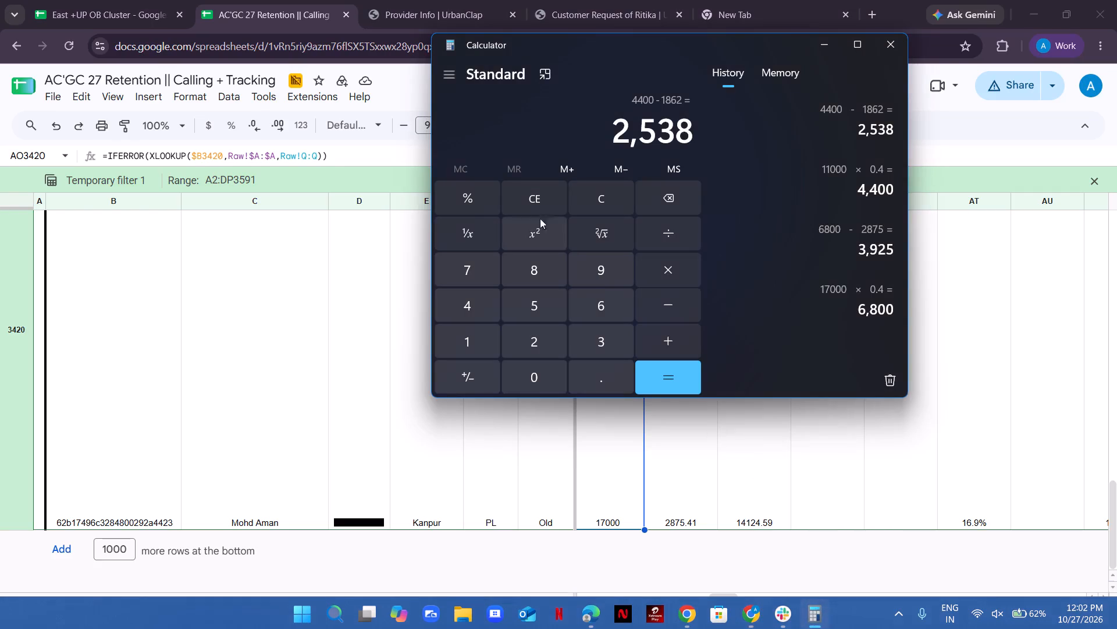
{"action": "double_click", "coordinate": [513, 204]}
{"action": "type", "text": "17000"}
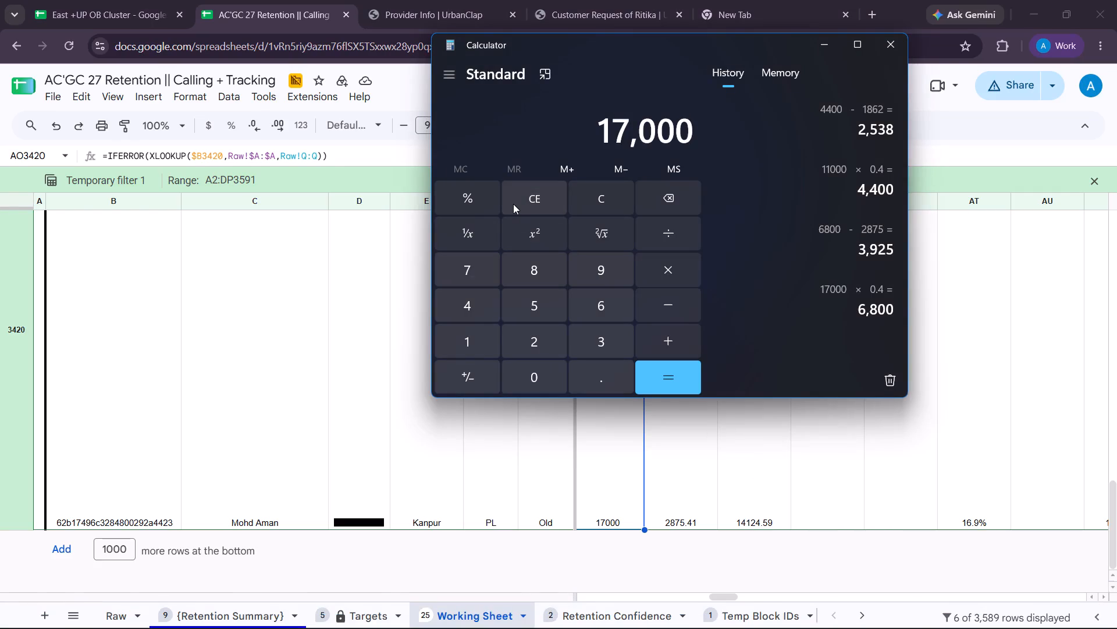
{"action": "key", "text": "asterisk"}
{"action": "type", "text": "40"}
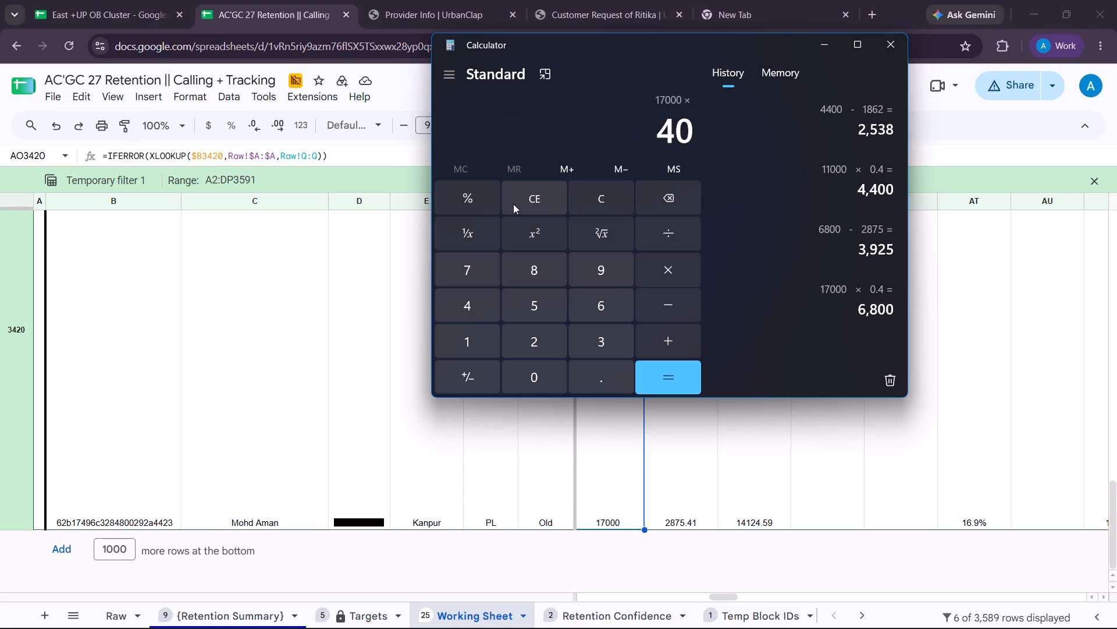
{"action": "left_click", "coordinate": [456, 213]}
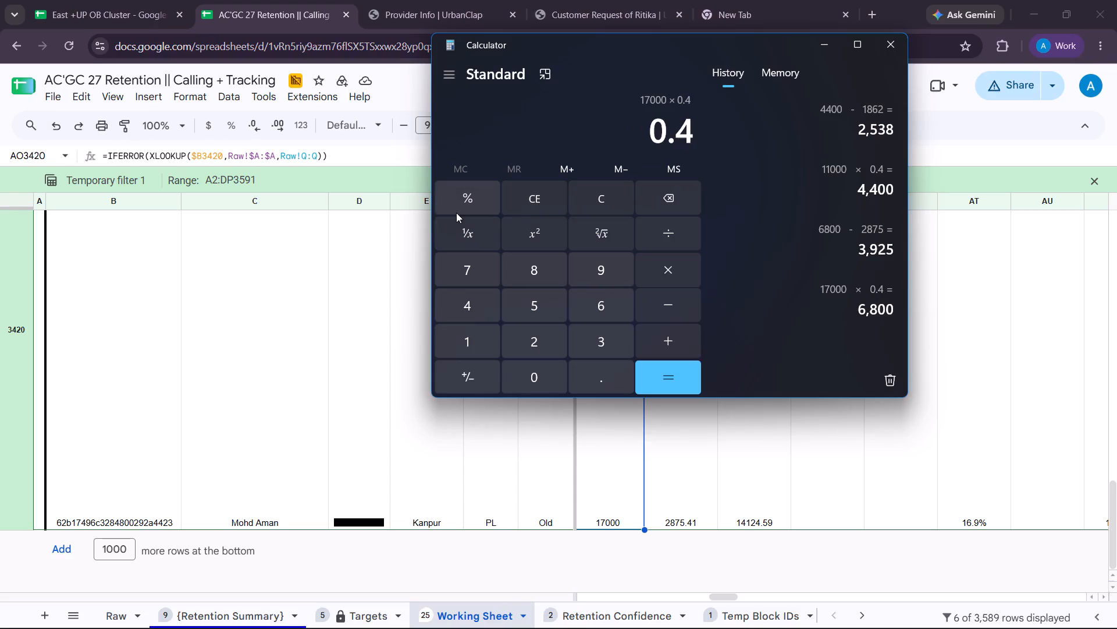
{"action": "key", "text": "Return"}
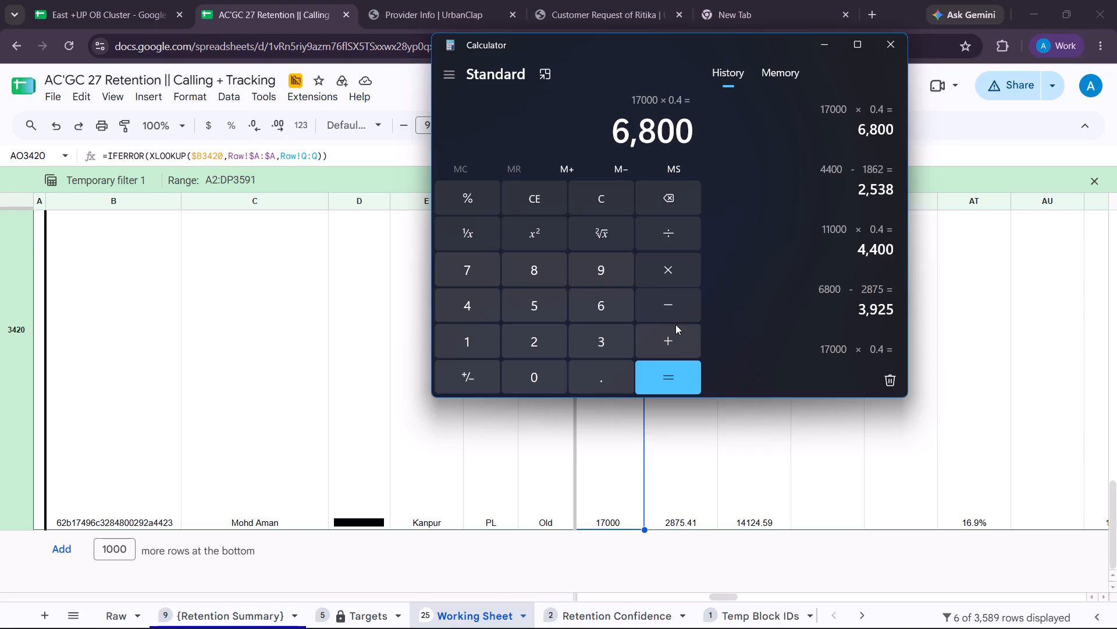
Subtract the recovered 2875 from the calculated 40% amount for the row 3420 provider.
{"action": "key", "text": "minus"}
{"action": "type", "text": "287"}
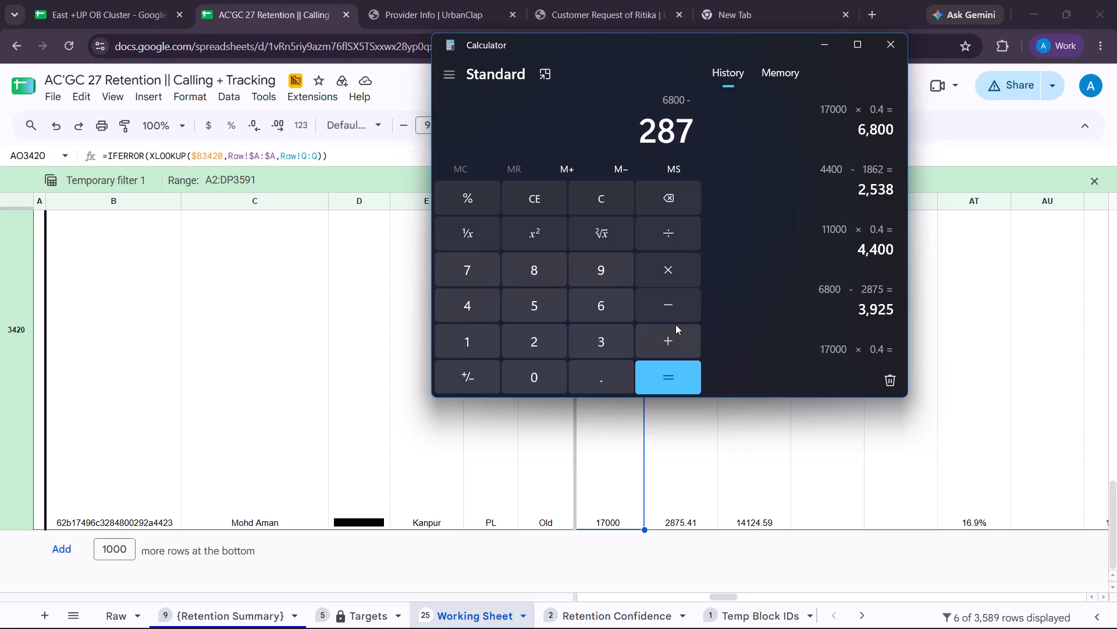
{"action": "key", "text": "5"}
{"action": "key", "text": "Return"}
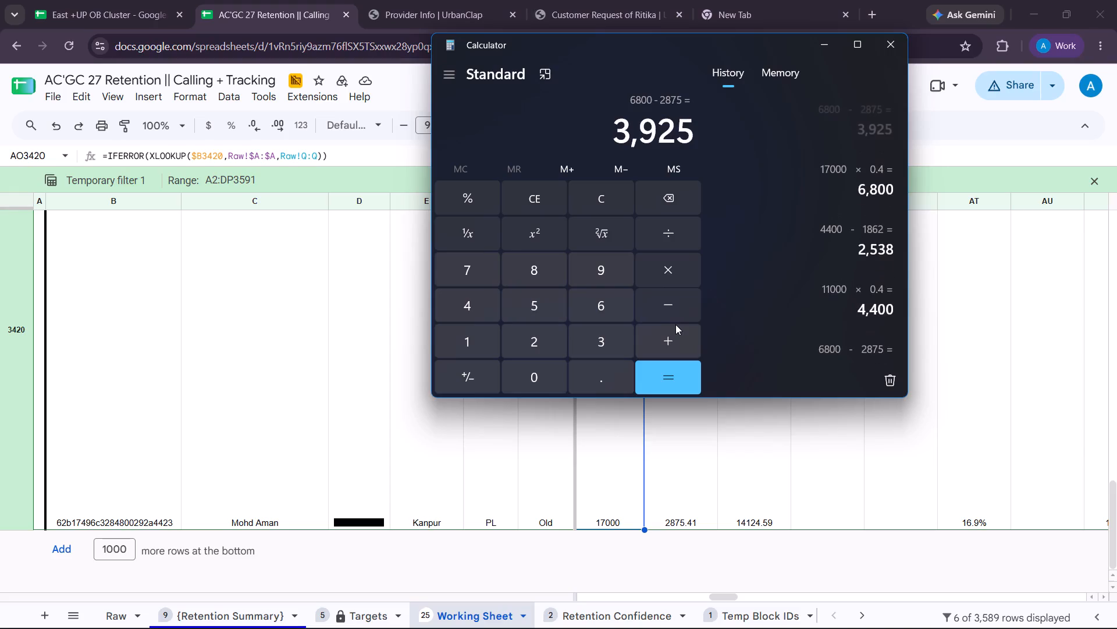
Review the loan, recovered and outstanding amounts and recovery percentages across the filtered Kanpur rows of the Working Sheet.
{"action": "scroll", "coordinate": [737, 497], "scroll_direction": "up", "scroll_amount": 4}
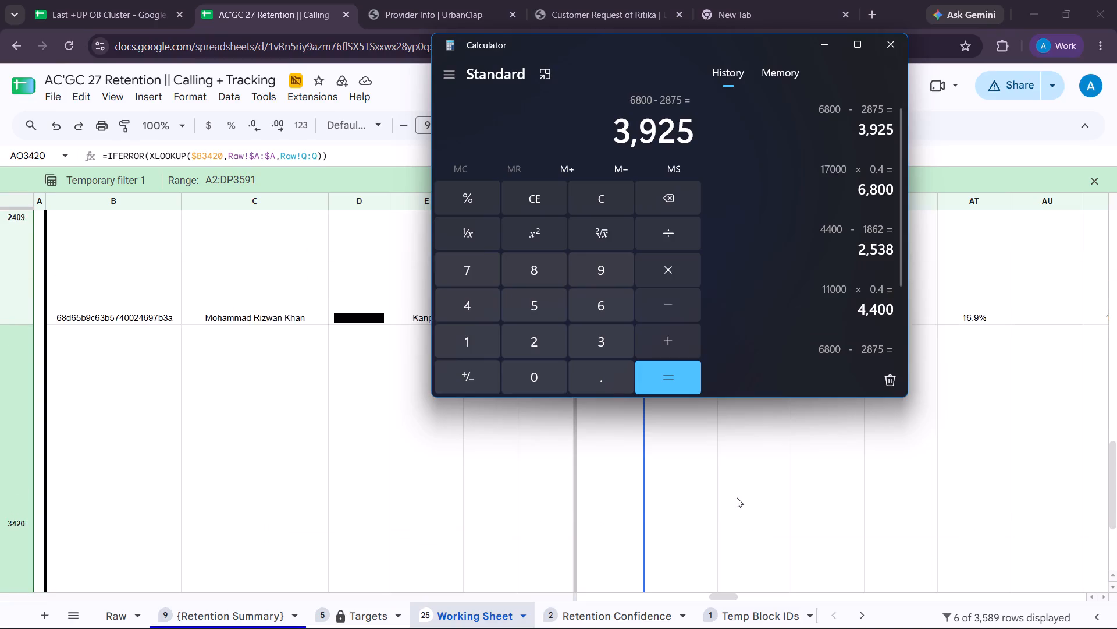
{"action": "scroll", "coordinate": [737, 497], "scroll_direction": "right", "scroll_amount": 1}
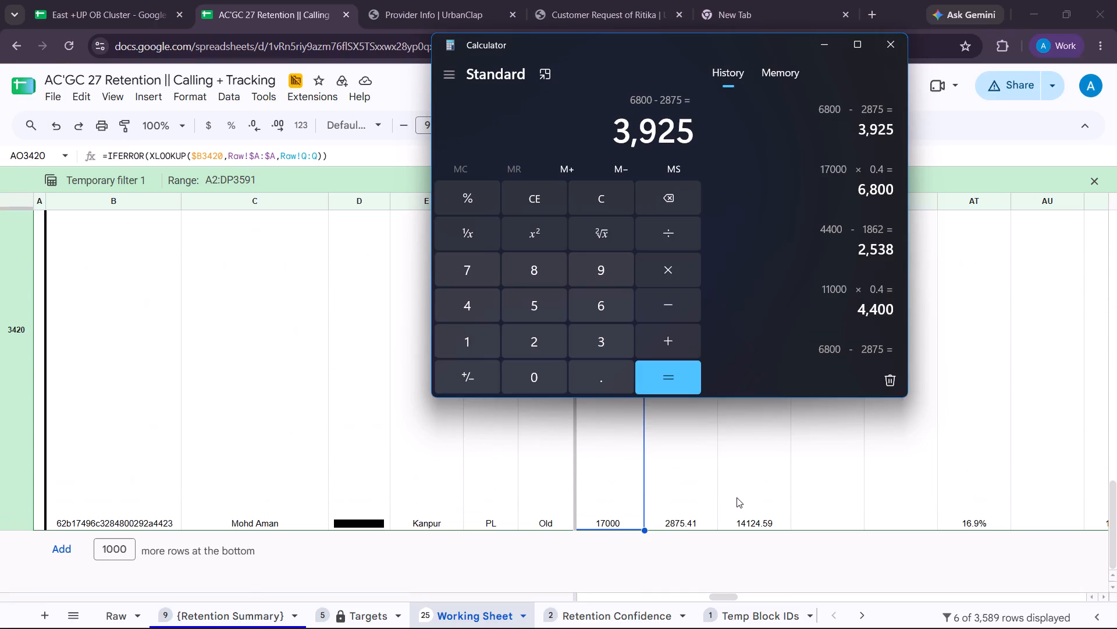
{"action": "scroll", "coordinate": [737, 497], "scroll_direction": "up", "scroll_amount": 4}
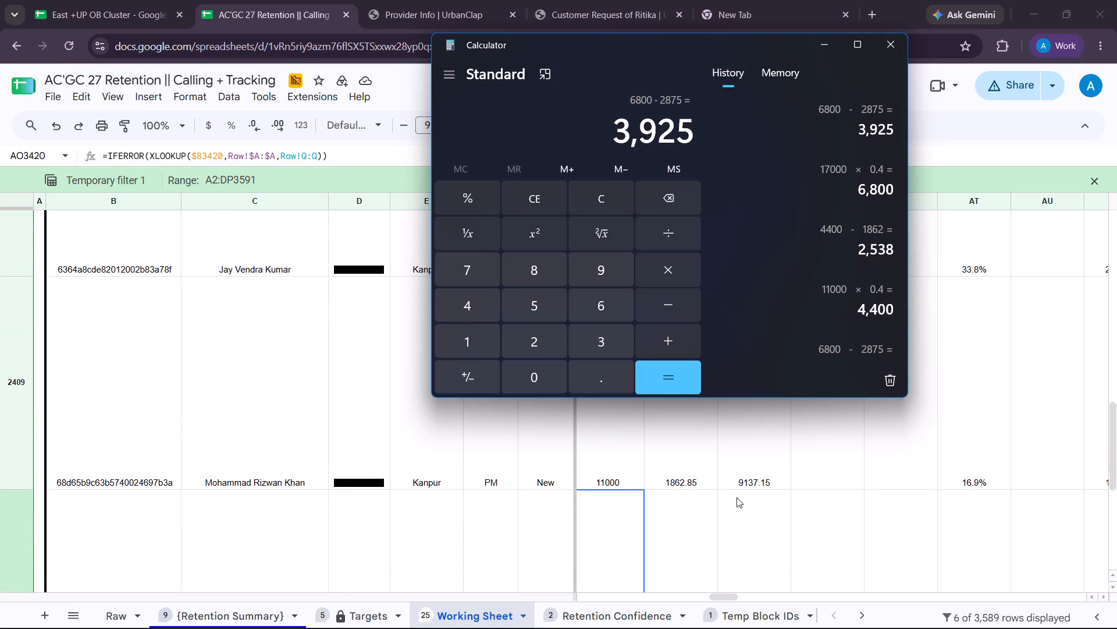
{"action": "scroll", "coordinate": [737, 497], "scroll_direction": "up", "scroll_amount": 6}
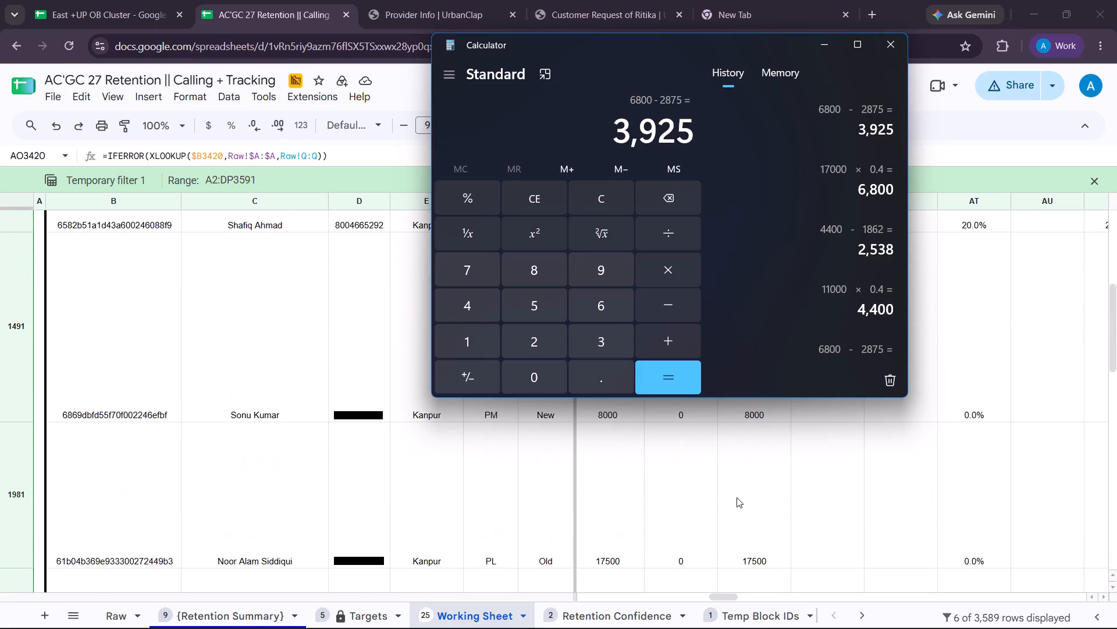
{"action": "scroll", "coordinate": [737, 497], "scroll_direction": "up", "scroll_amount": 1}
{"action": "scroll", "coordinate": [737, 497], "scroll_direction": "down", "scroll_amount": 1}
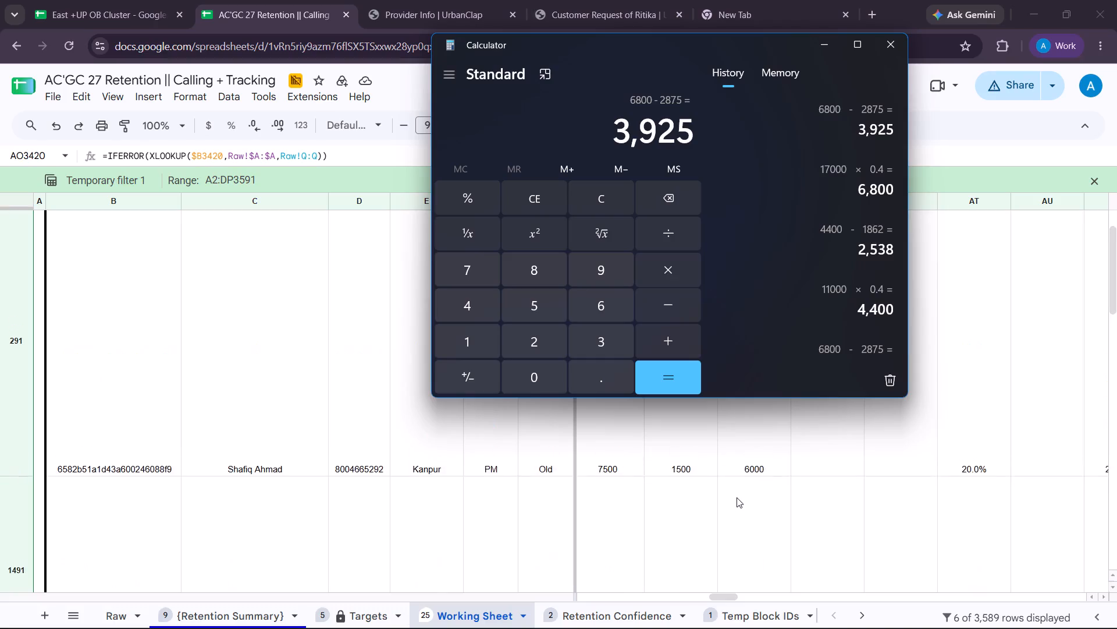
{"action": "scroll", "coordinate": [737, 497], "scroll_direction": "down", "scroll_amount": 1}
{"action": "scroll", "coordinate": [737, 497], "scroll_direction": "up", "scroll_amount": 1}
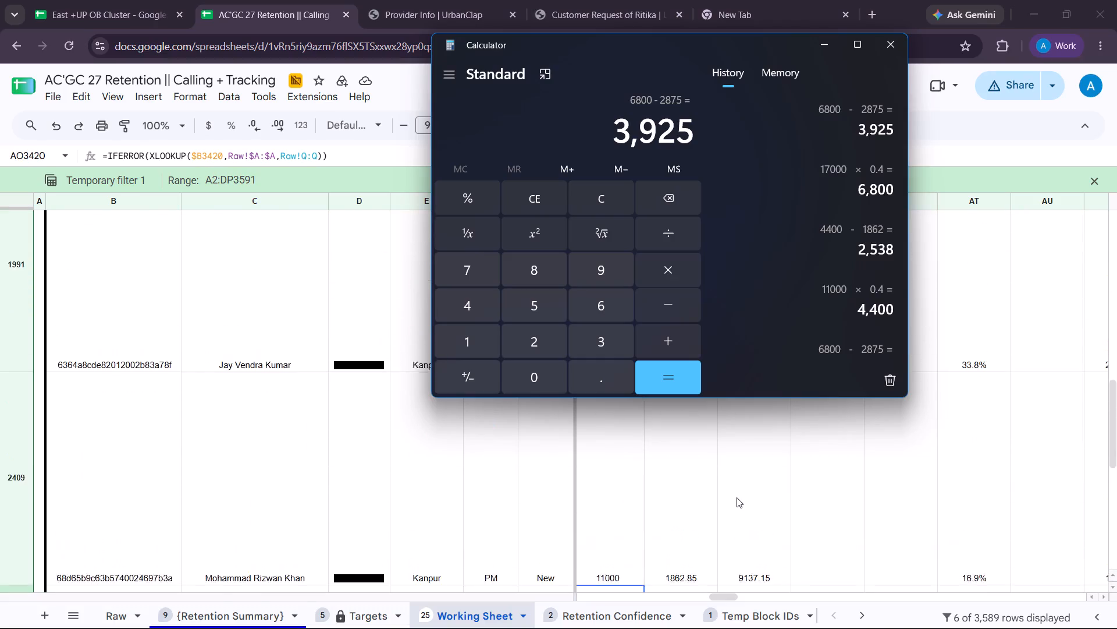
{"action": "scroll", "coordinate": [737, 497], "scroll_direction": "up", "scroll_amount": 4}
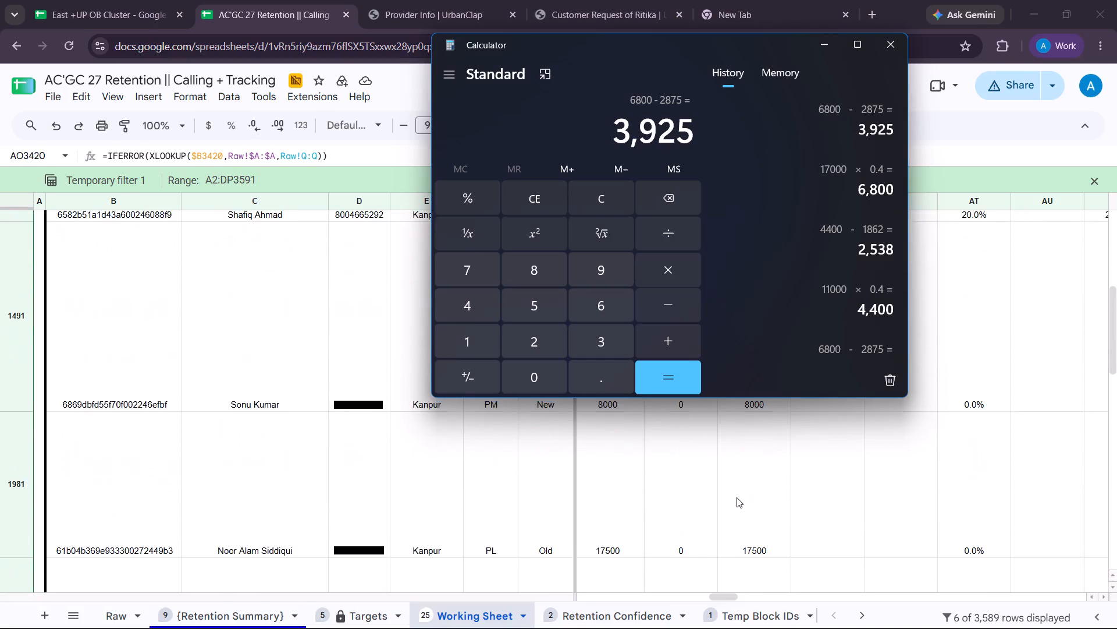
Compare the loan, recovered and outstanding amounts and recovery percentages of the filtered Kanpur providers in rows 1491 to 3420.
{"action": "scroll", "coordinate": [737, 497], "scroll_direction": "up", "scroll_amount": 2}
{"action": "scroll", "coordinate": [737, 497], "scroll_direction": "down", "scroll_amount": 1}
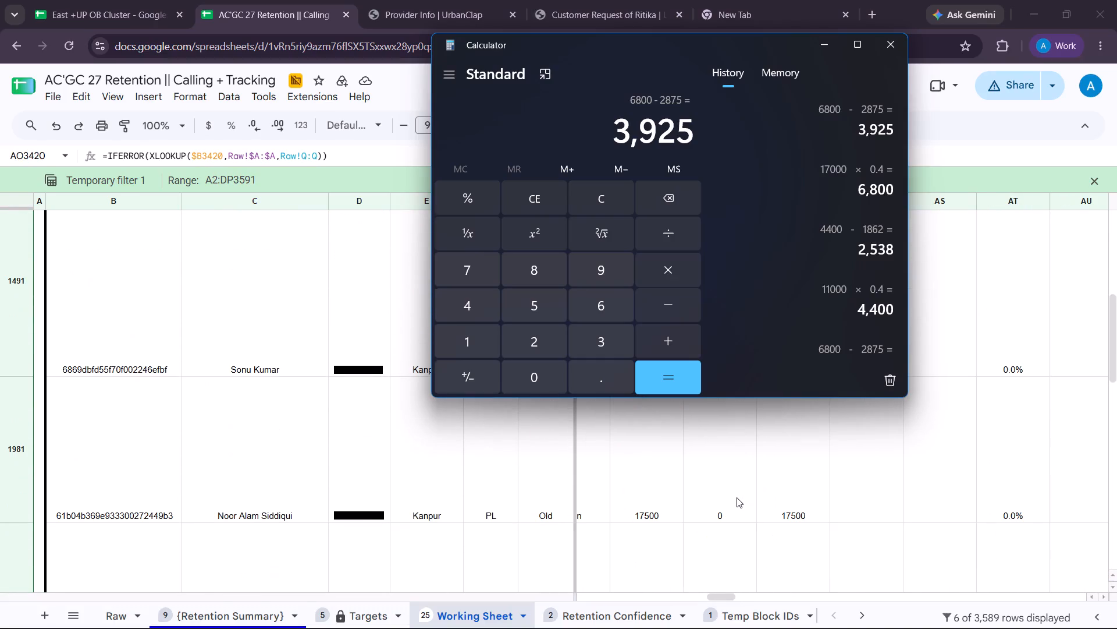
{"action": "scroll", "coordinate": [737, 497], "scroll_direction": "down", "scroll_amount": 4}
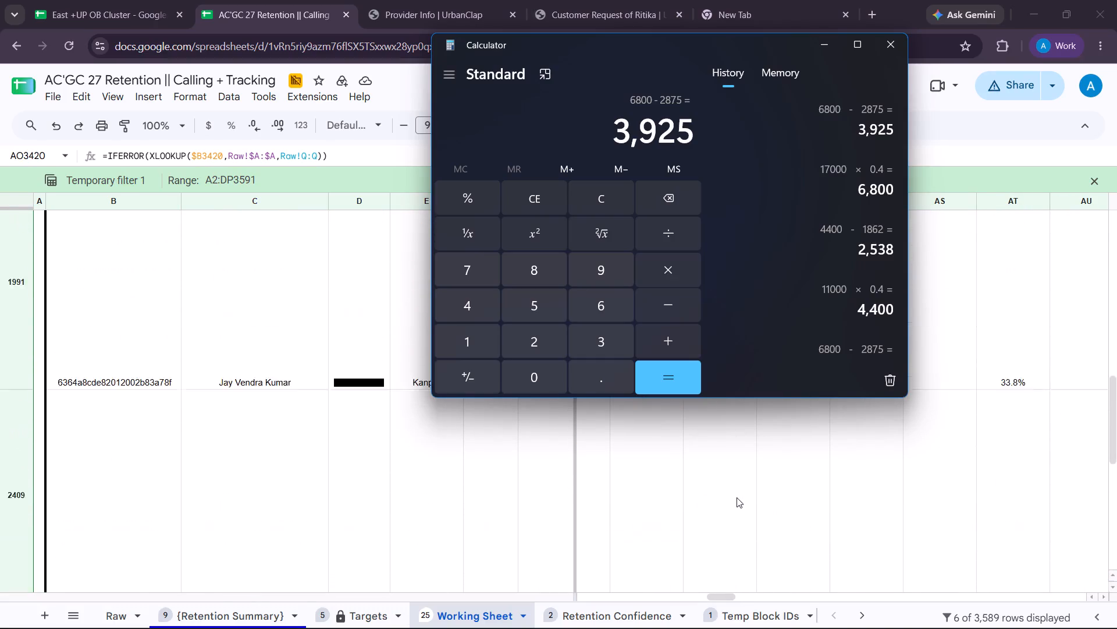
{"action": "scroll", "coordinate": [737, 497], "scroll_direction": "up", "scroll_amount": 1}
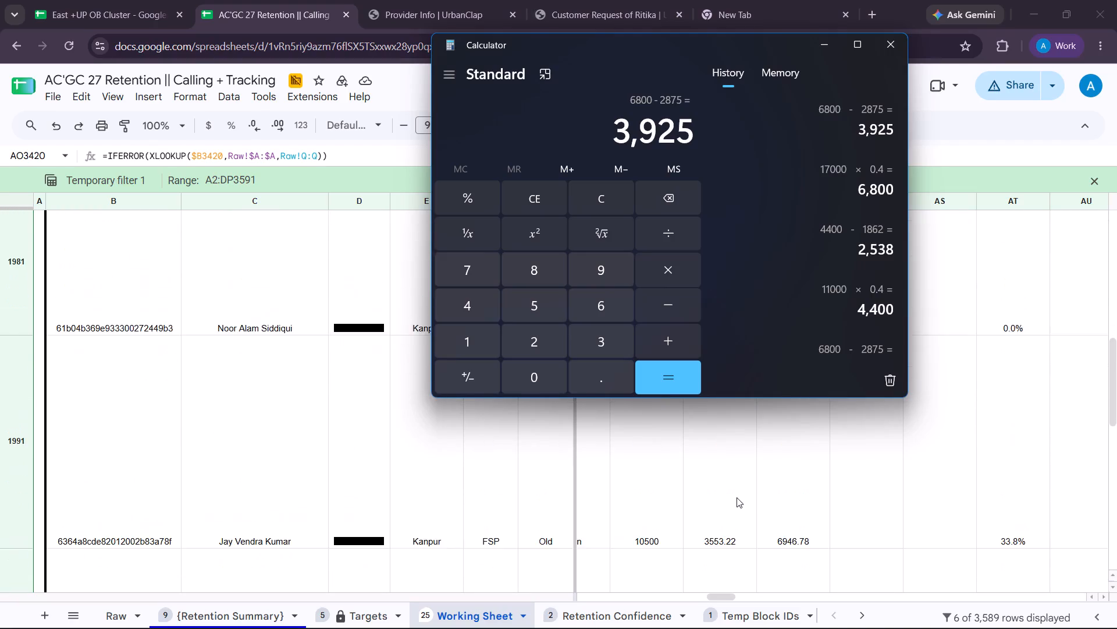
{"action": "scroll", "coordinate": [737, 497], "scroll_direction": "up", "scroll_amount": 2}
{"action": "scroll", "coordinate": [737, 497], "scroll_direction": "down", "scroll_amount": 4}
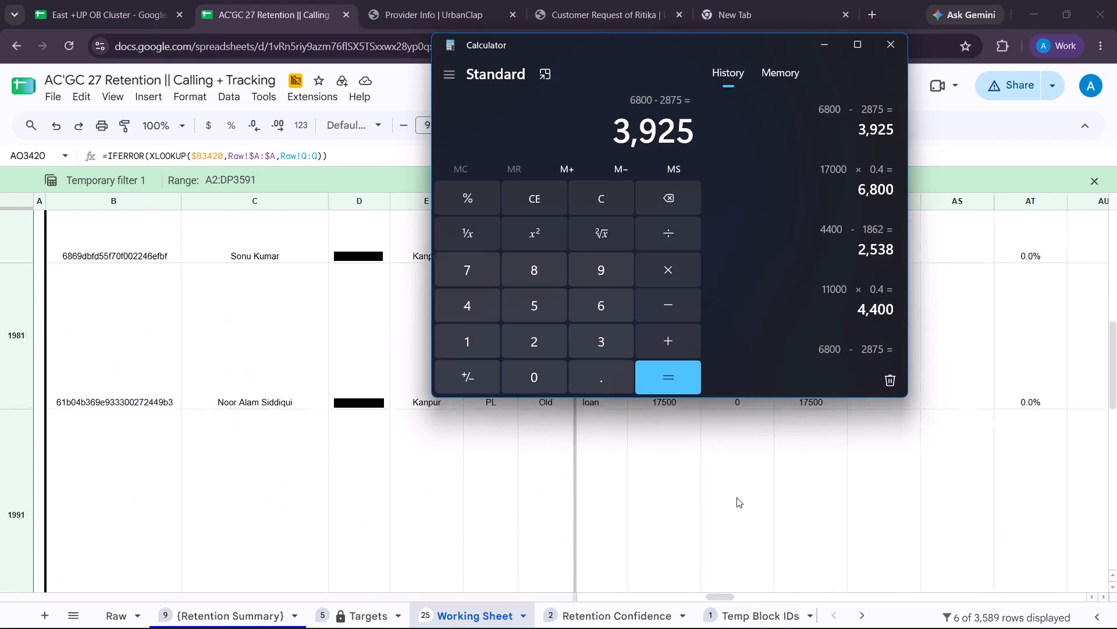
{"action": "scroll", "coordinate": [737, 497], "scroll_direction": "down", "scroll_amount": 5}
{"action": "scroll", "coordinate": [737, 497], "scroll_direction": "left", "scroll_amount": 2}
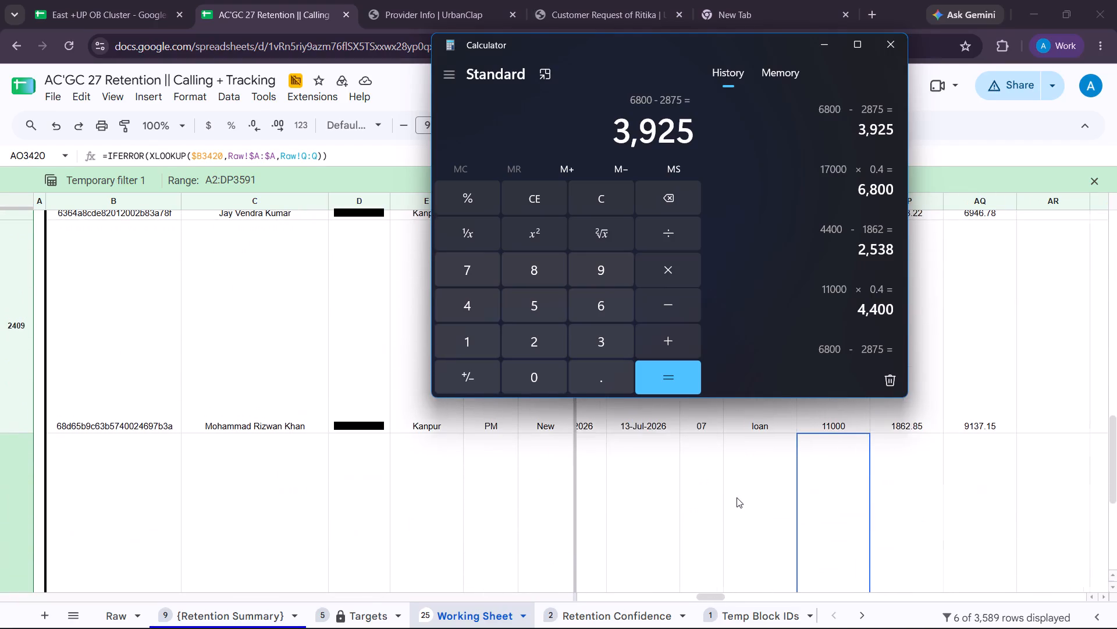
{"action": "scroll", "coordinate": [737, 497], "scroll_direction": "left", "scroll_amount": 2}
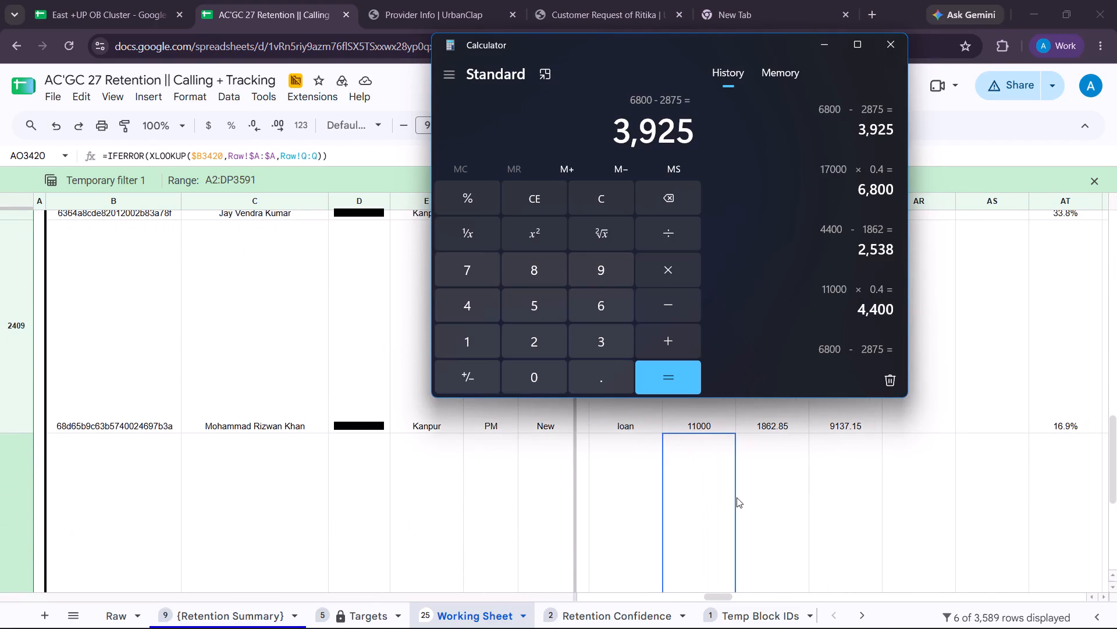
{"action": "scroll", "coordinate": [737, 497], "scroll_direction": "down", "scroll_amount": 3}
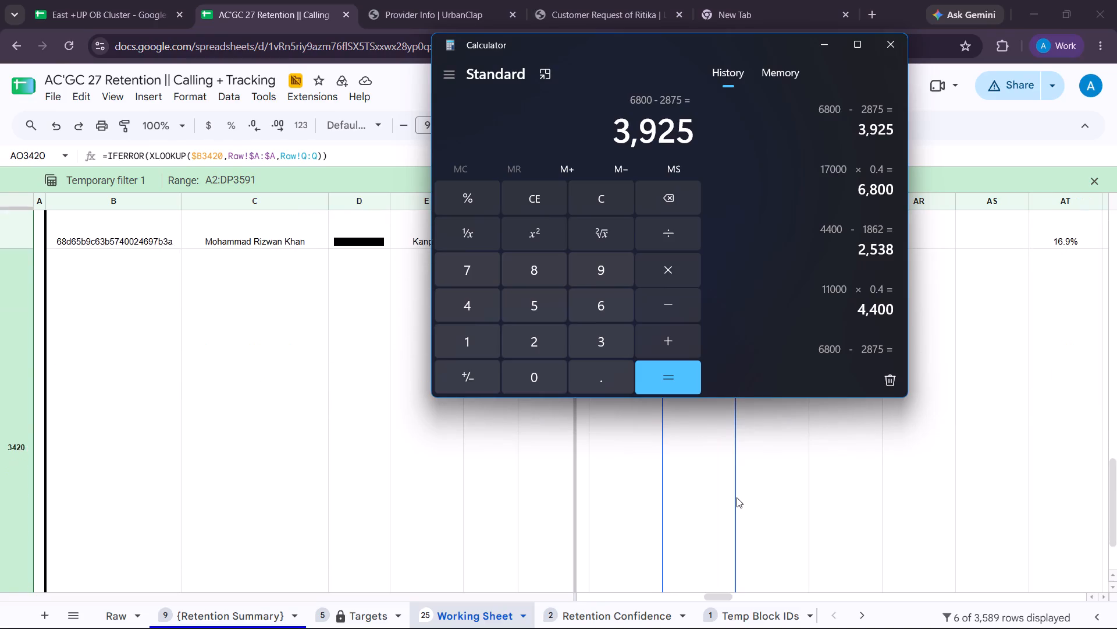
{"action": "scroll", "coordinate": [737, 497], "scroll_direction": "down", "scroll_amount": 1}
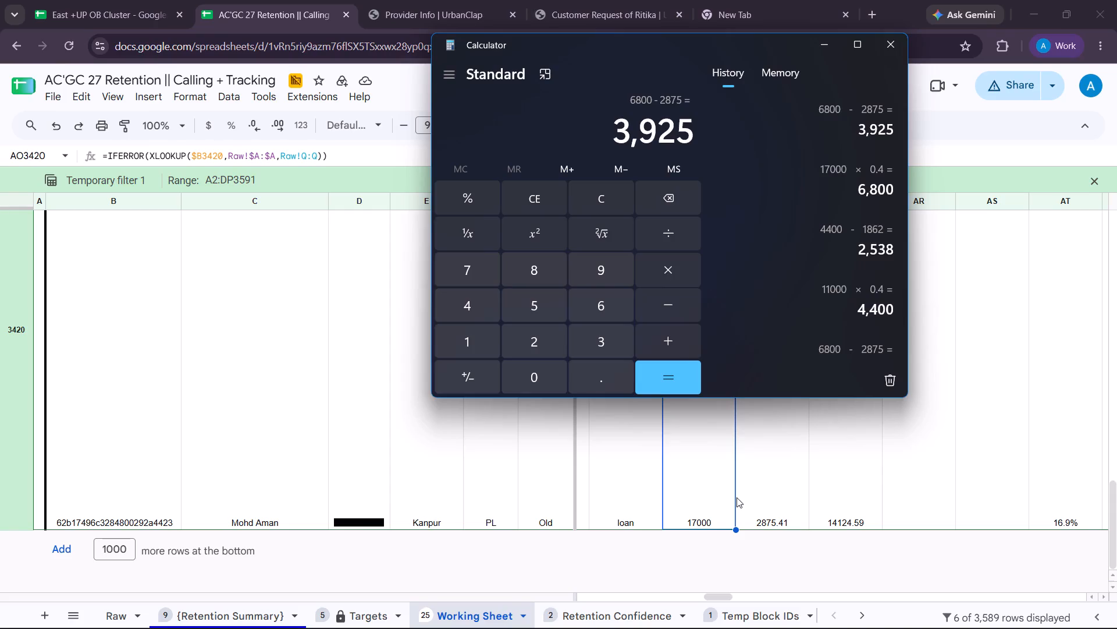
{"action": "left_click", "coordinate": [368, 229]}
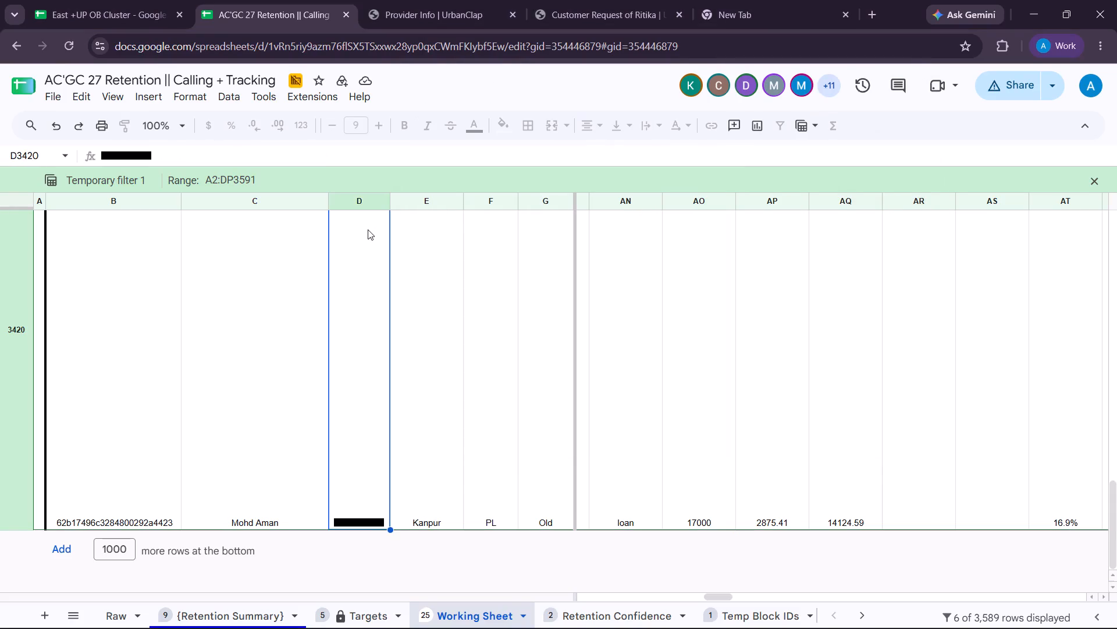
Return to the Referral Leads sheet of the East +UP OB Cluster spreadsheet and close the search for RIZWAN.
{"action": "left_click", "coordinate": [184, 0]}
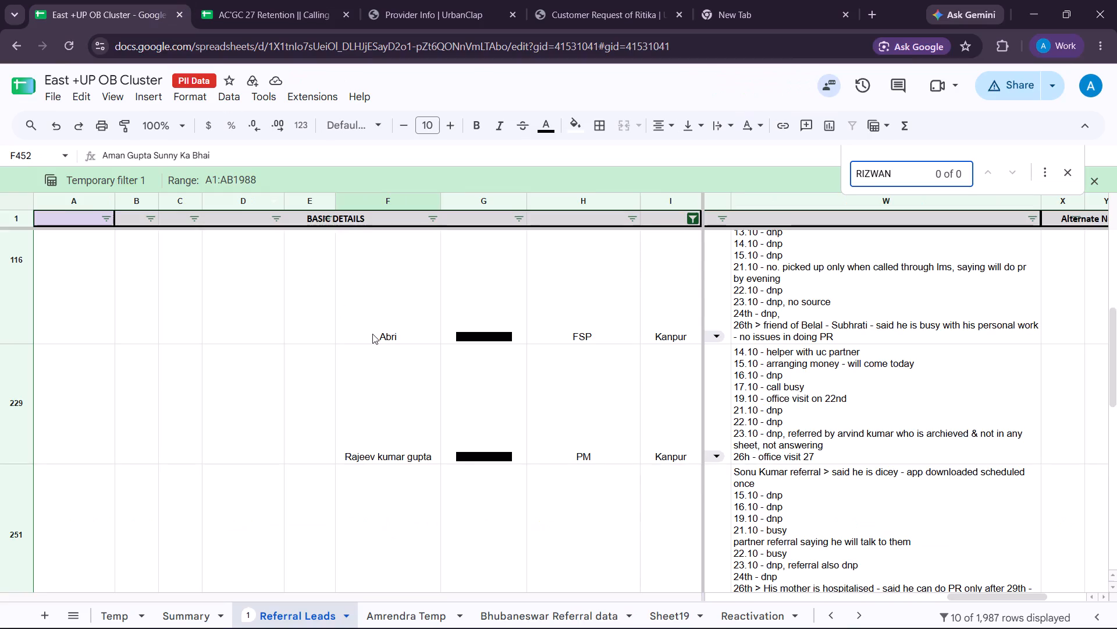
{"action": "scroll", "coordinate": [372, 334], "scroll_direction": "right", "scroll_amount": 4}
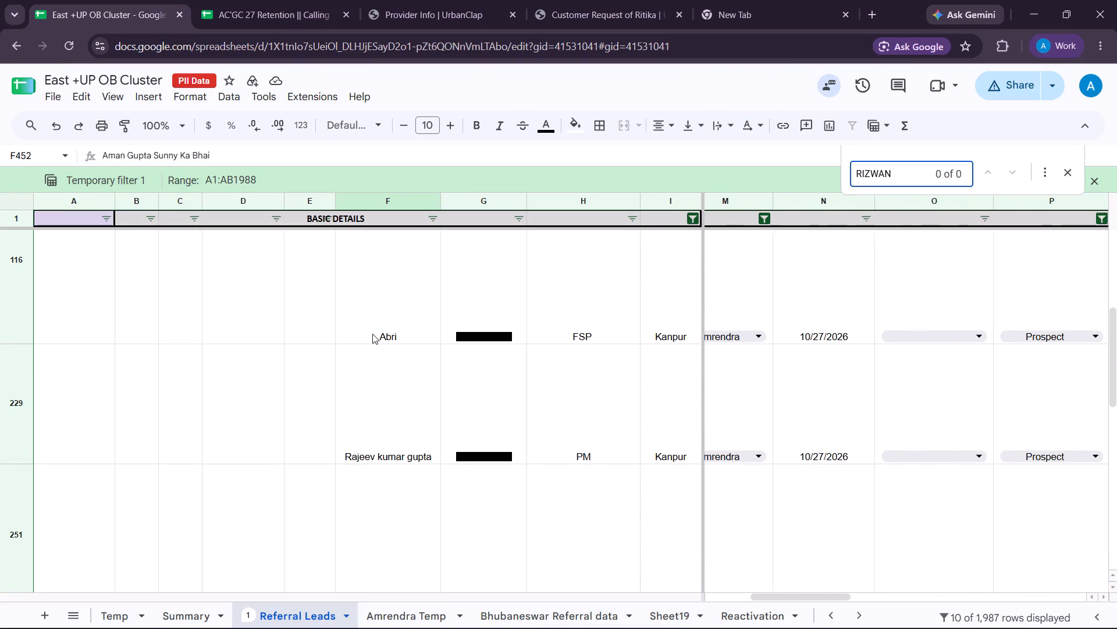
{"action": "left_click", "coordinate": [1064, 174]}
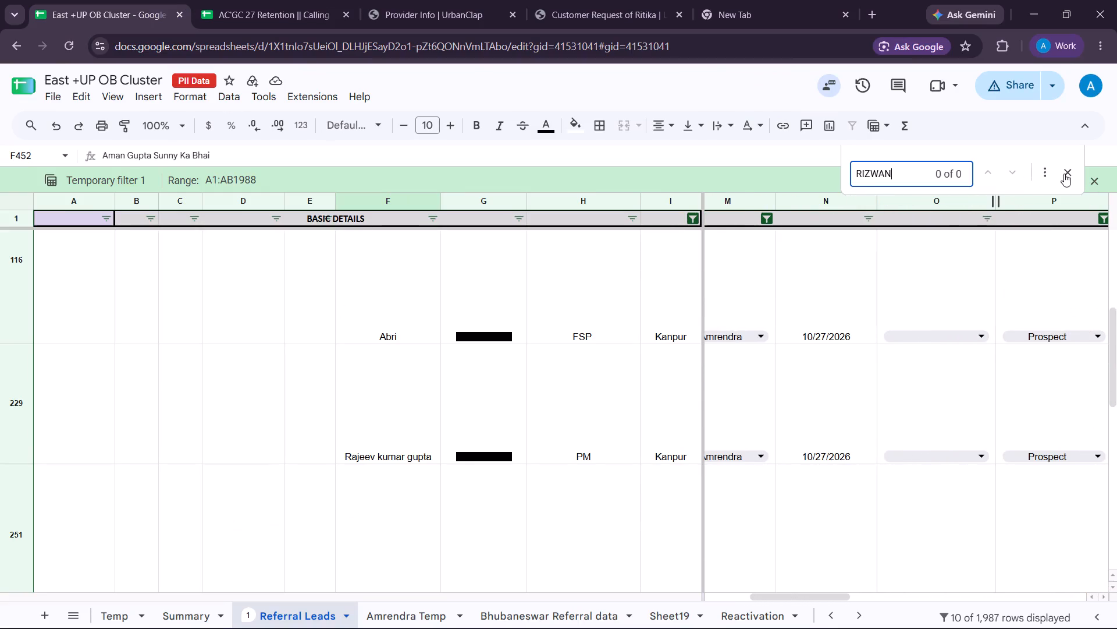
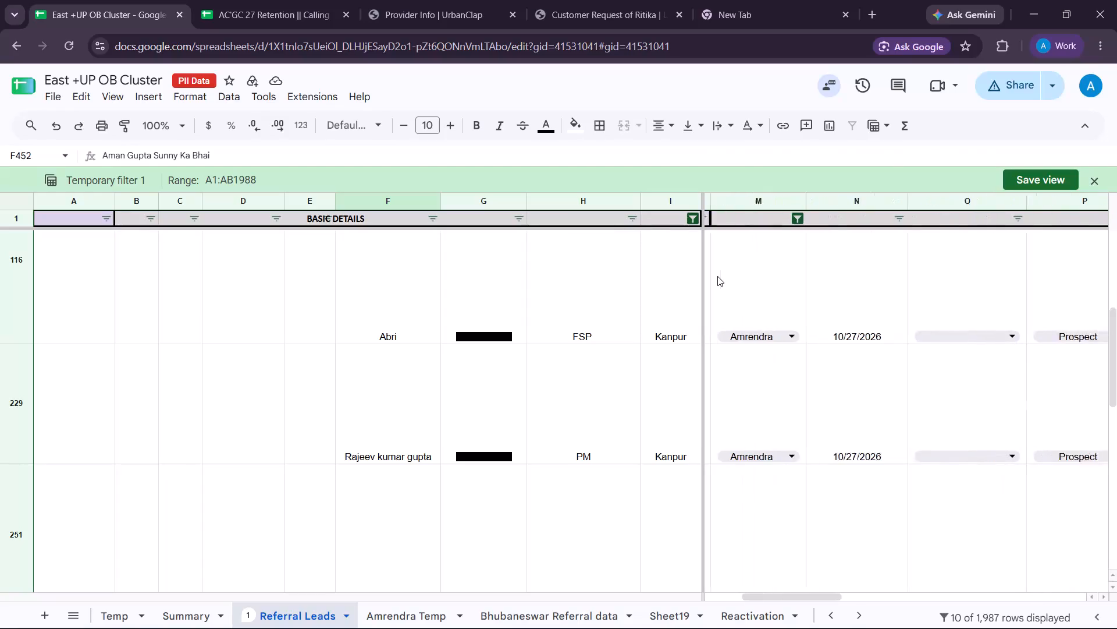
Review the assignees, prospect tags, Pending, Aligned and Done statuses and dates of the filtered Kanpur leads in Referral Leads rows 75 to 464.
{"action": "scroll", "coordinate": [717, 276], "scroll_direction": "up", "scroll_amount": 3}
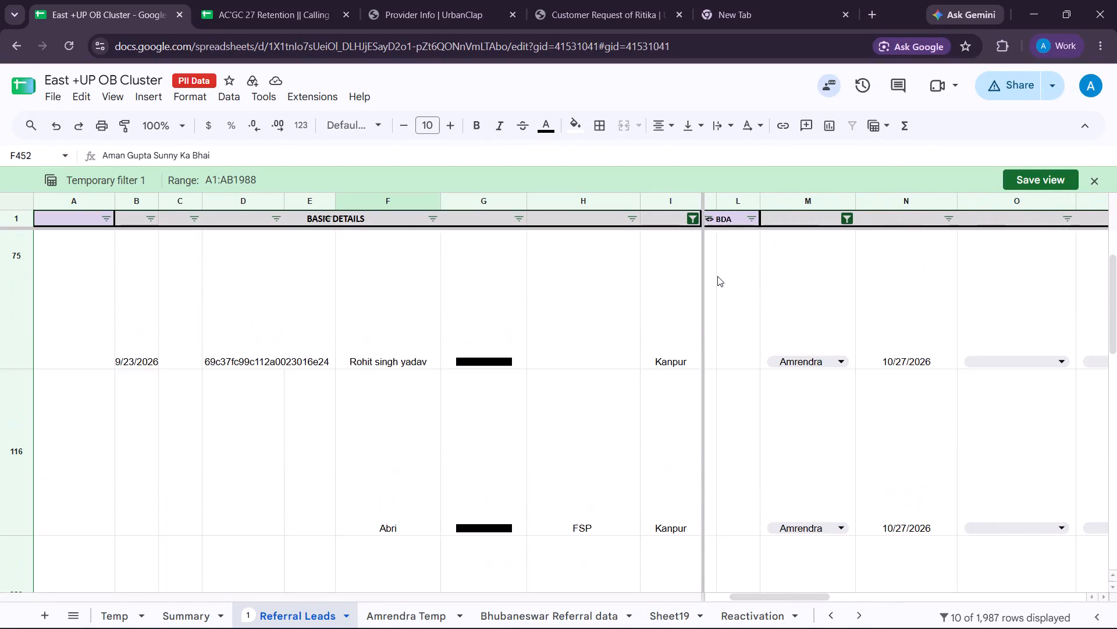
{"action": "scroll", "coordinate": [717, 276], "scroll_direction": "up", "scroll_amount": 1}
{"action": "scroll", "coordinate": [717, 276], "scroll_direction": "right", "scroll_amount": 2}
{"action": "scroll", "coordinate": [717, 276], "scroll_direction": "down", "scroll_amount": 3}
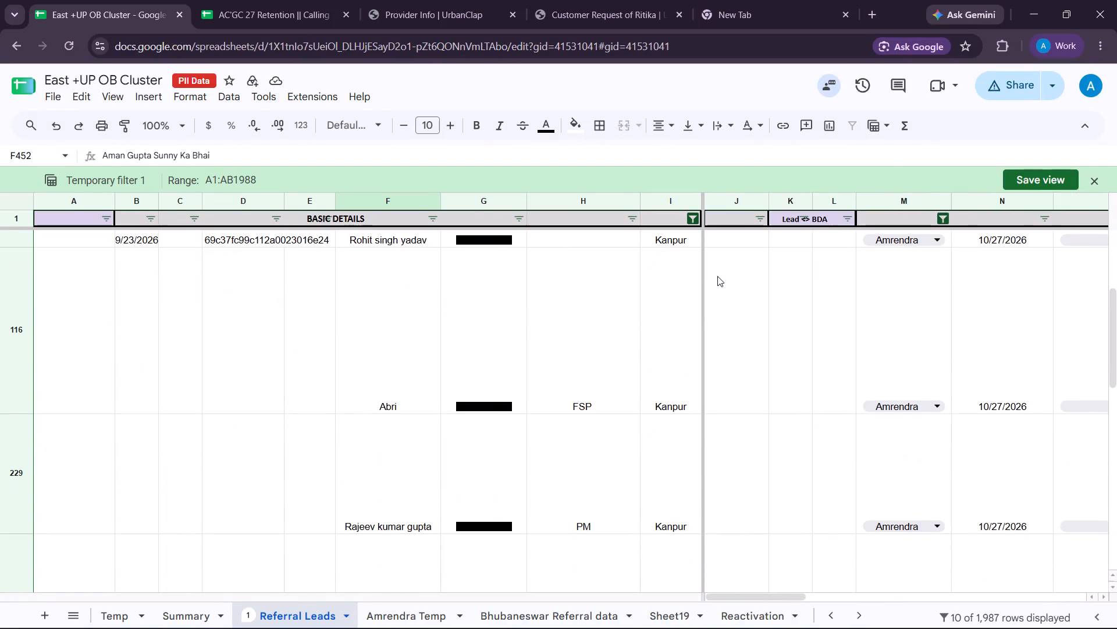
{"action": "scroll", "coordinate": [717, 276], "scroll_direction": "left", "scroll_amount": 4}
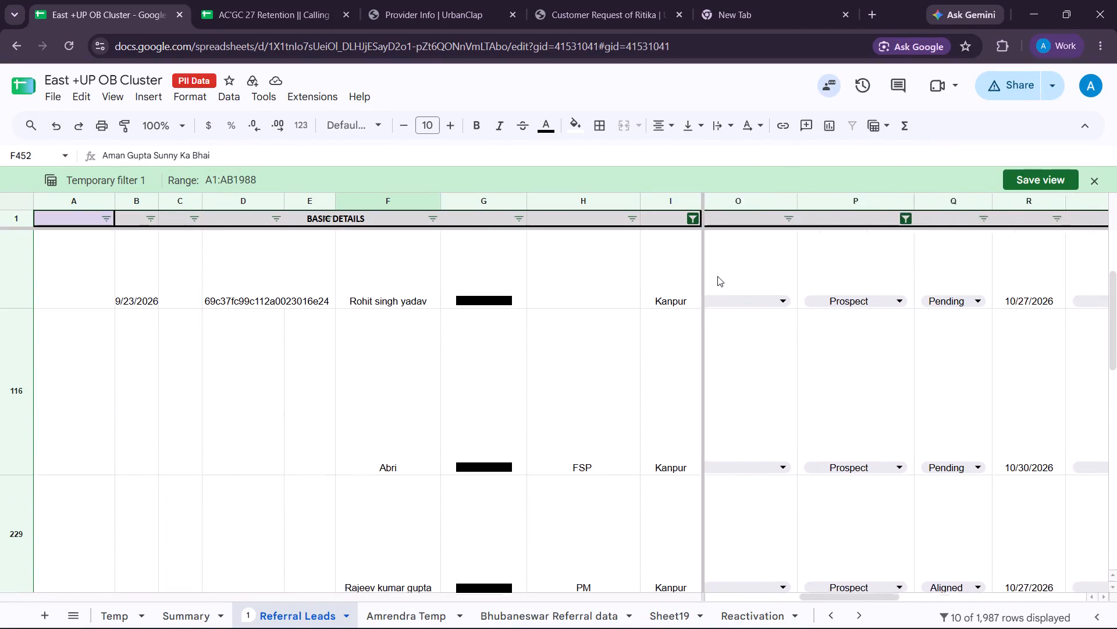
{"action": "scroll", "coordinate": [717, 276], "scroll_direction": "left", "scroll_amount": 2}
{"action": "scroll", "coordinate": [717, 276], "scroll_direction": "down", "scroll_amount": 3}
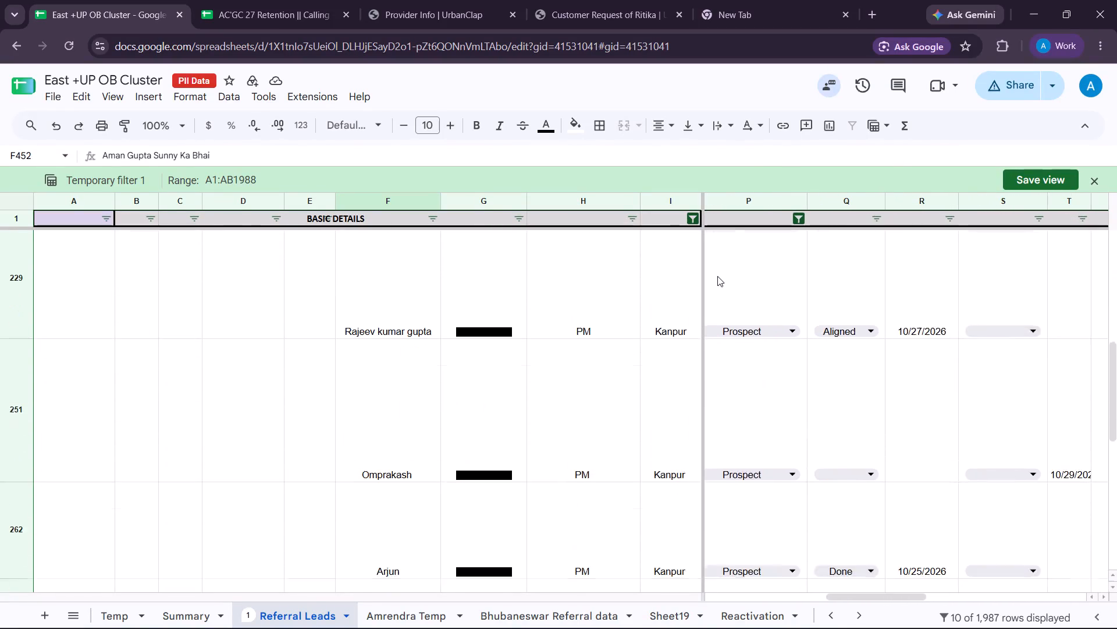
{"action": "scroll", "coordinate": [717, 276], "scroll_direction": "down", "scroll_amount": 5}
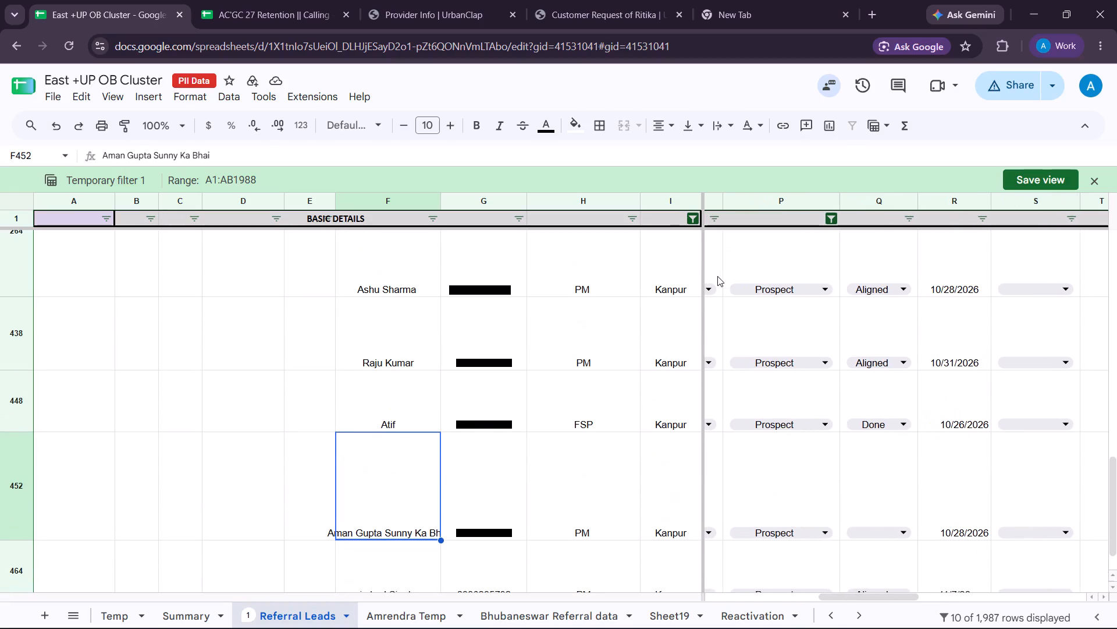
{"action": "scroll", "coordinate": [717, 276], "scroll_direction": "up", "scroll_amount": 6}
{"action": "scroll", "coordinate": [717, 276], "scroll_direction": "right", "scroll_amount": 3}
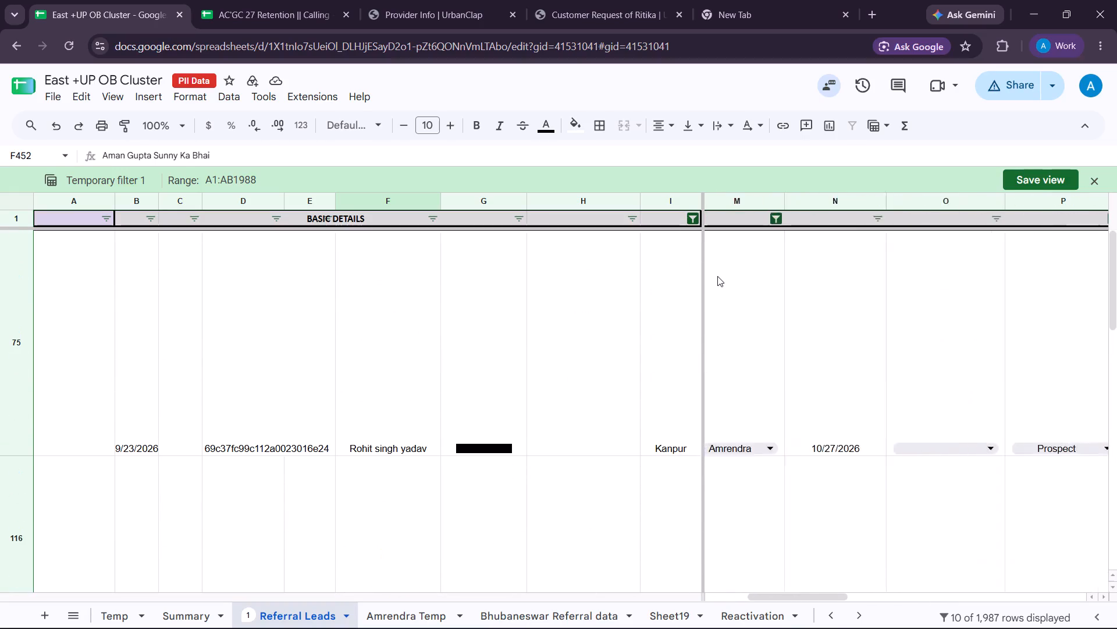
{"action": "scroll", "coordinate": [717, 276], "scroll_direction": "right", "scroll_amount": 2}
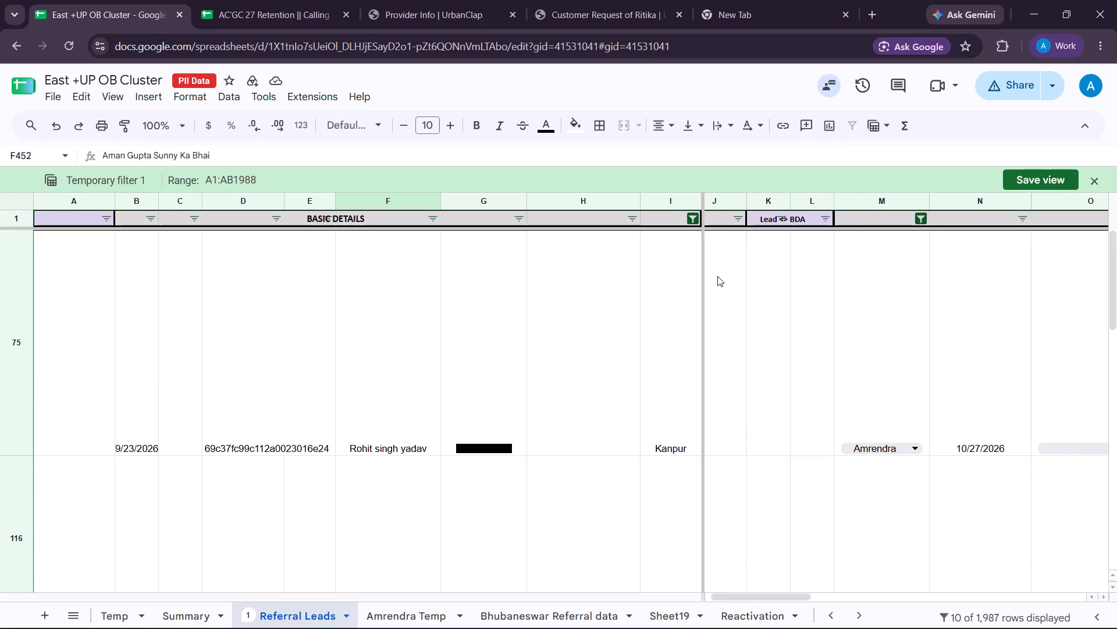
Examine the archived Kanpur AC repair provider's UrbanClap profile, covering status, approval checks, recharges and the last 50 notified leads.
{"action": "left_click", "coordinate": [467, 0]}
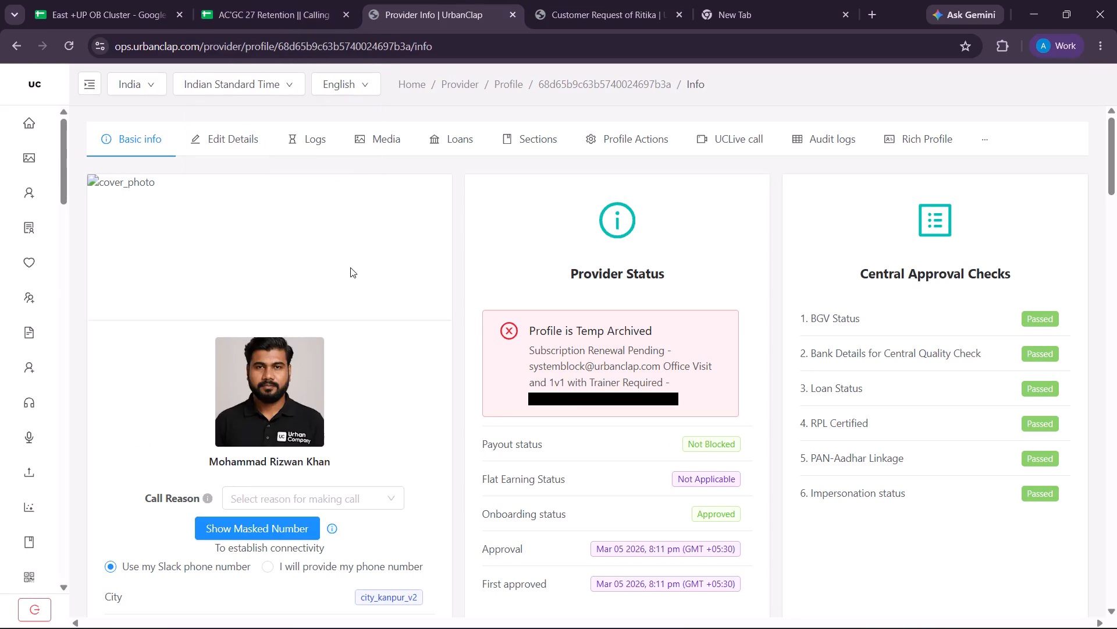
{"action": "scroll", "coordinate": [350, 267], "scroll_direction": "down", "scroll_amount": 3}
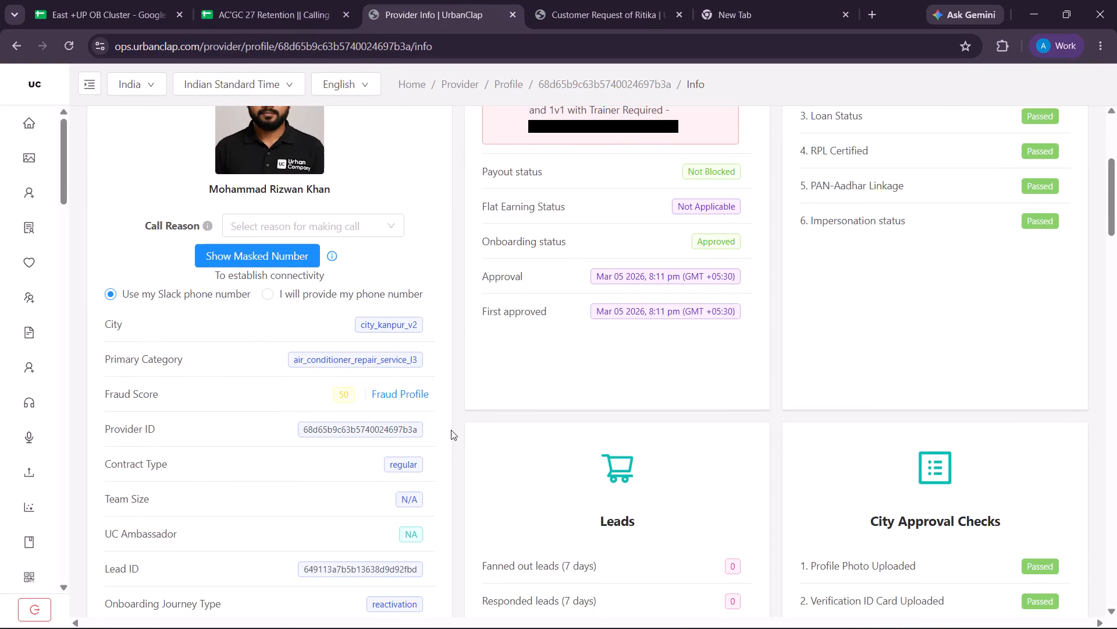
{"action": "scroll", "coordinate": [458, 471], "scroll_direction": "down", "scroll_amount": 2}
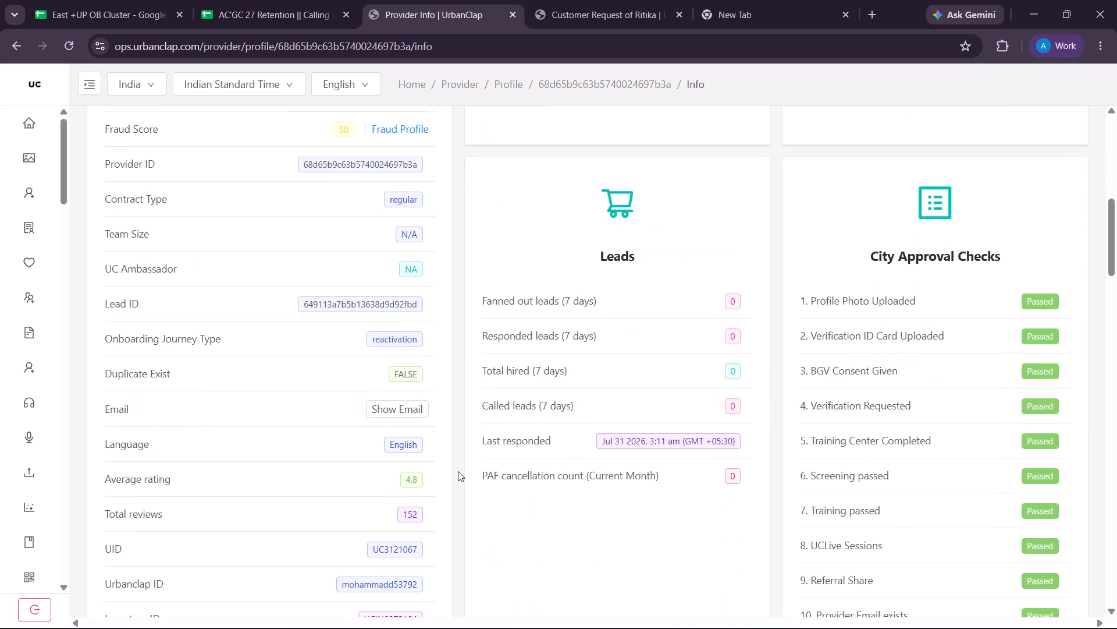
{"action": "scroll", "coordinate": [458, 471], "scroll_direction": "down", "scroll_amount": 4}
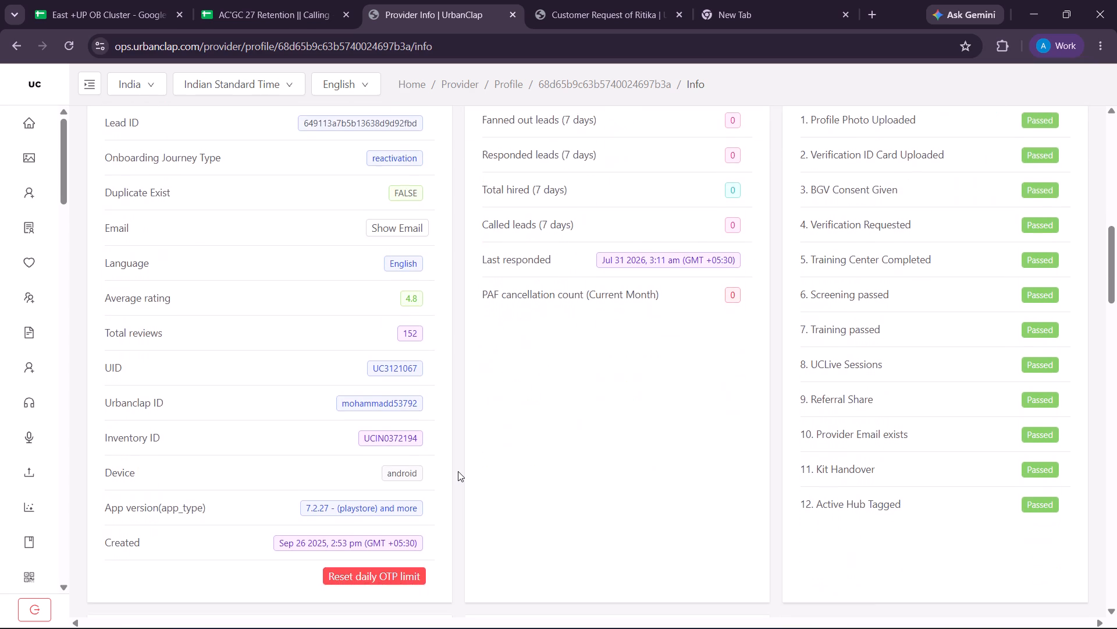
{"action": "scroll", "coordinate": [458, 471], "scroll_direction": "down", "scroll_amount": 4}
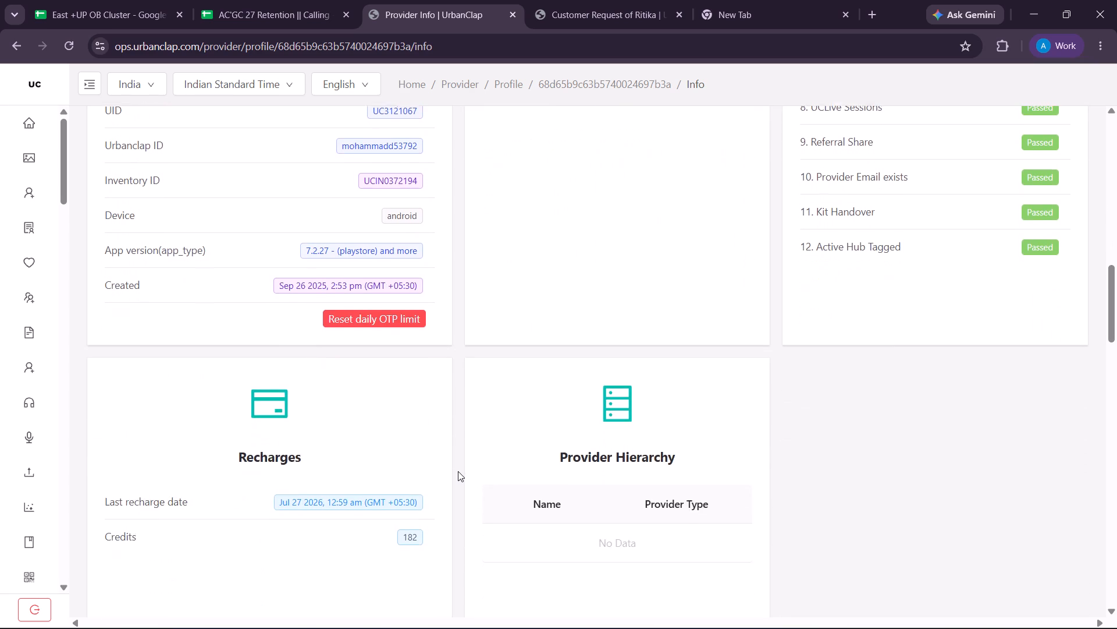
{"action": "scroll", "coordinate": [458, 471], "scroll_direction": "down", "scroll_amount": 3}
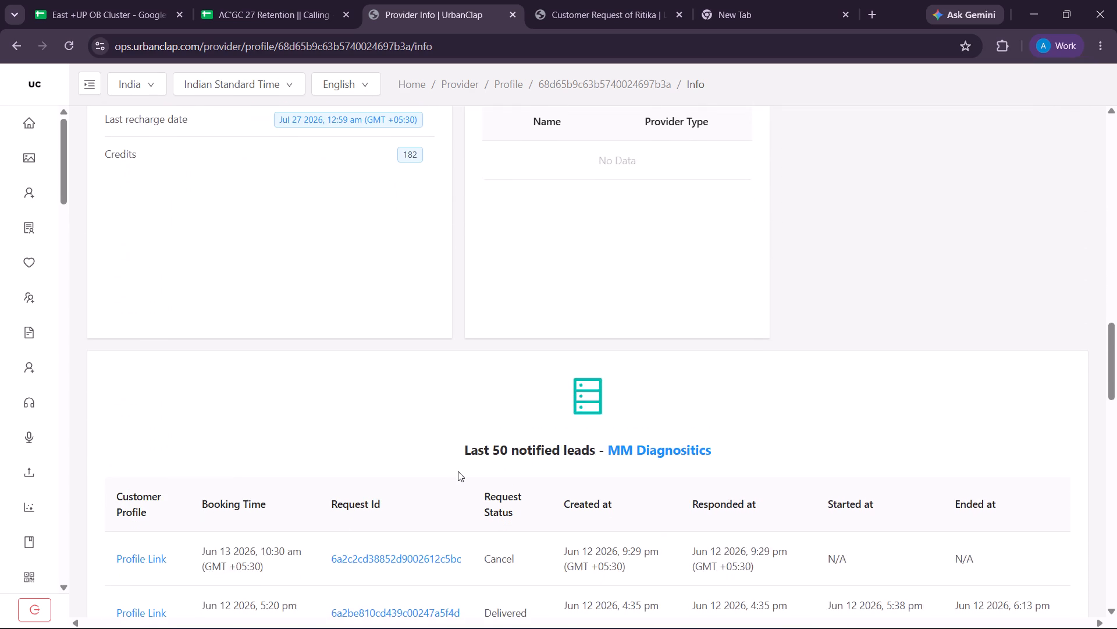
{"action": "scroll", "coordinate": [458, 471], "scroll_direction": "down", "scroll_amount": 4}
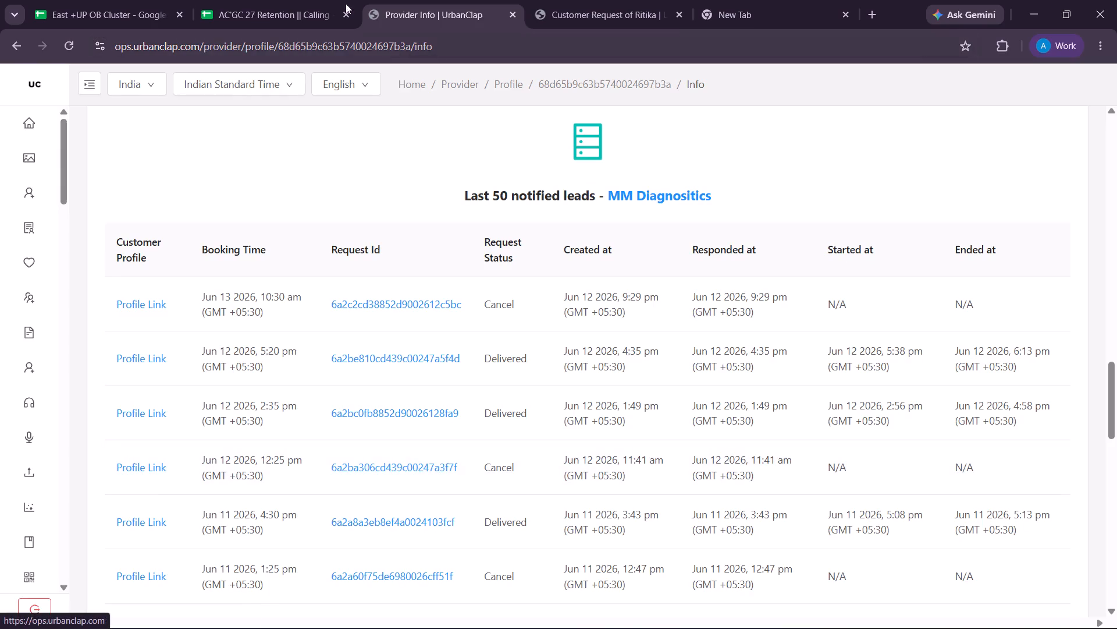
Return to the Working Sheet of the AC'GC 27 Retention || Calling + Tracking spreadsheet.
{"action": "left_click", "coordinate": [287, 0]}
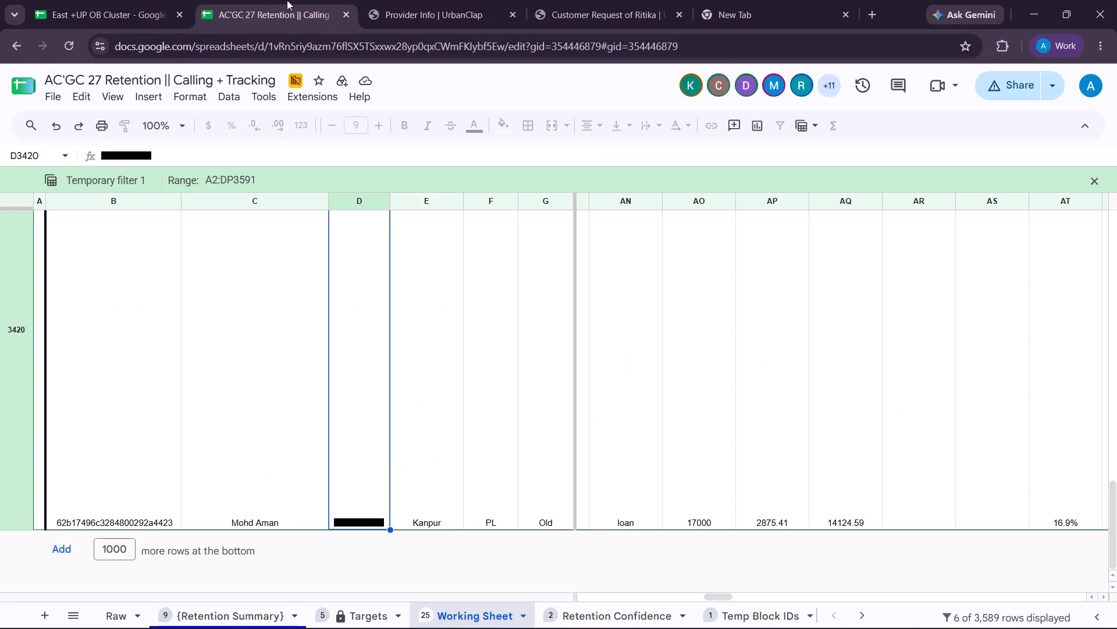
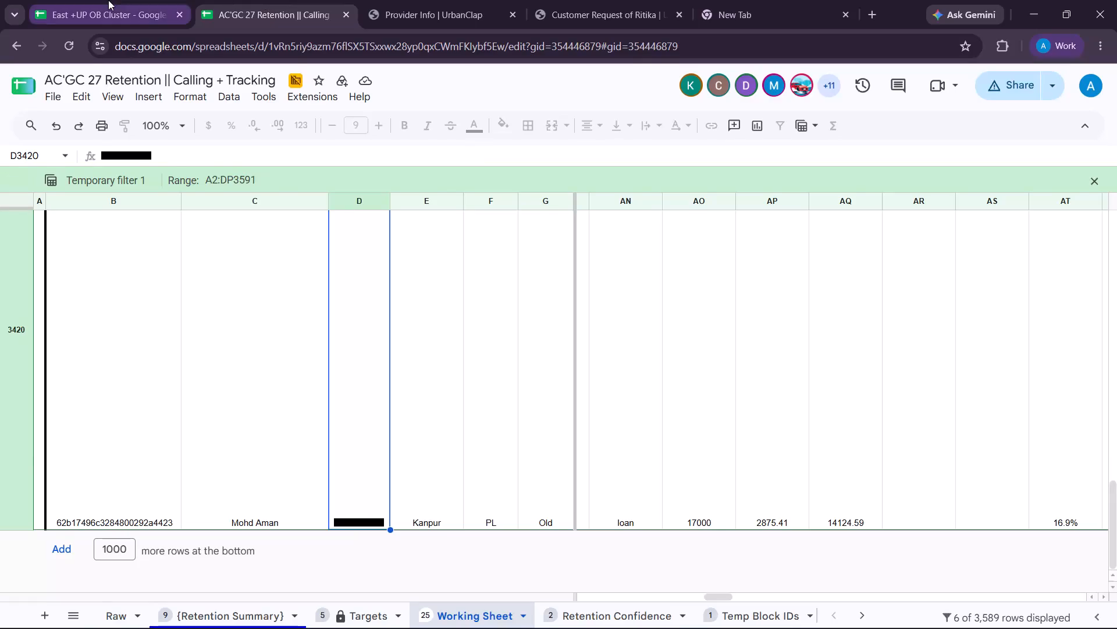
Switch to the East +UP OB Cluster spreadsheet and review the row 75 Kanpur lead's assignee, prospect tag, status, dates and comments.
{"action": "left_click", "coordinate": [108, 0]}
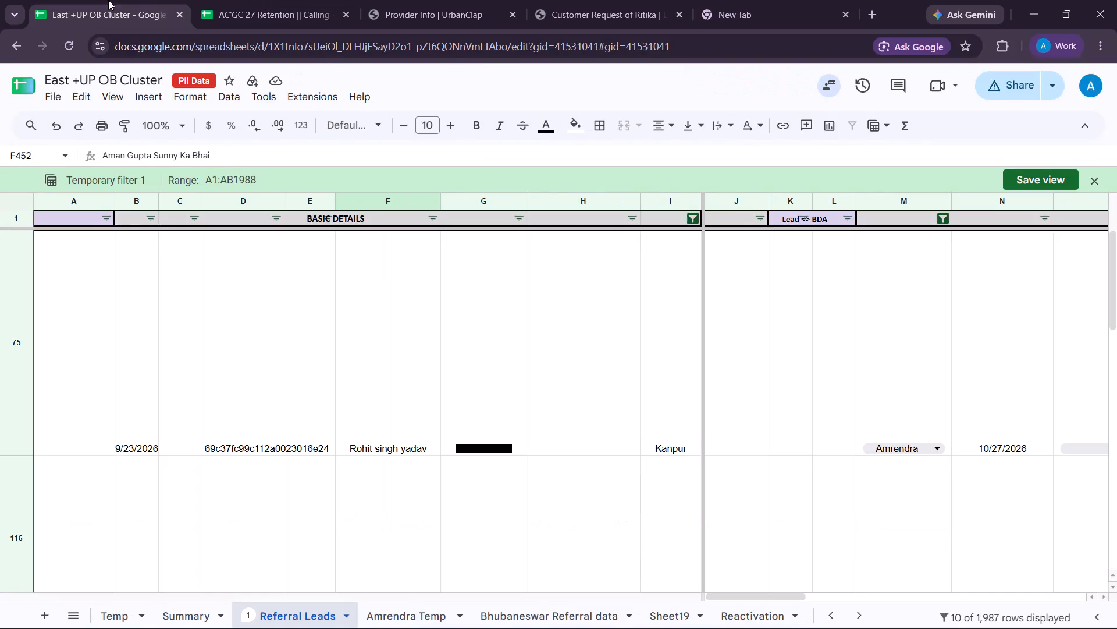
{"action": "scroll", "coordinate": [476, 402], "scroll_direction": "left", "scroll_amount": 3}
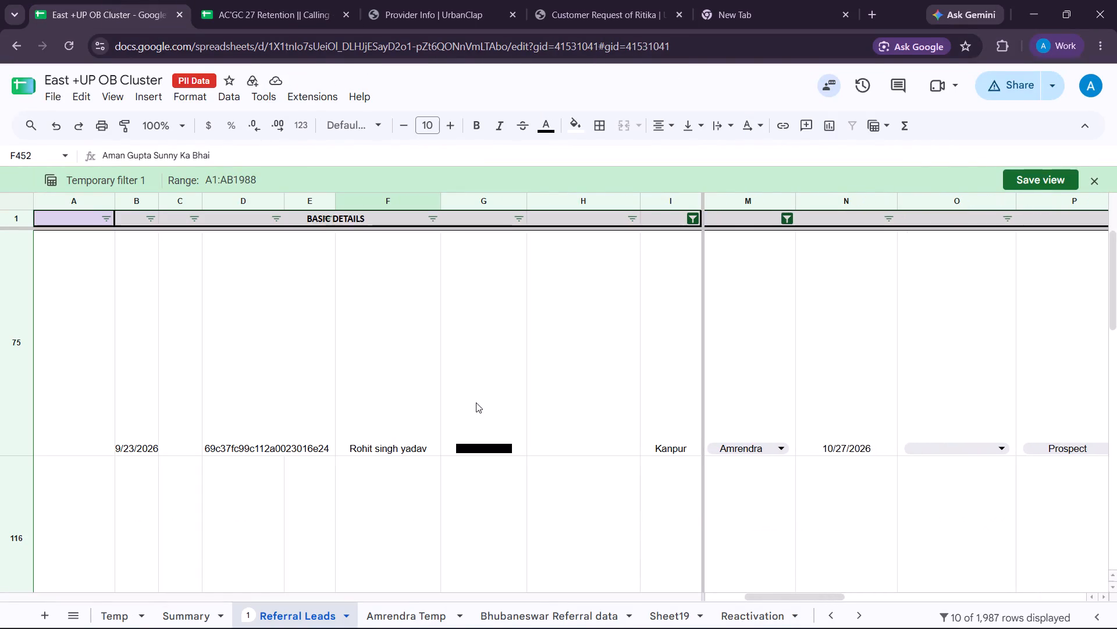
{"action": "scroll", "coordinate": [476, 402], "scroll_direction": "left", "scroll_amount": 5}
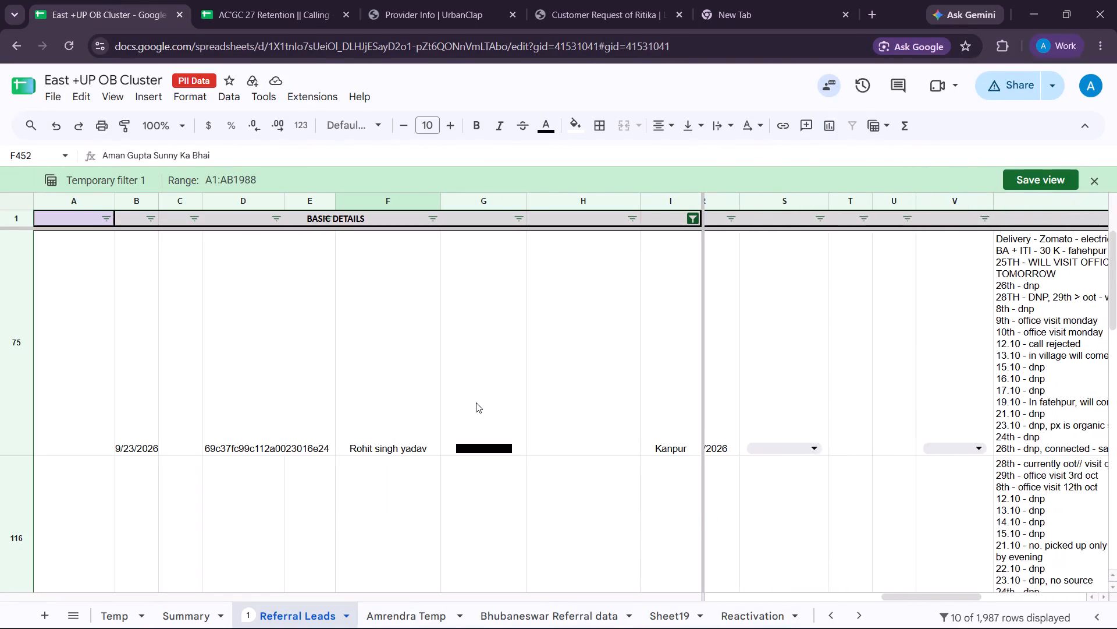
{"action": "scroll", "coordinate": [809, 412], "scroll_direction": "left", "scroll_amount": 3}
{"action": "scroll", "coordinate": [809, 412], "scroll_direction": "up", "scroll_amount": 1}
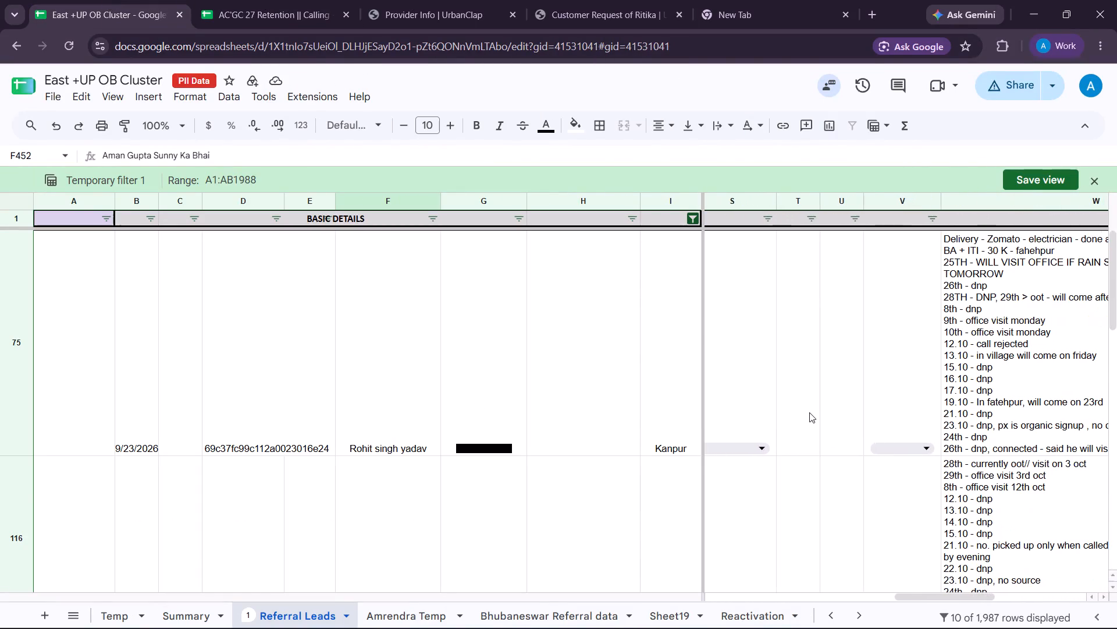
{"action": "scroll", "coordinate": [809, 412], "scroll_direction": "up", "scroll_amount": 2}
{"action": "scroll", "coordinate": [809, 412], "scroll_direction": "right", "scroll_amount": 7}
{"action": "scroll", "coordinate": [809, 412], "scroll_direction": "up", "scroll_amount": 1}
{"action": "scroll", "coordinate": [809, 412], "scroll_direction": "right", "scroll_amount": 1}
{"action": "scroll", "coordinate": [809, 412], "scroll_direction": "left", "scroll_amount": 3}
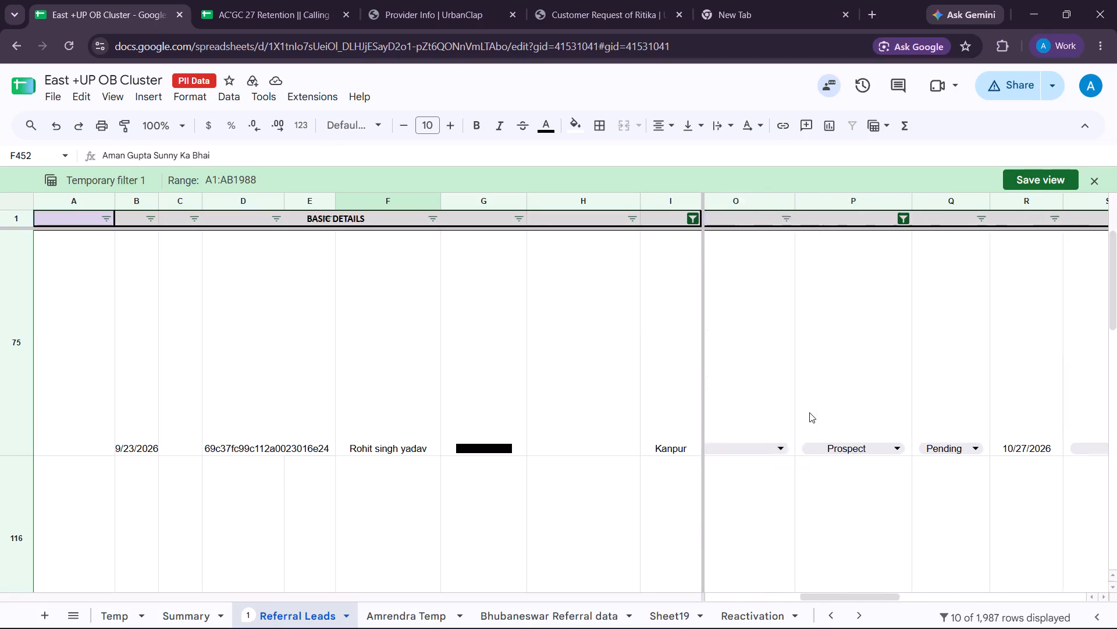
{"action": "scroll", "coordinate": [809, 412], "scroll_direction": "left", "scroll_amount": 1}
Inspect the status choices in cell Q75 and reread the same lead's dated follow-up comments.
{"action": "left_click", "coordinate": [875, 447]}
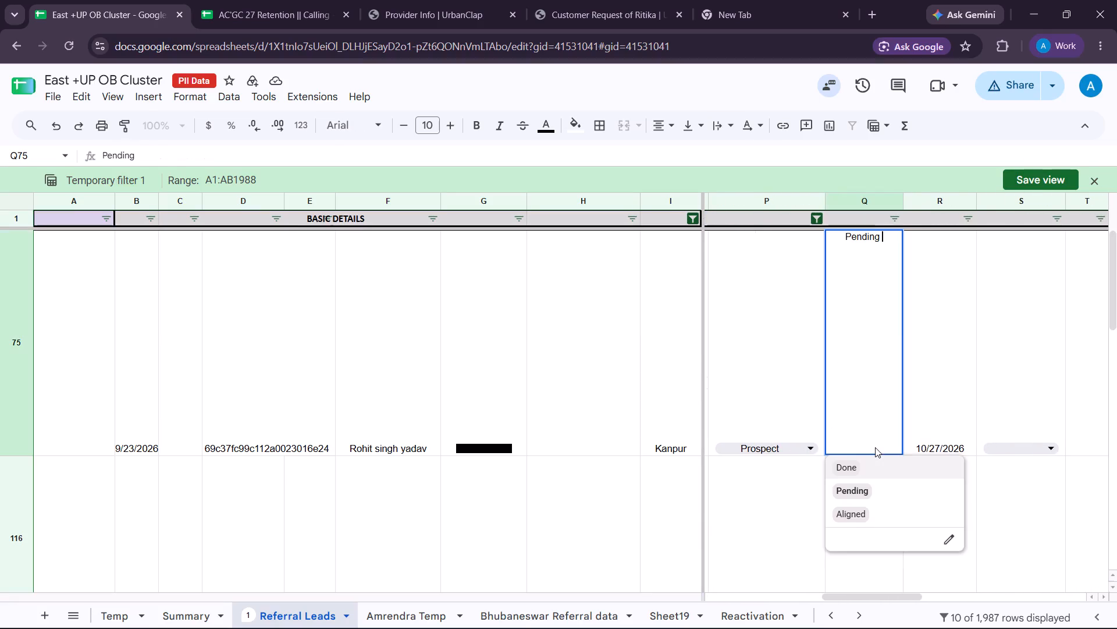
{"action": "left_click", "coordinate": [937, 411]}
{"action": "scroll", "coordinate": [937, 411], "scroll_direction": "left", "scroll_amount": 5}
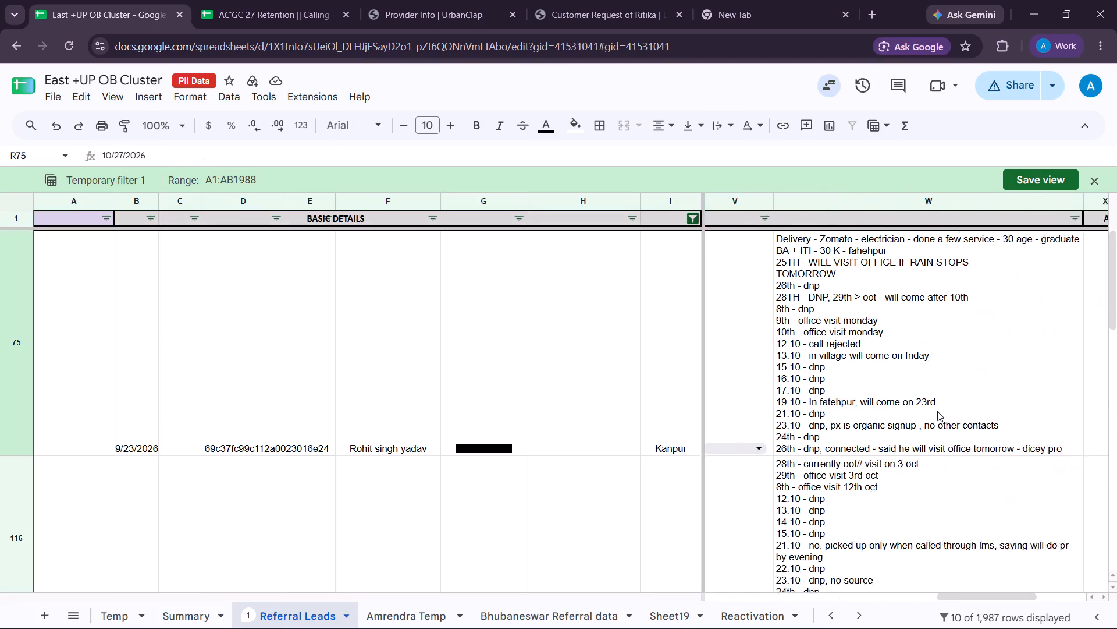
{"action": "scroll", "coordinate": [937, 411], "scroll_direction": "left", "scroll_amount": 4}
Inspect the Done and Partial amount choices available in cell S75 without selecting any.
{"action": "scroll", "coordinate": [937, 411], "scroll_direction": "right", "scroll_amount": 4}
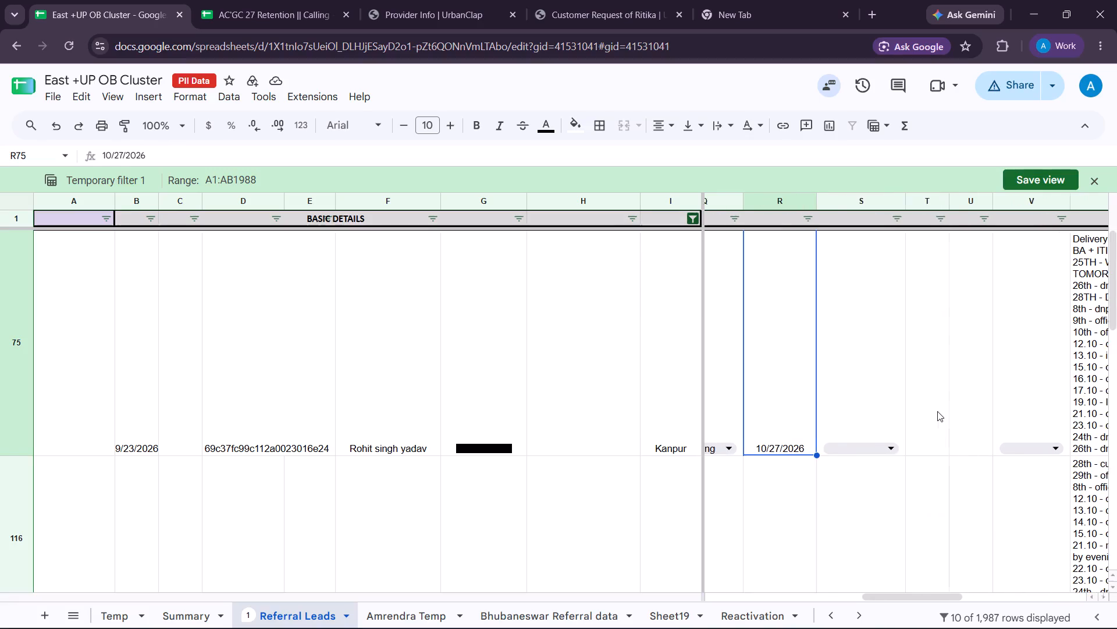
{"action": "scroll", "coordinate": [937, 411], "scroll_direction": "right", "scroll_amount": 1}
{"action": "left_click", "coordinate": [888, 451]}
{"action": "left_click", "coordinate": [888, 451]}
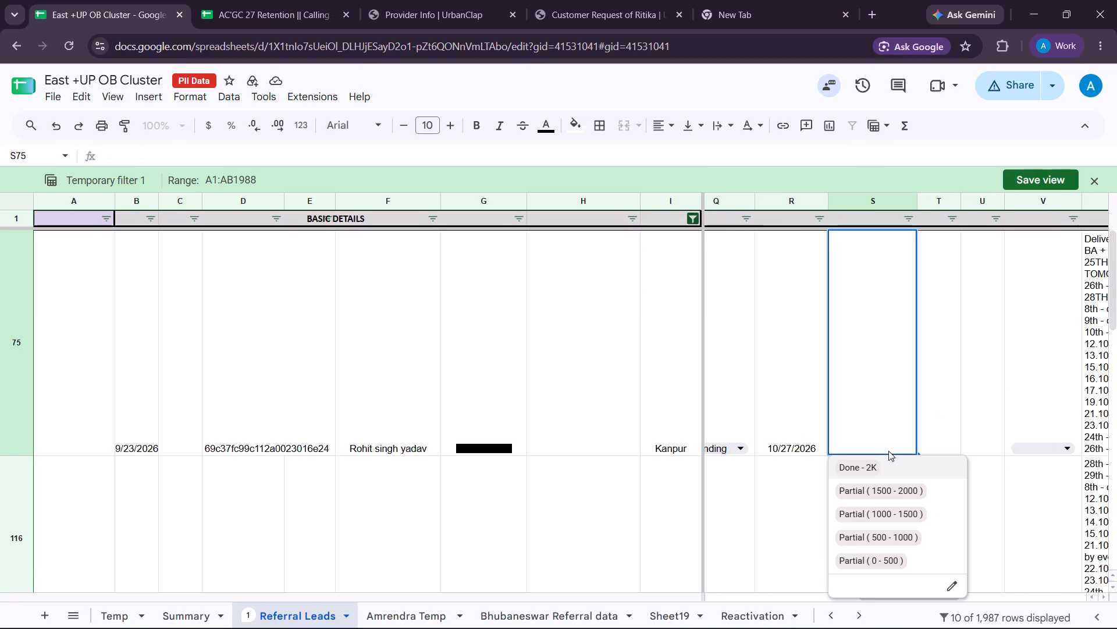
{"action": "left_click", "coordinate": [873, 398]}
{"action": "left_click", "coordinate": [784, 518]}
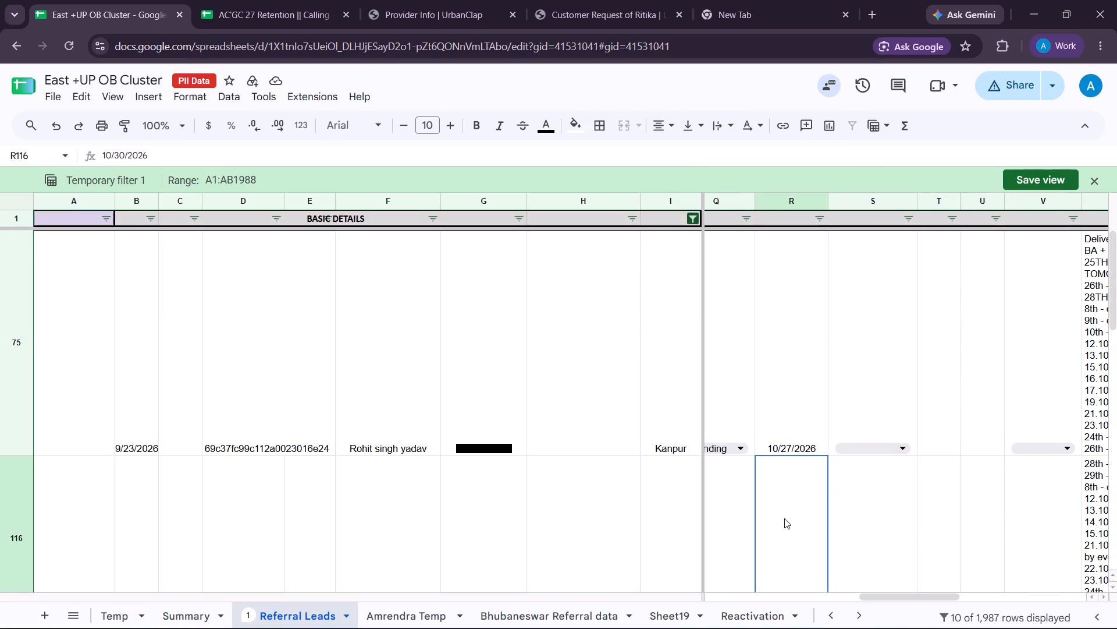
Check which values the column S filter offers for the filtered Kanpur leads.
{"action": "scroll", "coordinate": [870, 441], "scroll_direction": "right", "scroll_amount": 2}
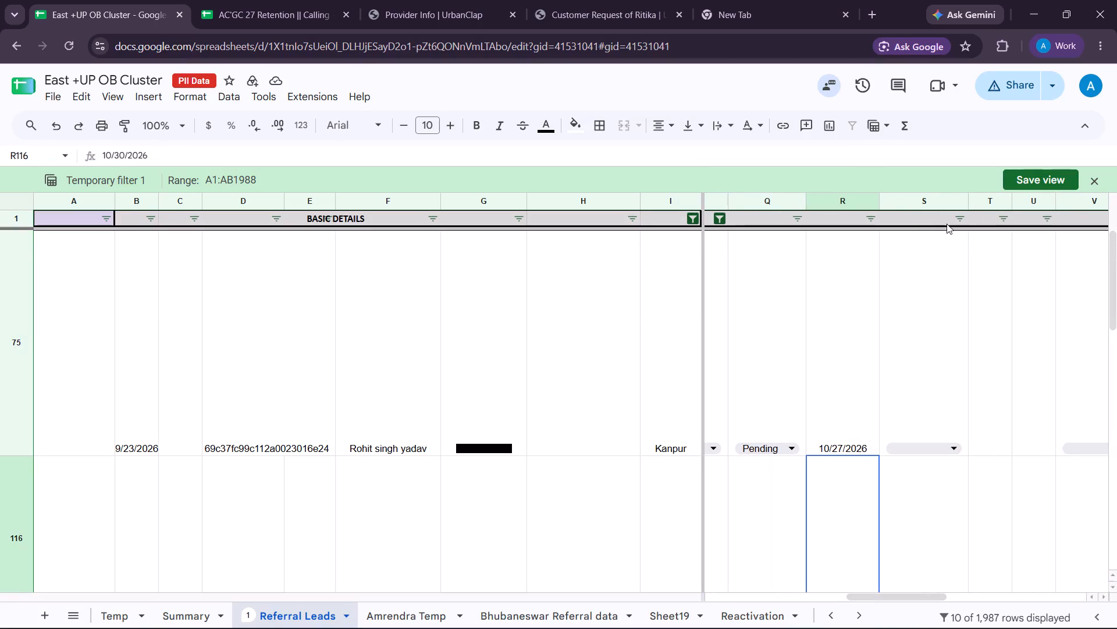
{"action": "left_click", "coordinate": [961, 217]}
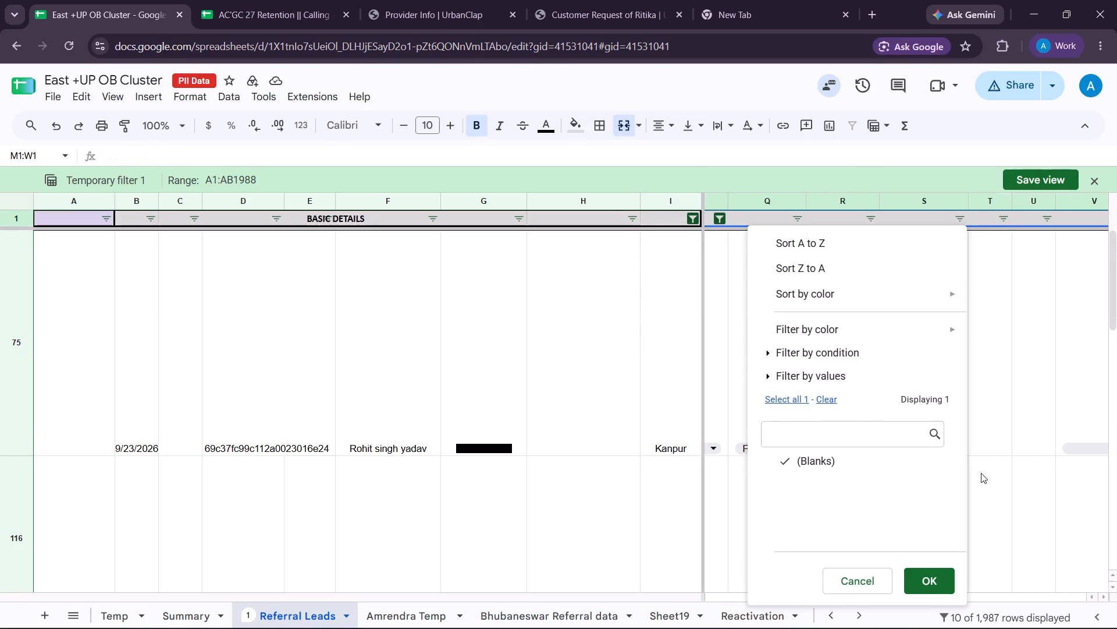
{"action": "left_click", "coordinate": [981, 473]}
{"action": "scroll", "coordinate": [981, 473], "scroll_direction": "up", "scroll_amount": 5}
{"action": "left_click", "coordinate": [962, 222]}
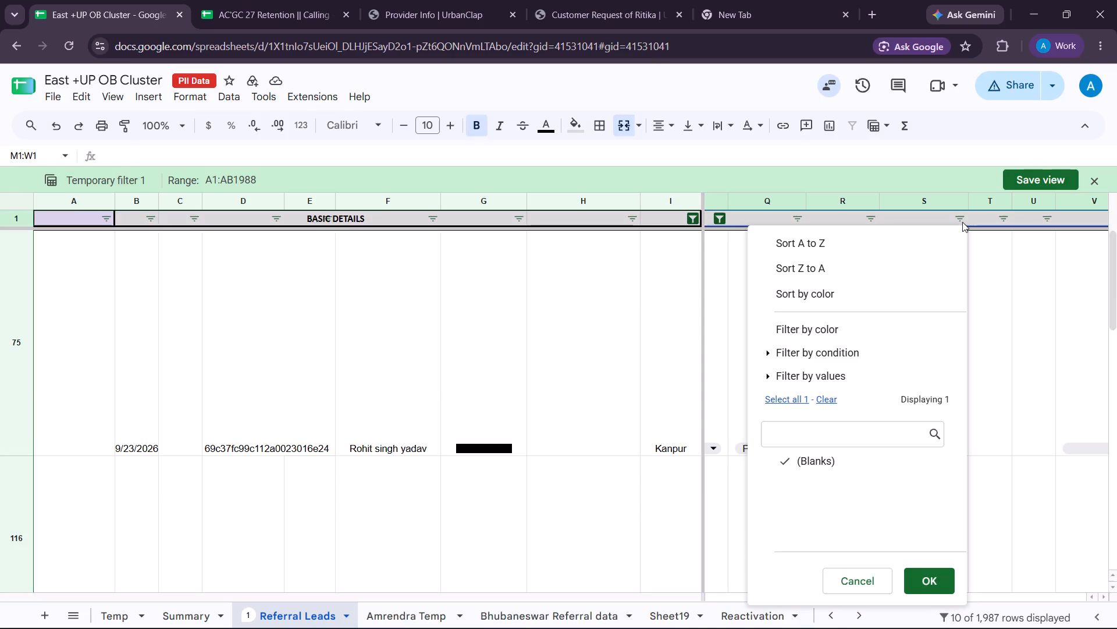
{"action": "left_click_drag", "start_coordinate": [1005, 330], "coordinate": [821, 422]}
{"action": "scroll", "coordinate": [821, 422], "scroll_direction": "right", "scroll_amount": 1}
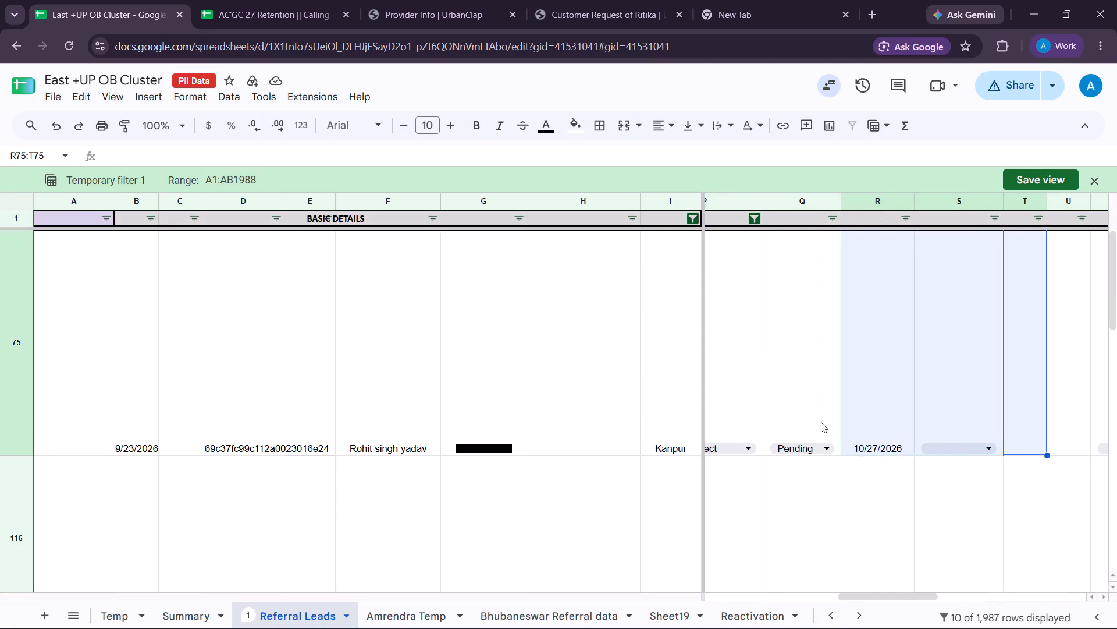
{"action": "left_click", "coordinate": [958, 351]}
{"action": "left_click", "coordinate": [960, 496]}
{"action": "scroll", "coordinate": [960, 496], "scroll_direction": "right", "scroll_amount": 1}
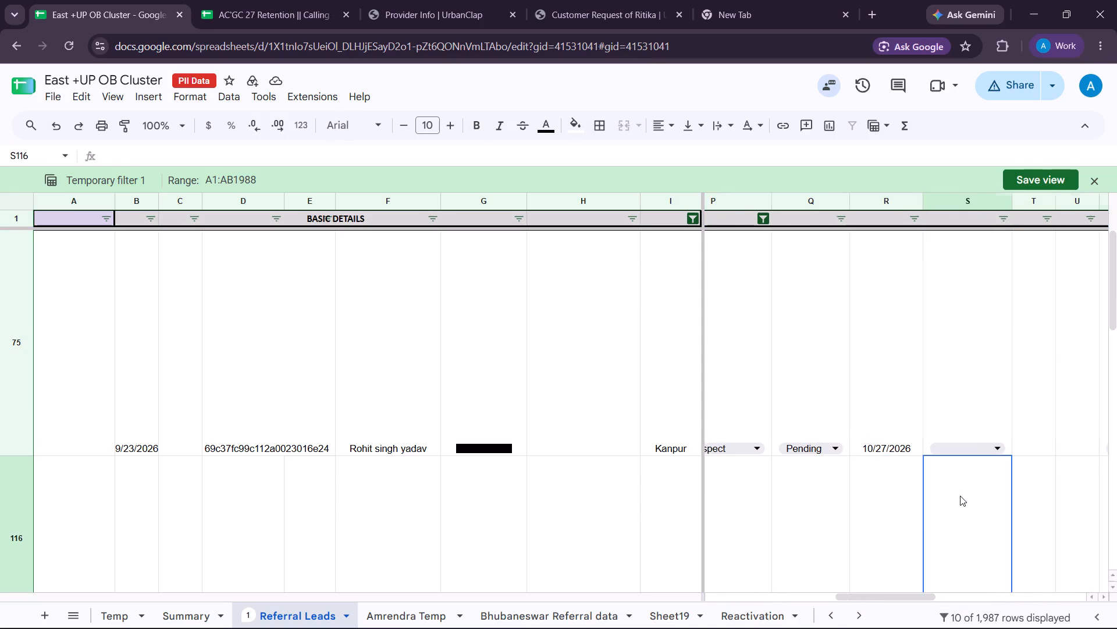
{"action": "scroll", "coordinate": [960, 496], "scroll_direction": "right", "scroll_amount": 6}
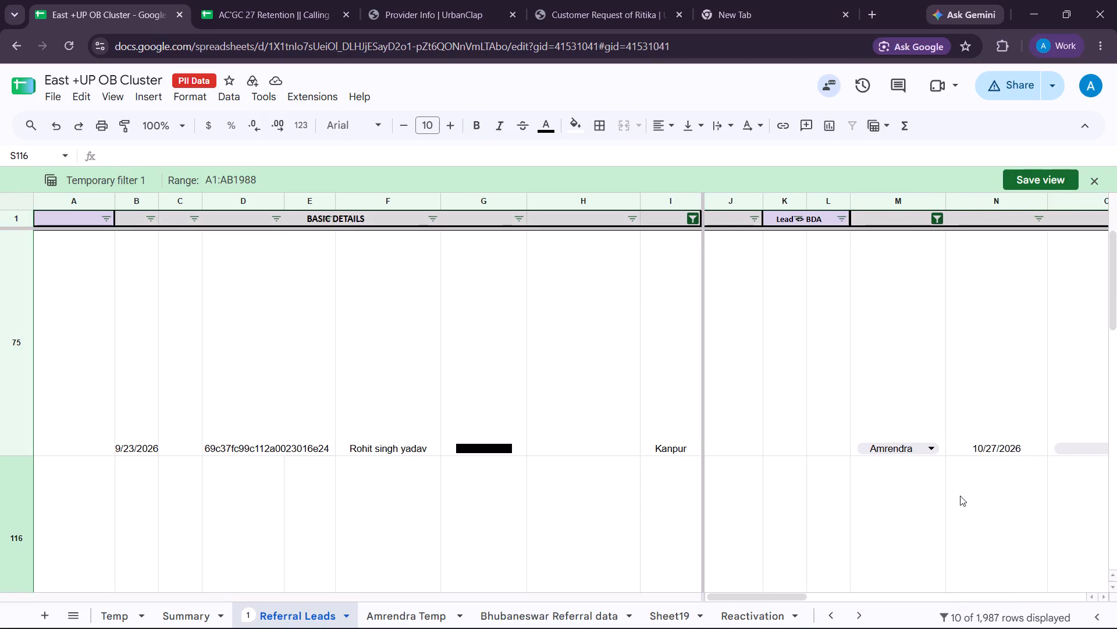
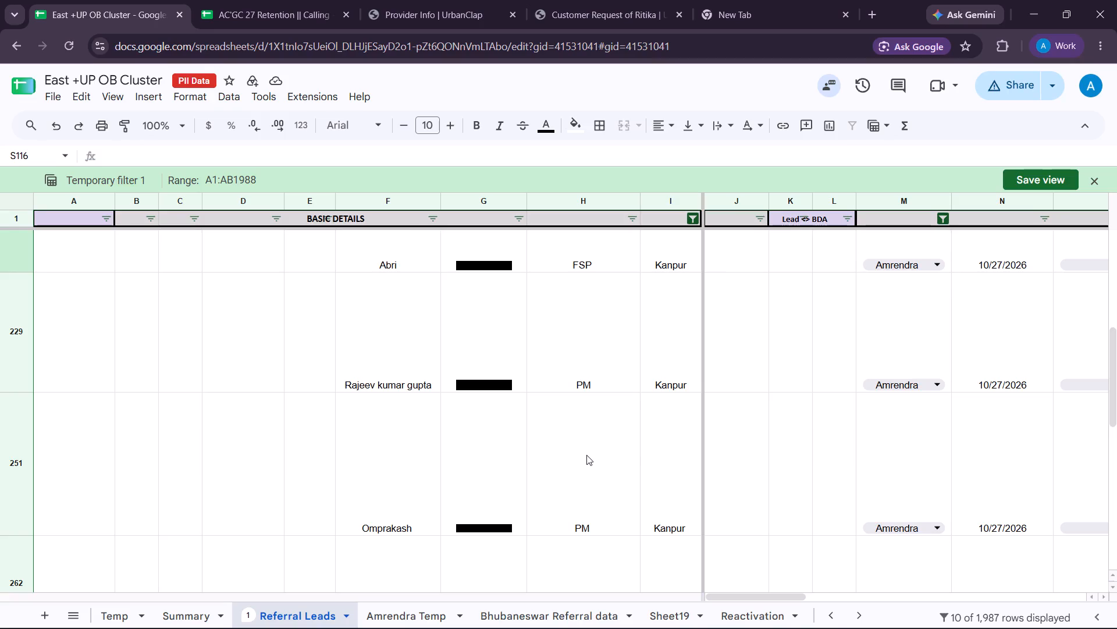
Show the edit history of the row 116 Kanpur lead's name in cell F116.
{"action": "scroll", "coordinate": [736, 425], "scroll_direction": "up", "scroll_amount": 1}
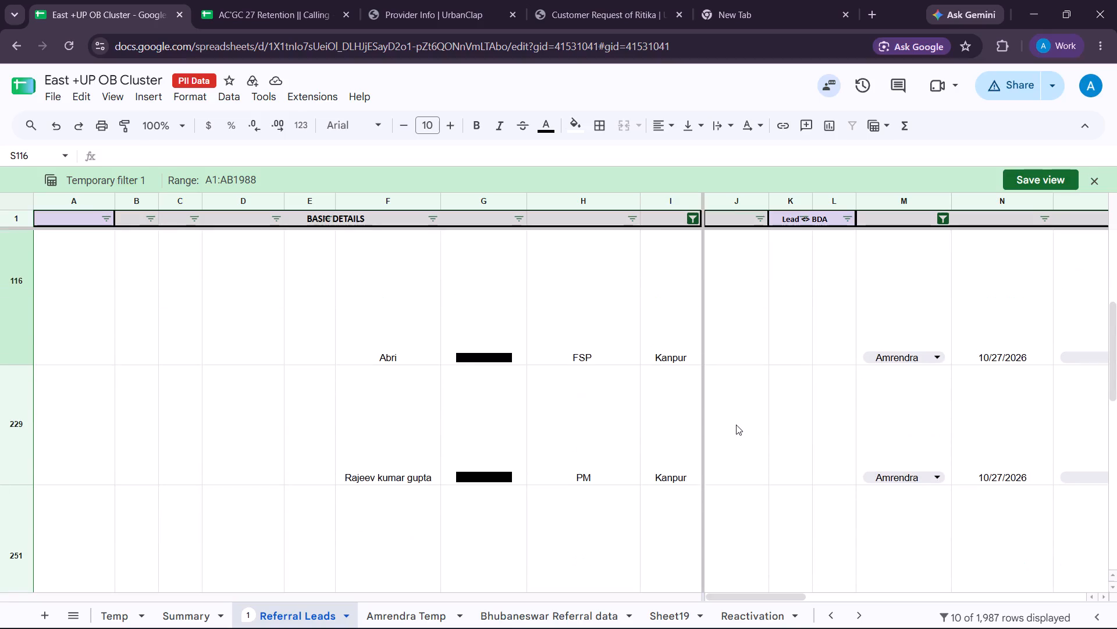
{"action": "scroll", "coordinate": [736, 425], "scroll_direction": "up", "scroll_amount": 1}
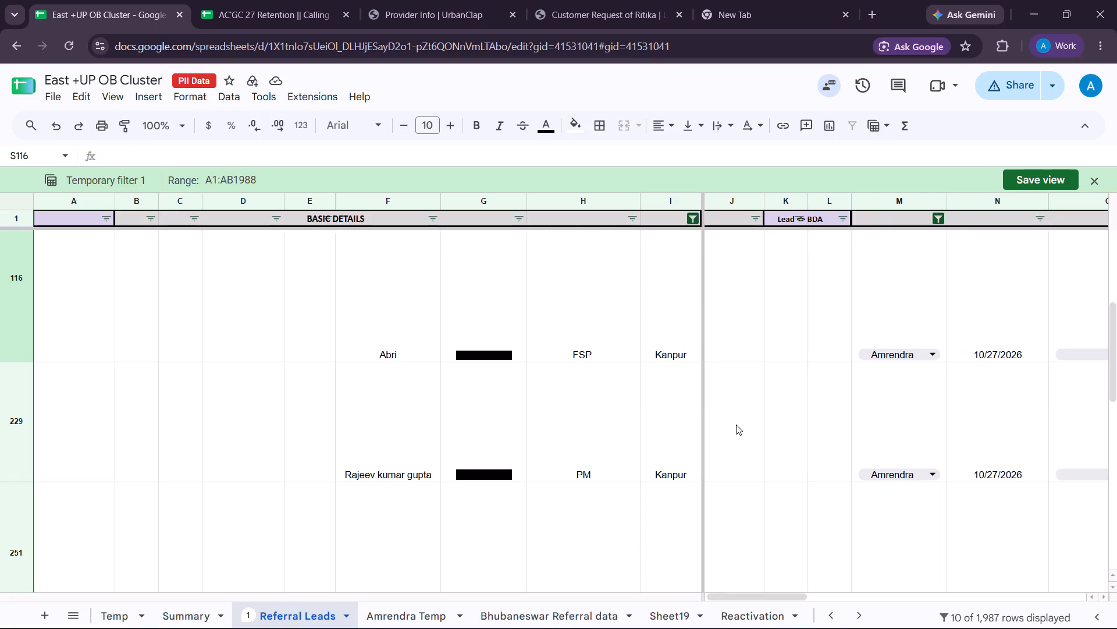
{"action": "double_click", "coordinate": [411, 351]}
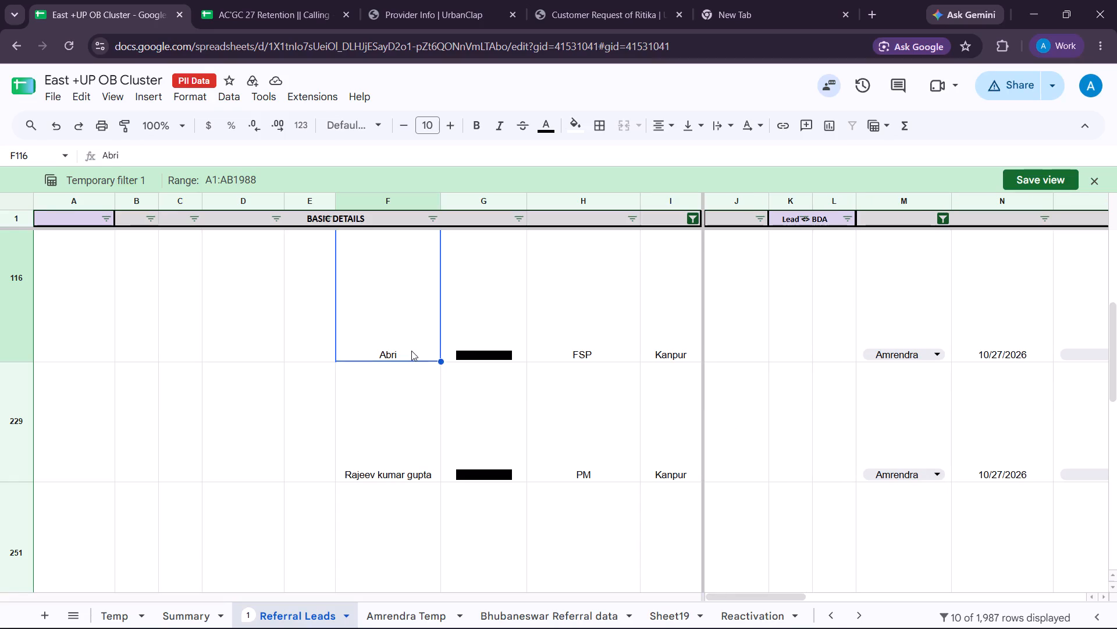
{"action": "right_click", "coordinate": [411, 351]}
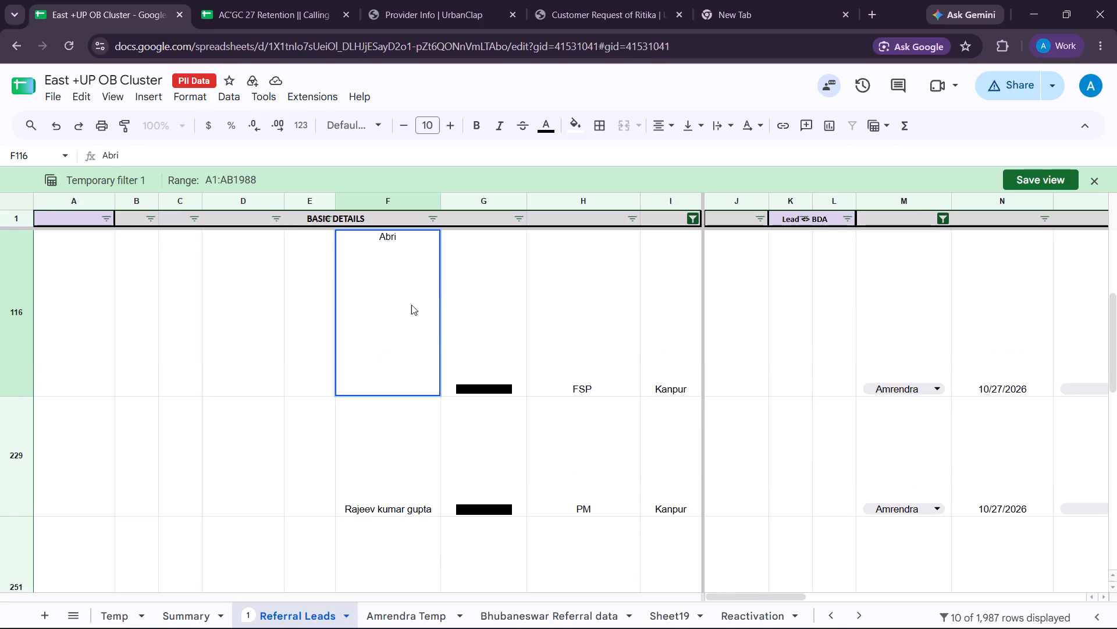
{"action": "right_click", "coordinate": [415, 240]}
{"action": "left_click", "coordinate": [368, 393]}
{"action": "left_click", "coordinate": [425, 242]}
{"action": "left_click", "coordinate": [460, 244]}
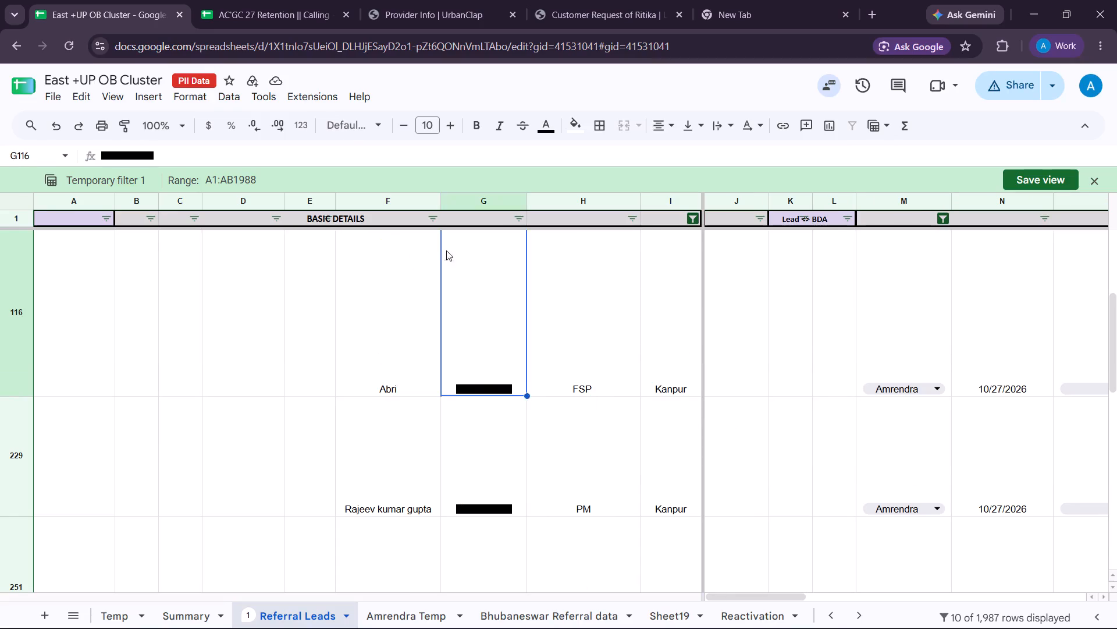
{"action": "left_click", "coordinate": [428, 259]}
{"action": "right_click", "coordinate": [428, 259]}
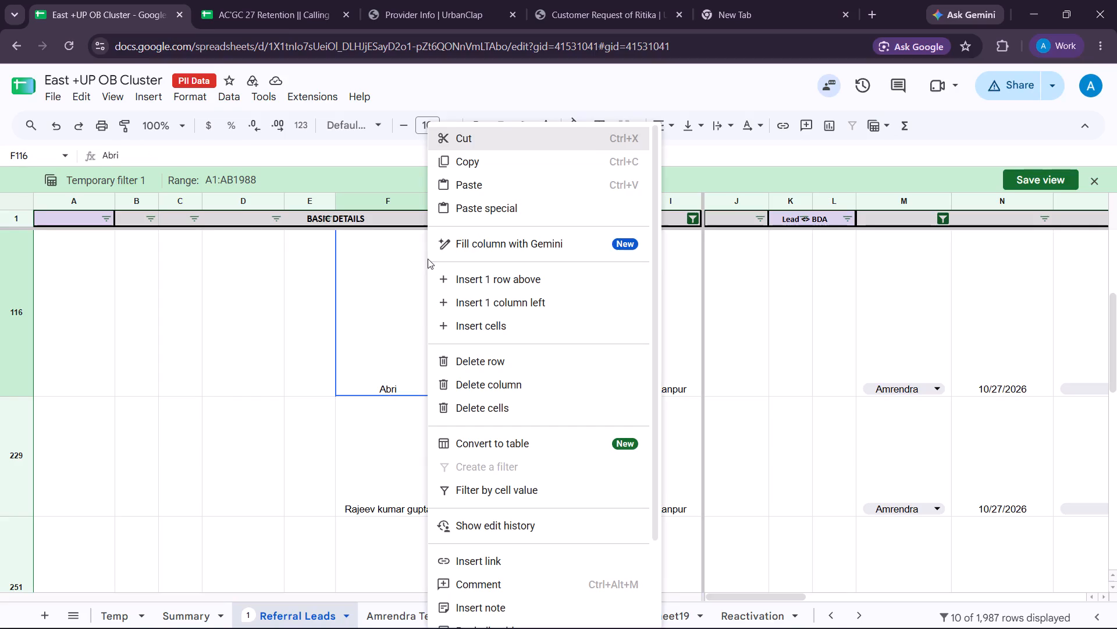
{"action": "left_click", "coordinate": [547, 535]}
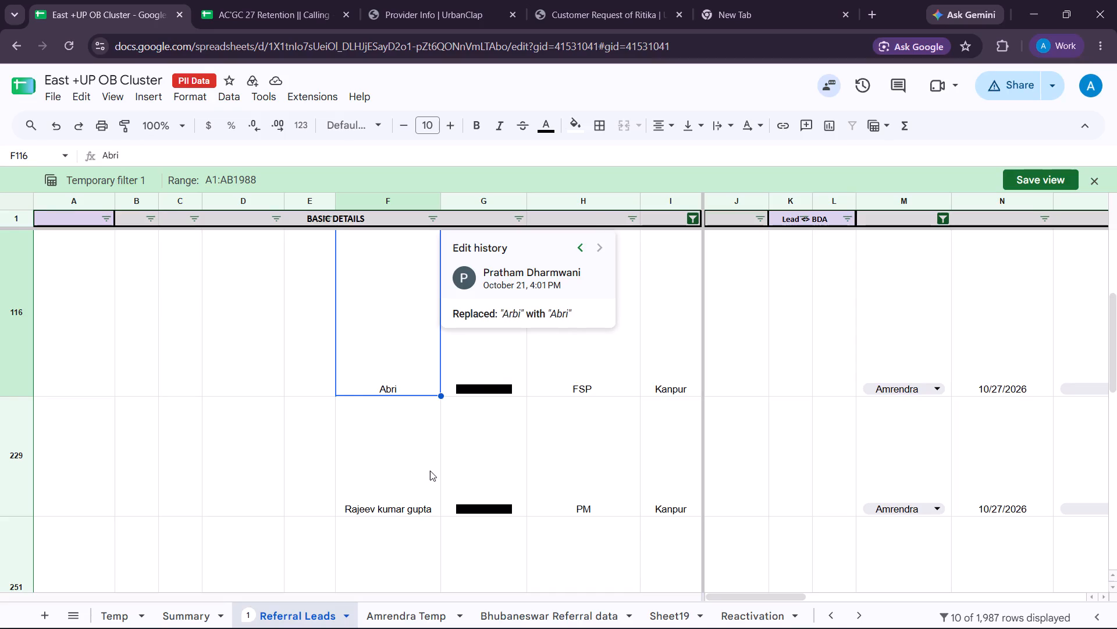
{"action": "scroll", "coordinate": [430, 471], "scroll_direction": "up", "scroll_amount": 1}
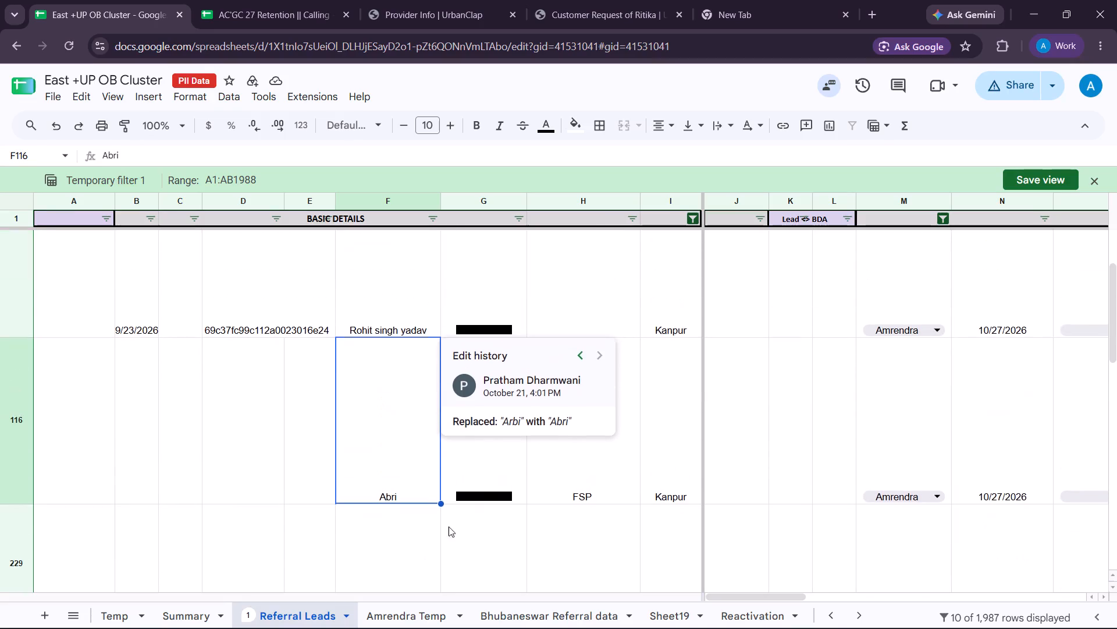
{"action": "left_click", "coordinate": [468, 559]}
Review the row 116 lead's dated comments and inspect the choices in cells S116 and V116 without selecting any.
{"action": "scroll", "coordinate": [468, 559], "scroll_direction": "up", "scroll_amount": 1}
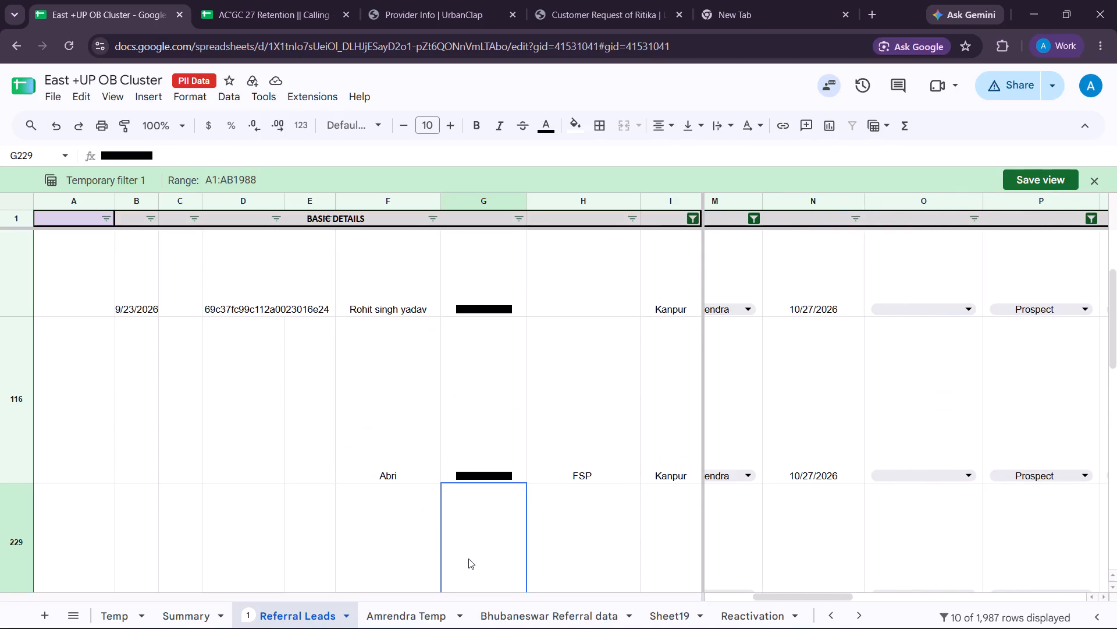
{"action": "scroll", "coordinate": [468, 559], "scroll_direction": "up", "scroll_amount": 1}
{"action": "scroll", "coordinate": [766, 504], "scroll_direction": "left", "scroll_amount": 4}
{"action": "scroll", "coordinate": [766, 504], "scroll_direction": "right", "scroll_amount": 1}
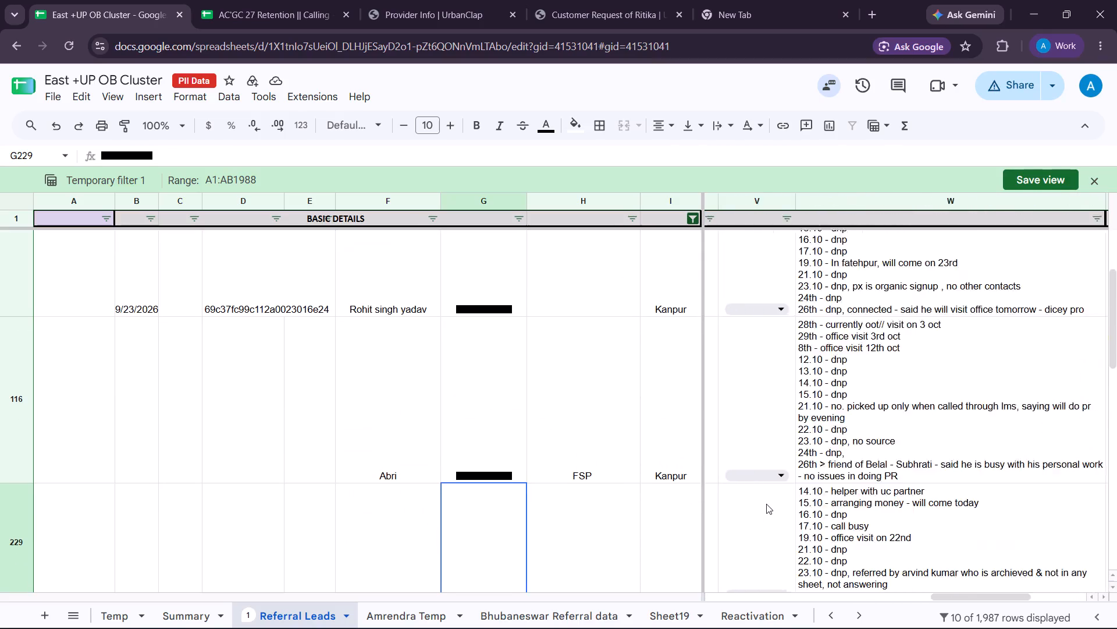
{"action": "scroll", "coordinate": [766, 504], "scroll_direction": "right", "scroll_amount": 1}
{"action": "scroll", "coordinate": [766, 504], "scroll_direction": "up", "scroll_amount": 1}
{"action": "scroll", "coordinate": [766, 504], "scroll_direction": "right", "scroll_amount": 1}
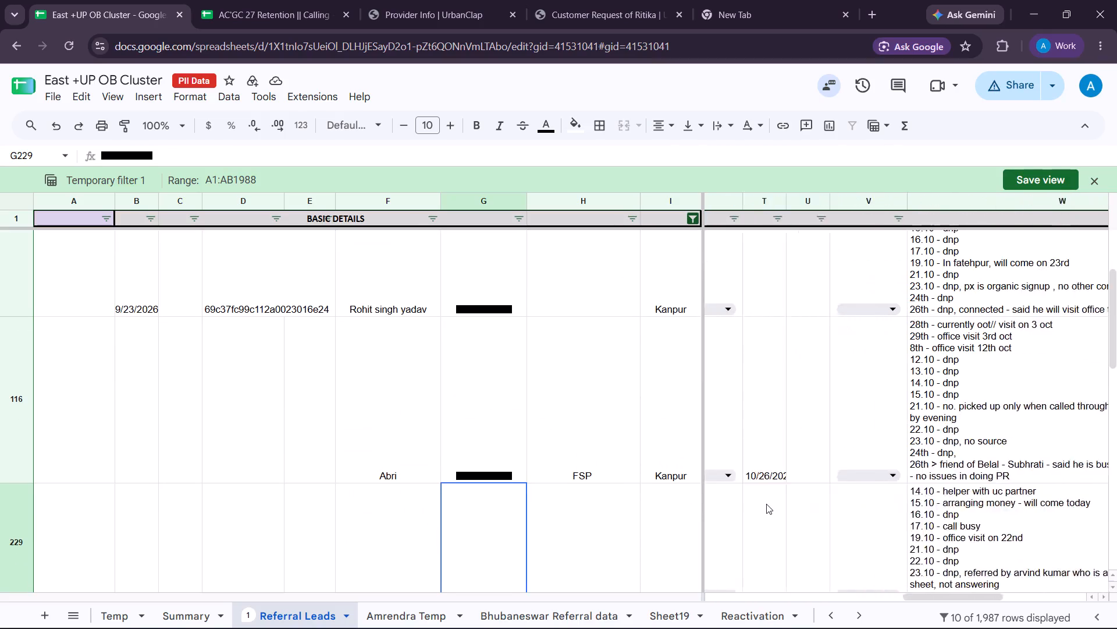
{"action": "scroll", "coordinate": [766, 504], "scroll_direction": "right", "scroll_amount": 2}
{"action": "left_click", "coordinate": [864, 468]}
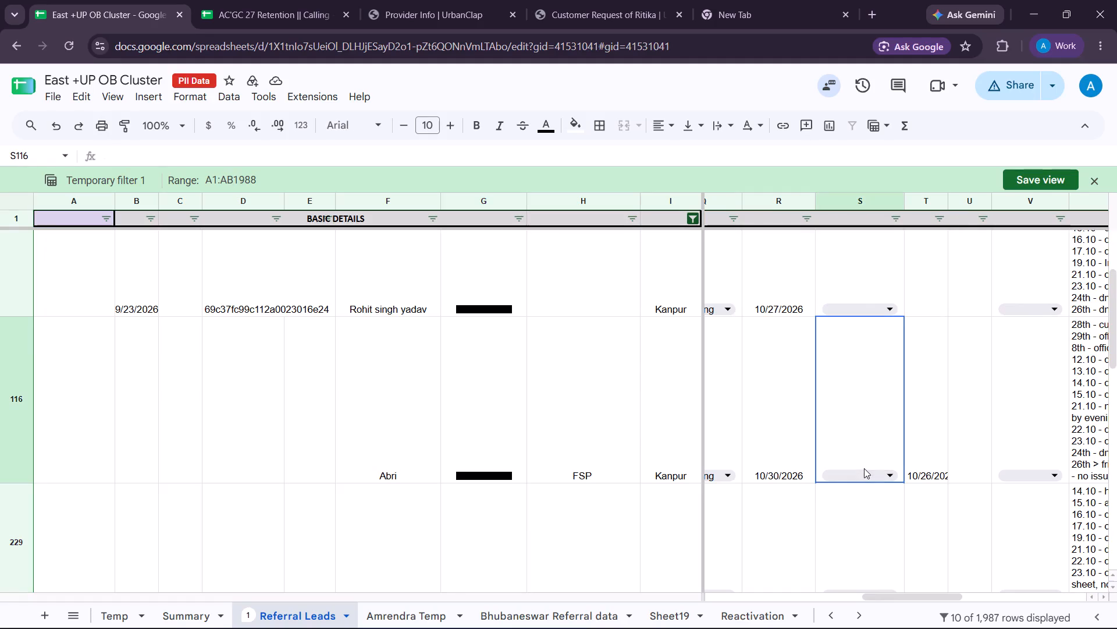
{"action": "left_click", "coordinate": [866, 475]}
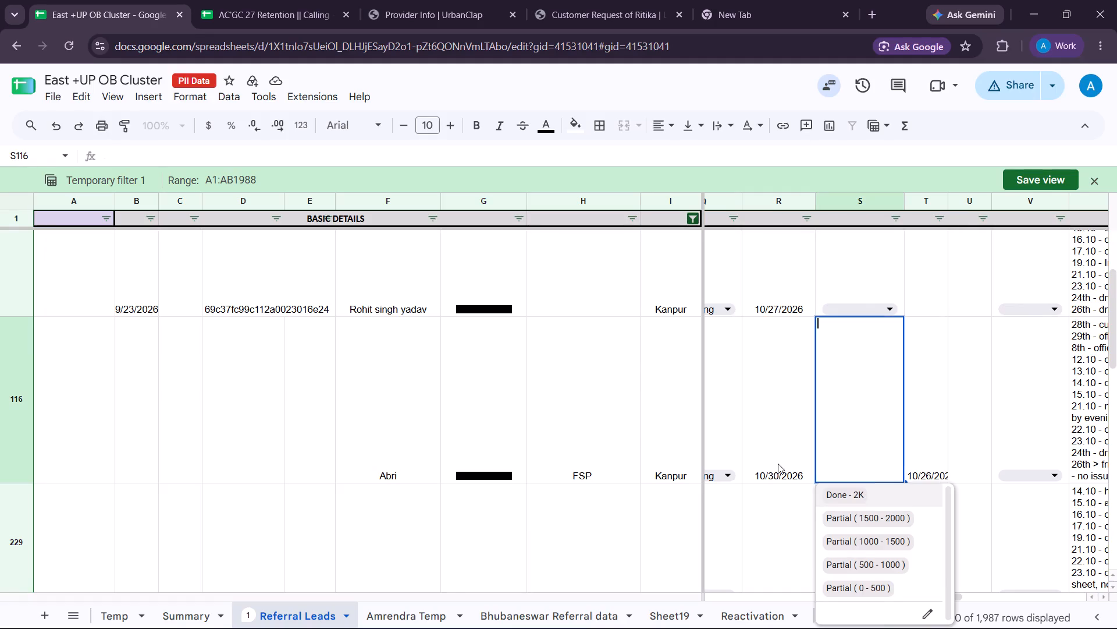
{"action": "left_click", "coordinate": [1018, 470]}
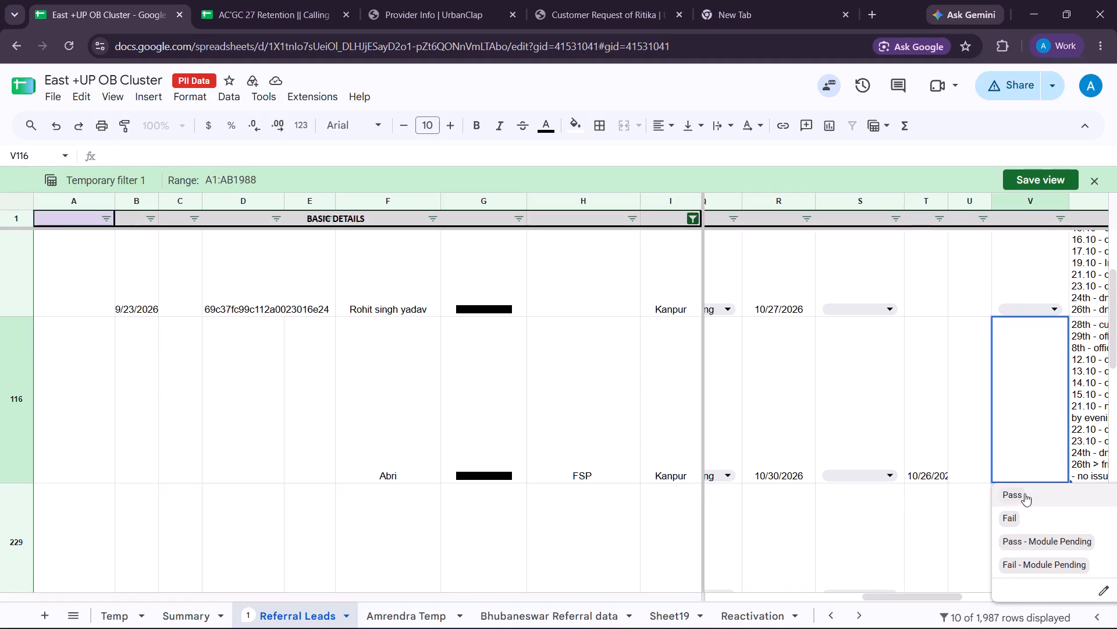
{"action": "left_click_drag", "start_coordinate": [899, 508], "coordinate": [1116, 529]}
{"action": "scroll", "coordinate": [999, 489], "scroll_direction": "right", "scroll_amount": 2}
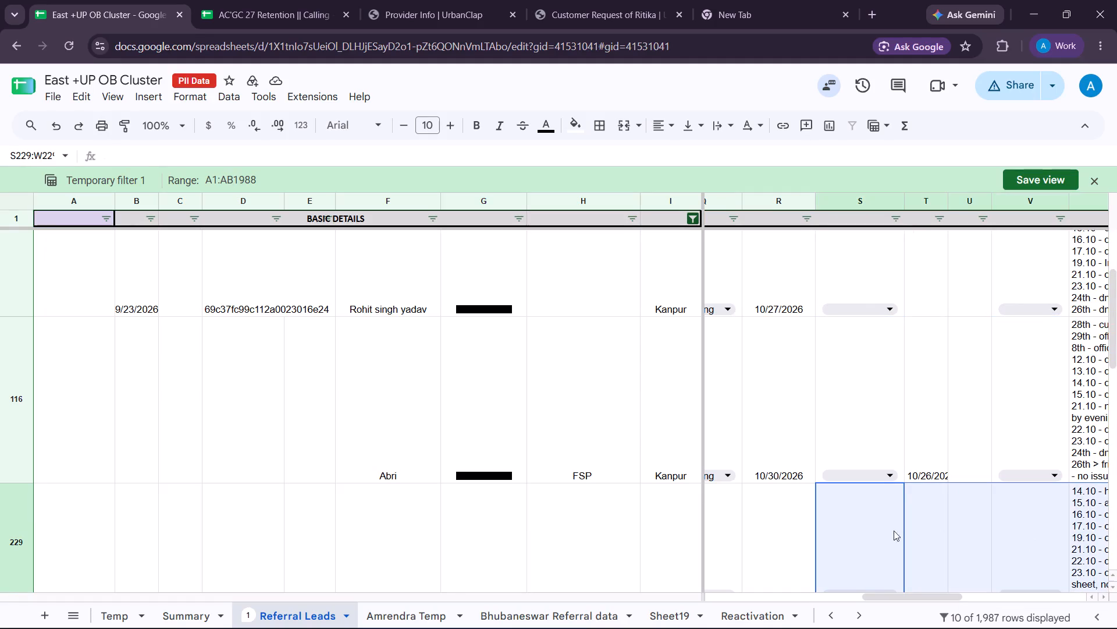
{"action": "left_click", "coordinate": [755, 512]}
{"action": "scroll", "coordinate": [755, 512], "scroll_direction": "right", "scroll_amount": 5}
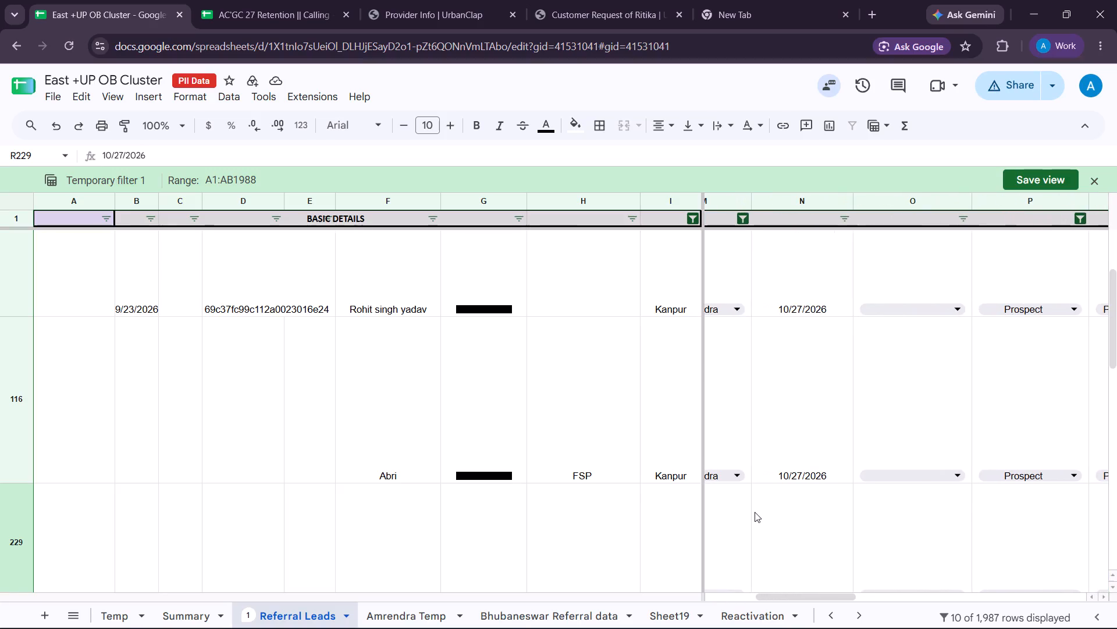
Set the row 116 lead's call status in cell O116 to Call not picked.
{"action": "left_click", "coordinate": [907, 472]}
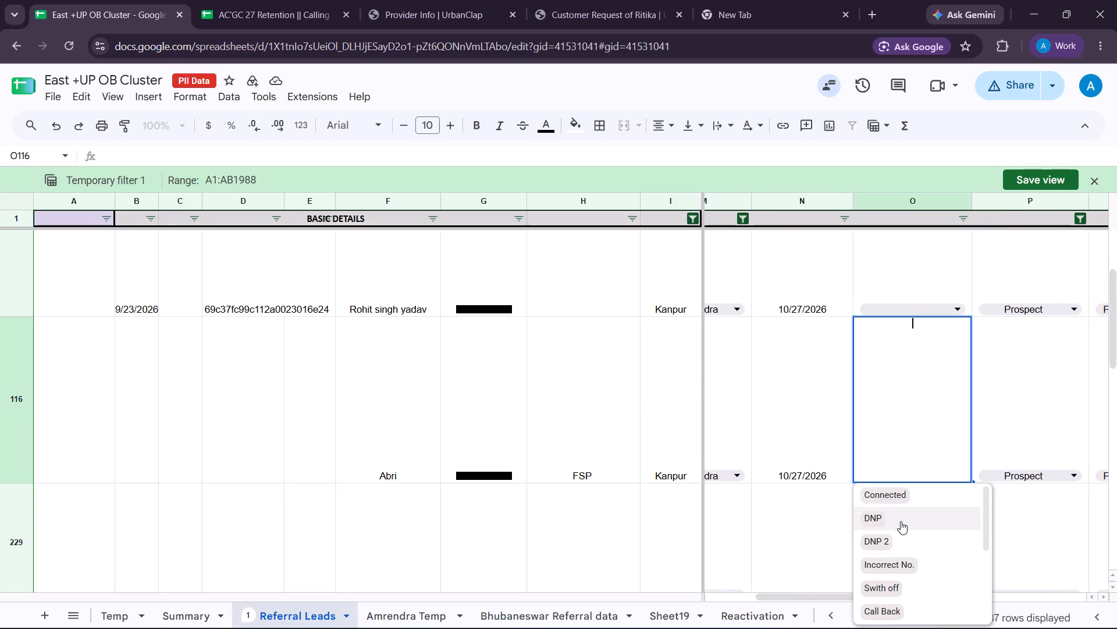
{"action": "scroll", "coordinate": [901, 566], "scroll_direction": "down", "scroll_amount": 3}
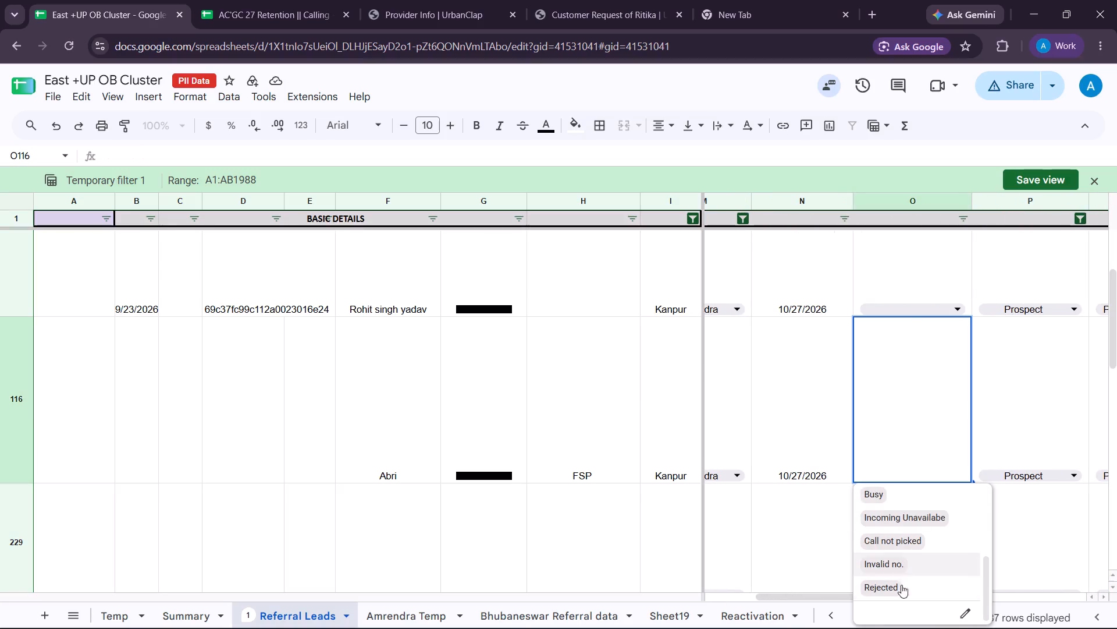
{"action": "left_click", "coordinate": [909, 545]}
Set the row 75 lead's call status in cell O75 to Call not picked.
{"action": "scroll", "coordinate": [901, 476], "scroll_direction": "up", "scroll_amount": 1}
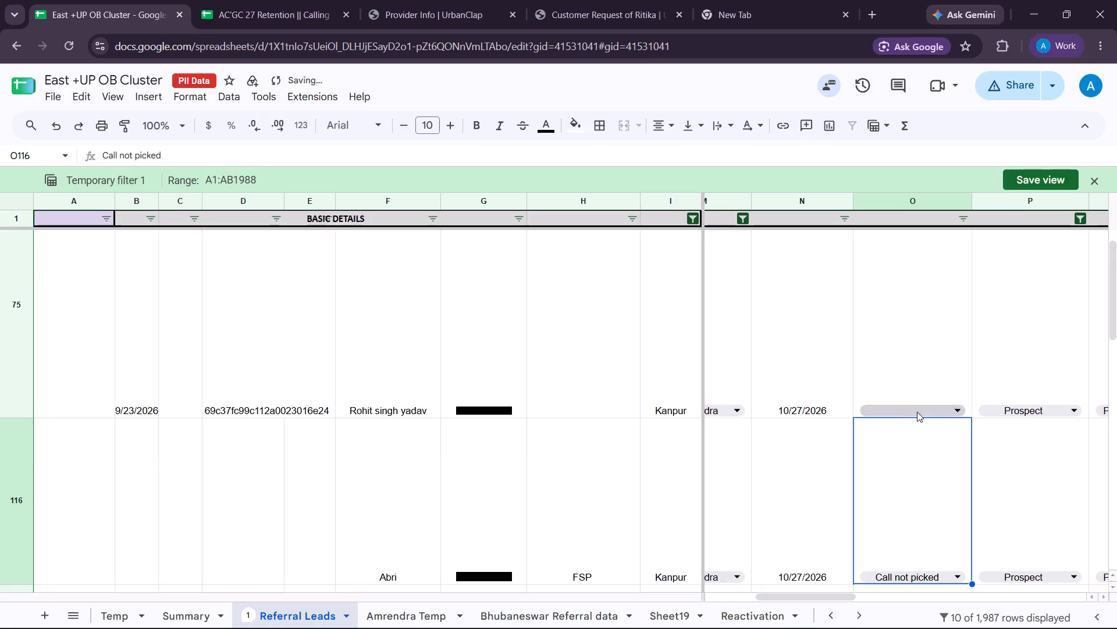
{"action": "left_click", "coordinate": [917, 412]}
{"action": "scroll", "coordinate": [922, 562], "scroll_direction": "down", "scroll_amount": 4}
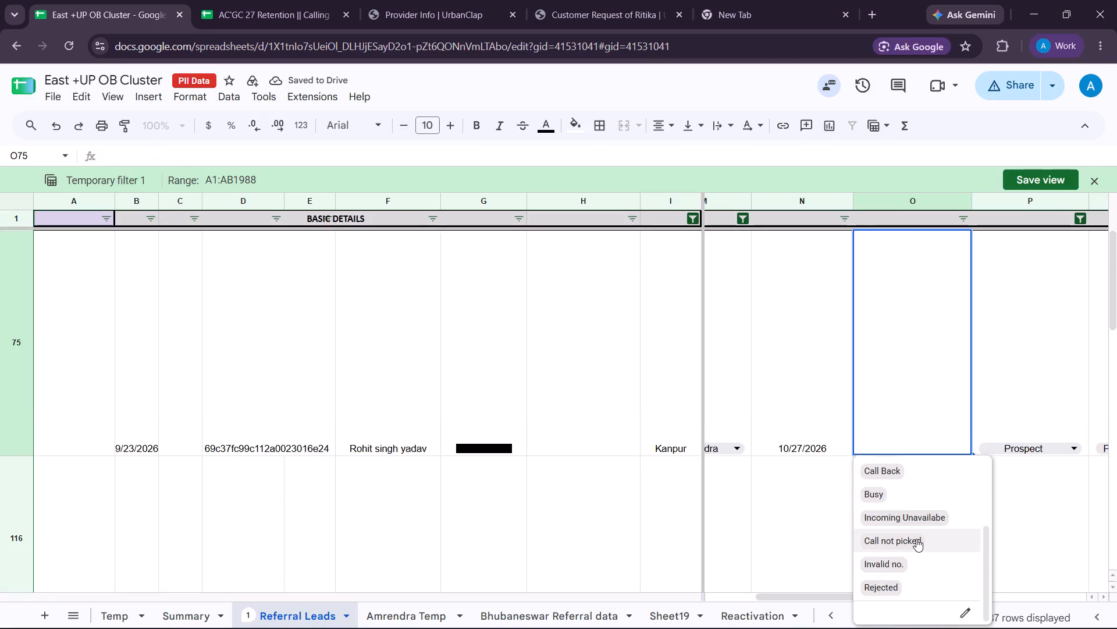
{"action": "left_click", "coordinate": [916, 539]}
Open the row 75 lead's follow-up comments in cell W75 at the end of the last dated entry.
{"action": "scroll", "coordinate": [916, 539], "scroll_direction": "down", "scroll_amount": 2}
{"action": "scroll", "coordinate": [916, 539], "scroll_direction": "left", "scroll_amount": 1}
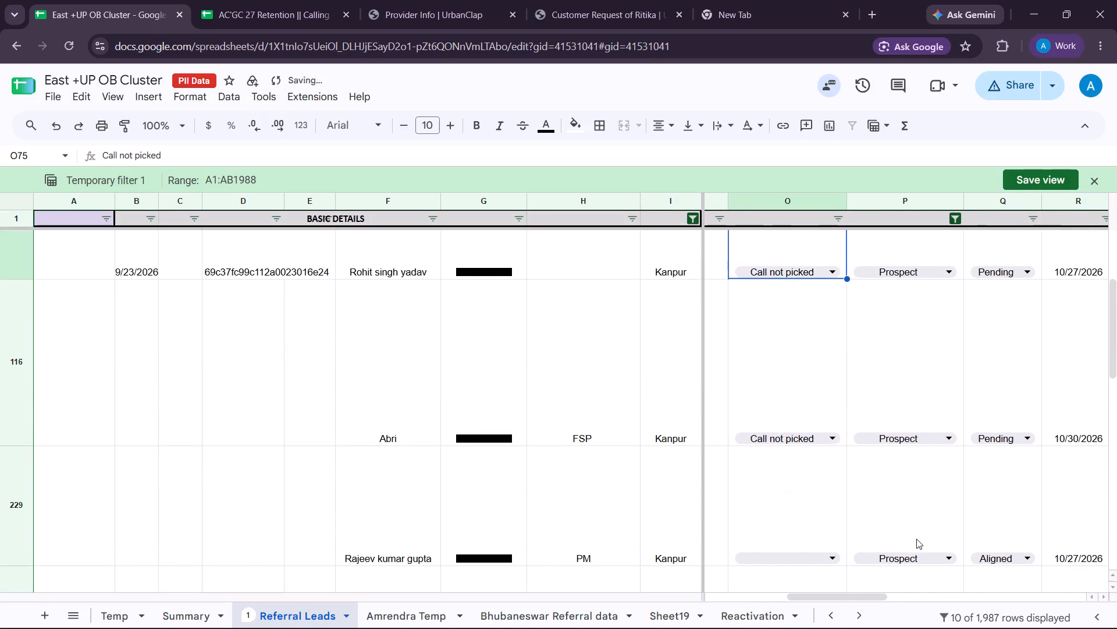
{"action": "scroll", "coordinate": [916, 539], "scroll_direction": "up", "scroll_amount": 3}
{"action": "scroll", "coordinate": [916, 539], "scroll_direction": "left", "scroll_amount": 1}
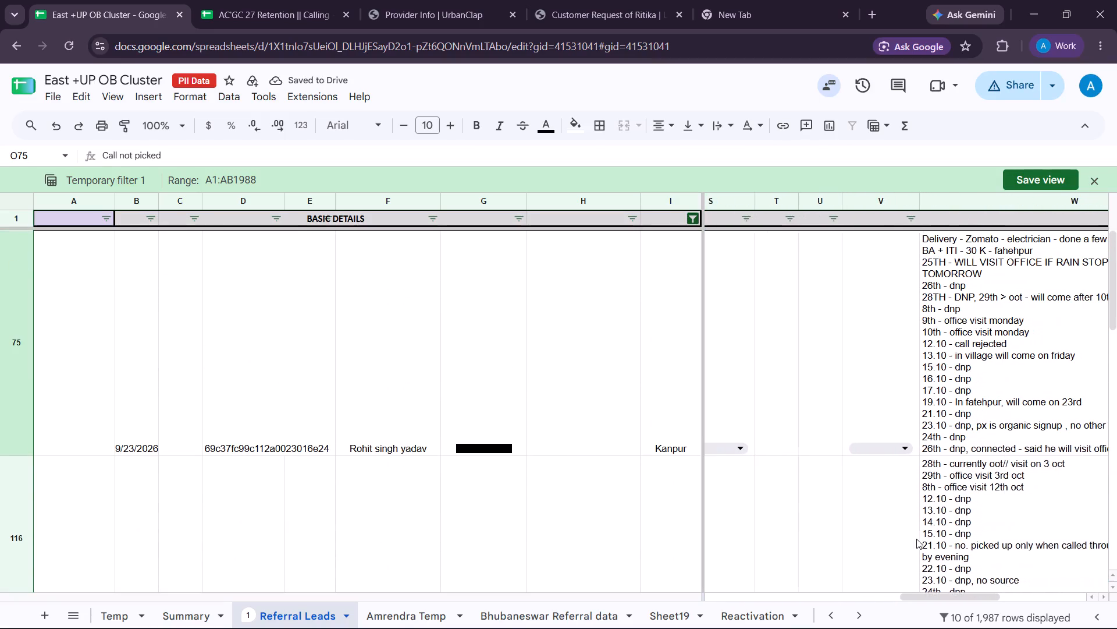
{"action": "scroll", "coordinate": [916, 539], "scroll_direction": "left", "scroll_amount": 2}
{"action": "double_click", "coordinate": [1006, 441]}
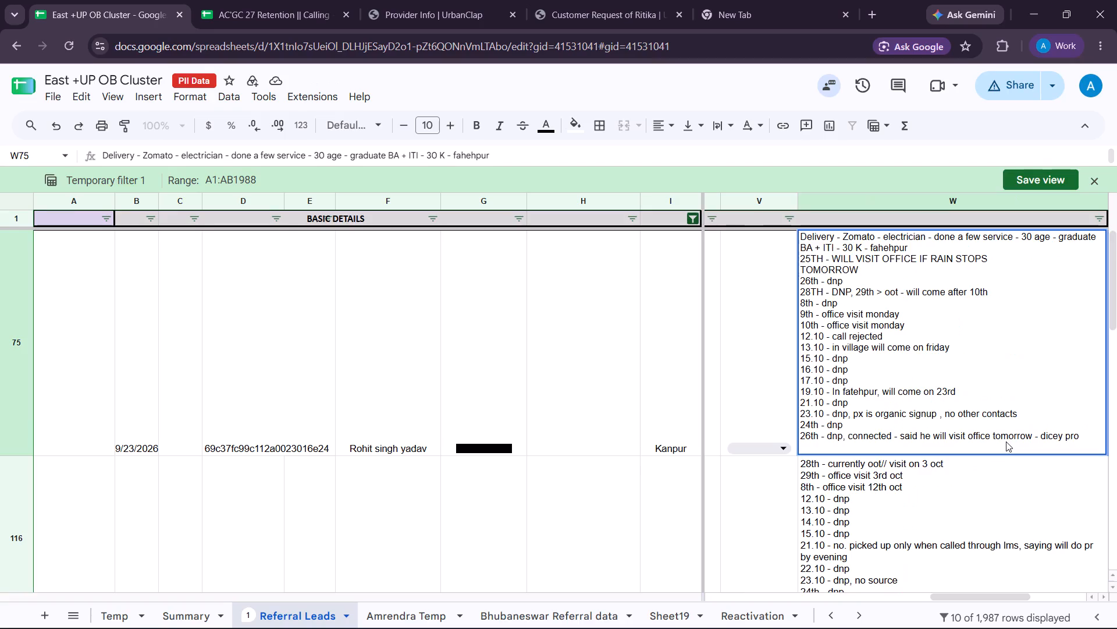
{"action": "key", "text": "Down"}
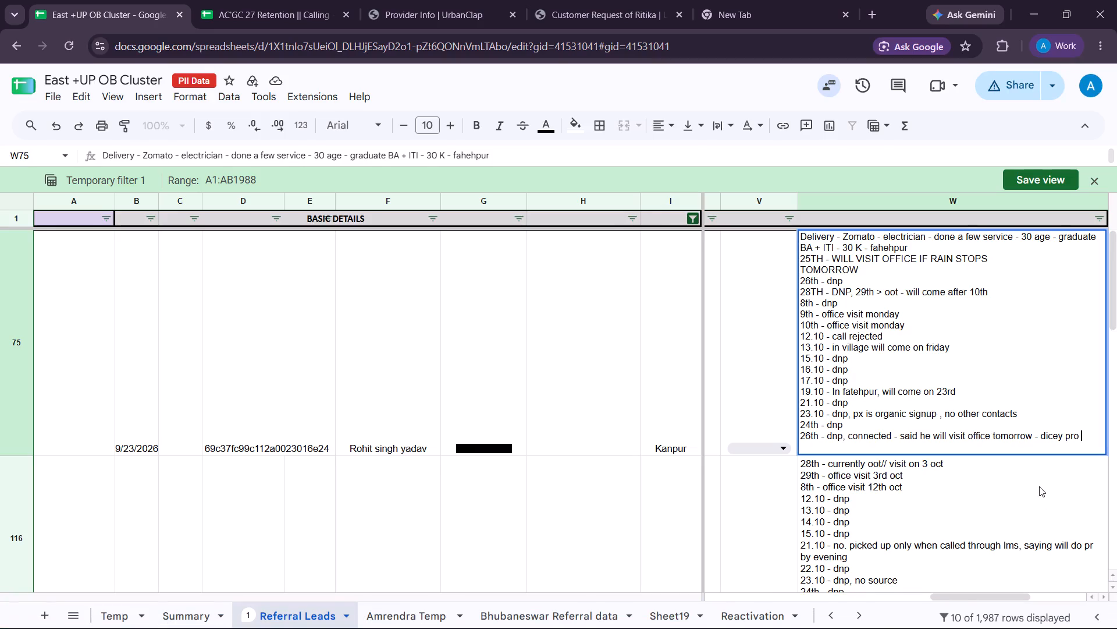
In the AC'GC 27 Retention spreadsheet, change the date of the last DNP entry in recovery comments cell CT1491 to 27TH.
{"action": "left_click", "coordinate": [298, 0]}
{"action": "scroll", "coordinate": [756, 394], "scroll_direction": "up", "scroll_amount": 2}
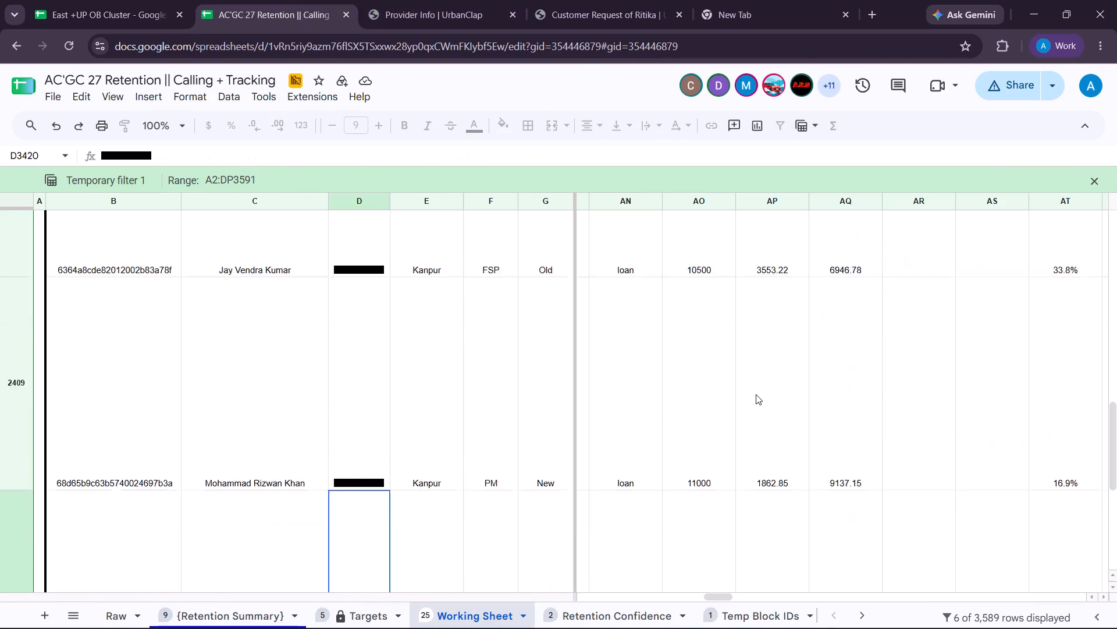
{"action": "scroll", "coordinate": [756, 394], "scroll_direction": "up", "scroll_amount": 2}
{"action": "scroll", "coordinate": [756, 394], "scroll_direction": "left", "scroll_amount": 3}
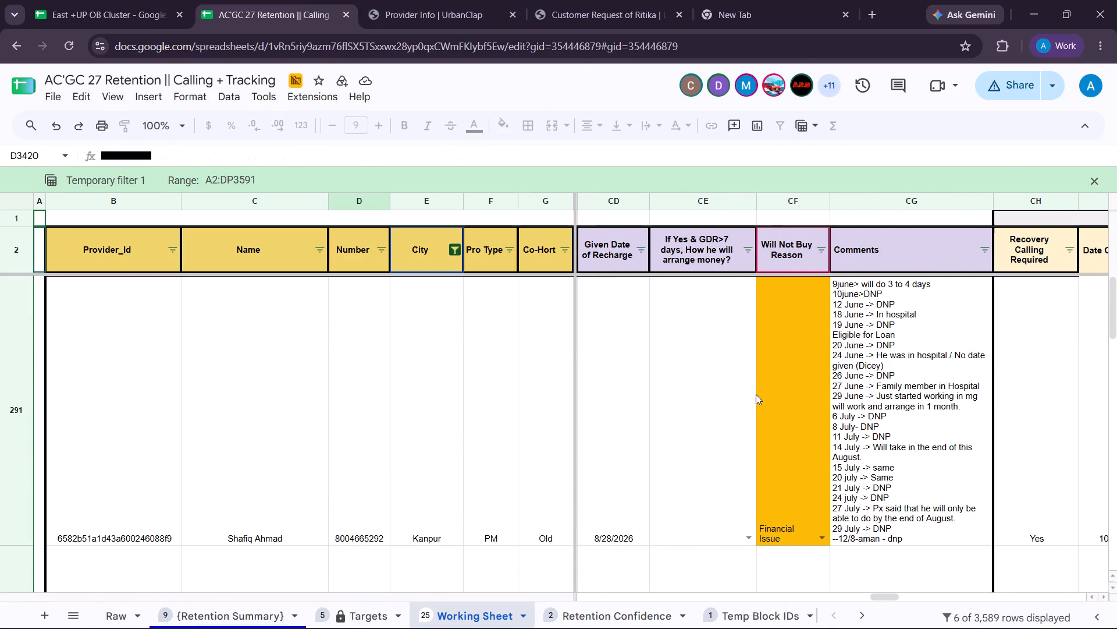
{"action": "scroll", "coordinate": [756, 394], "scroll_direction": "up", "scroll_amount": 11}
{"action": "scroll", "coordinate": [756, 394], "scroll_direction": "right", "scroll_amount": 1}
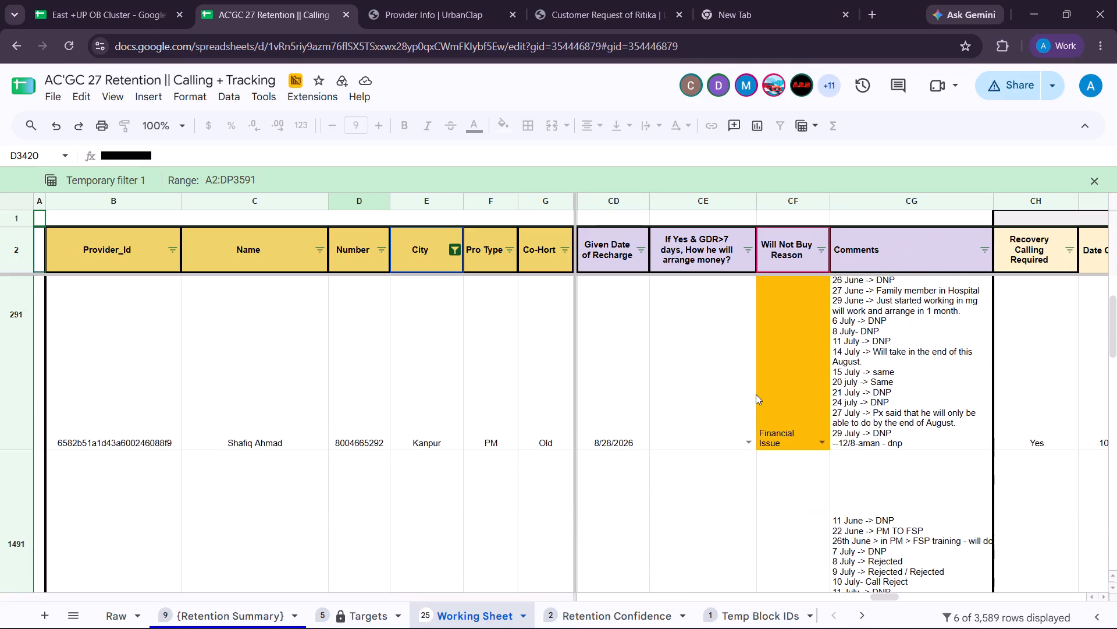
{"action": "scroll", "coordinate": [756, 394], "scroll_direction": "down", "scroll_amount": 1}
{"action": "scroll", "coordinate": [756, 394], "scroll_direction": "left", "scroll_amount": 5}
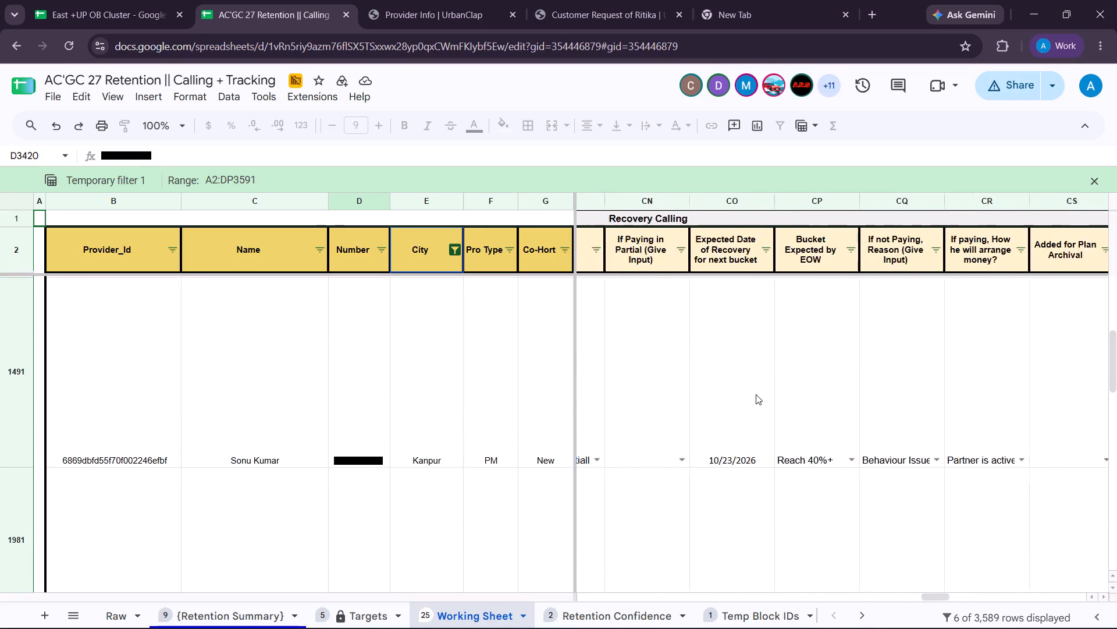
{"action": "scroll", "coordinate": [756, 394], "scroll_direction": "left", "scroll_amount": 2}
{"action": "double_click", "coordinate": [948, 418]}
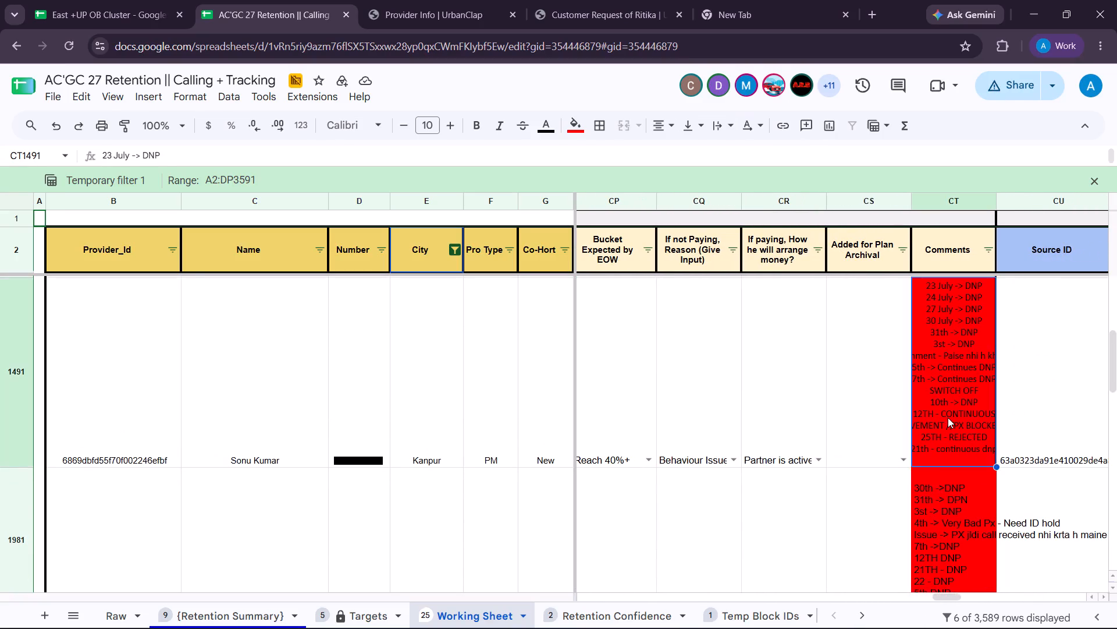
{"action": "left_click", "coordinate": [961, 462]}
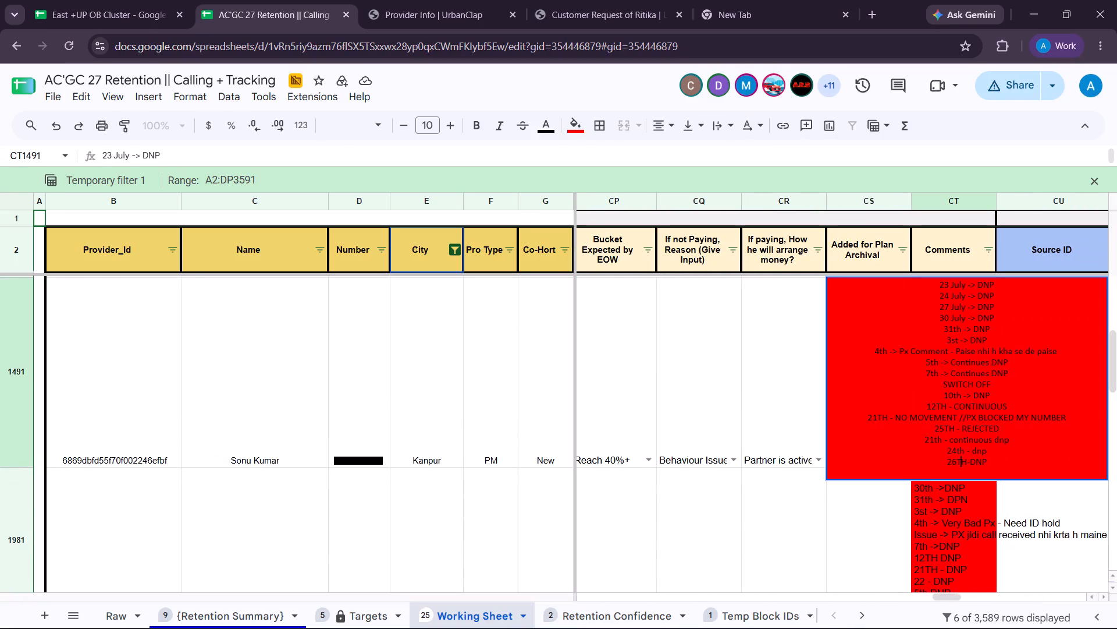
{"action": "key", "text": "Left"}
{"action": "key", "text": "BackSpace"}
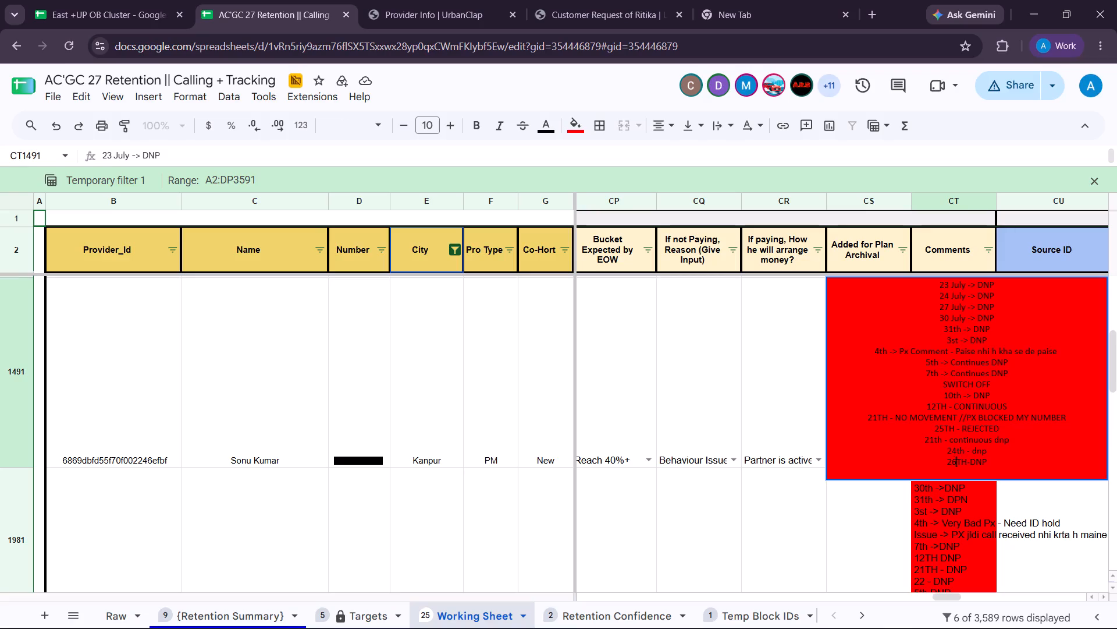
{"action": "key", "text": "7"}
{"action": "left_click", "coordinate": [881, 560]}
{"action": "scroll", "coordinate": [881, 560], "scroll_direction": "down", "scroll_amount": 1}
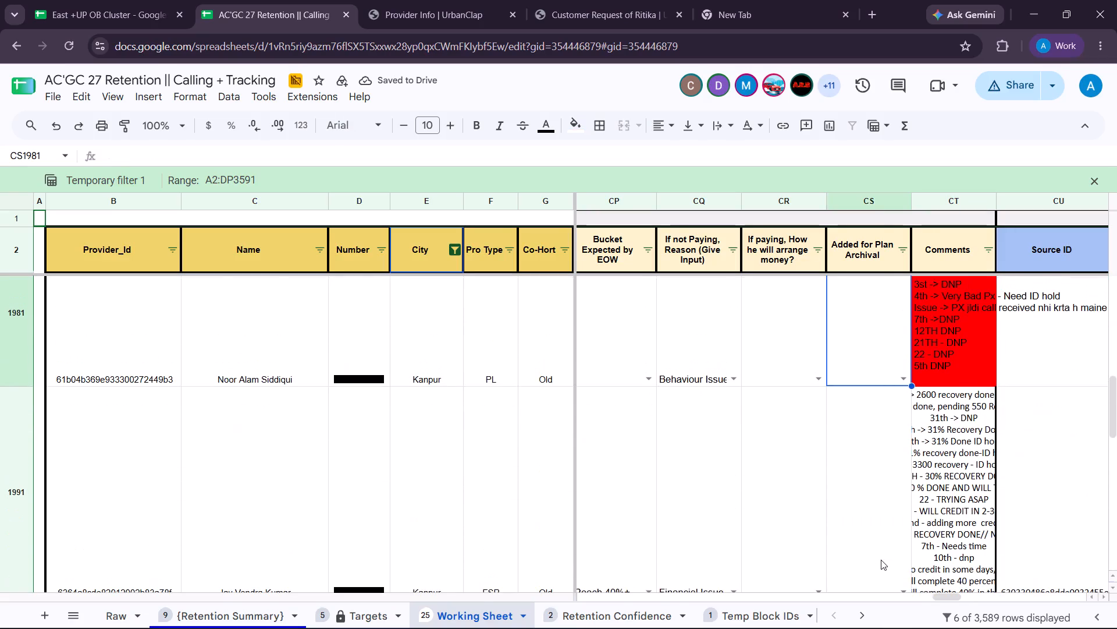
Examine the row 1991 provider's recovery comments in CT1991 alongside their plan price, amount recovered, pending loan and recovery percentage.
{"action": "scroll", "coordinate": [881, 560], "scroll_direction": "down", "scroll_amount": 1}
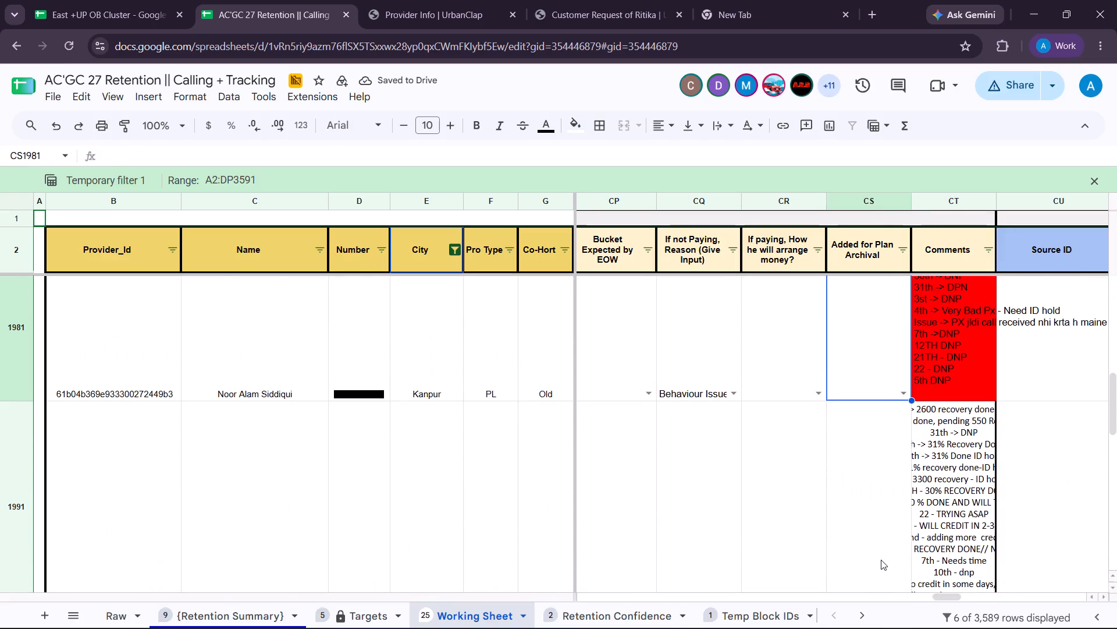
{"action": "scroll", "coordinate": [881, 560], "scroll_direction": "down", "scroll_amount": 3}
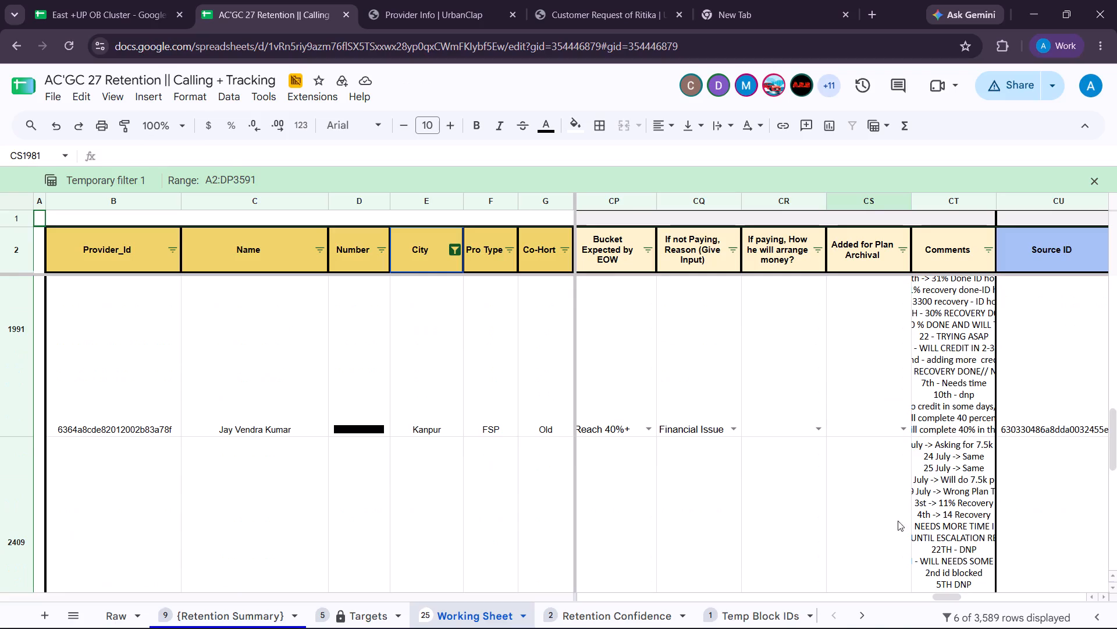
{"action": "double_click", "coordinate": [969, 389]}
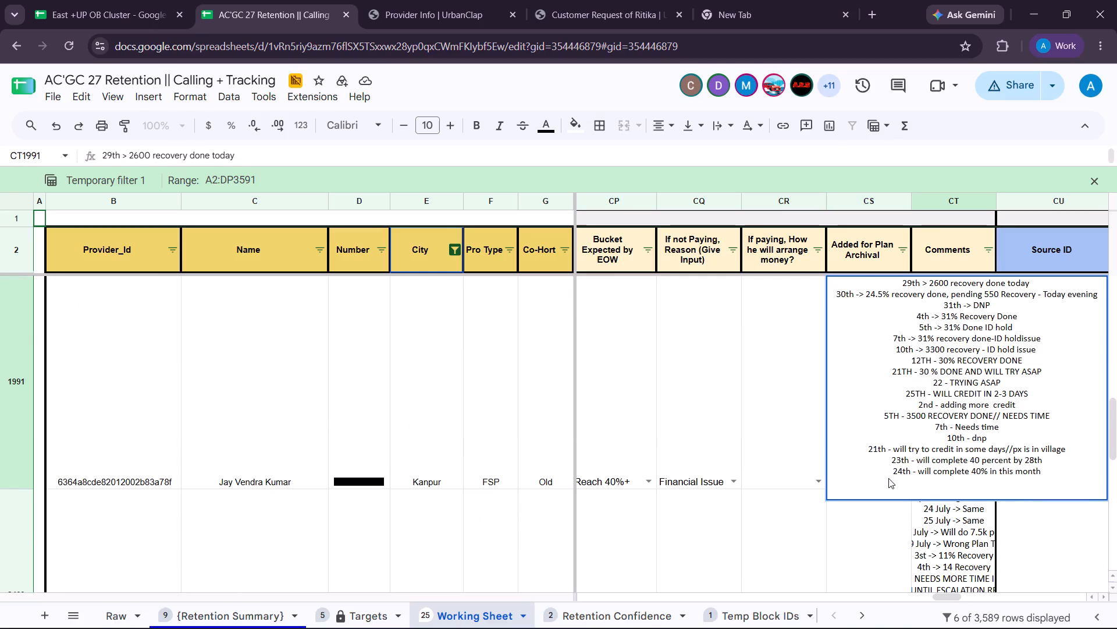
{"action": "scroll", "coordinate": [756, 489], "scroll_direction": "right", "scroll_amount": 5}
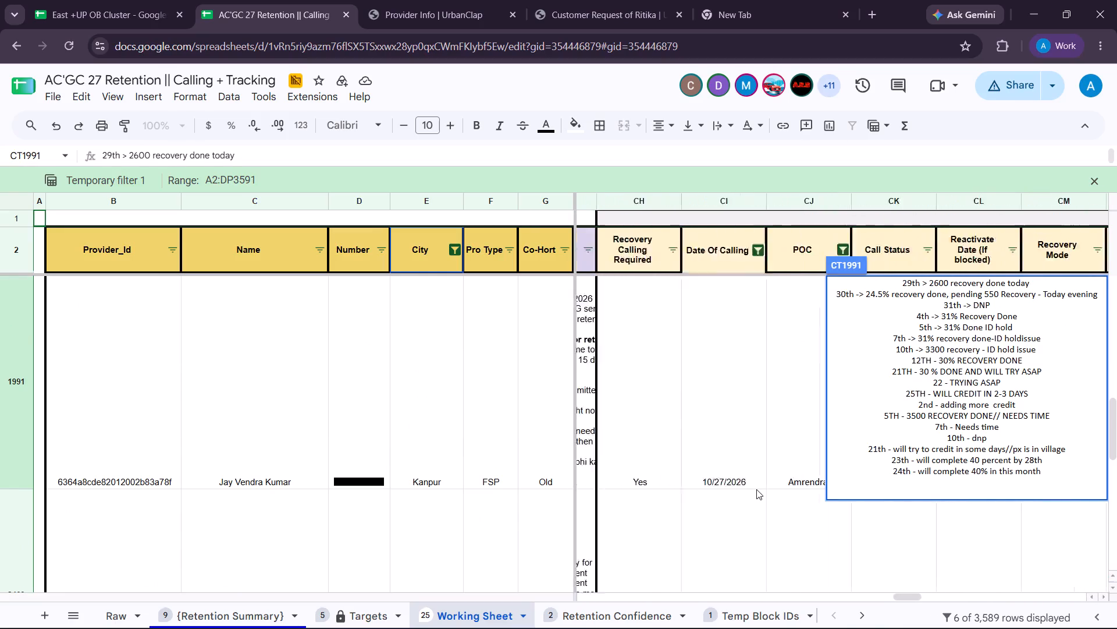
{"action": "scroll", "coordinate": [756, 489], "scroll_direction": "right", "scroll_amount": 6}
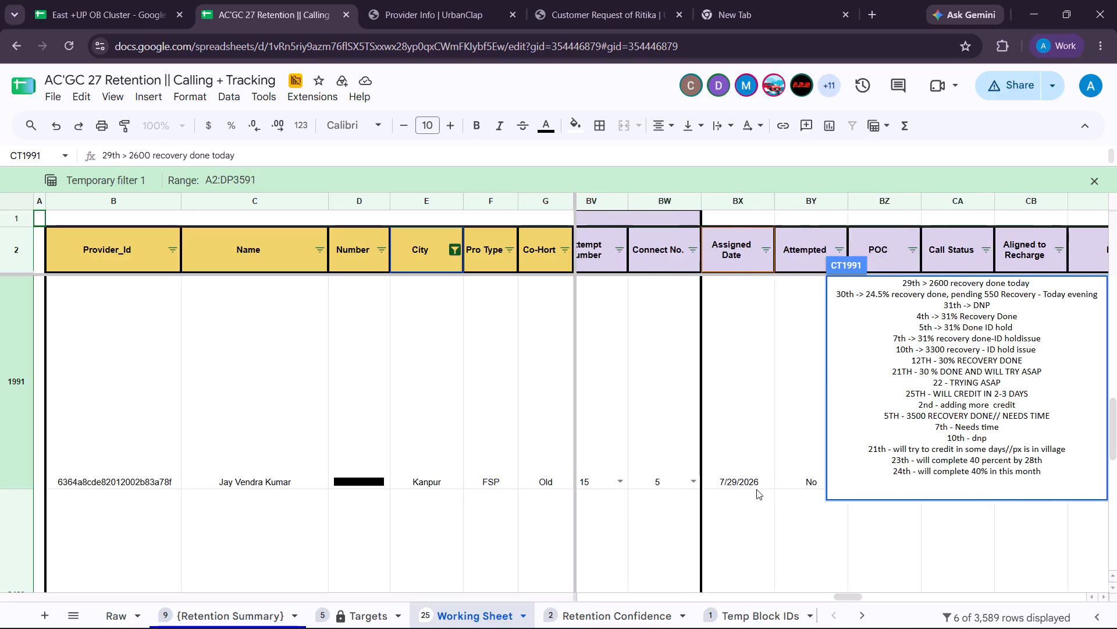
{"action": "scroll", "coordinate": [756, 489], "scroll_direction": "right", "scroll_amount": 3}
{"action": "scroll", "coordinate": [756, 489], "scroll_direction": "up", "scroll_amount": 1}
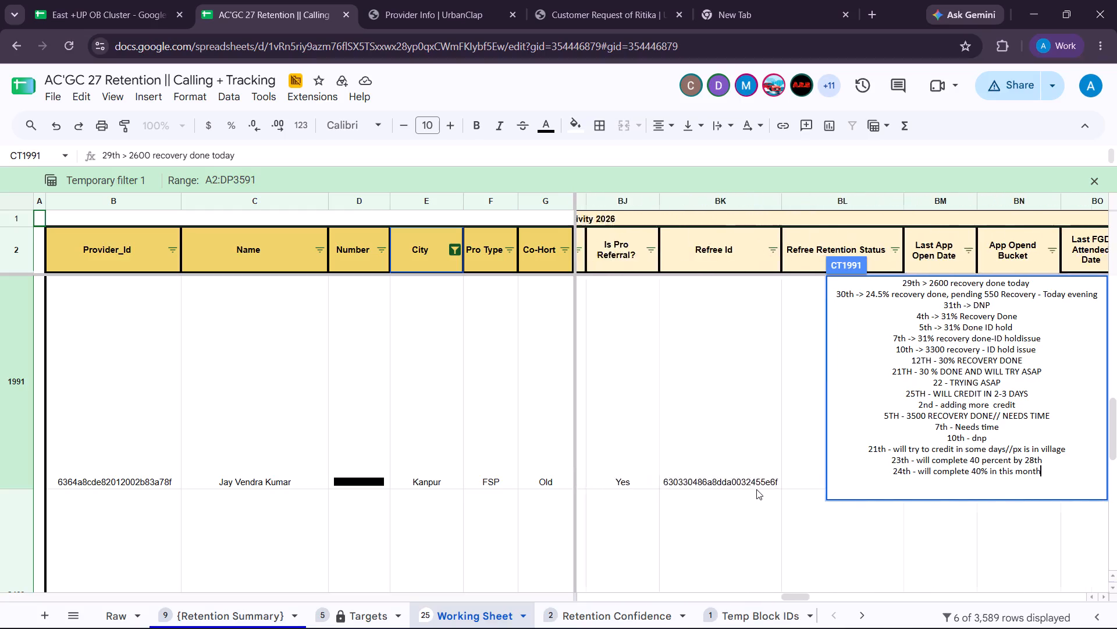
{"action": "scroll", "coordinate": [756, 489], "scroll_direction": "left", "scroll_amount": 2}
{"action": "scroll", "coordinate": [756, 489], "scroll_direction": "right", "scroll_amount": 2}
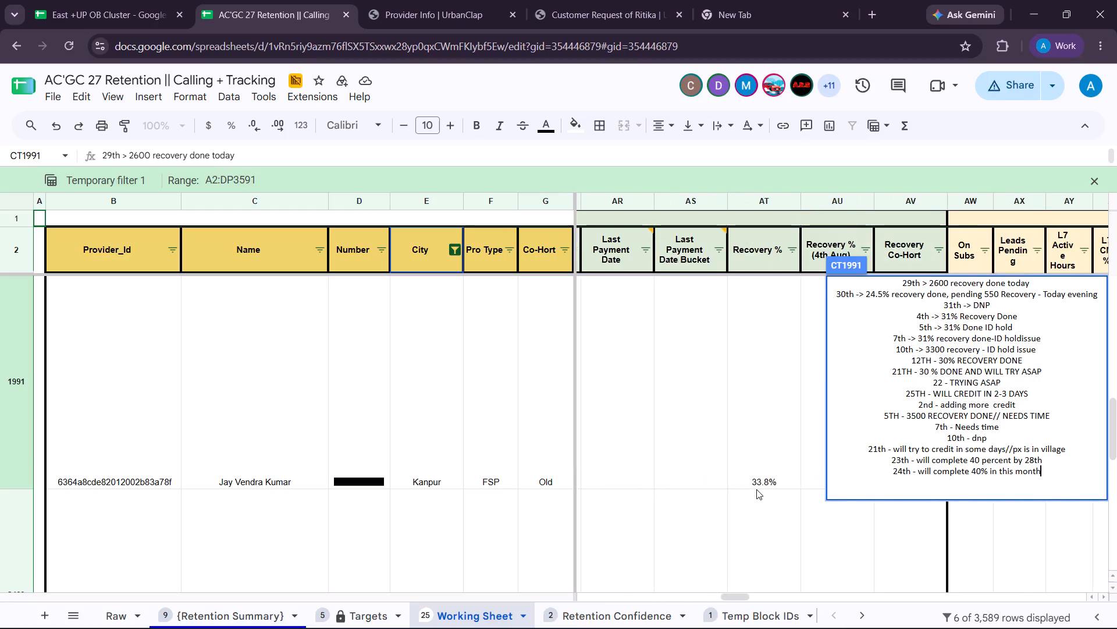
{"action": "scroll", "coordinate": [756, 489], "scroll_direction": "right", "scroll_amount": 3}
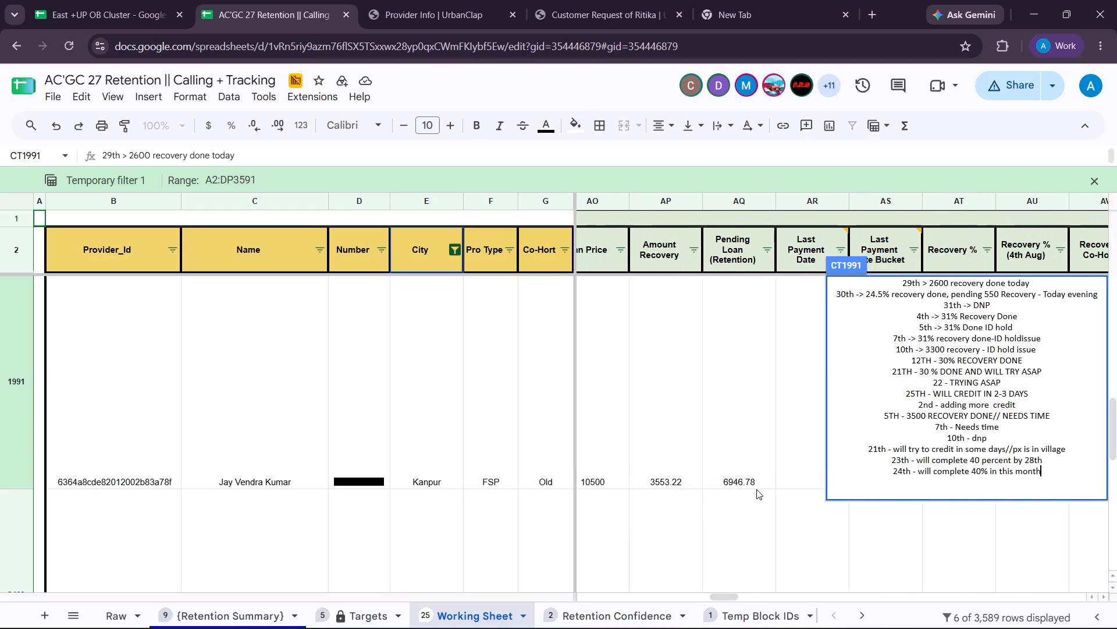
{"action": "scroll", "coordinate": [756, 489], "scroll_direction": "right", "scroll_amount": 1}
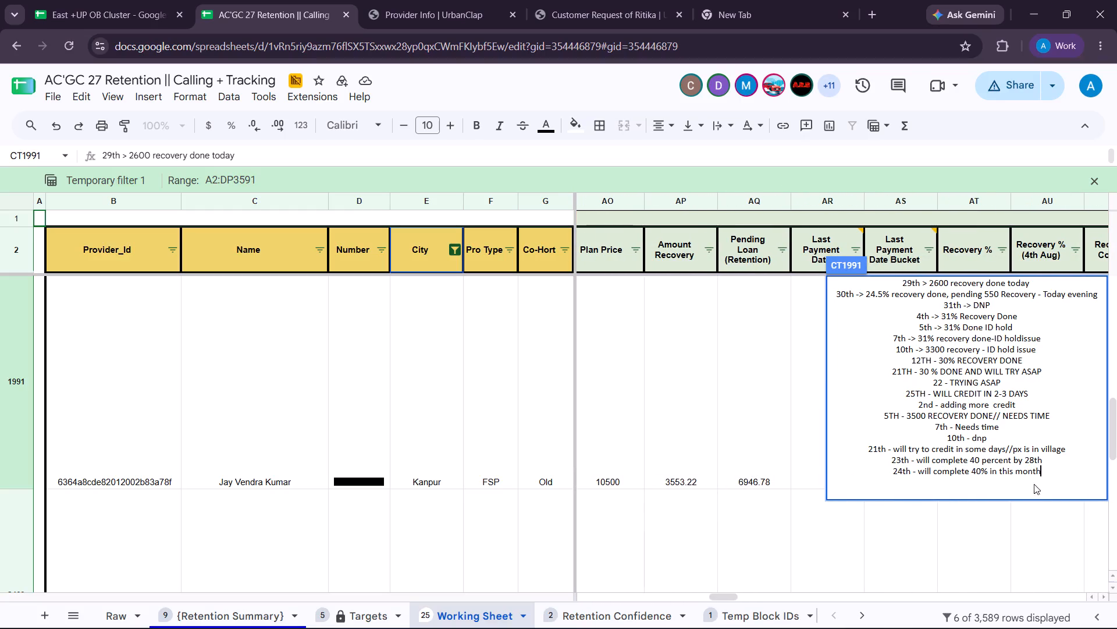
Add a new line reading 27 below the 24th entry in the row 1991 recovery comments cell CT1991.
{"action": "key", "text": "space"}
{"action": "key", "text": "space"}
{"action": "key", "text": "space"}
{"action": "key", "text": "space"}
{"action": "key", "text": "space"}
{"action": "key", "text": "space"}
{"action": "key", "text": "space"}
{"action": "key", "text": "space"}
{"action": "key", "text": "space"}
{"action": "key", "text": "space"}
{"action": "key", "text": "space"}
{"action": "key", "text": "space"}
{"action": "key", "text": "space"}
{"action": "key", "text": "space"}
{"action": "key", "text": "space"}
{"action": "key", "text": "space"}
{"action": "key", "text": "space"}
{"action": "key", "text": "space"}
{"action": "key", "text": "space"}
{"action": "key", "text": "space"}
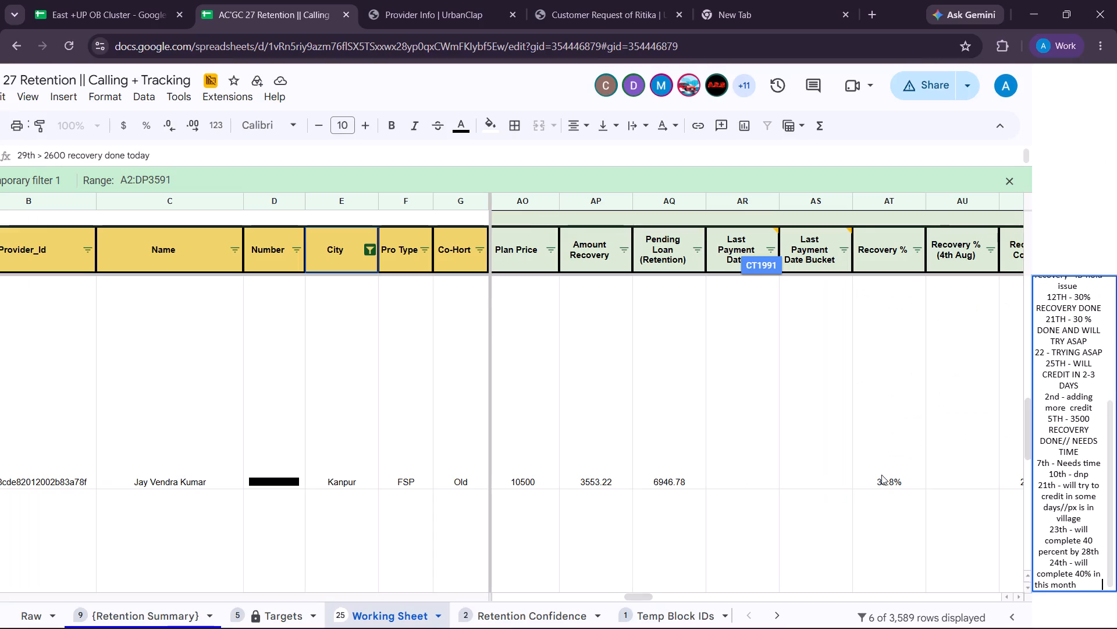
{"action": "scroll", "coordinate": [895, 395], "scroll_direction": "left", "scroll_amount": 6}
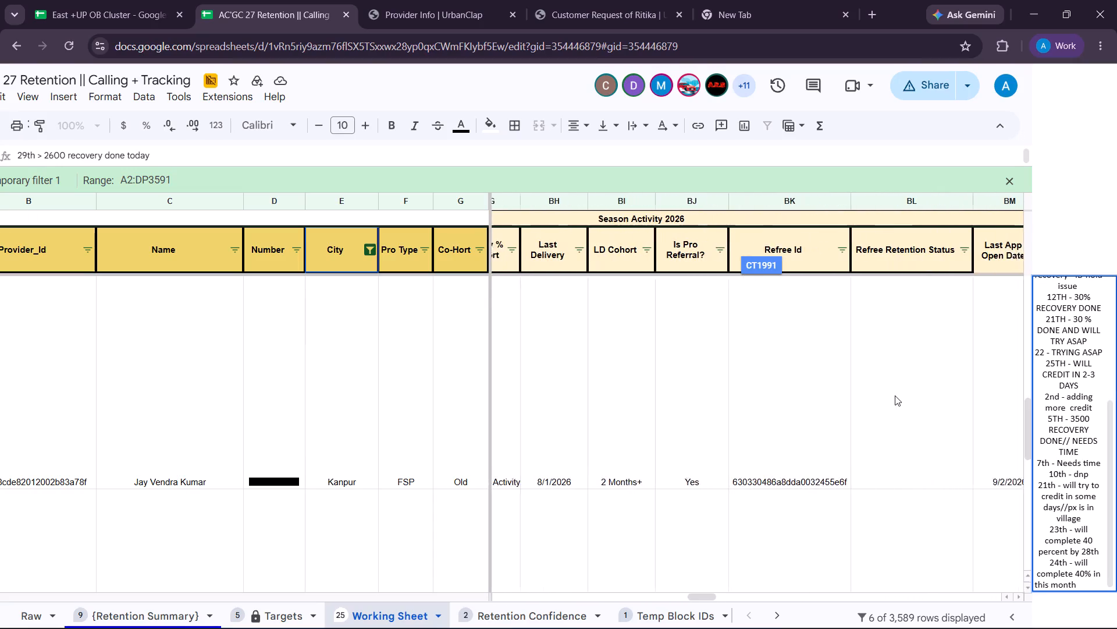
{"action": "type", "text": "27"}
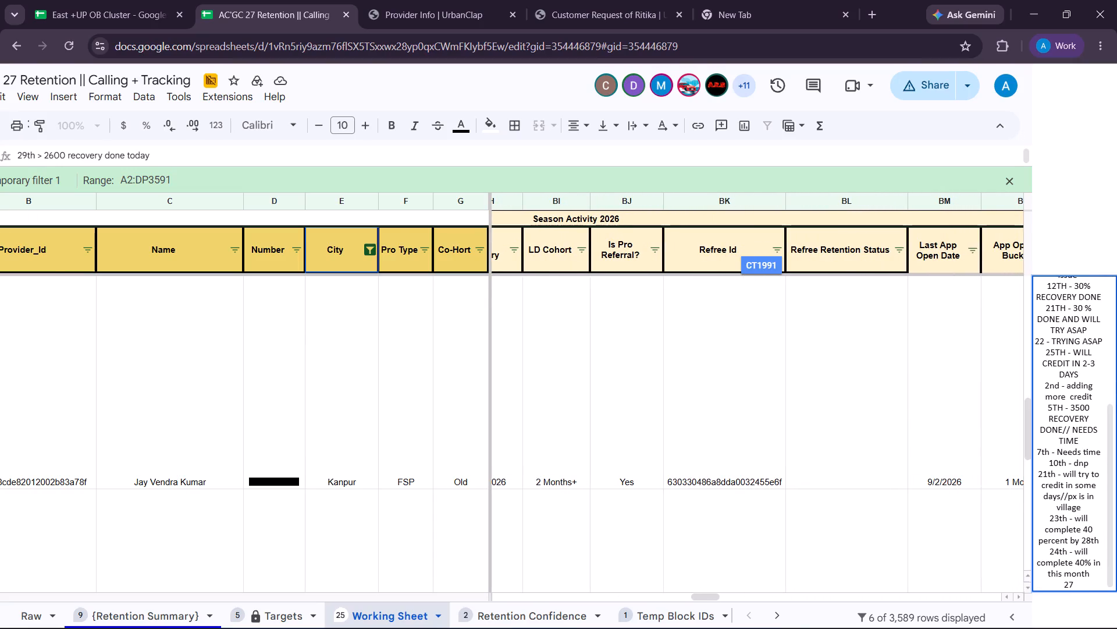
{"action": "left_click", "coordinate": [923, 372]}
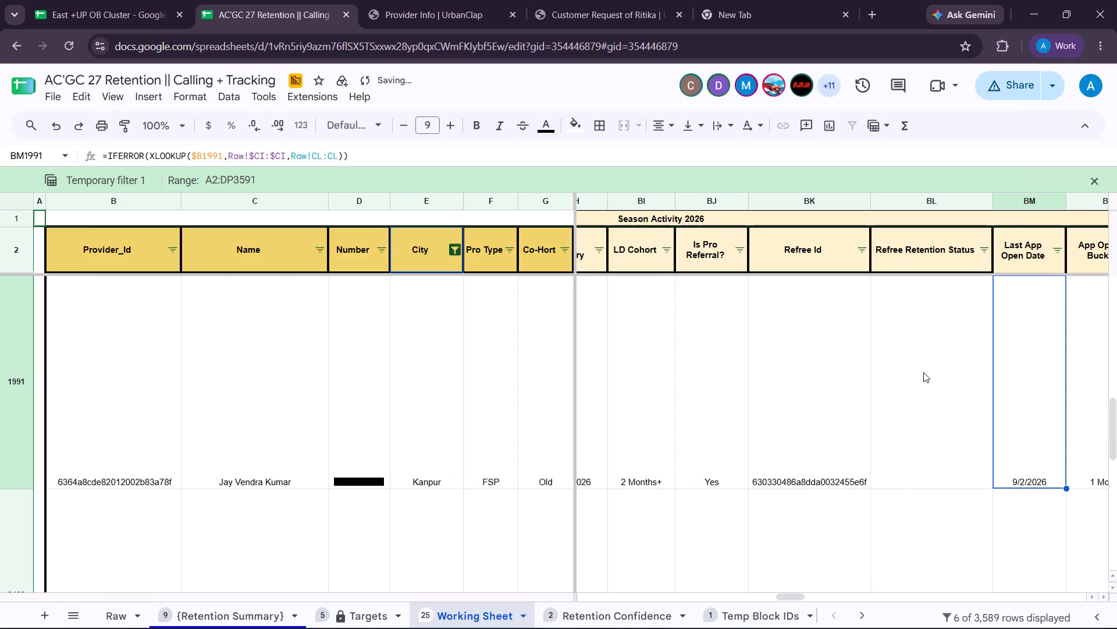
Complete the date of the new last line in recovery comments cell CT1991 as 27TH.
{"action": "scroll", "coordinate": [881, 434], "scroll_direction": "left", "scroll_amount": 10}
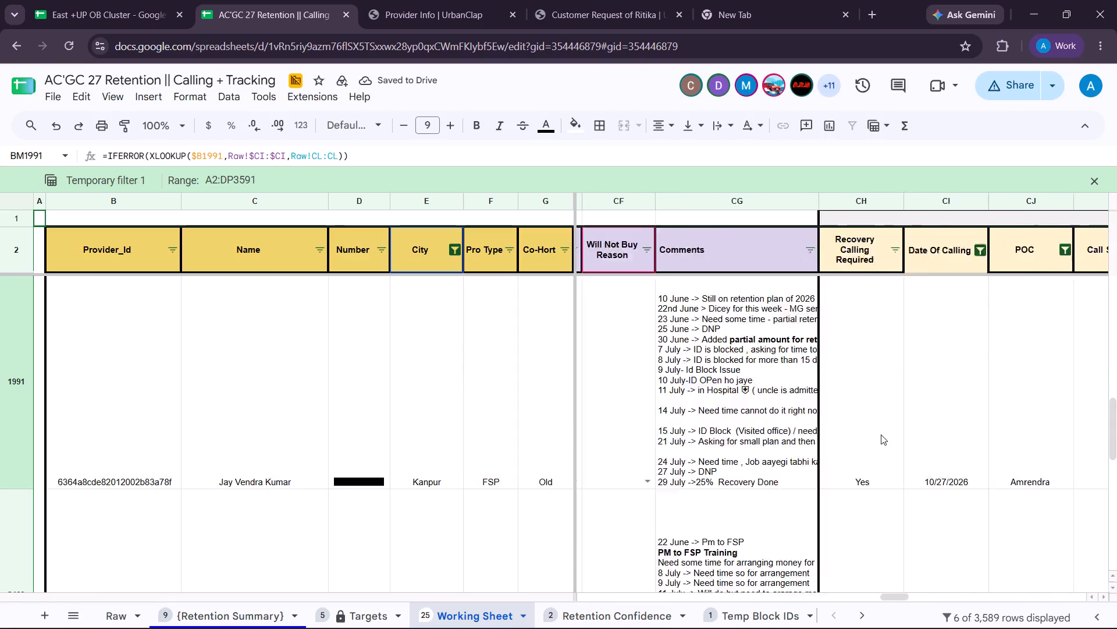
{"action": "scroll", "coordinate": [881, 434], "scroll_direction": "left", "scroll_amount": 1}
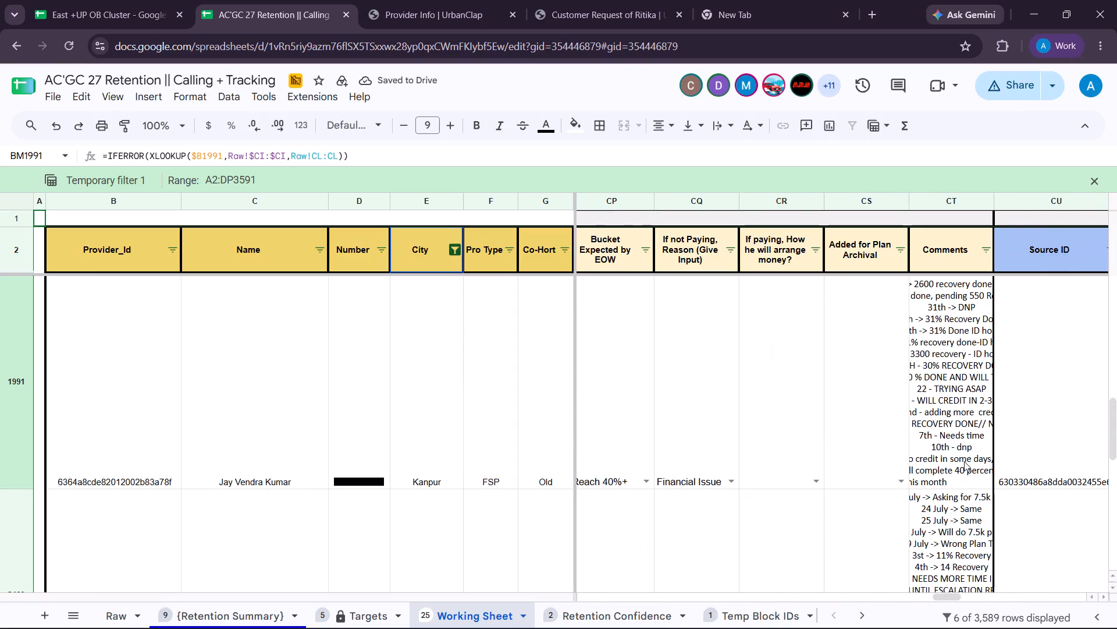
{"action": "double_click", "coordinate": [966, 462]}
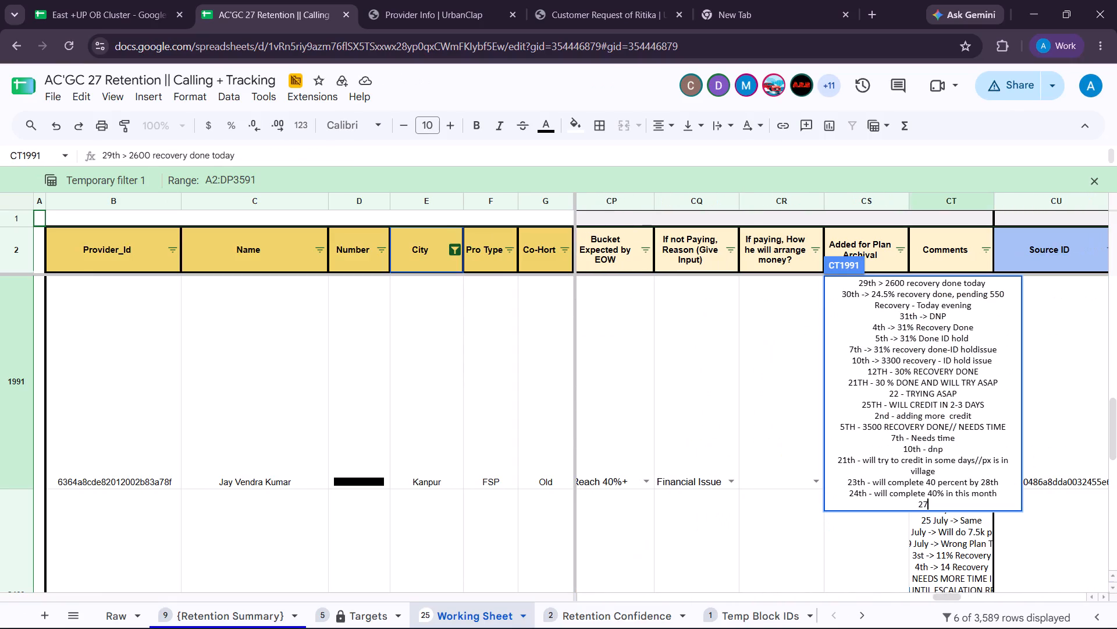
{"action": "type", "text": "TH"}
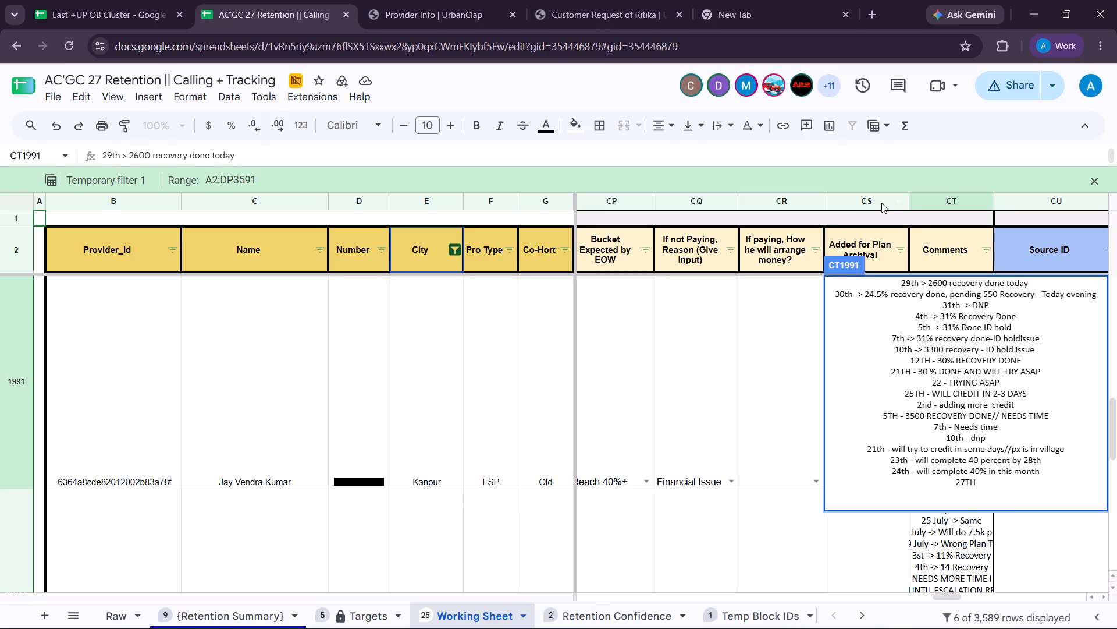
{"action": "left_click", "coordinate": [415, 0]}
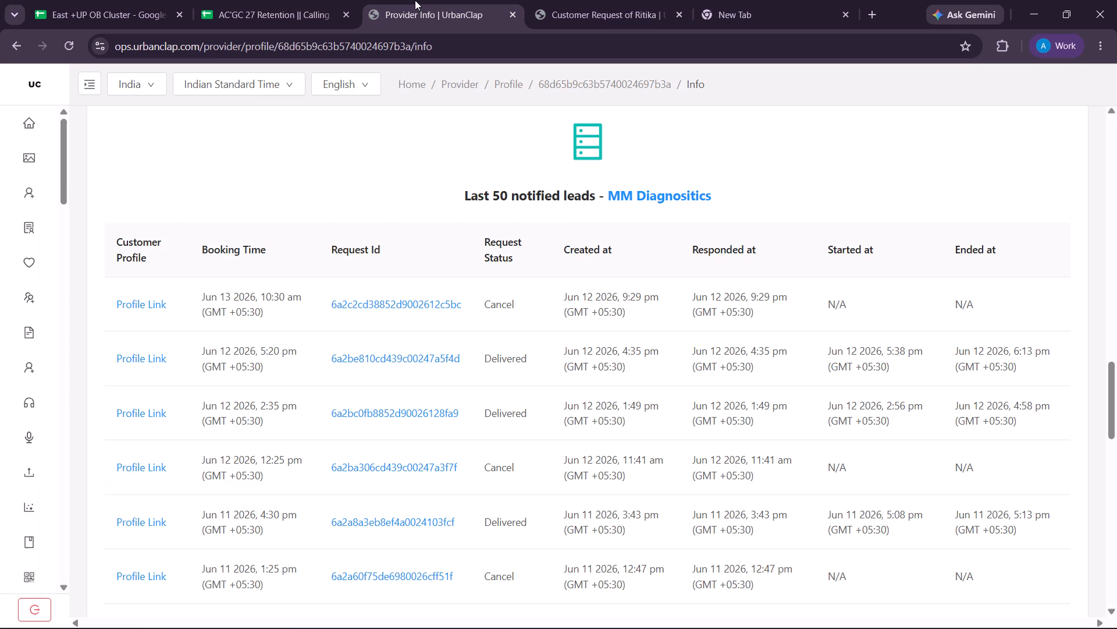
{"action": "left_click", "coordinate": [180, 0]}
{"action": "left_click", "coordinate": [270, 0]}
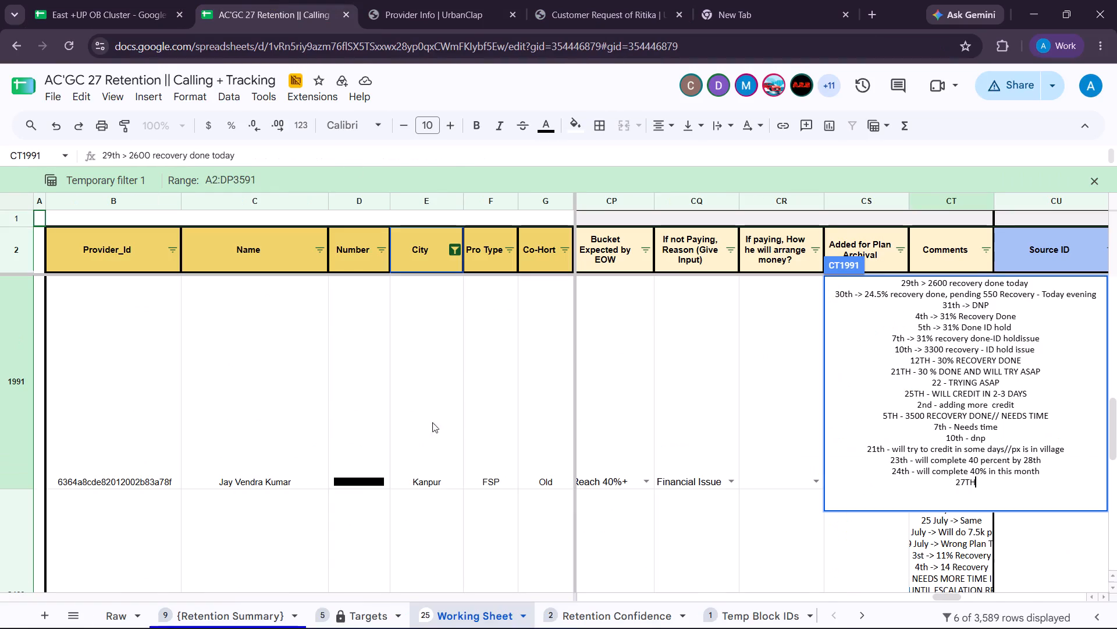
{"action": "left_click", "coordinate": [457, 623]}
{"action": "left_click", "coordinate": [482, 472]}
Replace the row 2409 provider's Last Payment Date cell AR2409 with the formula =AO2409*41% to work out 41% of the plan price.
{"action": "scroll", "coordinate": [482, 472], "scroll_direction": "down", "scroll_amount": 1}
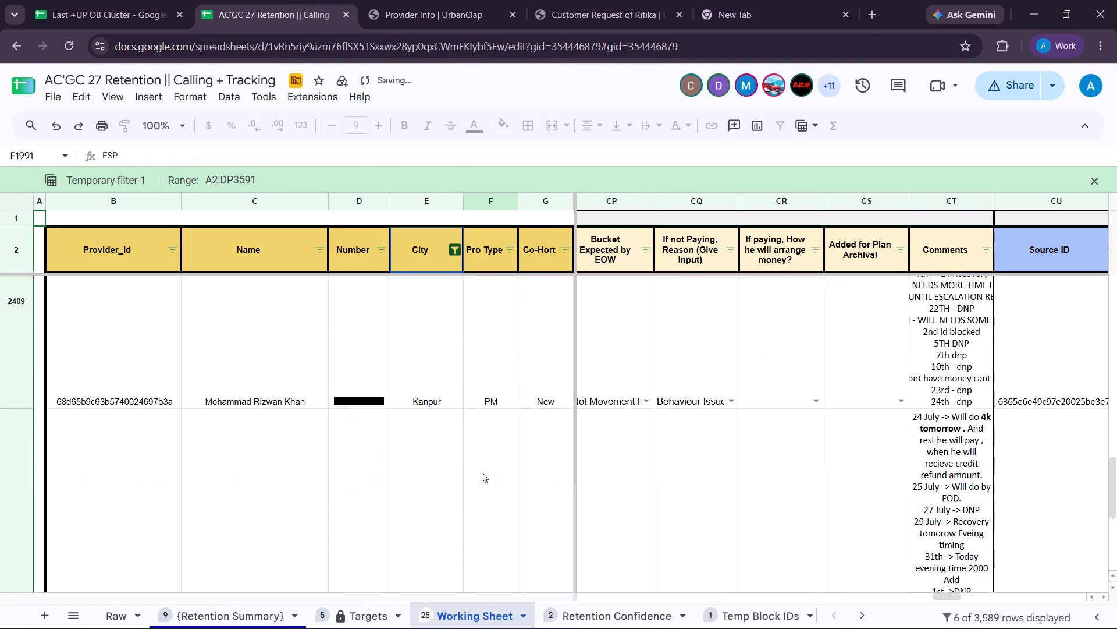
{"action": "scroll", "coordinate": [482, 472], "scroll_direction": "down", "scroll_amount": 2}
{"action": "scroll", "coordinate": [482, 472], "scroll_direction": "up", "scroll_amount": 1}
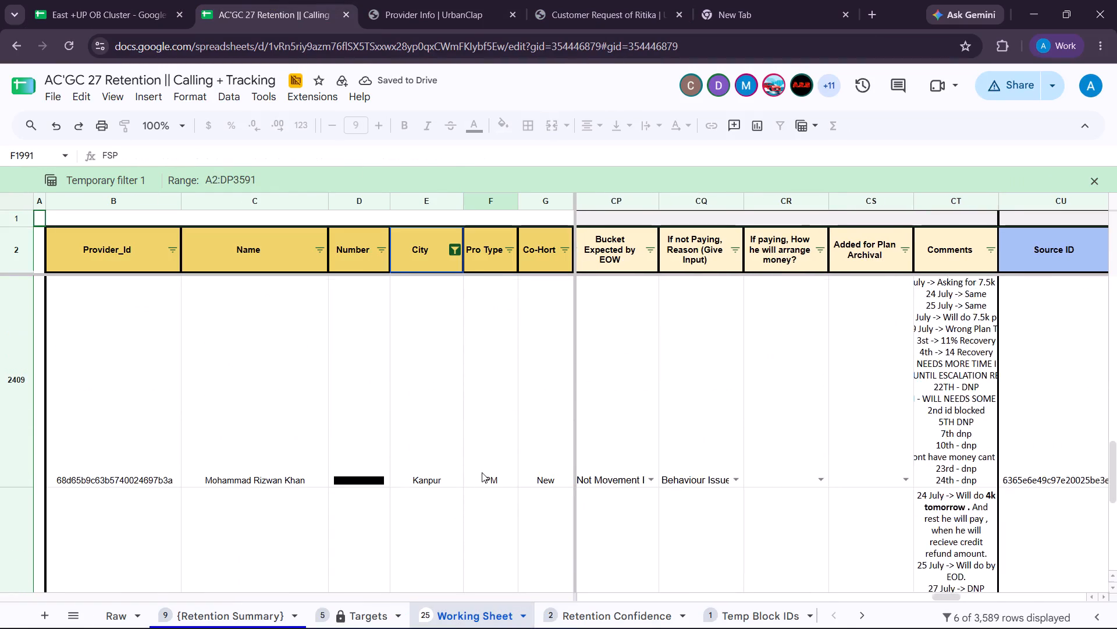
{"action": "scroll", "coordinate": [482, 472], "scroll_direction": "right", "scroll_amount": 17}
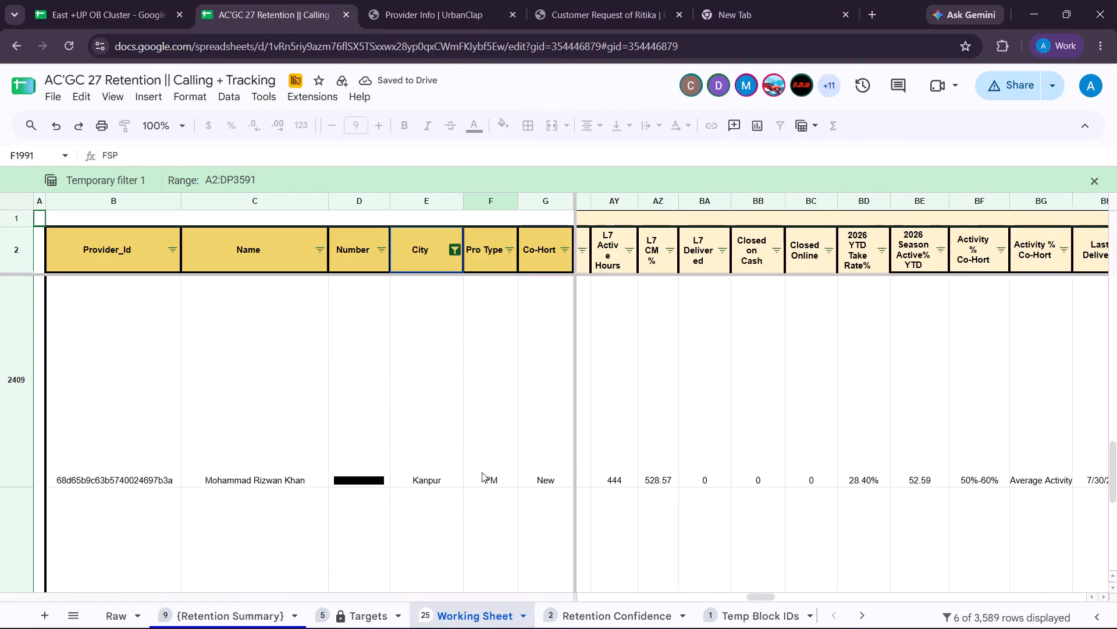
{"action": "scroll", "coordinate": [482, 472], "scroll_direction": "right", "scroll_amount": 8}
{"action": "scroll", "coordinate": [482, 472], "scroll_direction": "left", "scroll_amount": 1}
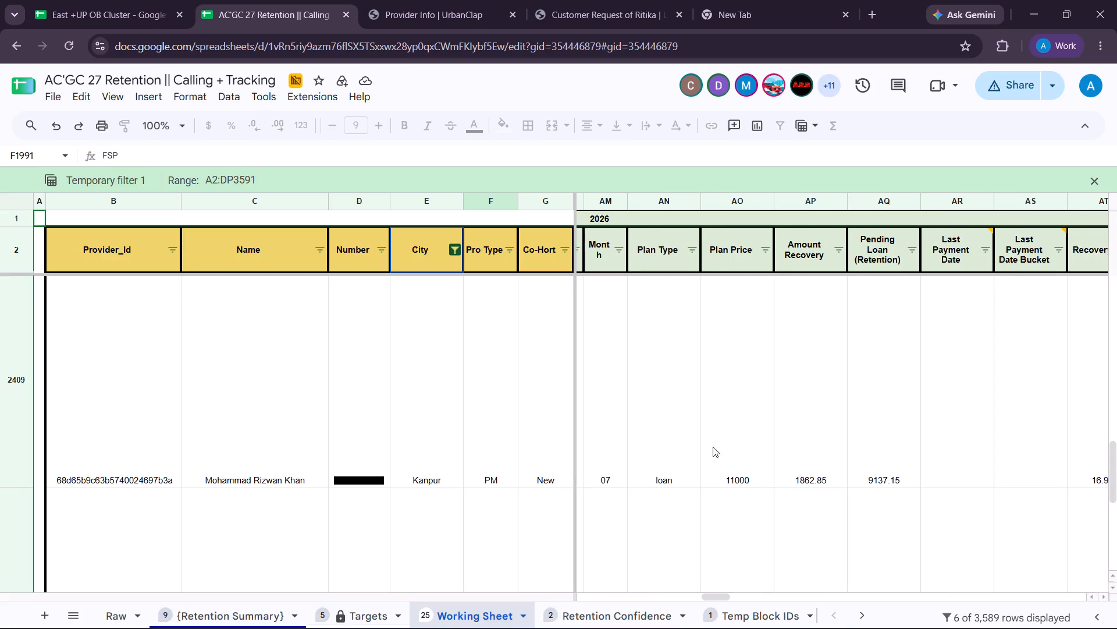
{"action": "left_click", "coordinate": [960, 453]}
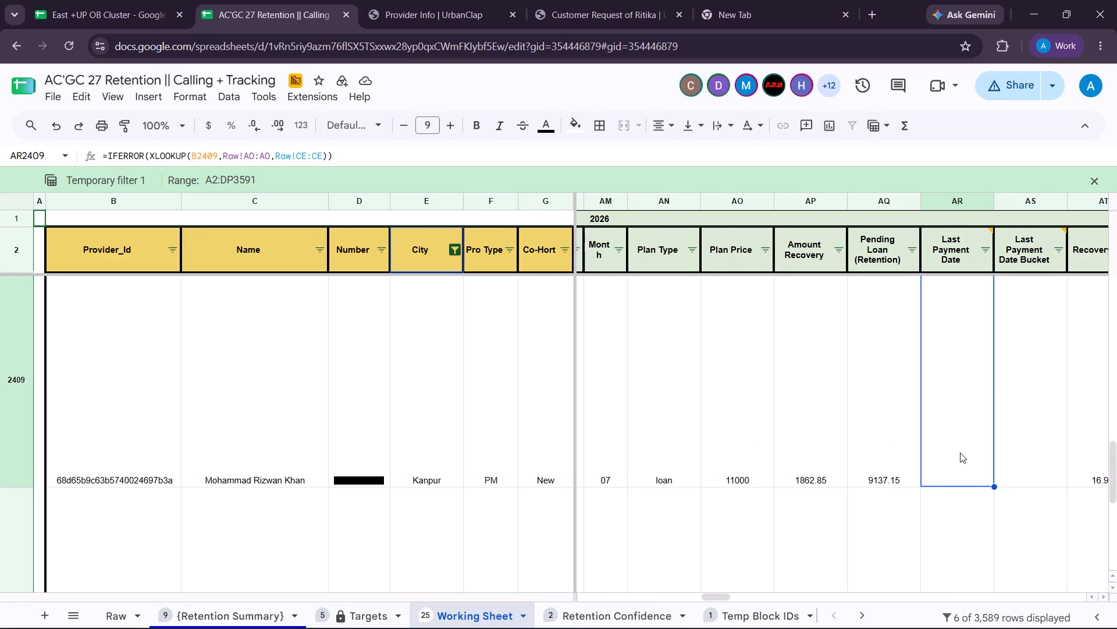
{"action": "key", "text": "BackSpace"}
{"action": "key", "text": "equal"}
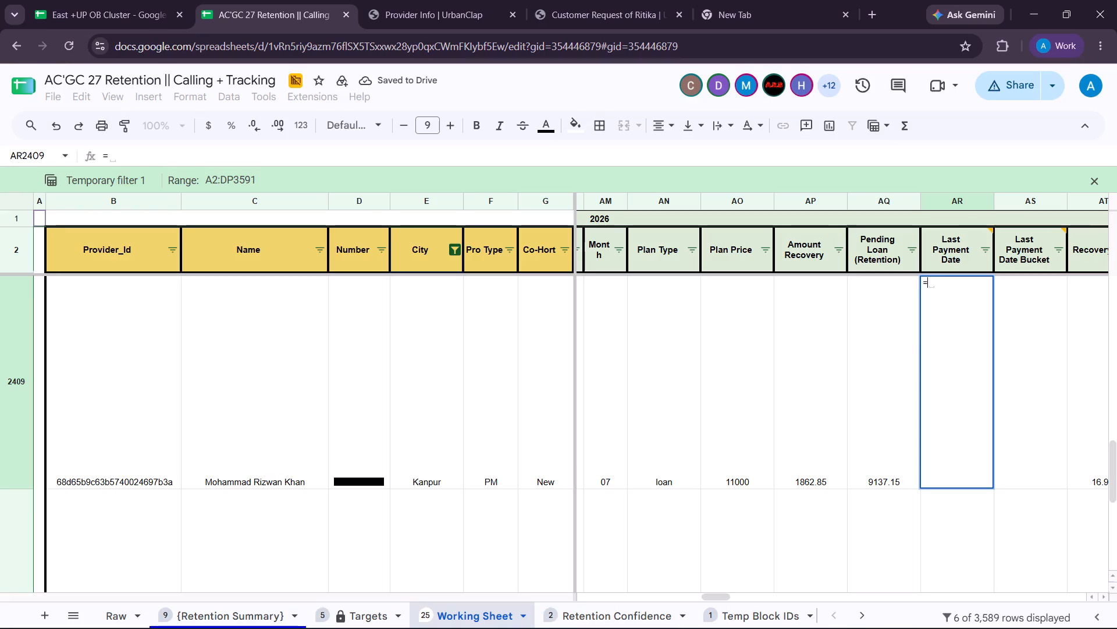
{"action": "key", "text": "Left"}
{"action": "key", "text": "Left"}
{"action": "key", "text": "Left"}
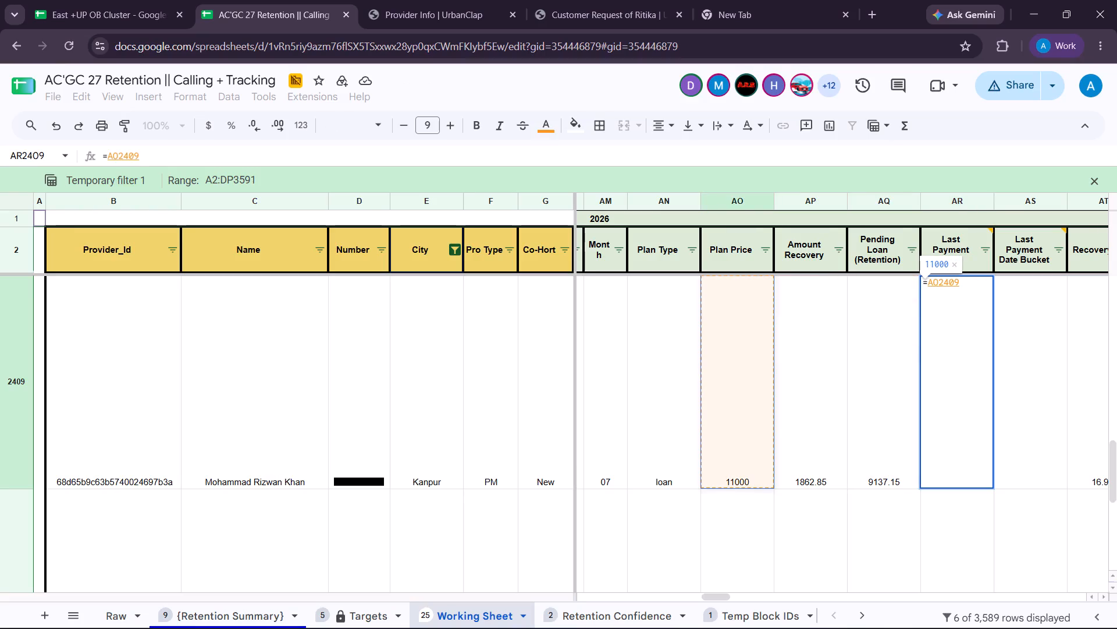
{"action": "type", "text": "*41"}
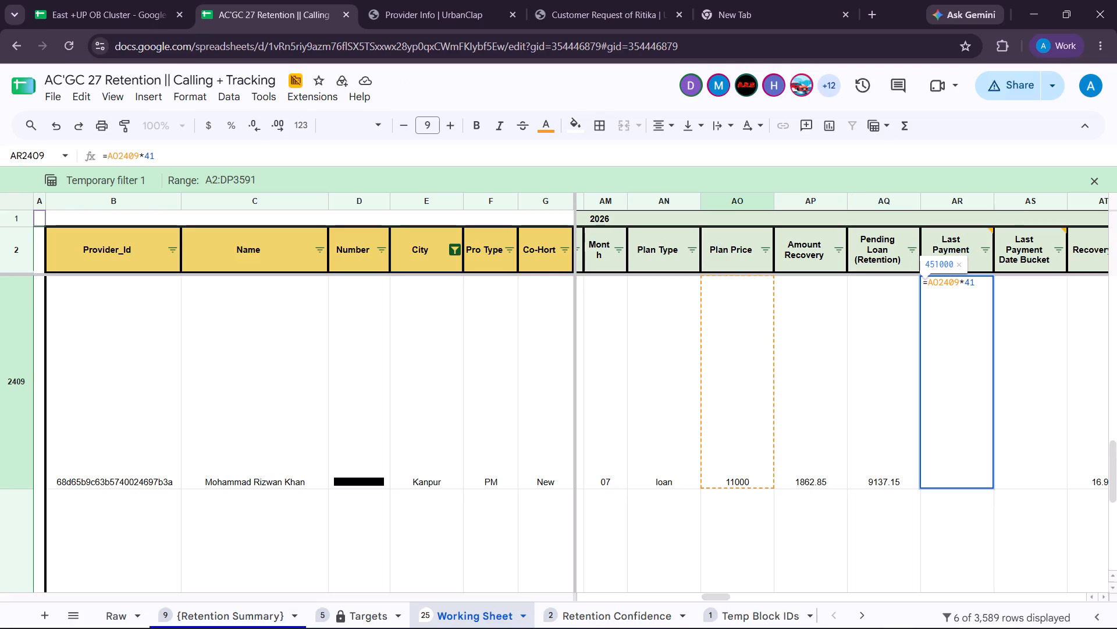
{"action": "key", "text": "shift+percent"}
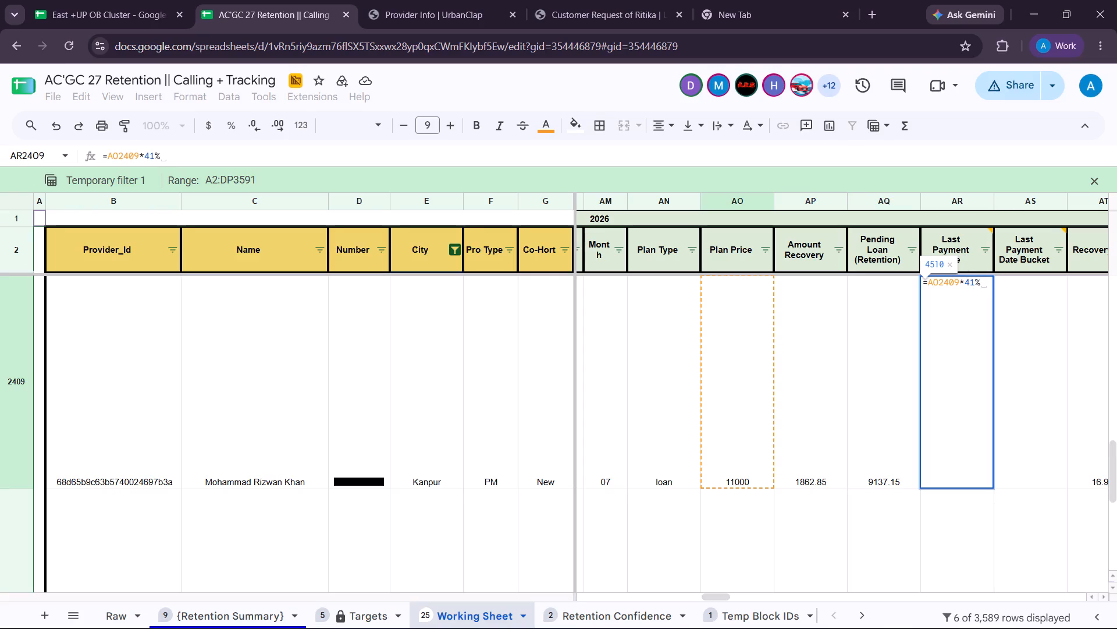
{"action": "key", "text": "Return"}
Replace the 41% formula in cell AR2409 with its plain value, 4510.
{"action": "scroll", "coordinate": [961, 453], "scroll_direction": "up", "scroll_amount": 1}
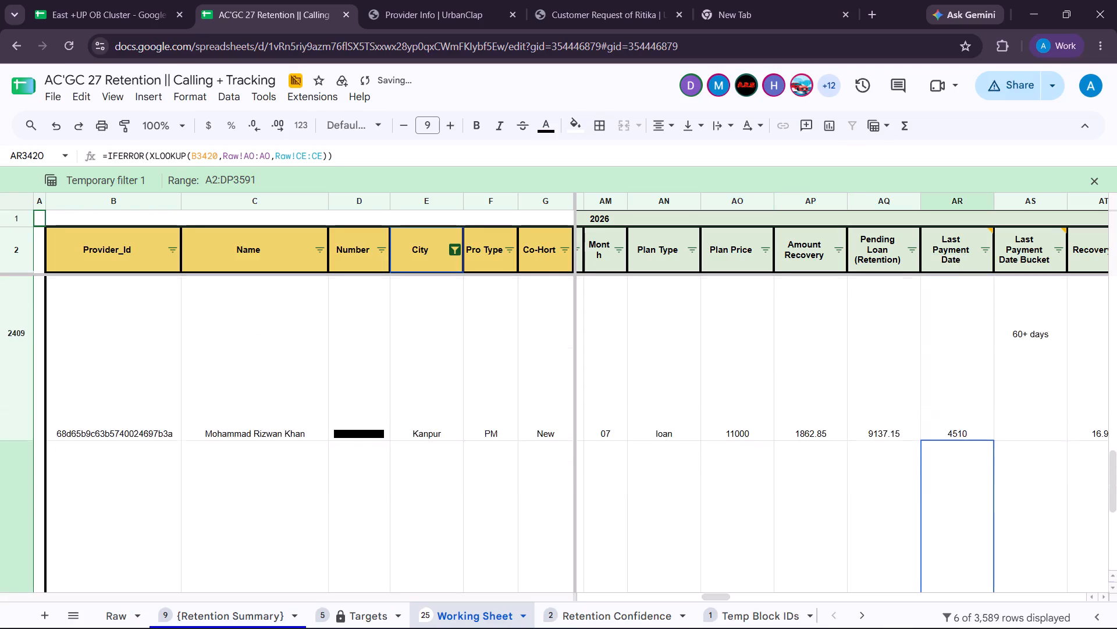
{"action": "scroll", "coordinate": [961, 453], "scroll_direction": "up", "scroll_amount": 1}
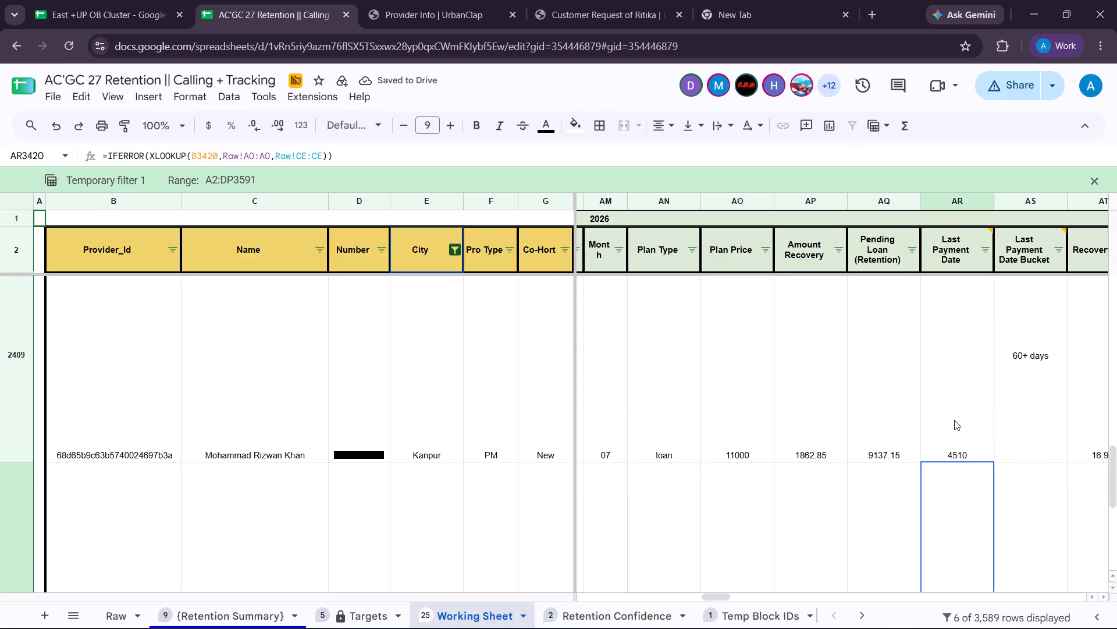
{"action": "left_click", "coordinate": [954, 420]}
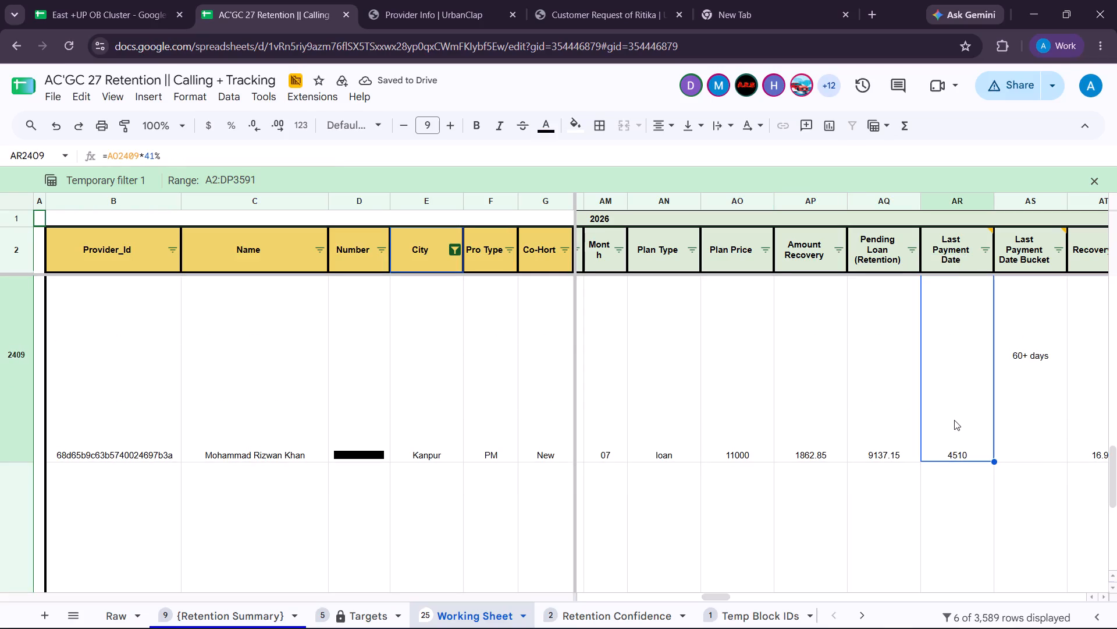
{"action": "key", "text": "ctrl+c"}
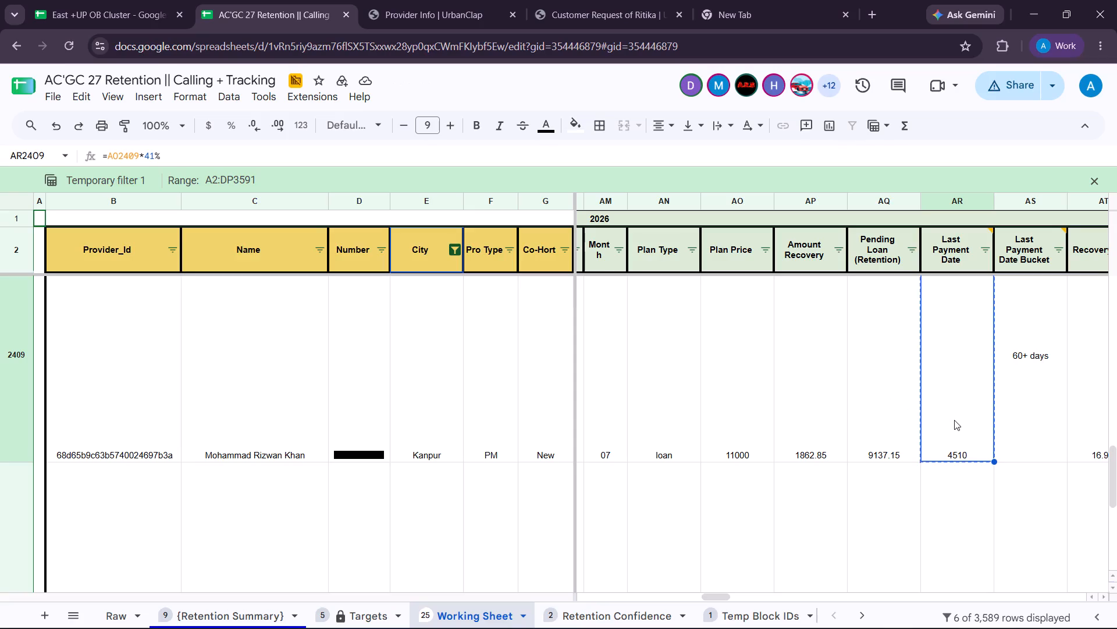
{"action": "key", "text": "ctrl+shift+v"}
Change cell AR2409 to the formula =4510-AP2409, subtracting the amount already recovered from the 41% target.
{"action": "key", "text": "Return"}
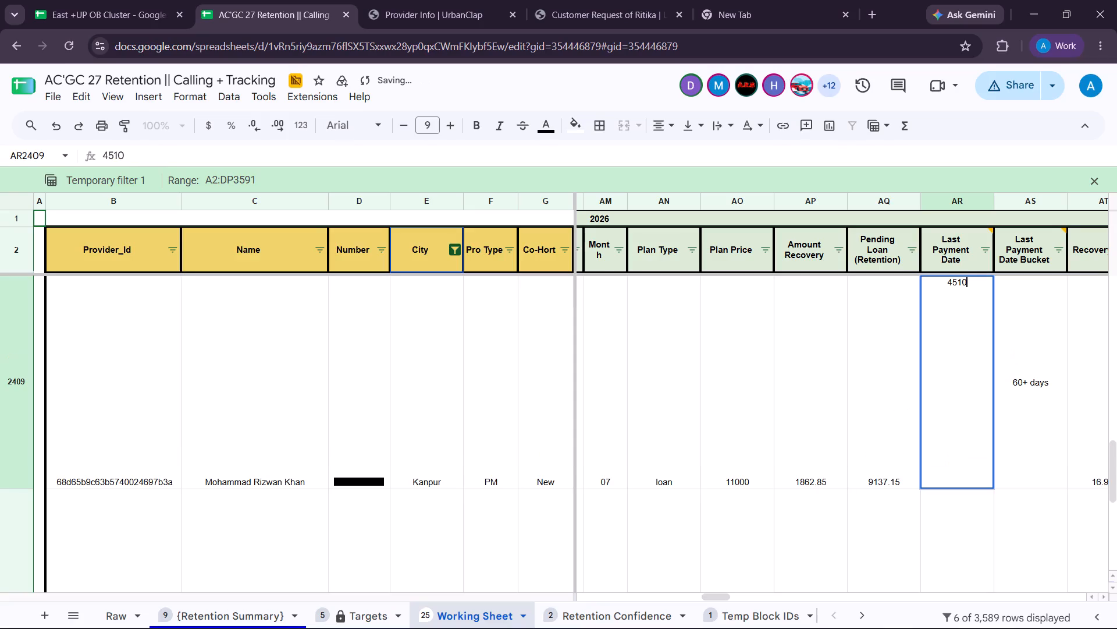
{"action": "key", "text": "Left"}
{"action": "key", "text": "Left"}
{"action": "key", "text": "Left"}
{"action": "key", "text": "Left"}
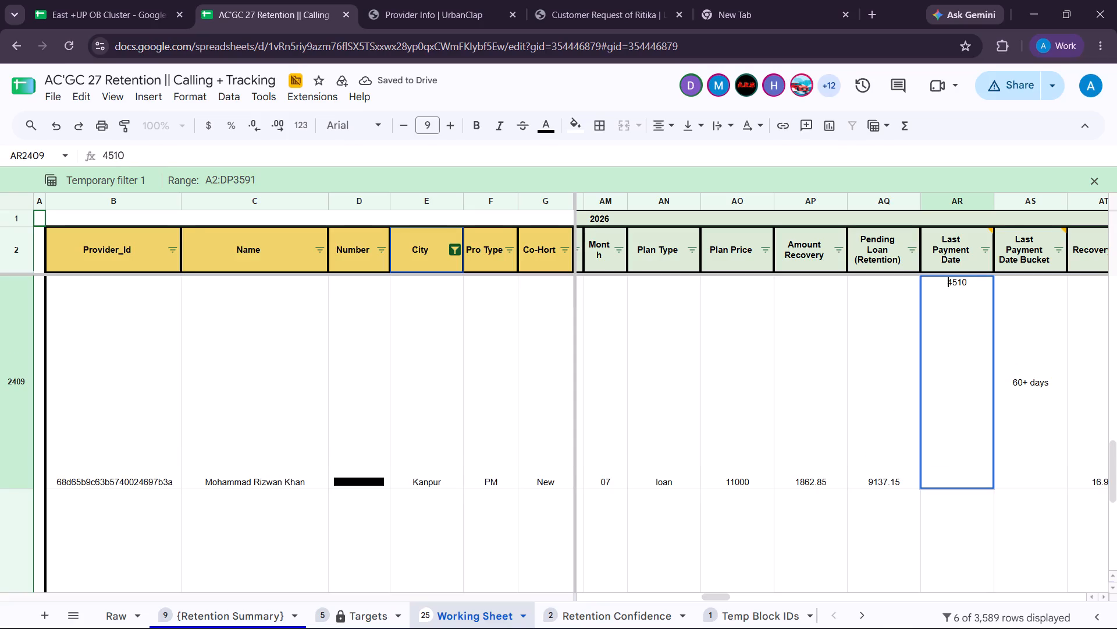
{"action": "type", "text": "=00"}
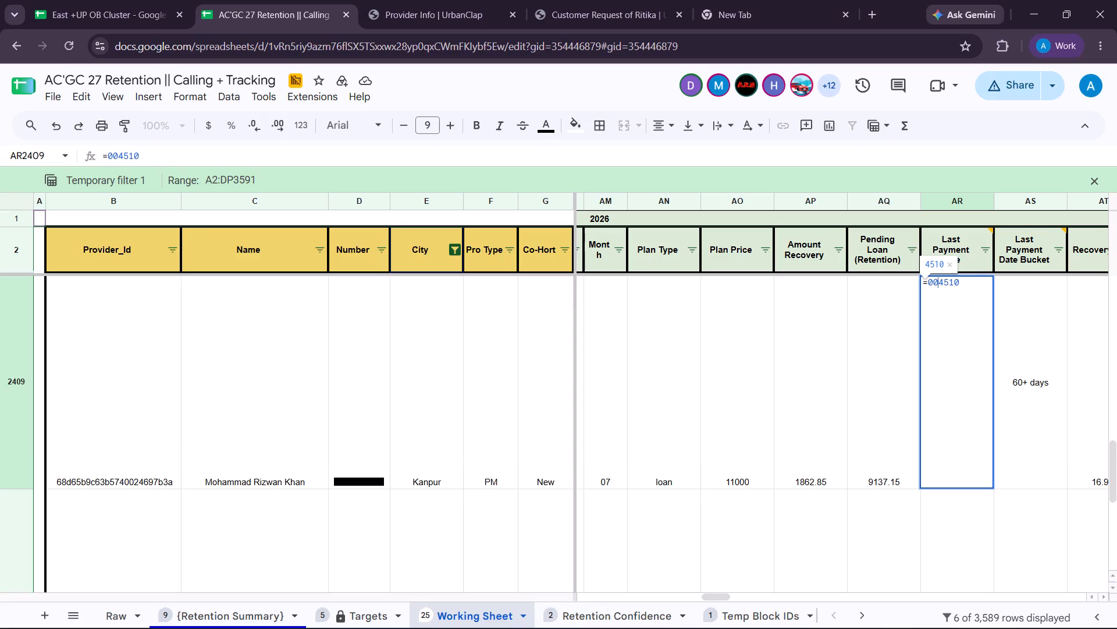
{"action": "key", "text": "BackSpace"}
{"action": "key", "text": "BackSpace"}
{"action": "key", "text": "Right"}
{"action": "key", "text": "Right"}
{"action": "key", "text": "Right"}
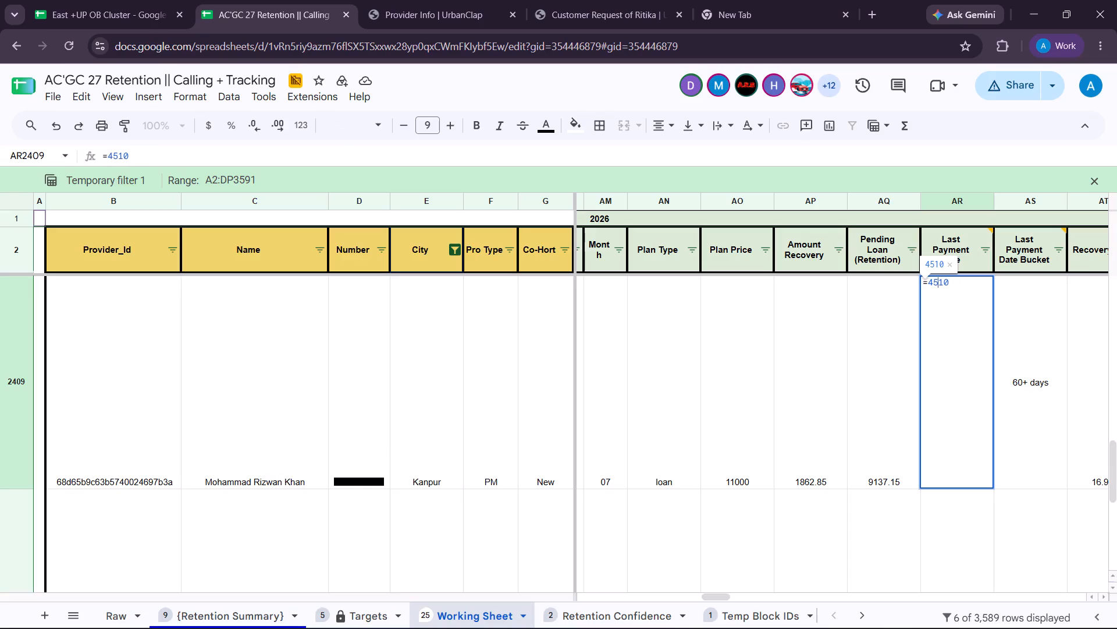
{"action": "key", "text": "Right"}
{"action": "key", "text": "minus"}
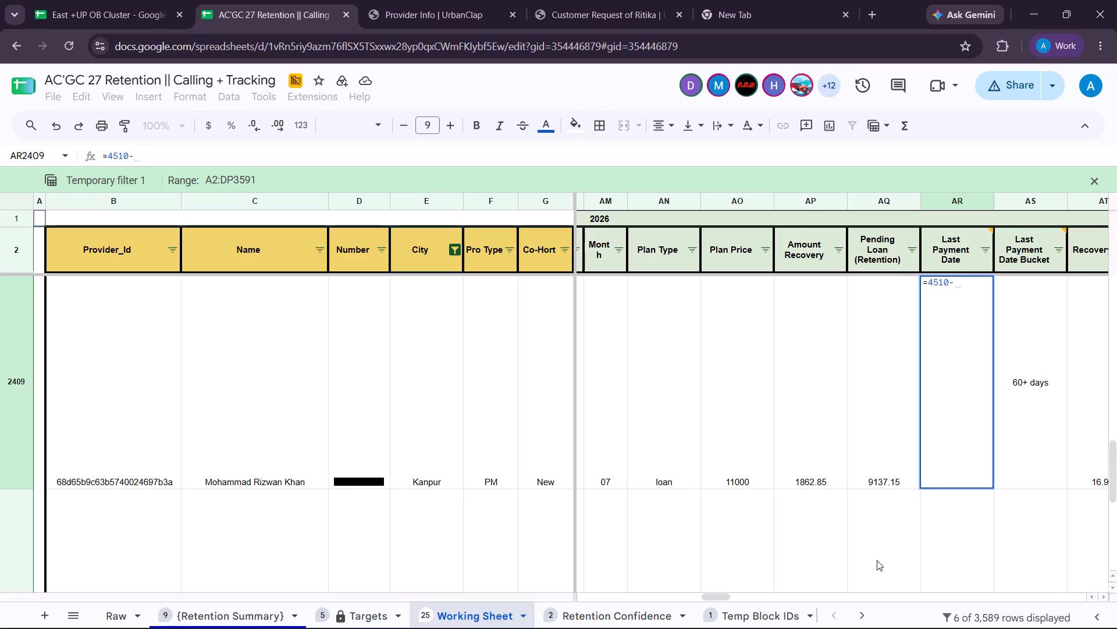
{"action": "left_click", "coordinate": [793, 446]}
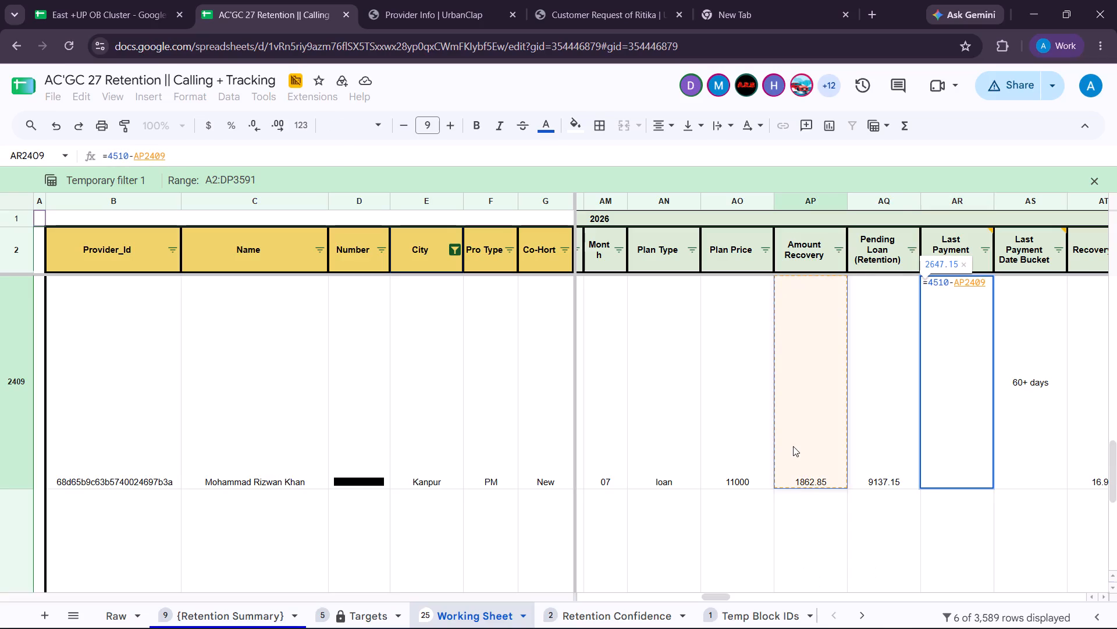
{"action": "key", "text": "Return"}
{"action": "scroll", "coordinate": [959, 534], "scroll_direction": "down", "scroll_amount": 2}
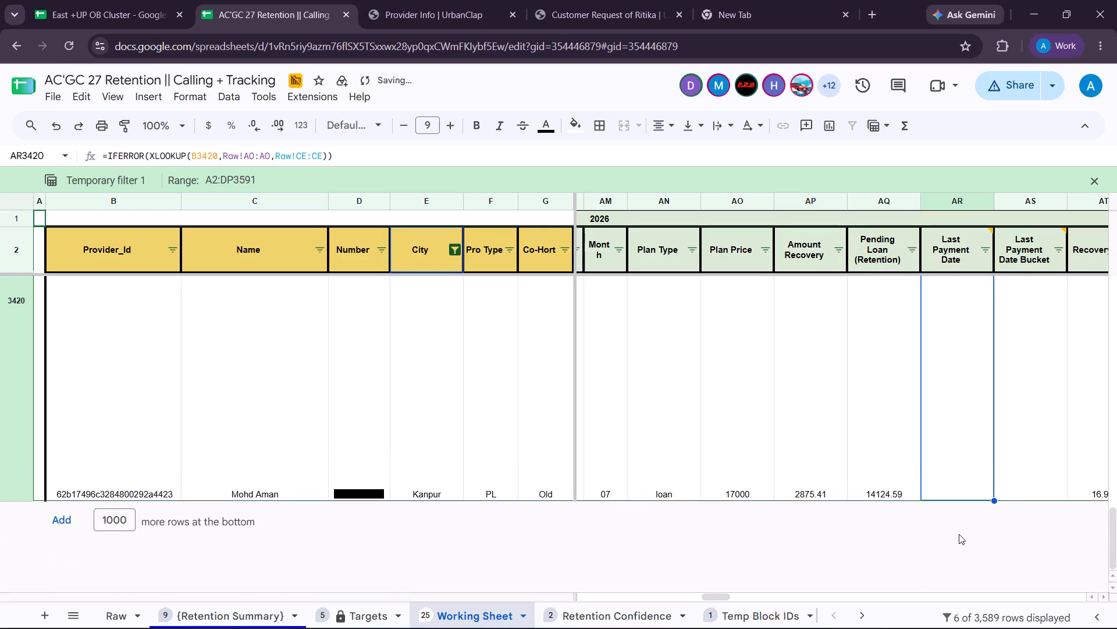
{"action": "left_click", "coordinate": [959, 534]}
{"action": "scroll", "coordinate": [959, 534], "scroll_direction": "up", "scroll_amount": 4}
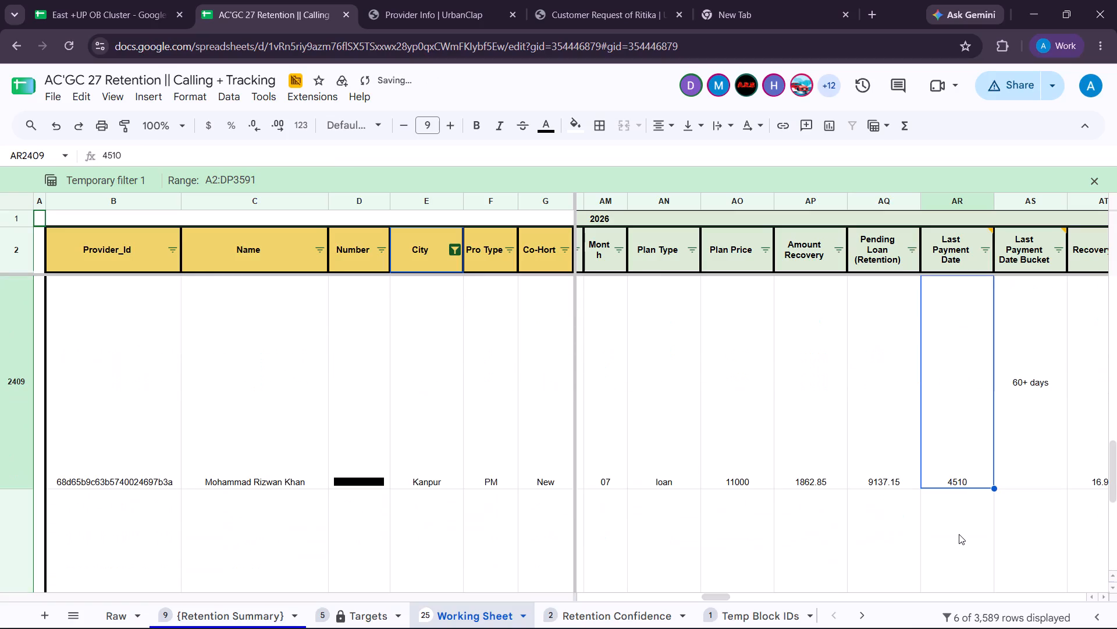
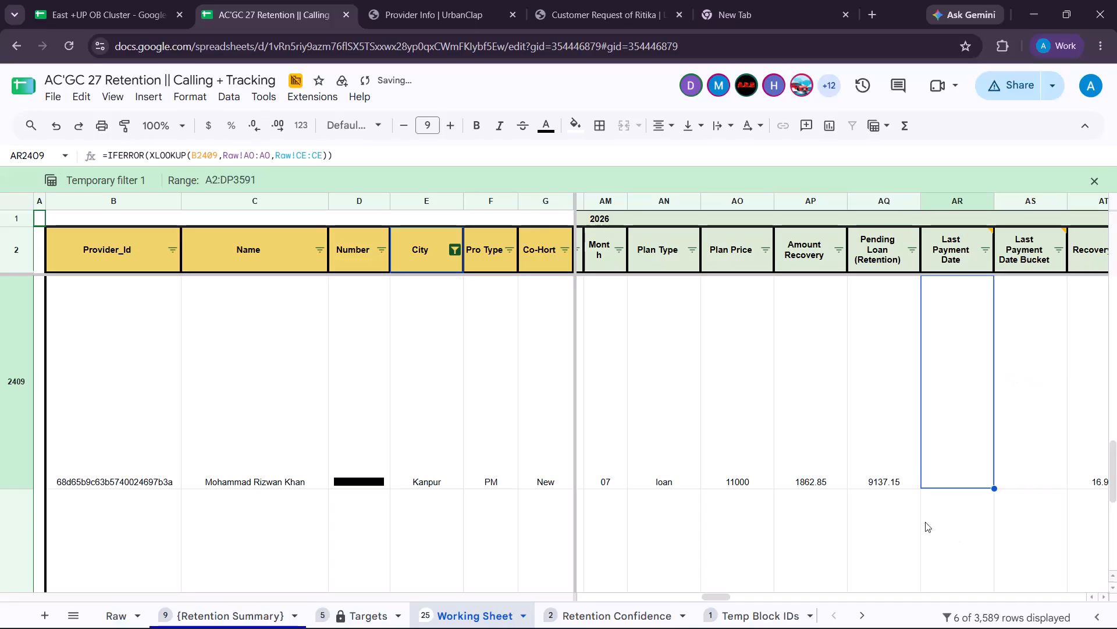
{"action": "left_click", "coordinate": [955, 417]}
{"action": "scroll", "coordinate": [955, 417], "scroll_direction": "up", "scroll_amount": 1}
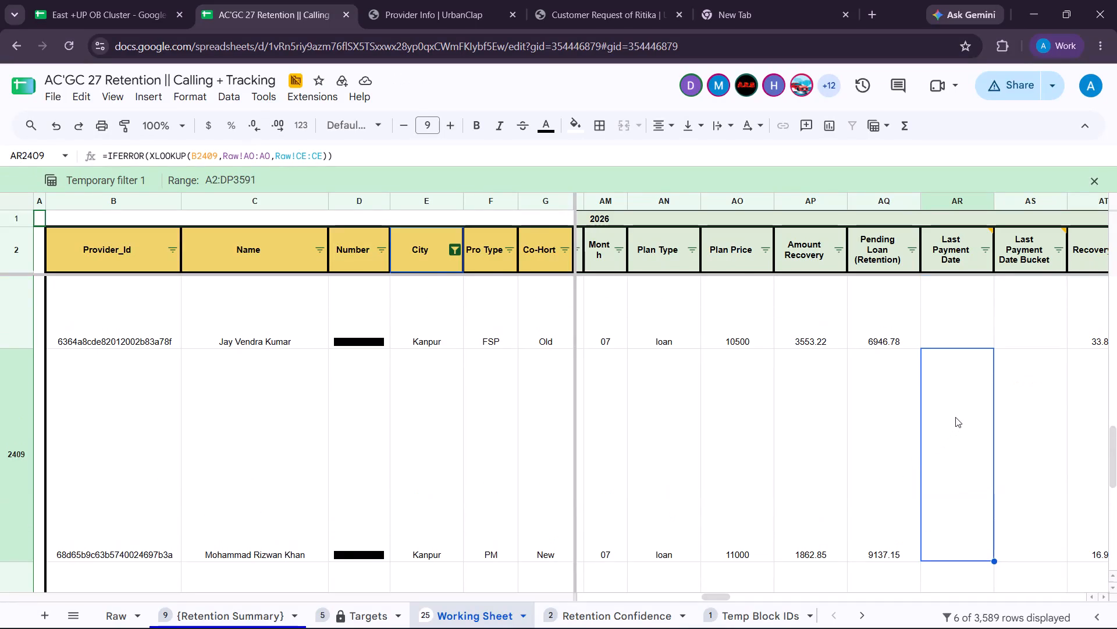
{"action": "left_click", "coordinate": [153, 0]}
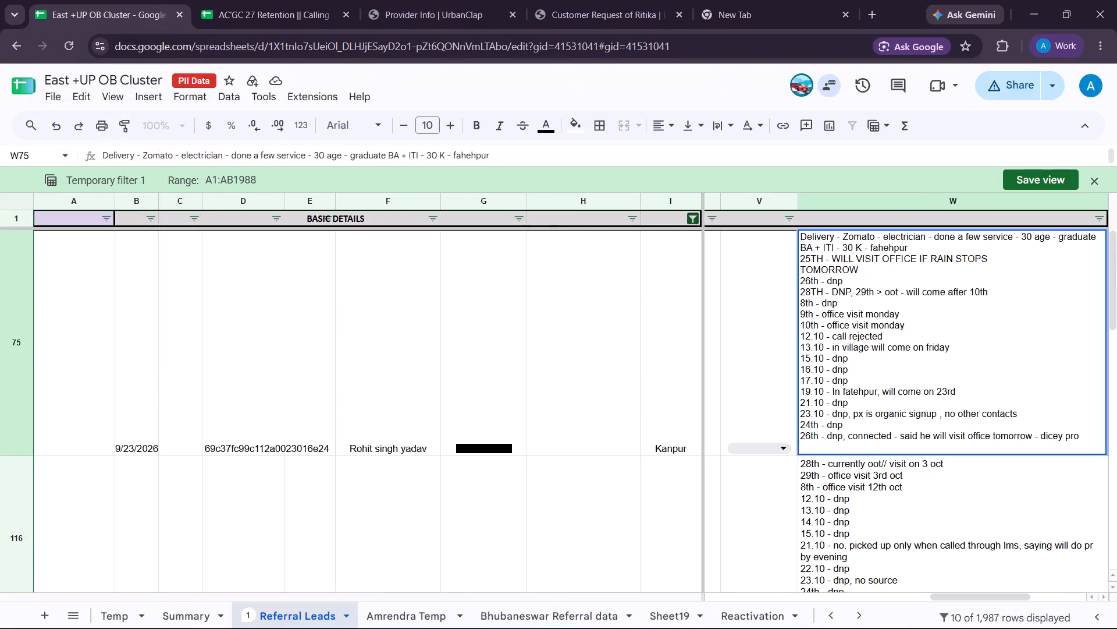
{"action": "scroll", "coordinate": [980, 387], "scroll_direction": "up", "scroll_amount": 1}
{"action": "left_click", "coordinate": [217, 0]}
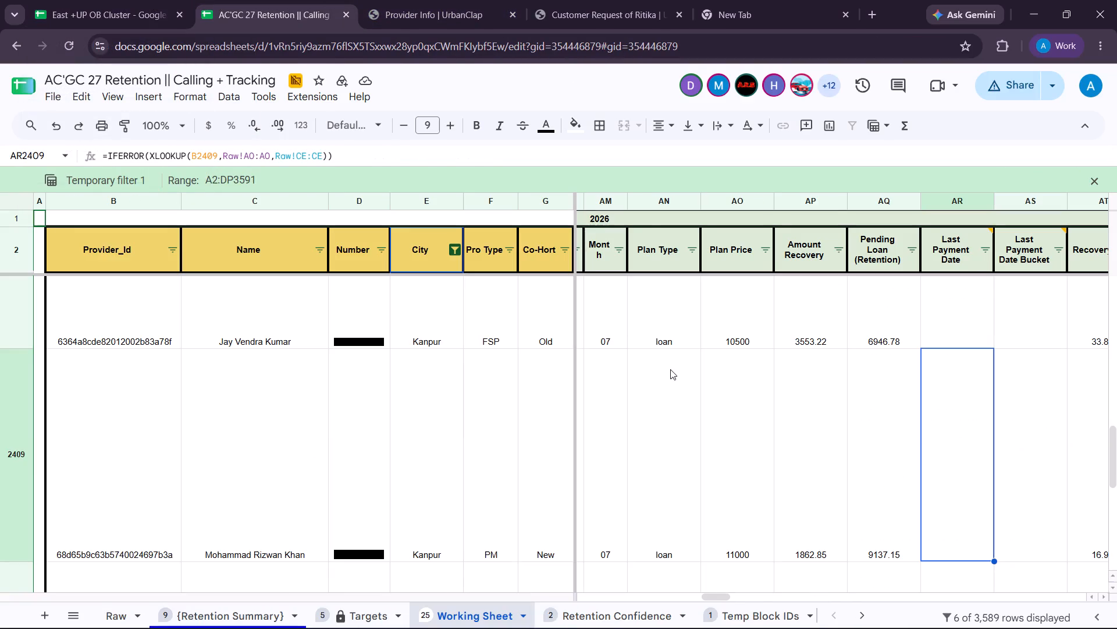
Complete the 27TH line in recovery comments cell CT1991 with "- WILL DO BEFORE 30".
{"action": "scroll", "coordinate": [670, 369], "scroll_direction": "left", "scroll_amount": 8}
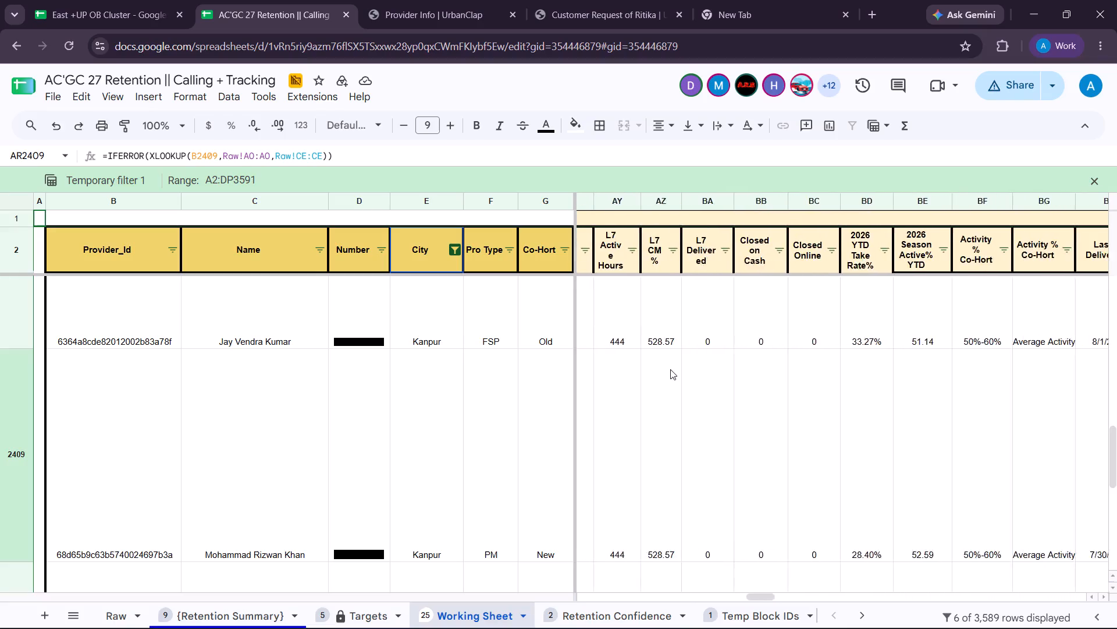
{"action": "scroll", "coordinate": [670, 369], "scroll_direction": "left", "scroll_amount": 6}
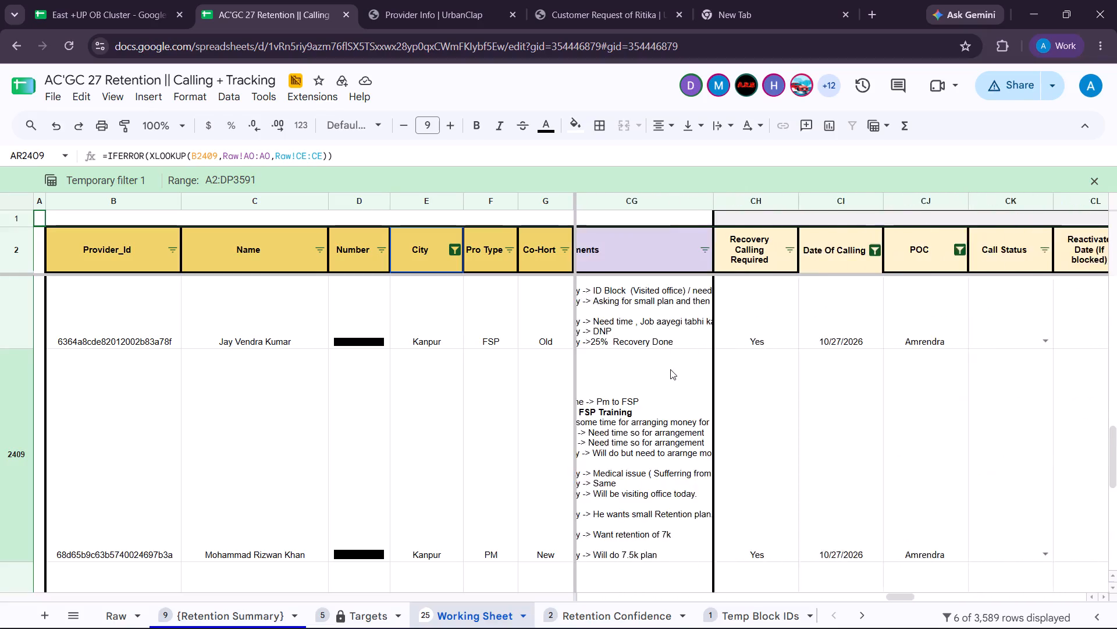
{"action": "scroll", "coordinate": [670, 369], "scroll_direction": "left", "scroll_amount": 5}
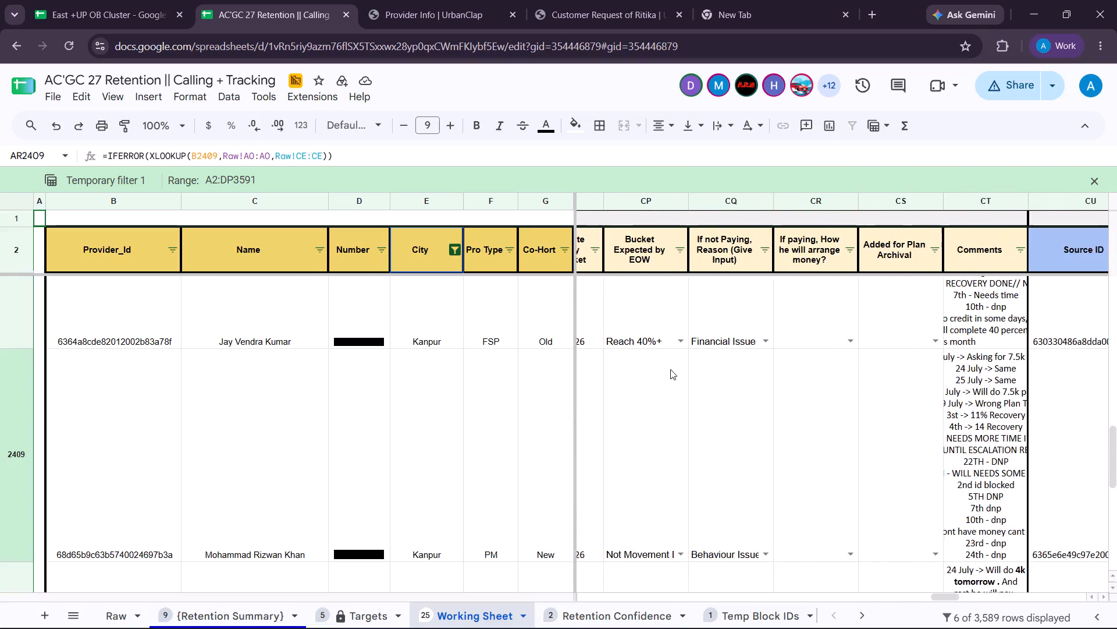
{"action": "scroll", "coordinate": [670, 369], "scroll_direction": "left", "scroll_amount": 4}
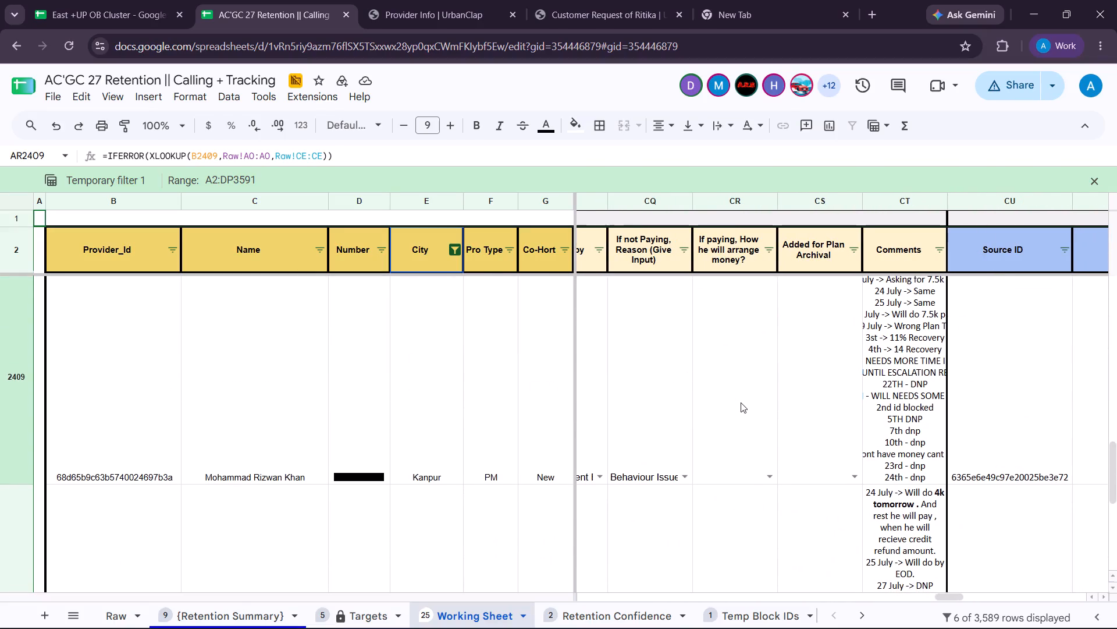
{"action": "scroll", "coordinate": [741, 402], "scroll_direction": "up", "scroll_amount": 2}
{"action": "double_click", "coordinate": [910, 446]}
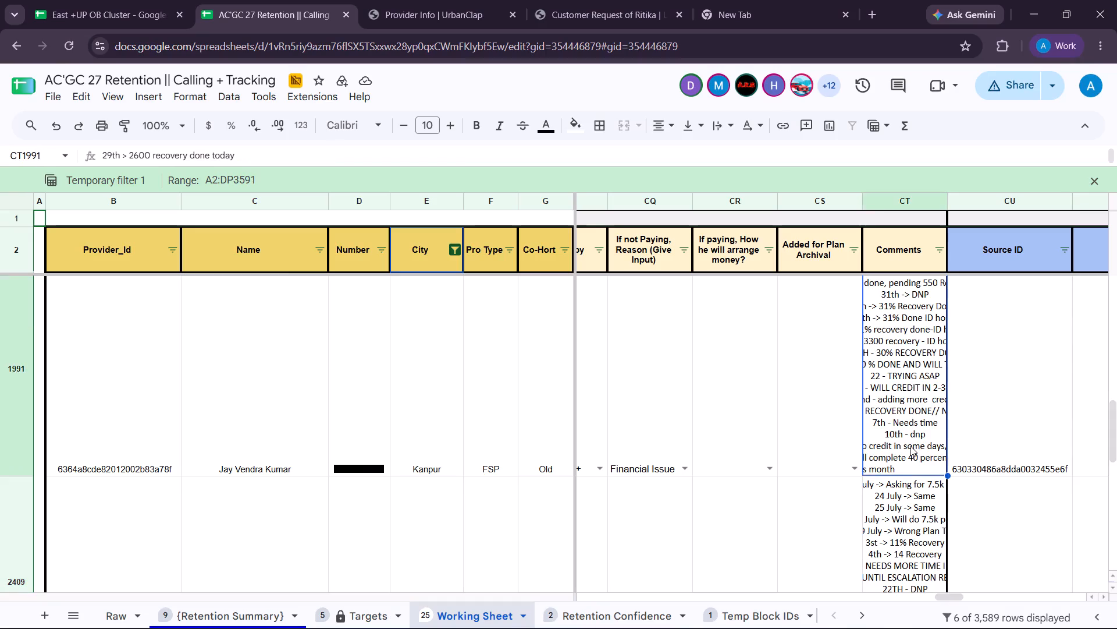
{"action": "type", "text": "- WILL"}
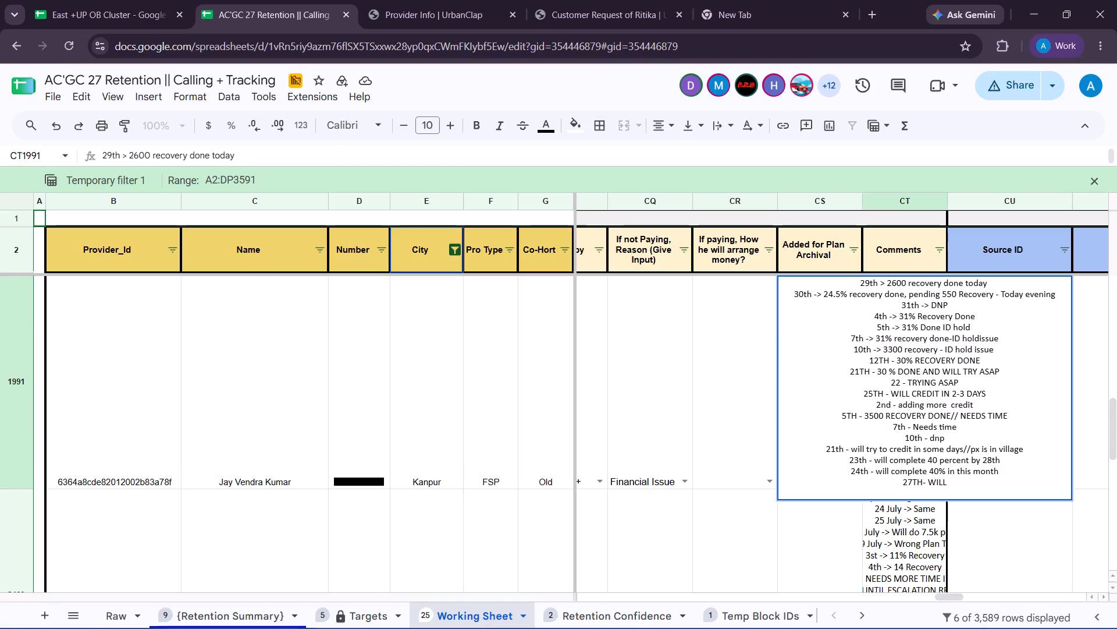
{"action": "key", "text": "space"}
{"action": "type", "text": "O BE"}
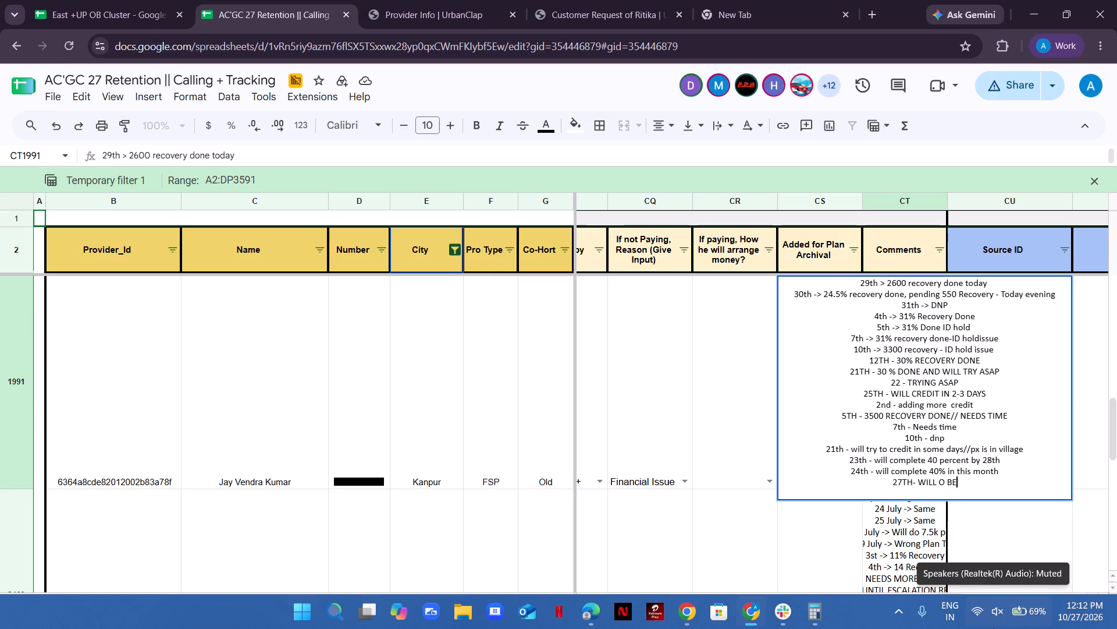
{"action": "key", "text": "BackSpace"}
{"action": "key", "text": "BackSpace"}
{"action": "key", "text": "BackSpace"}
{"action": "key", "text": "BackSpace"}
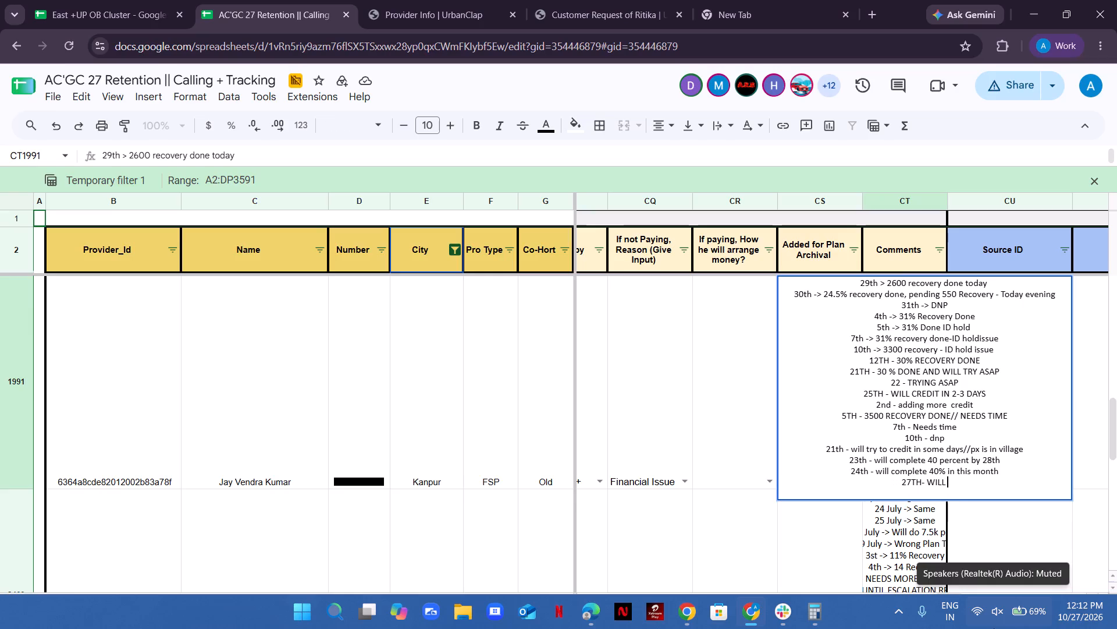
{"action": "type", "text": "DO BEFOR E30"}
{"action": "key", "text": "space"}
{"action": "key", "text": "BackSpace"}
{"action": "key", "text": "BackSpace"}
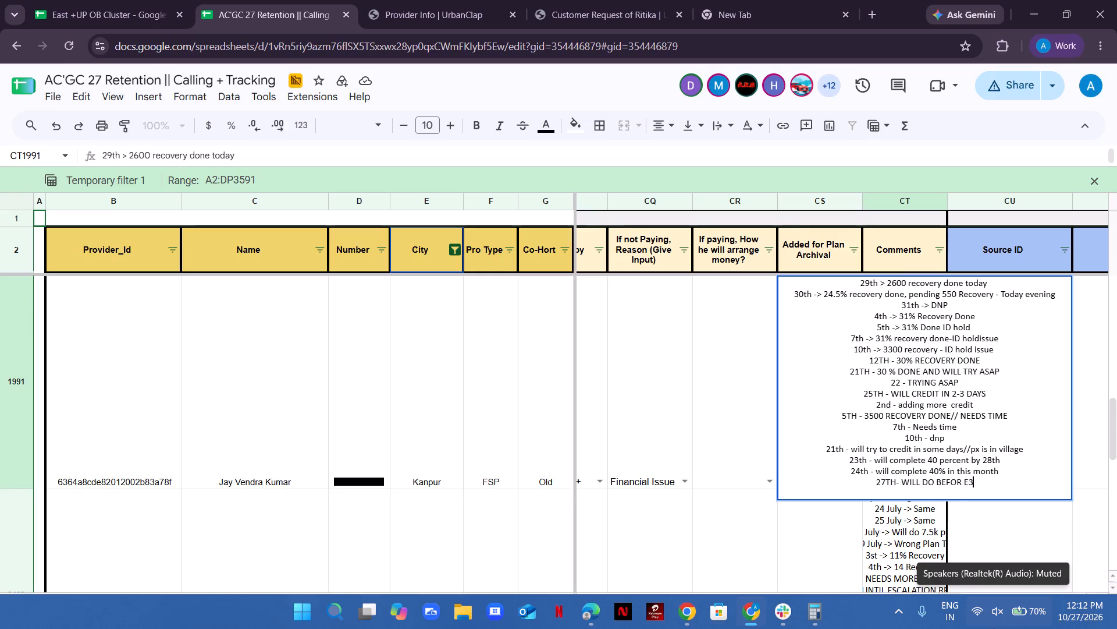
{"action": "key", "text": "BackSpace"}
{"action": "key", "text": "BackSpace"}
{"action": "key", "text": "BackSpace"}
{"action": "key", "text": "space"}
{"action": "key", "text": "BackSpace"}
{"action": "type", "text": "3"}
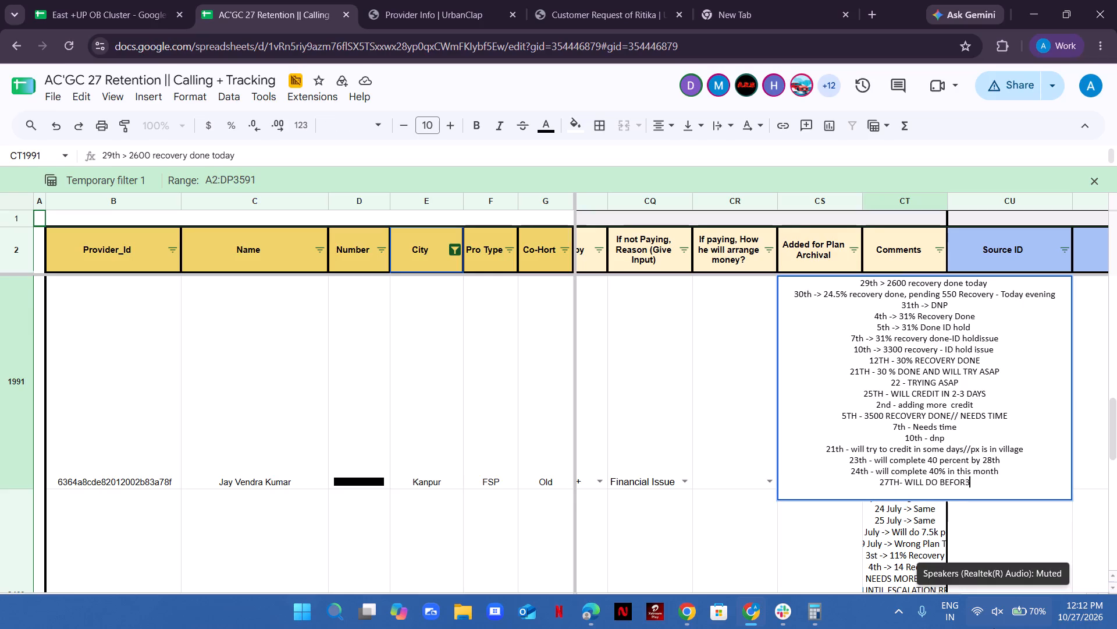
{"action": "key", "text": "space"}
{"action": "key", "text": "BackSpace"}
{"action": "key", "text": "BackSpace"}
{"action": "type", "text": "E 30"}
{"action": "key", "text": "space"}
{"action": "key", "text": "Return"}
Add the last line "27-10 > WILL DO 40% recovery in 1 2 days" to the row 2409 provider's recovery comments cell CT2409.
{"action": "scroll", "coordinate": [955, 607], "scroll_direction": "down", "scroll_amount": 1}
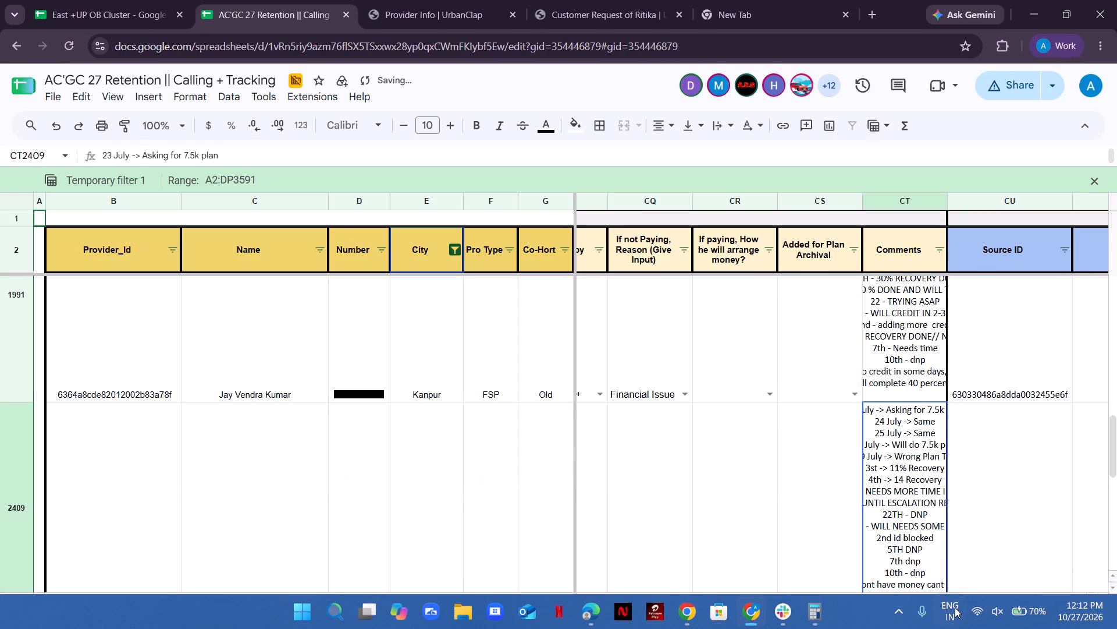
{"action": "scroll", "coordinate": [955, 607], "scroll_direction": "down", "scroll_amount": 3}
{"action": "scroll", "coordinate": [730, 486], "scroll_direction": "down", "scroll_amount": 2}
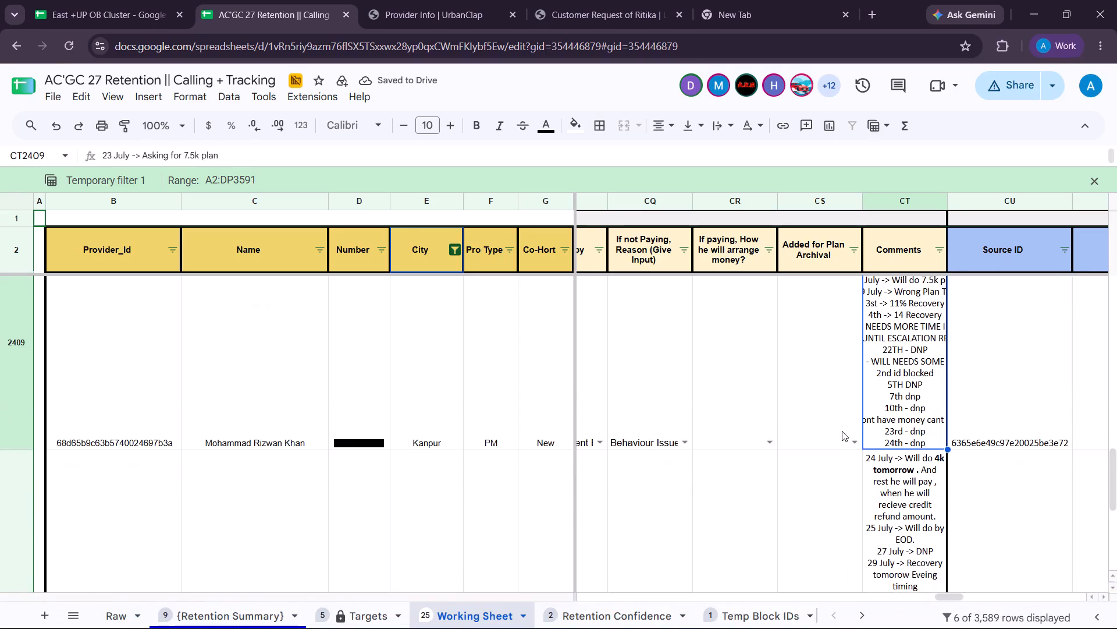
{"action": "double_click", "coordinate": [924, 437]}
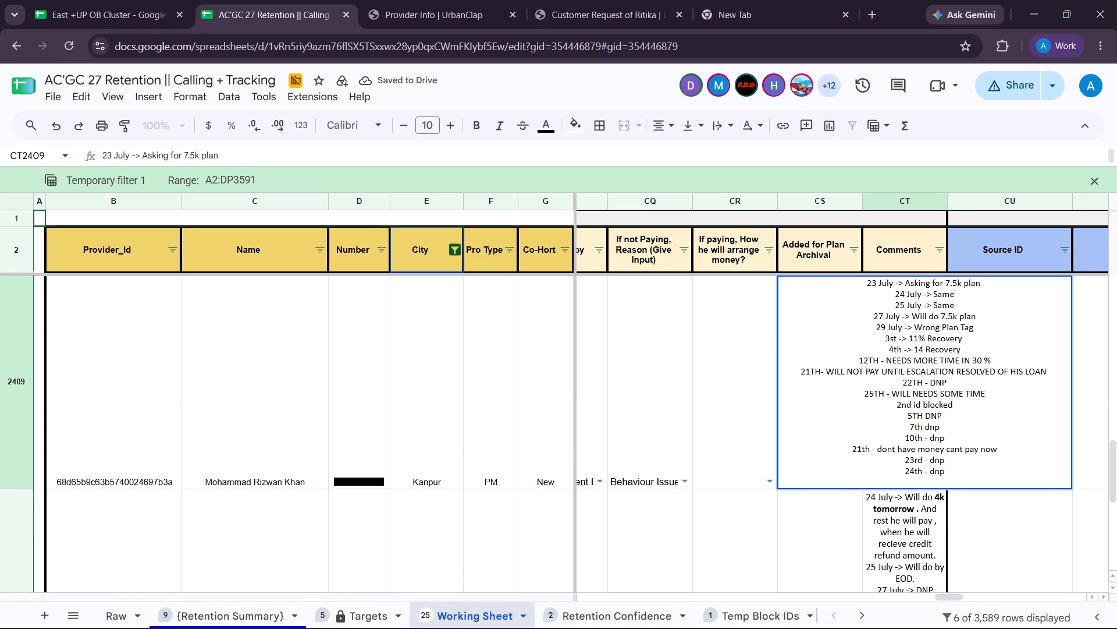
{"action": "key", "text": "space"}
{"action": "key", "text": "space"}
{"action": "key", "text": "space"}
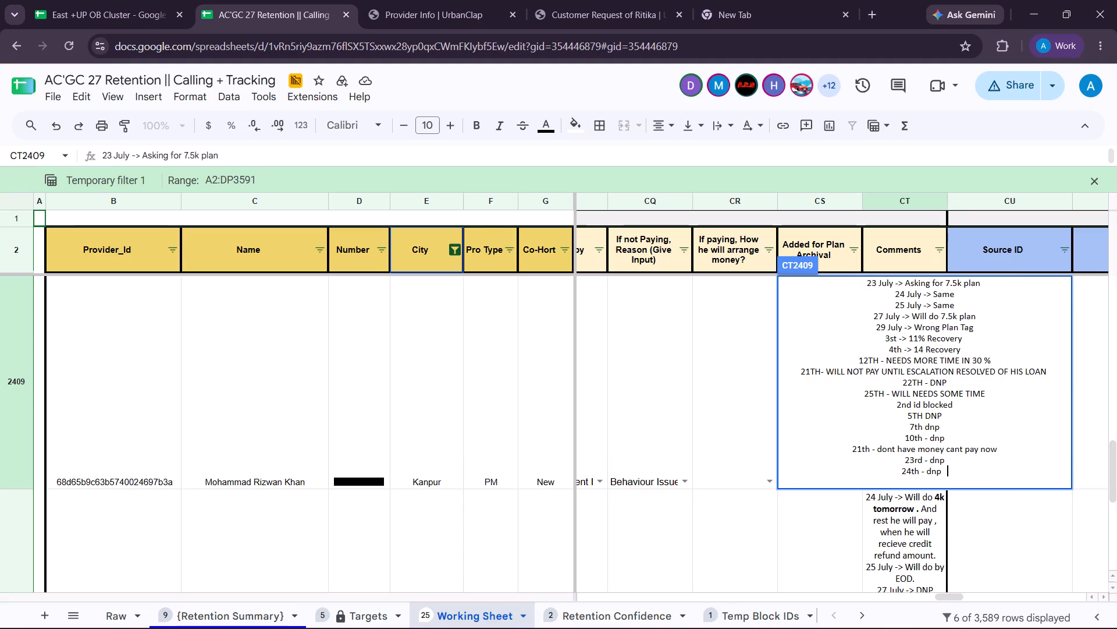
{"action": "key", "text": "space"}
{"action": "key", "text": "space"}
{"action": "key", "text": "space"}
{"action": "key", "text": "space"}
{"action": "key", "text": "space"}
{"action": "key", "text": "space"}
{"action": "key", "text": "space"}
{"action": "key", "text": "space"}
{"action": "key", "text": "space"}
{"action": "key", "text": "space"}
{"action": "key", "text": "space"}
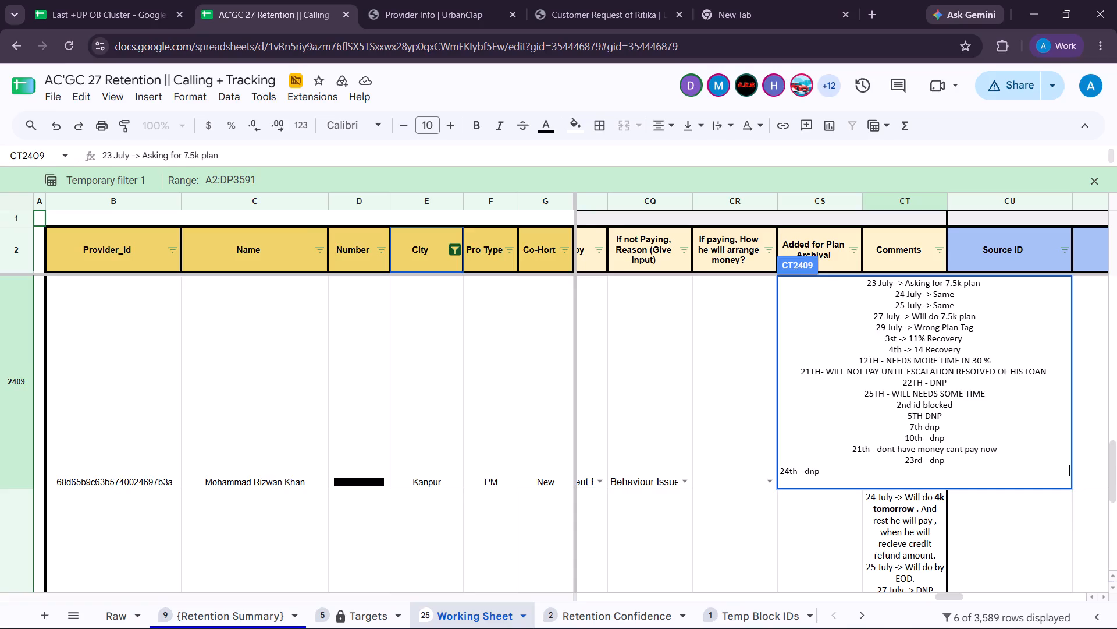
{"action": "type", "text": "237"}
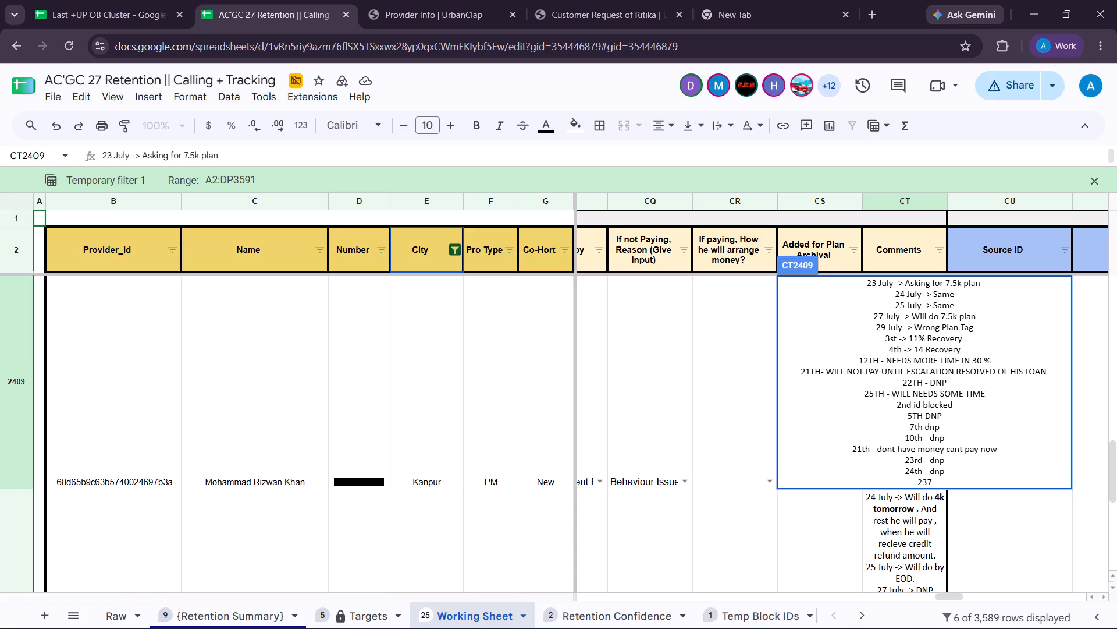
{"action": "key", "text": "BackSpace"}
{"action": "key", "text": "BackSpace"}
{"action": "key", "text": "7"}
{"action": "type", "text": "TH"}
{"action": "key", "text": "space"}
{"action": "type", "text": "---"}
{"action": "key", "text": "BackSpace"}
{"action": "key", "text": "BackSpace"}
{"action": "key", "text": "BackSpace"}
{"action": "key", "text": "BackSpace"}
{"action": "key", "text": "BackSpace"}
{"action": "key", "text": "BackSpace"}
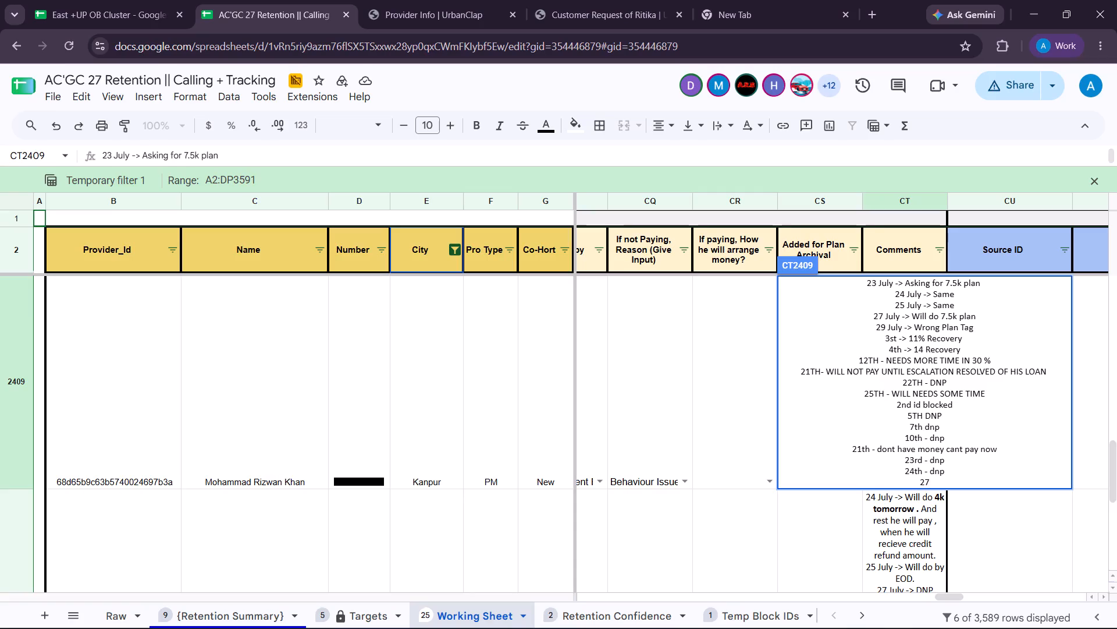
{"action": "key", "text": "minus"}
{"action": "type", "text": "10"}
{"action": "key", "text": "space"}
{"action": "type", "text": ">"}
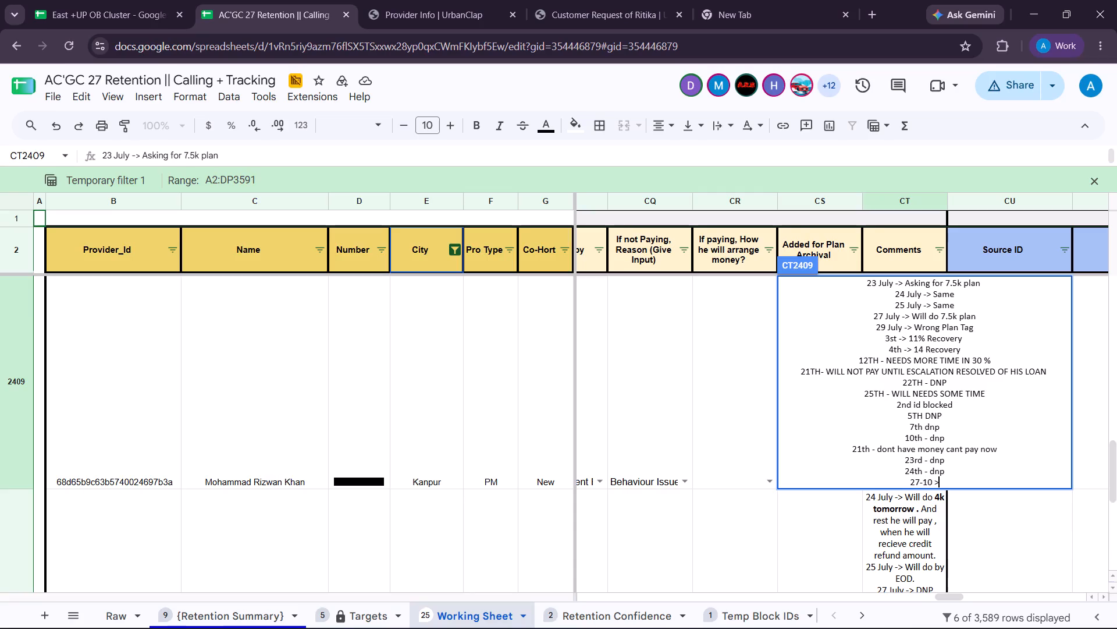
{"action": "key", "text": "space"}
{"action": "type", "text": "WILL DP"}
{"action": "key", "text": "BackSpace"}
{"action": "type", "text": "O"}
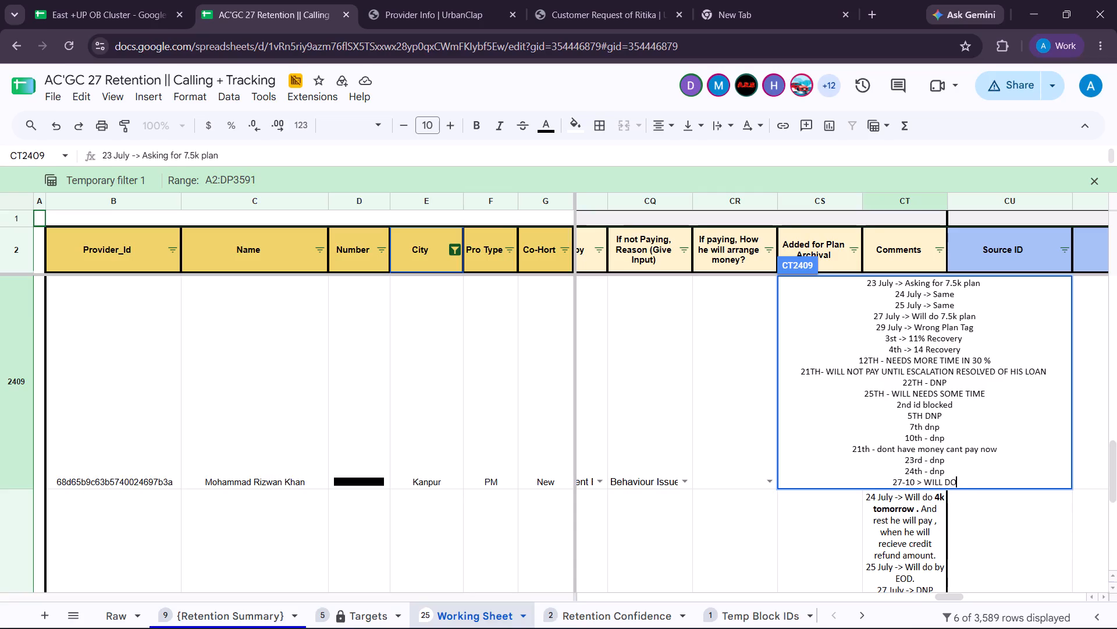
{"action": "key", "text": "space"}
{"action": "type", "text": "40% recovery in 1 2 days"}
{"action": "key", "text": "space"}
{"action": "key", "text": "Return"}
Review the recovery comments of the row 3420 provider and the recovery calling fields of row 2409.
{"action": "scroll", "coordinate": [904, 406], "scroll_direction": "down", "scroll_amount": 1}
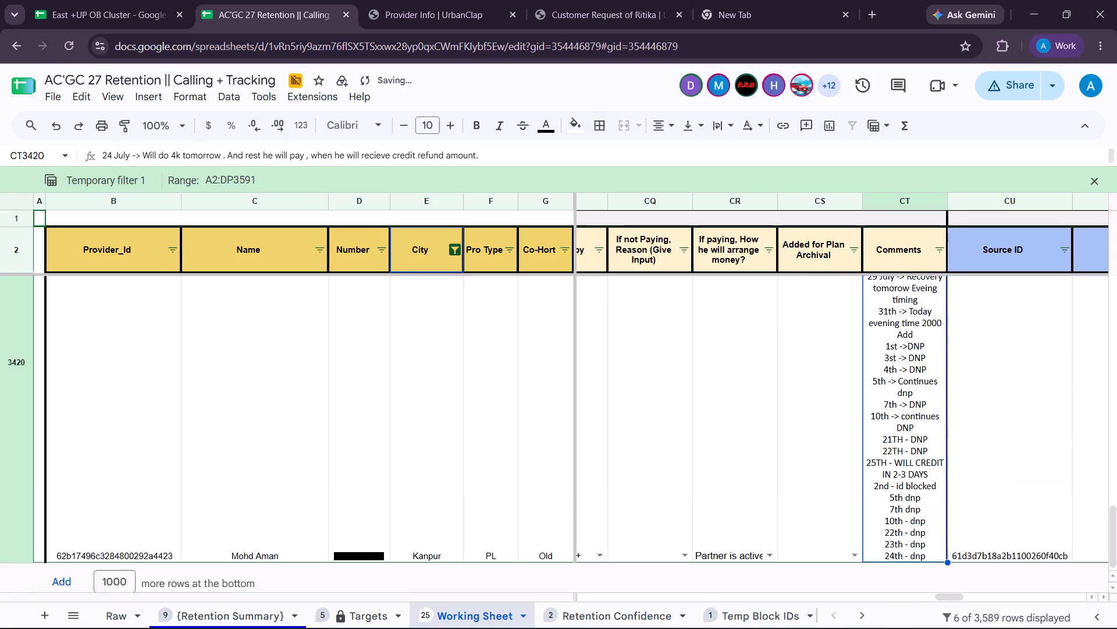
{"action": "scroll", "coordinate": [904, 406], "scroll_direction": "down", "scroll_amount": 1}
{"action": "scroll", "coordinate": [904, 406], "scroll_direction": "up", "scroll_amount": 1}
{"action": "scroll", "coordinate": [700, 301], "scroll_direction": "up", "scroll_amount": 2}
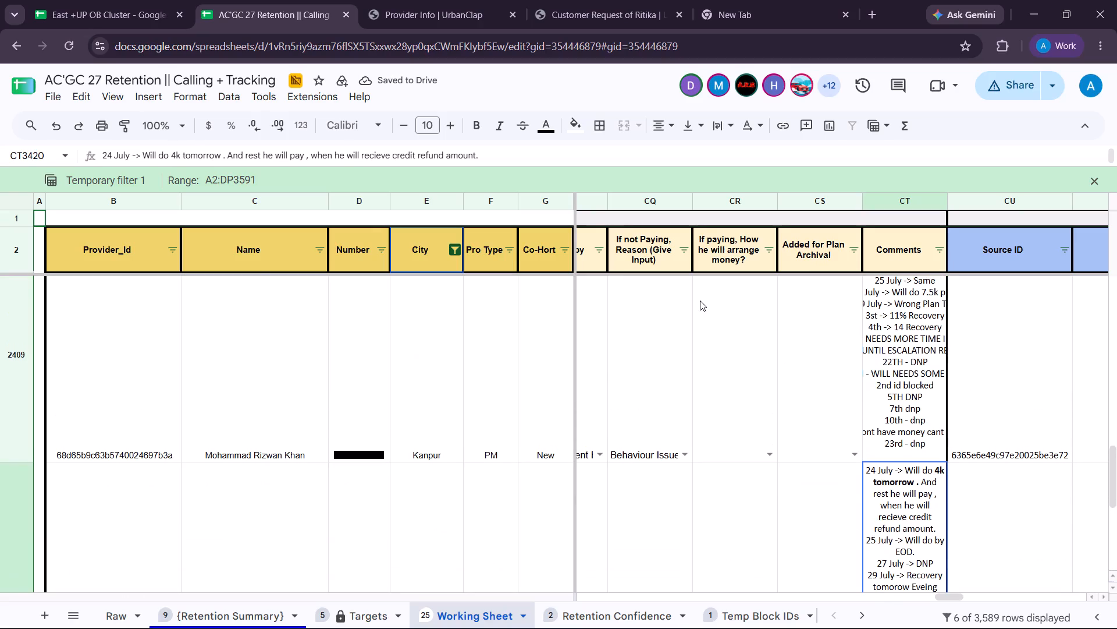
{"action": "scroll", "coordinate": [660, 494], "scroll_direction": "right", "scroll_amount": 3}
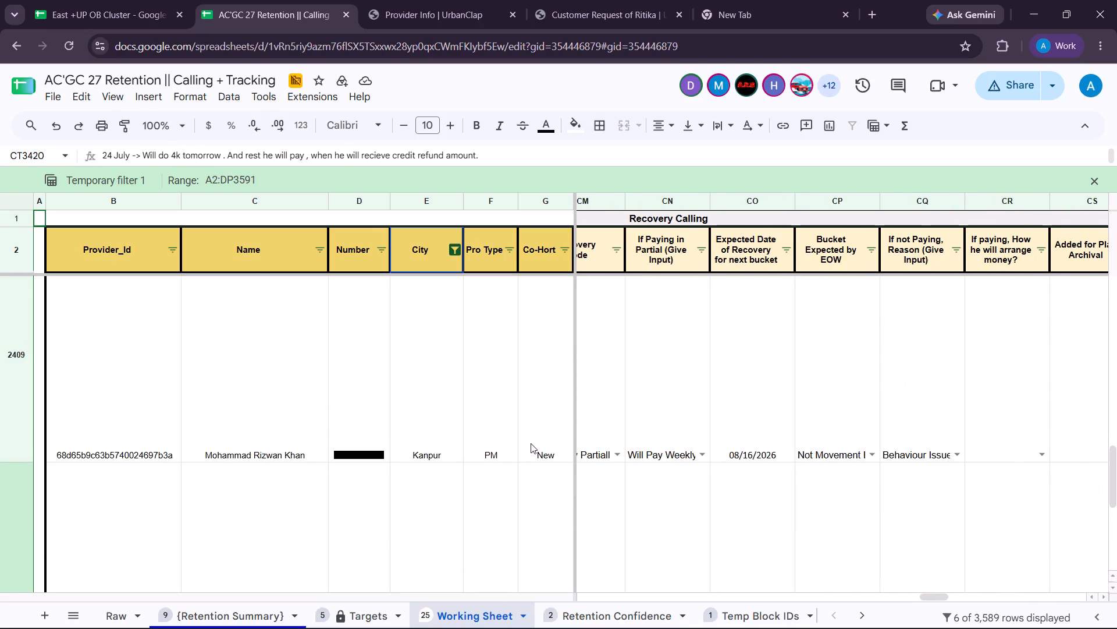
{"action": "scroll", "coordinate": [531, 443], "scroll_direction": "right", "scroll_amount": 1}
Select row 2409 and examine its 2025 season, retention and recovery calling columns alongside the recovery comments.
{"action": "left_click", "coordinate": [0, 389]}
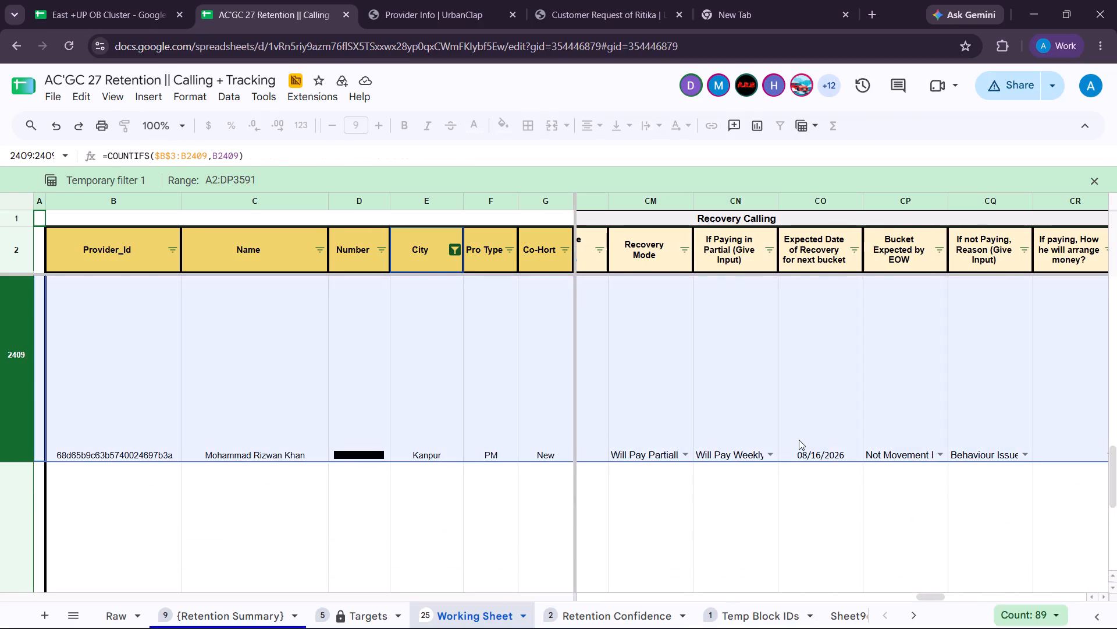
{"action": "scroll", "coordinate": [799, 440], "scroll_direction": "up", "scroll_amount": 1}
{"action": "scroll", "coordinate": [799, 440], "scroll_direction": "right", "scroll_amount": 5}
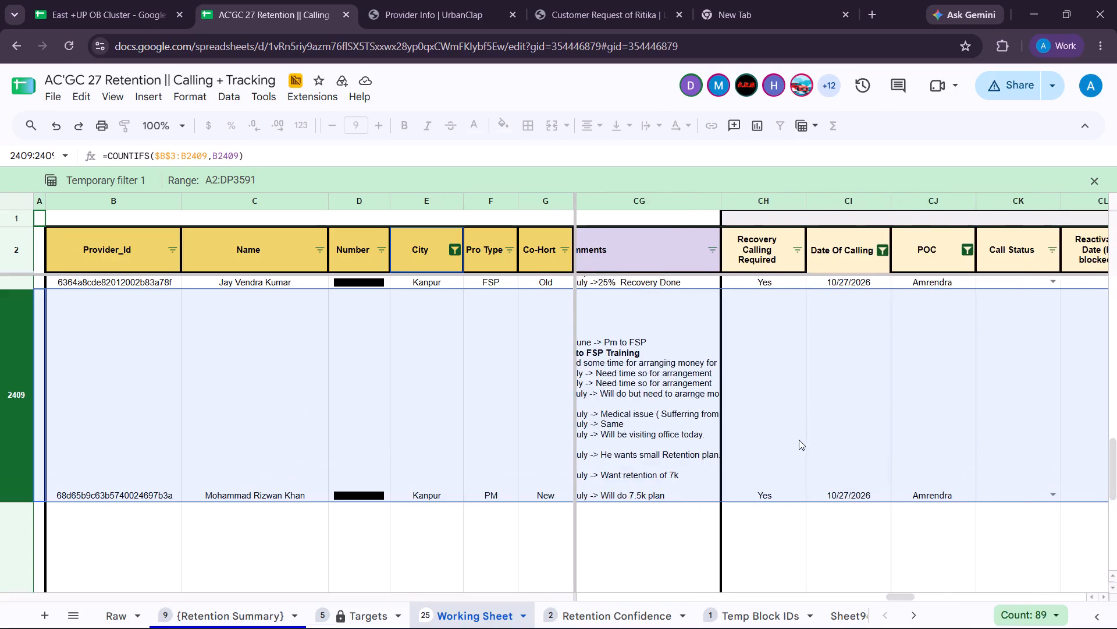
{"action": "scroll", "coordinate": [799, 440], "scroll_direction": "right", "scroll_amount": 7}
{"action": "scroll", "coordinate": [799, 440], "scroll_direction": "left", "scroll_amount": 1}
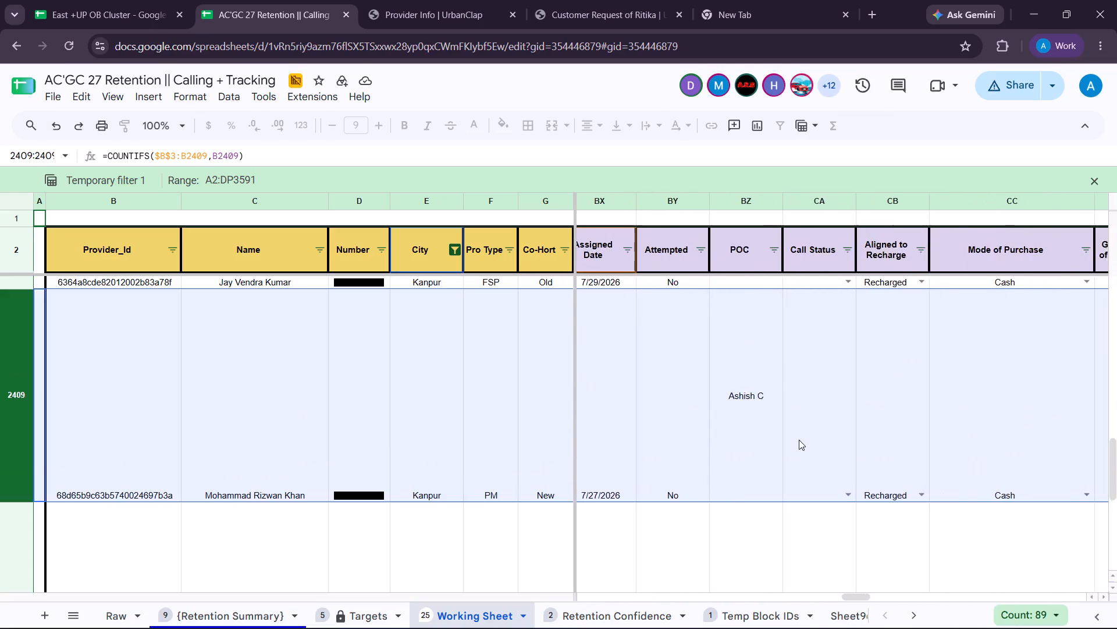
{"action": "scroll", "coordinate": [799, 440], "scroll_direction": "left", "scroll_amount": 12}
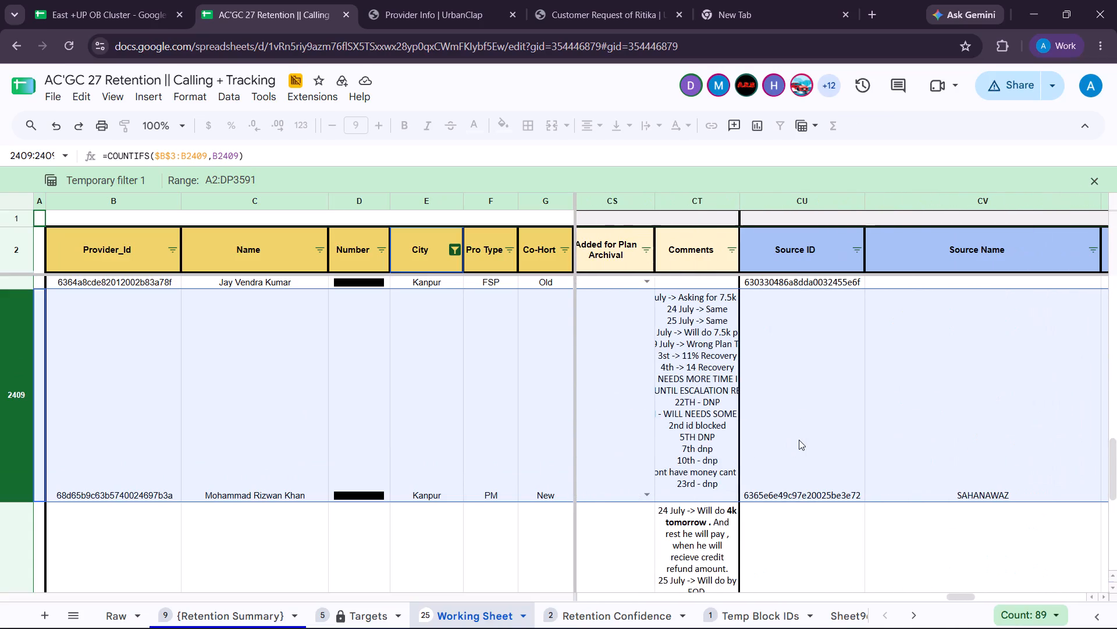
{"action": "scroll", "coordinate": [799, 440], "scroll_direction": "right", "scroll_amount": 3}
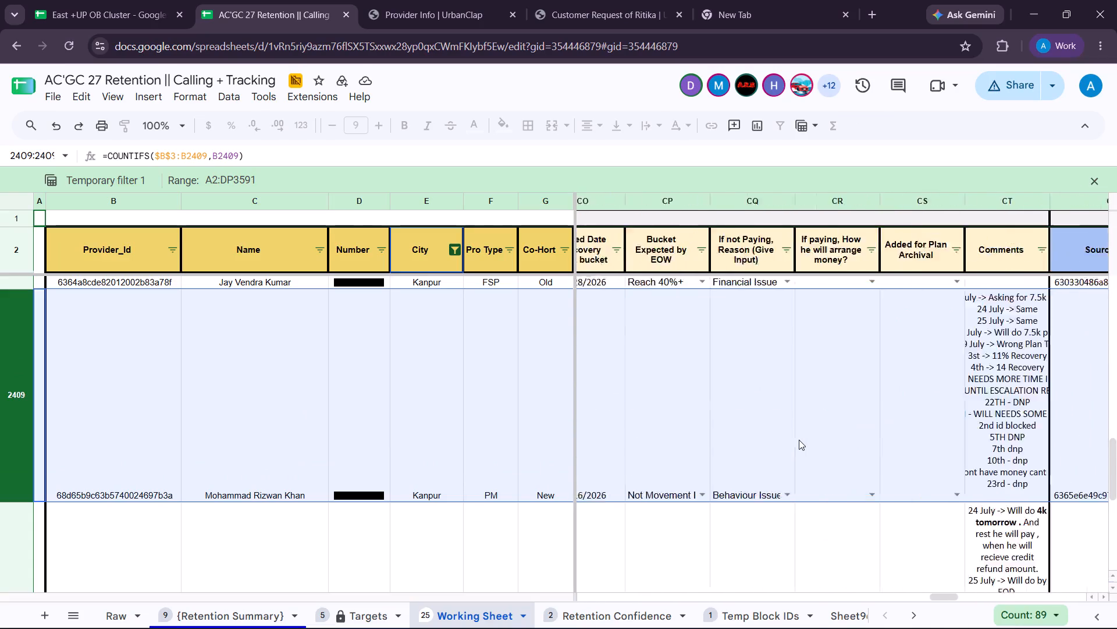
{"action": "scroll", "coordinate": [799, 440], "scroll_direction": "right", "scroll_amount": 18}
{"action": "scroll", "coordinate": [799, 440], "scroll_direction": "left", "scroll_amount": 1}
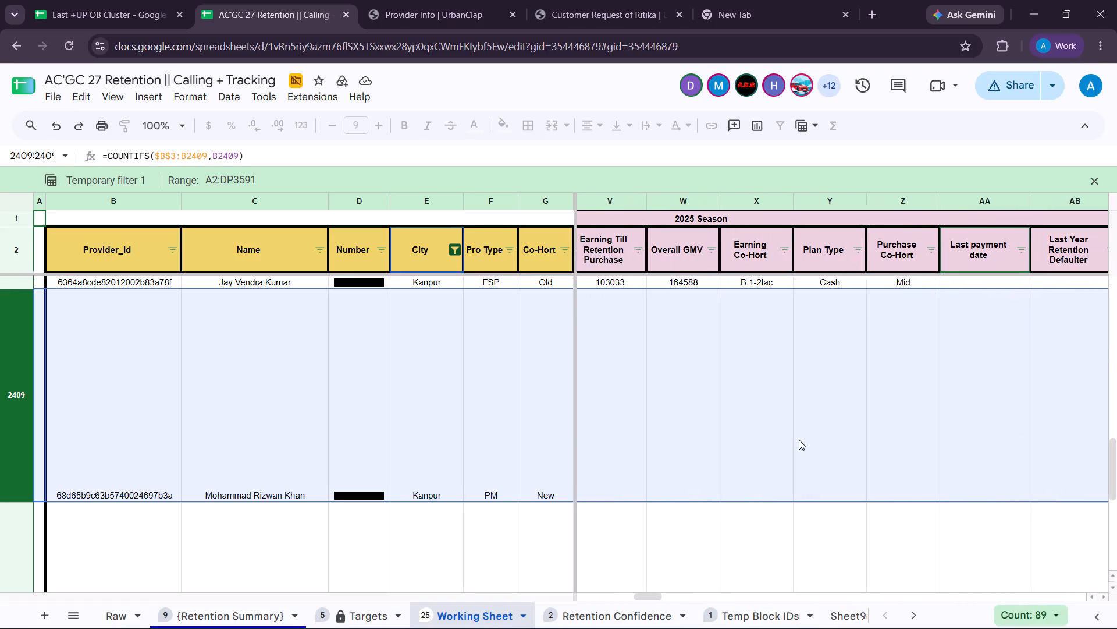
{"action": "scroll", "coordinate": [799, 440], "scroll_direction": "left", "scroll_amount": 5}
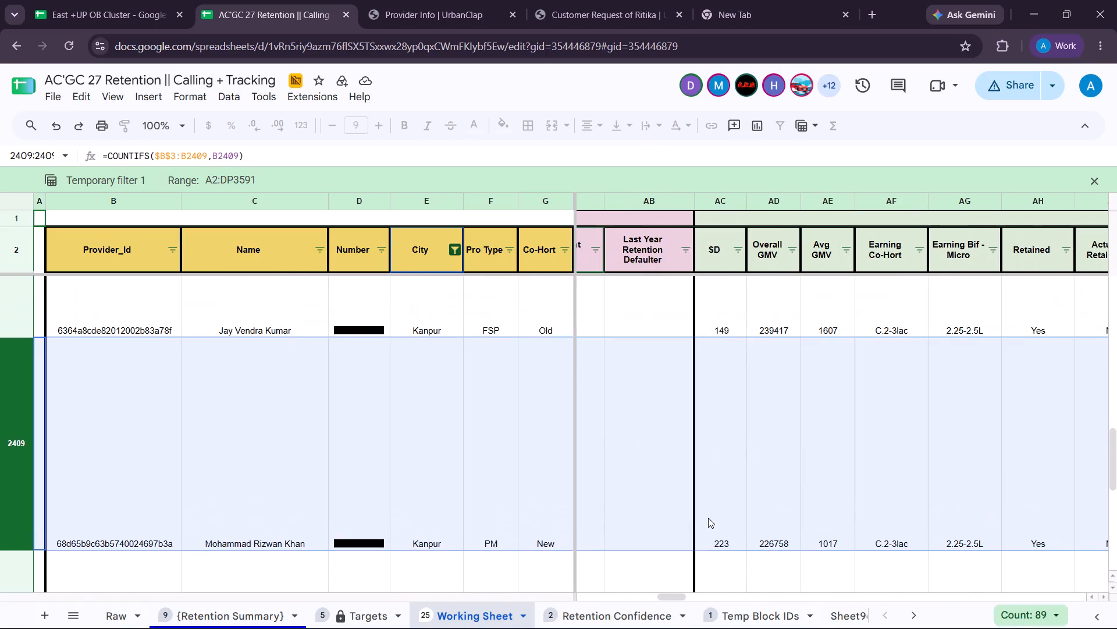
{"action": "scroll", "coordinate": [708, 518], "scroll_direction": "left", "scroll_amount": 17}
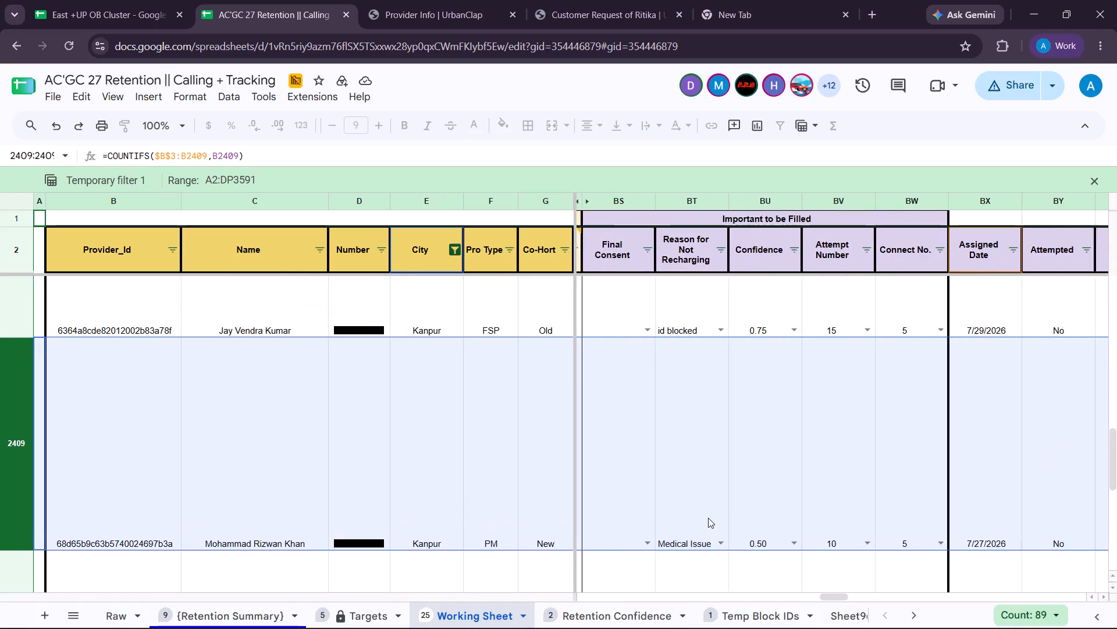
{"action": "scroll", "coordinate": [708, 518], "scroll_direction": "left", "scroll_amount": 5}
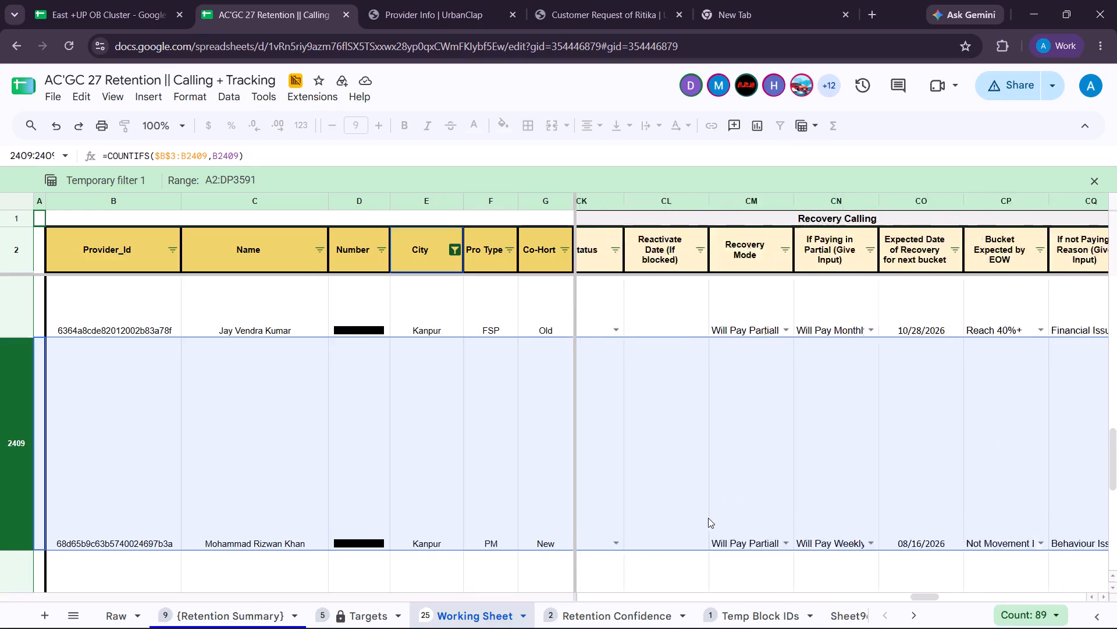
{"action": "scroll", "coordinate": [708, 518], "scroll_direction": "left", "scroll_amount": 3}
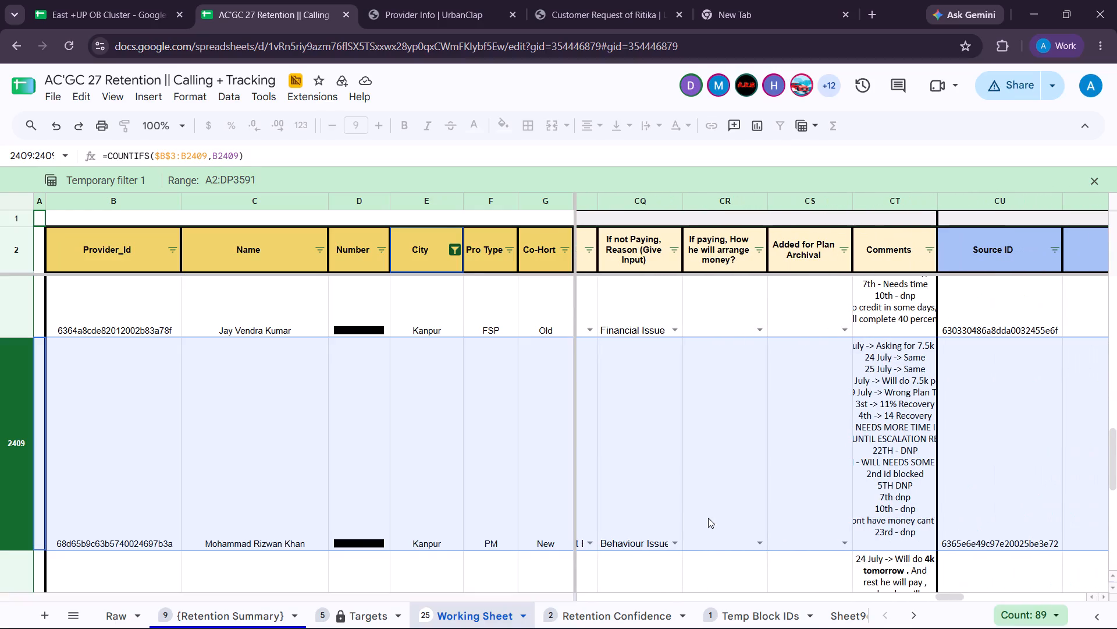
{"action": "scroll", "coordinate": [805, 475], "scroll_direction": "down", "scroll_amount": 1}
{"action": "scroll", "coordinate": [805, 475], "scroll_direction": "up", "scroll_amount": 1}
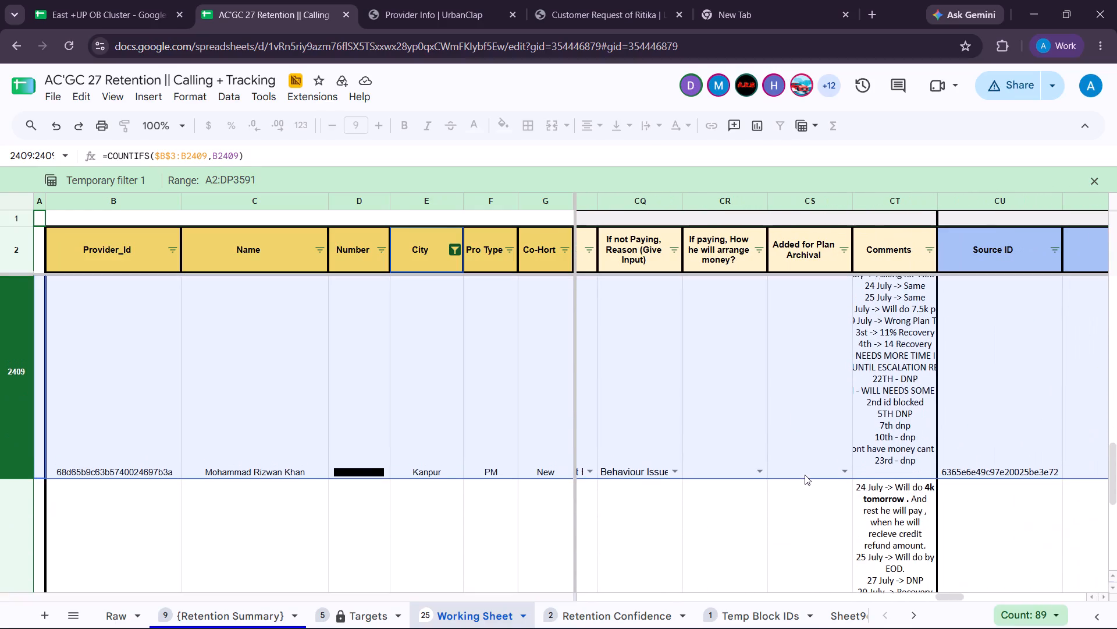
{"action": "scroll", "coordinate": [805, 475], "scroll_direction": "up", "scroll_amount": 1}
{"action": "scroll", "coordinate": [805, 475], "scroll_direction": "right", "scroll_amount": 1}
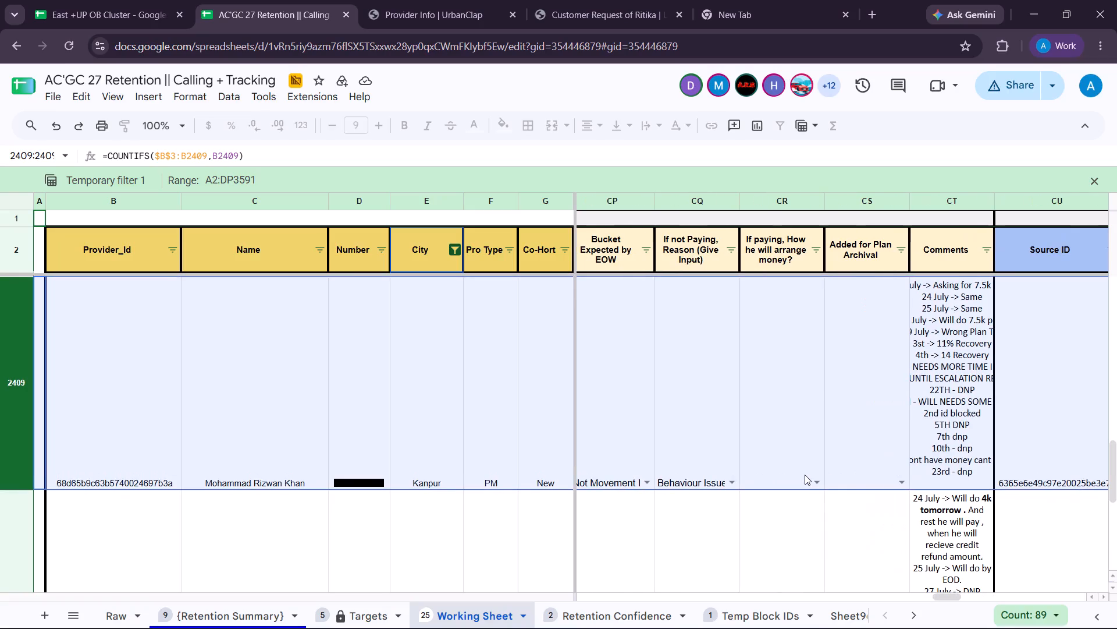
{"action": "scroll", "coordinate": [805, 475], "scroll_direction": "right", "scroll_amount": 2}
{"action": "scroll", "coordinate": [805, 475], "scroll_direction": "up", "scroll_amount": 1}
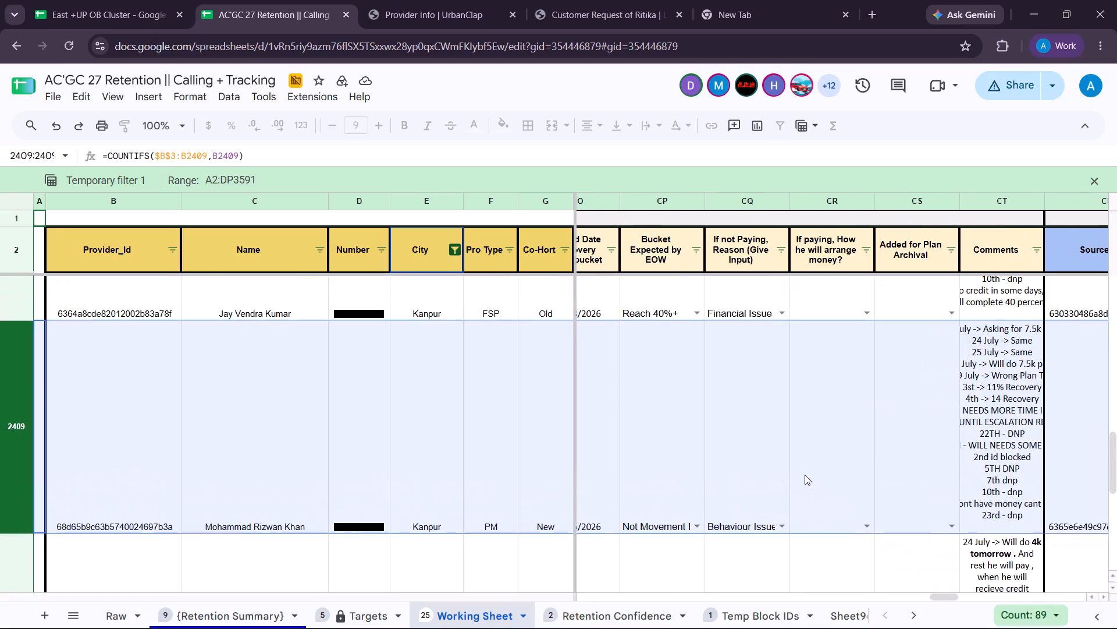
{"action": "scroll", "coordinate": [805, 475], "scroll_direction": "up", "scroll_amount": 1}
{"action": "scroll", "coordinate": [805, 475], "scroll_direction": "right", "scroll_amount": 1}
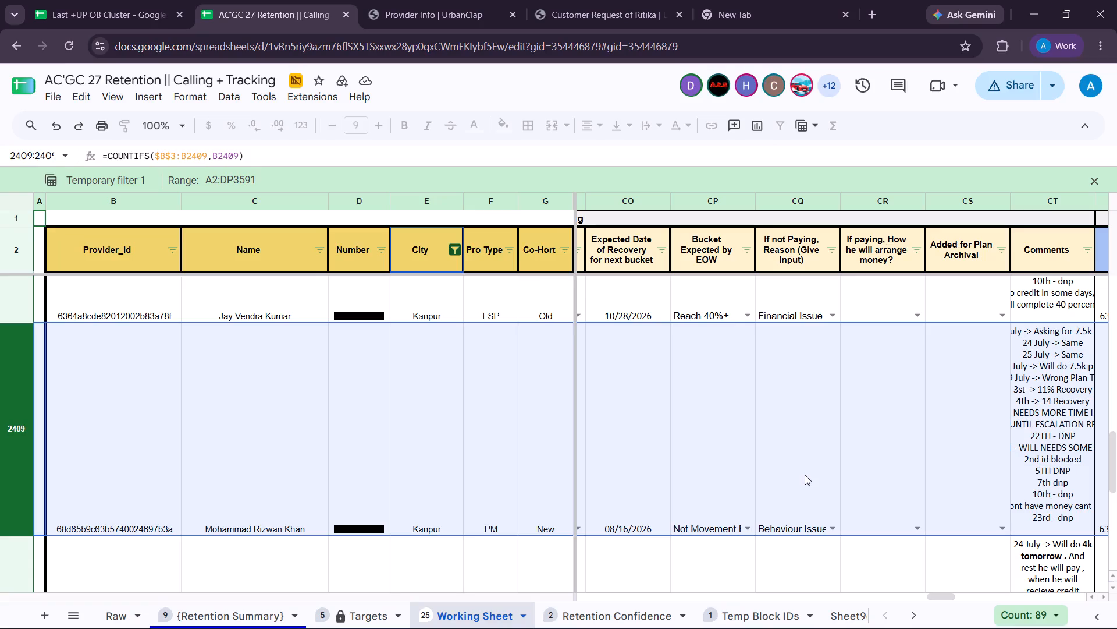
Clear the "If not Paying, Reason" value in cell CQ2409.
{"action": "left_click", "coordinate": [805, 475]}
{"action": "scroll", "coordinate": [659, 500], "scroll_direction": "right", "scroll_amount": 1}
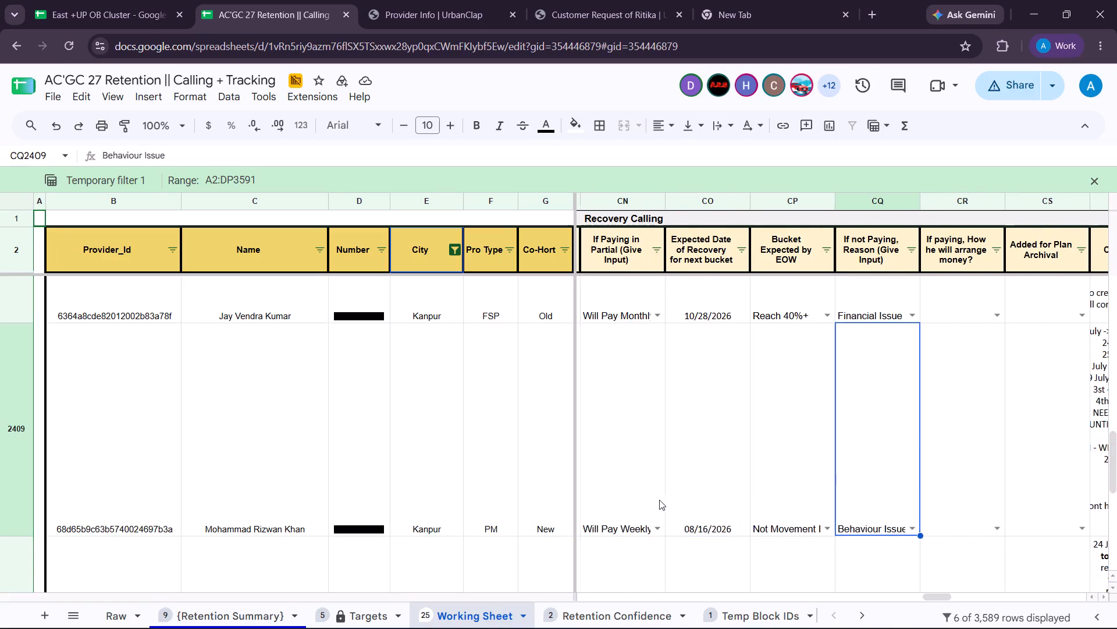
{"action": "scroll", "coordinate": [659, 500], "scroll_direction": "right", "scroll_amount": 2}
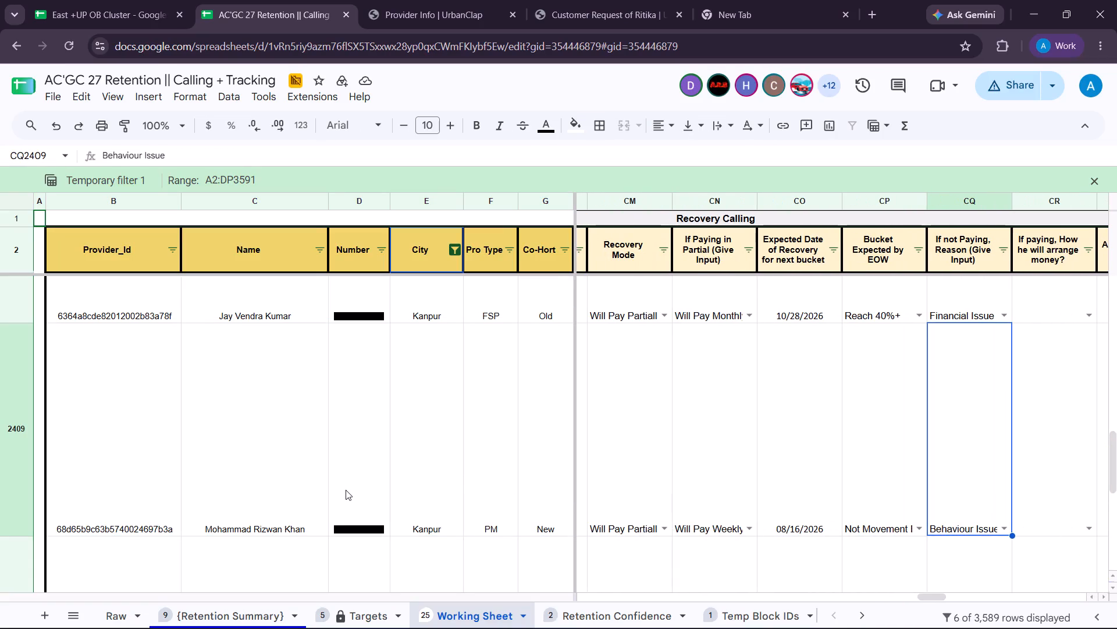
{"action": "scroll", "coordinate": [346, 490], "scroll_direction": "right", "scroll_amount": 1}
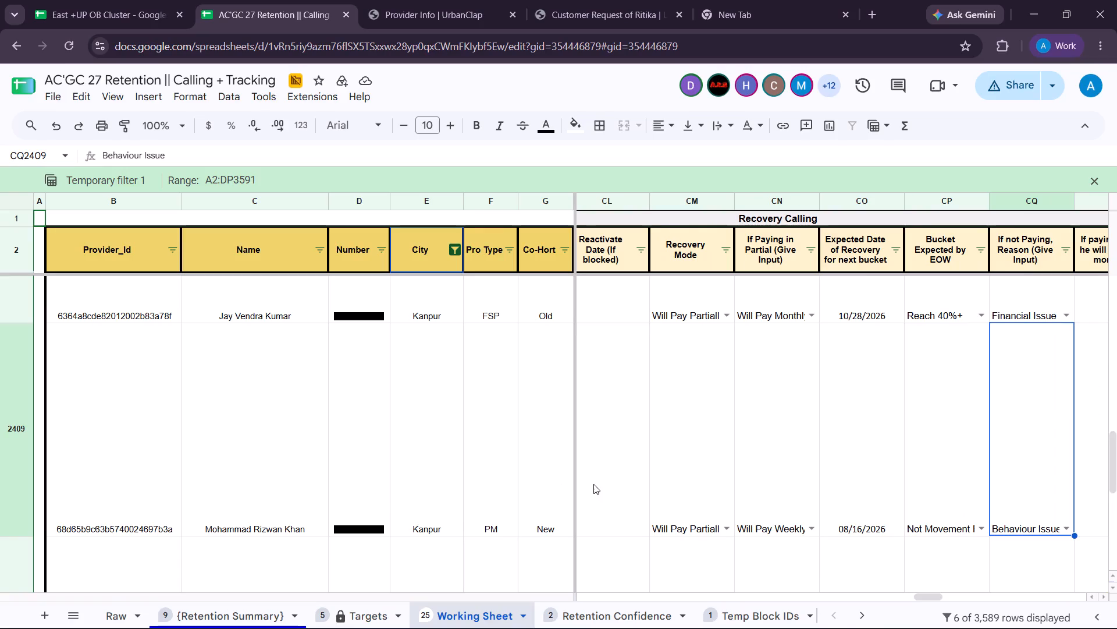
{"action": "scroll", "coordinate": [828, 465], "scroll_direction": "left", "scroll_amount": 3}
{"action": "scroll", "coordinate": [828, 465], "scroll_direction": "right", "scroll_amount": 2}
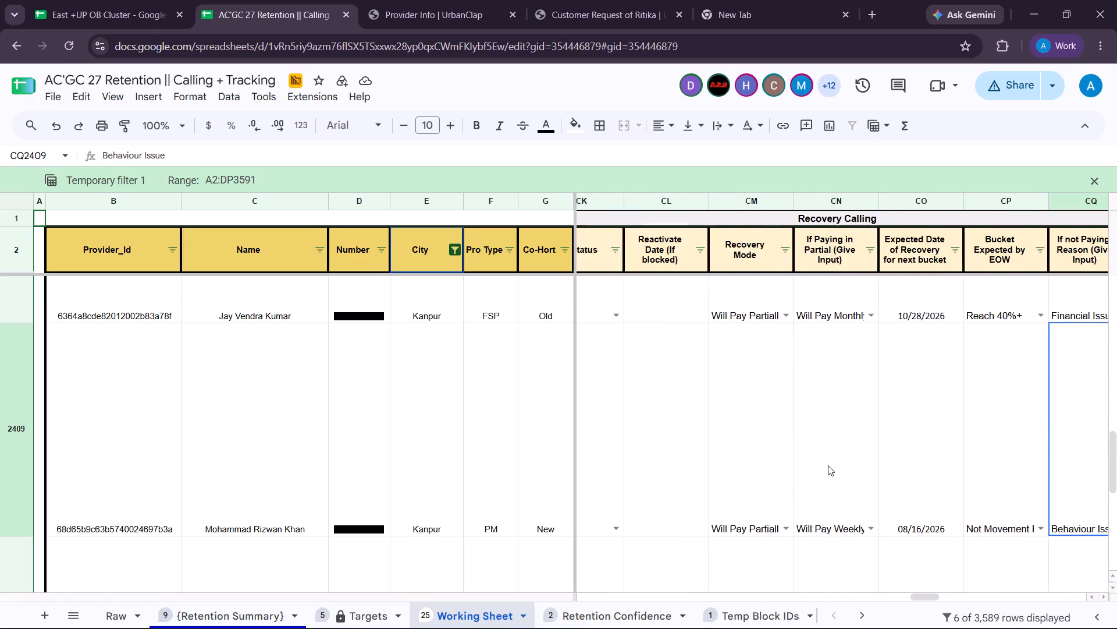
{"action": "scroll", "coordinate": [828, 465], "scroll_direction": "right", "scroll_amount": 2}
{"action": "scroll", "coordinate": [828, 465], "scroll_direction": "left", "scroll_amount": 5}
{"action": "scroll", "coordinate": [705, 473], "scroll_direction": "left", "scroll_amount": 3}
{"action": "scroll", "coordinate": [755, 483], "scroll_direction": "right", "scroll_amount": 1}
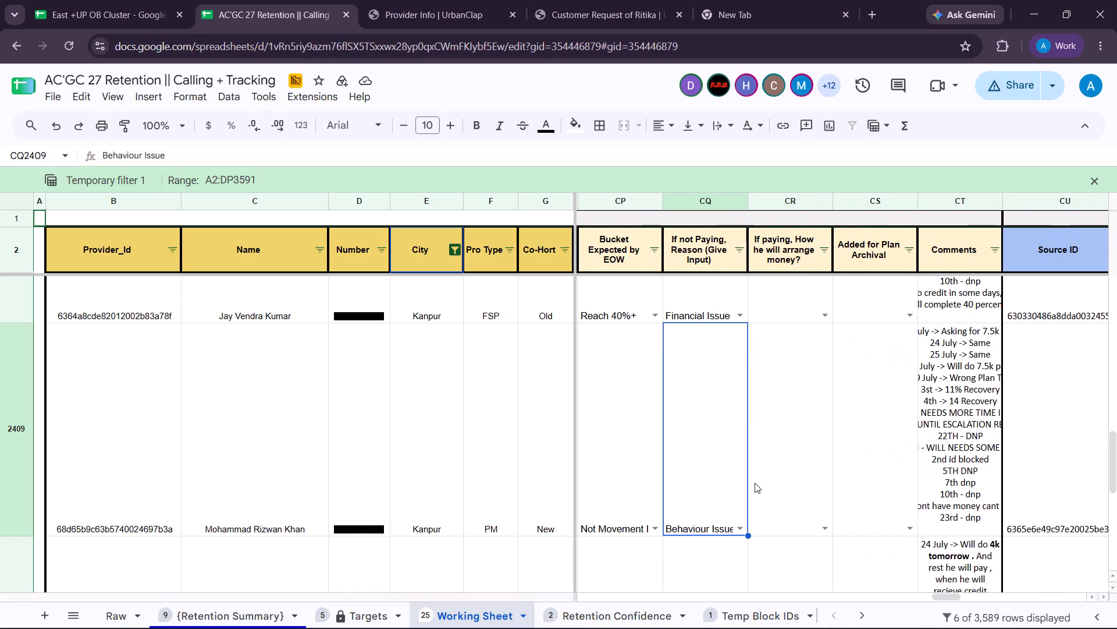
{"action": "key", "text": "BackSpace"}
{"action": "scroll", "coordinate": [755, 483], "scroll_direction": "down", "scroll_amount": 1}
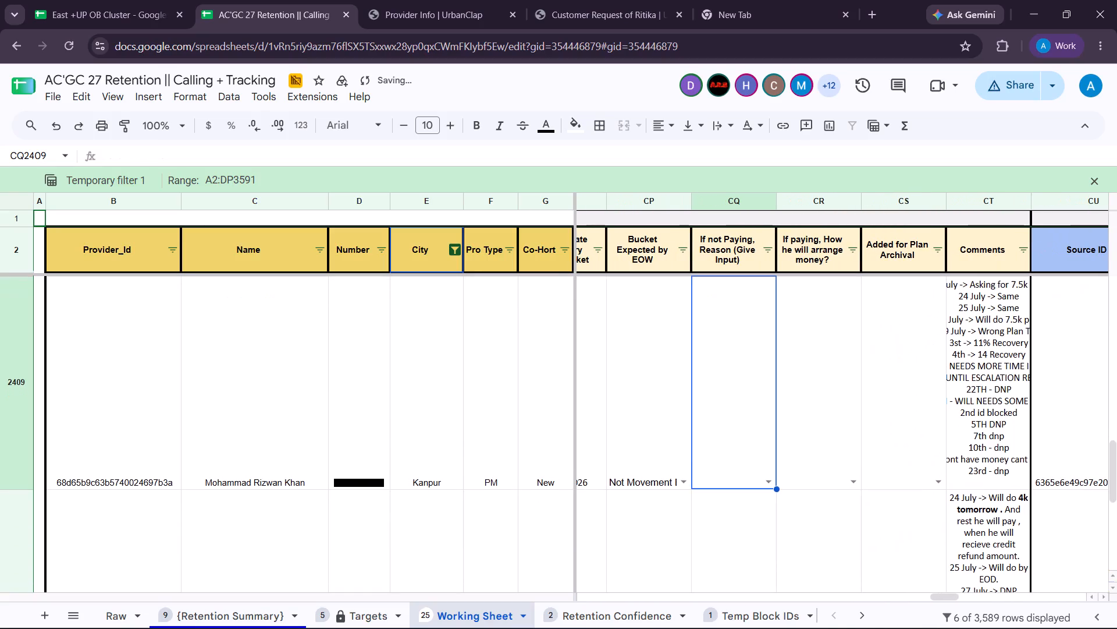
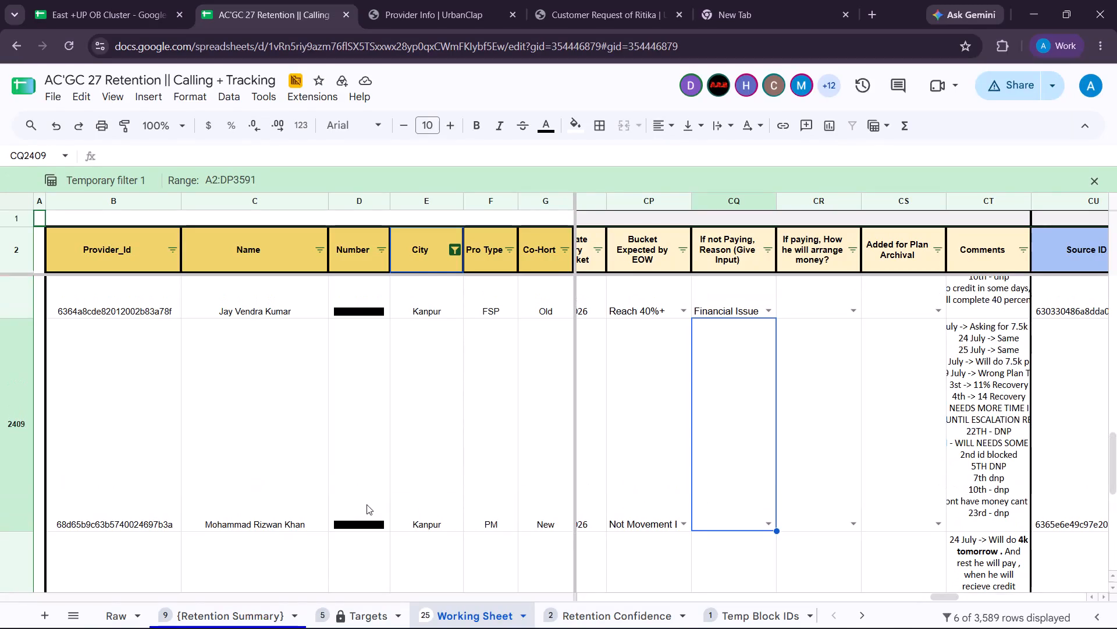
Select the entire row 2409 in the Working Sheet.
{"action": "left_click", "coordinate": [2, 382]}
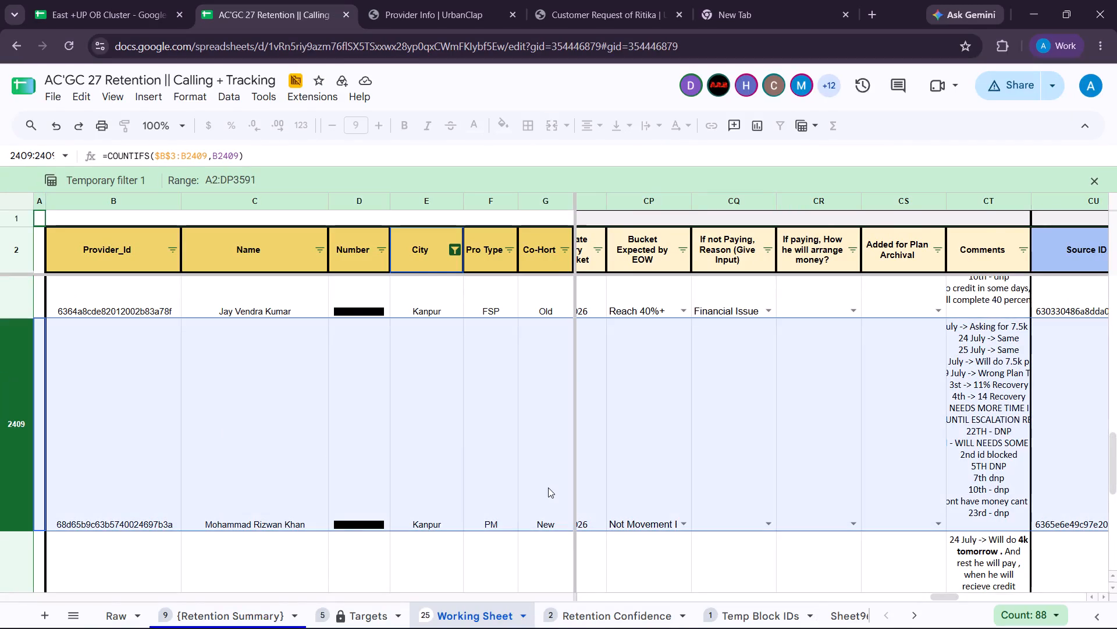
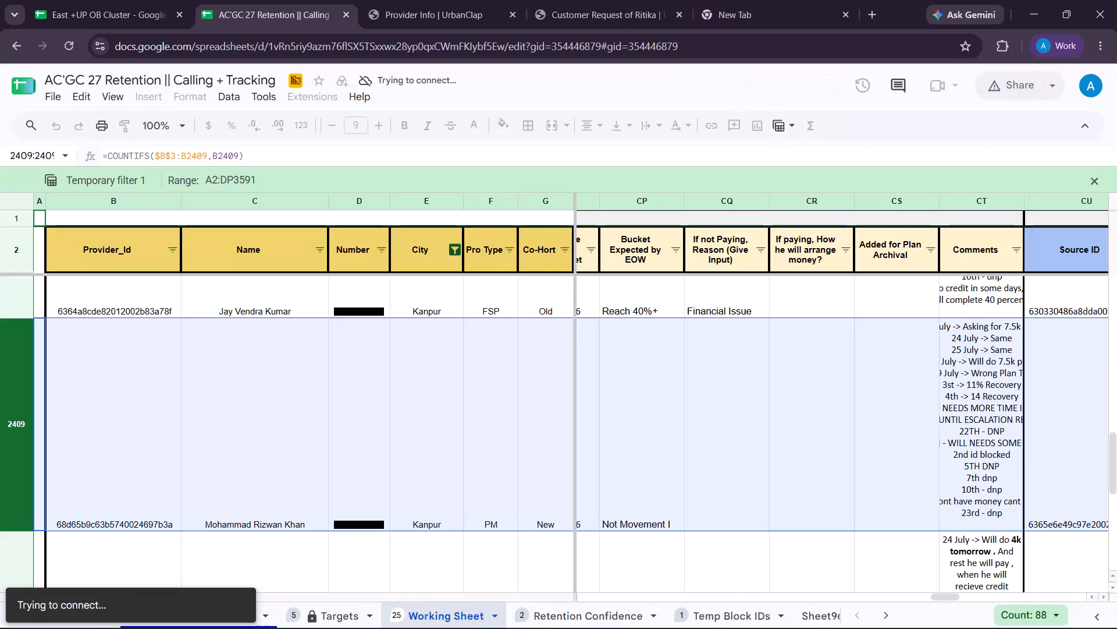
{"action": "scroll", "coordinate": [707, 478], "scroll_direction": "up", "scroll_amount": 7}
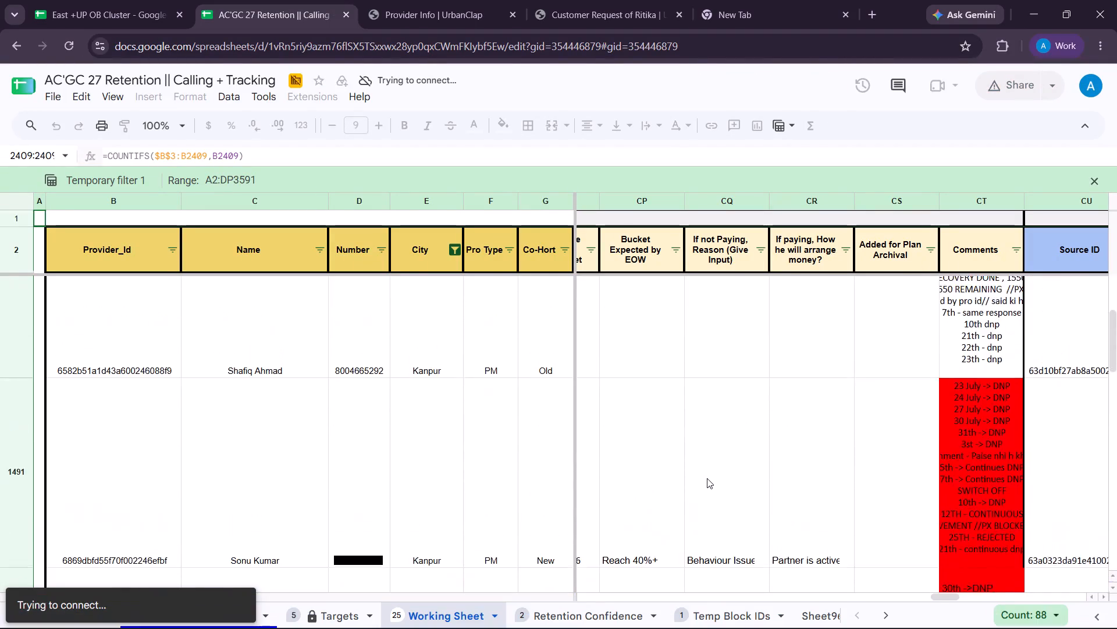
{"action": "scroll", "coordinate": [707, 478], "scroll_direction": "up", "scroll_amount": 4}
Switch to the East +UP OB Cluster spreadsheet and set row 75's call status in column O of Referral Leads to Rejected.
{"action": "left_click", "coordinate": [77, 0]}
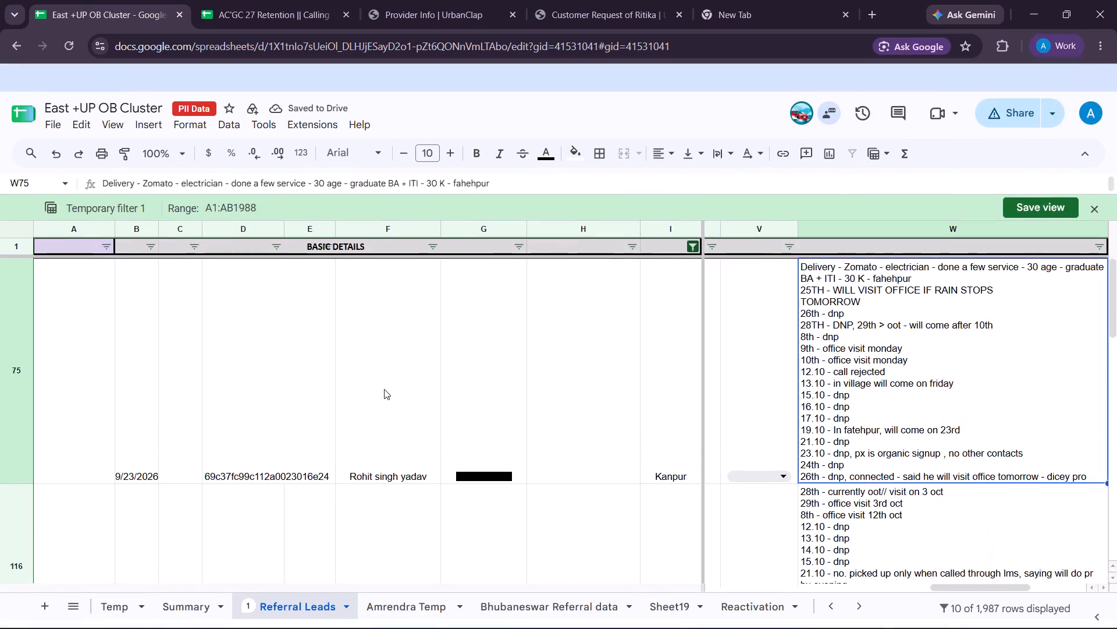
{"action": "scroll", "coordinate": [397, 412], "scroll_direction": "down", "scroll_amount": 1}
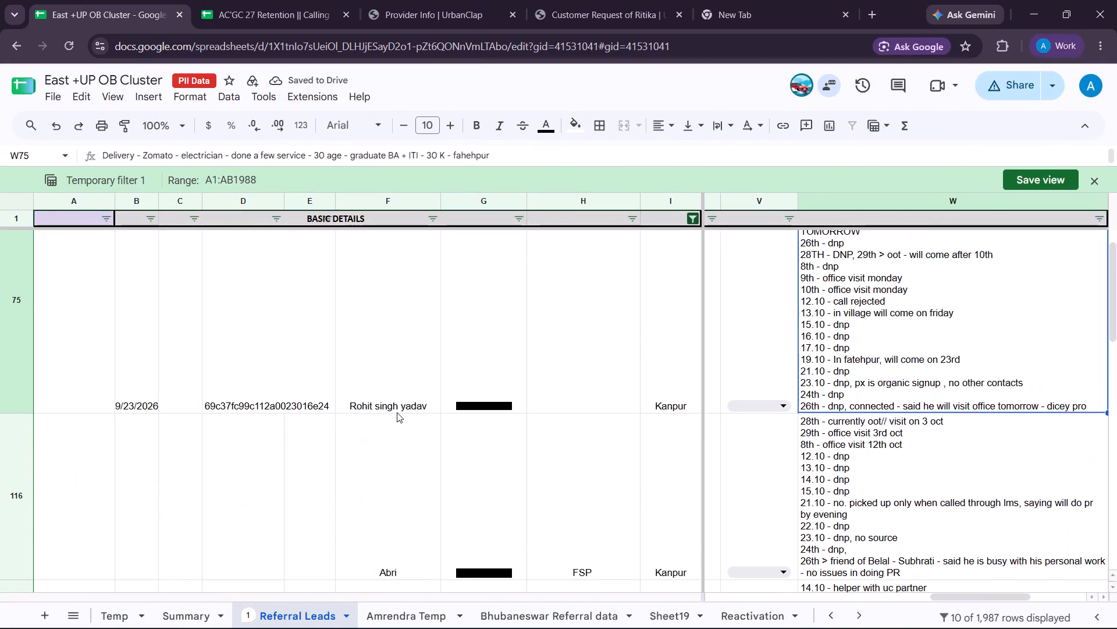
{"action": "scroll", "coordinate": [397, 412], "scroll_direction": "down", "scroll_amount": 1}
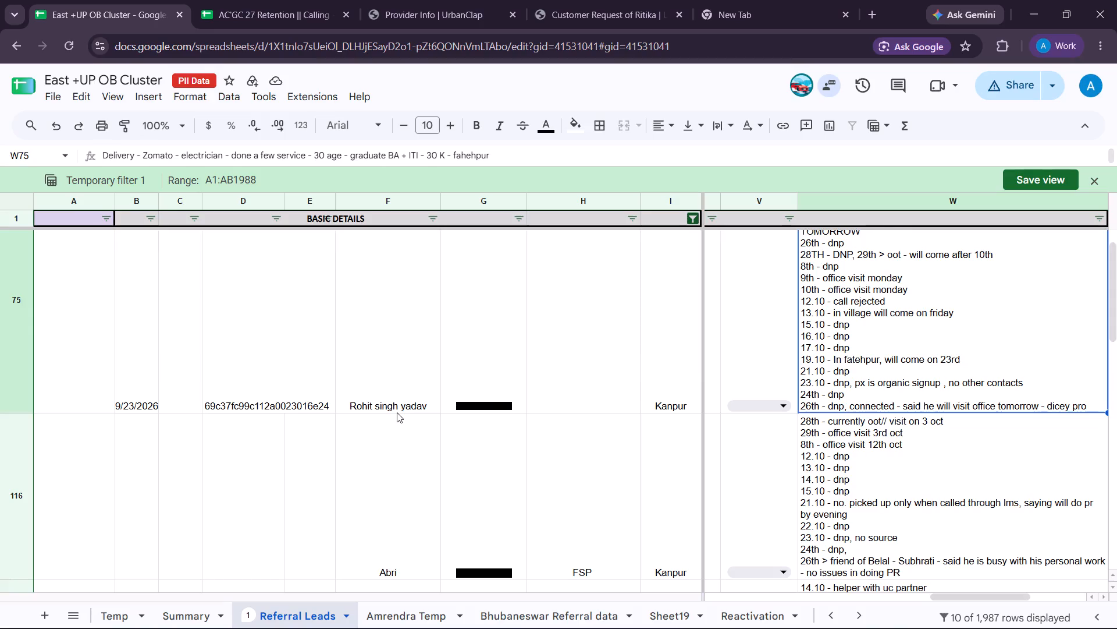
{"action": "double_click", "coordinate": [859, 379]}
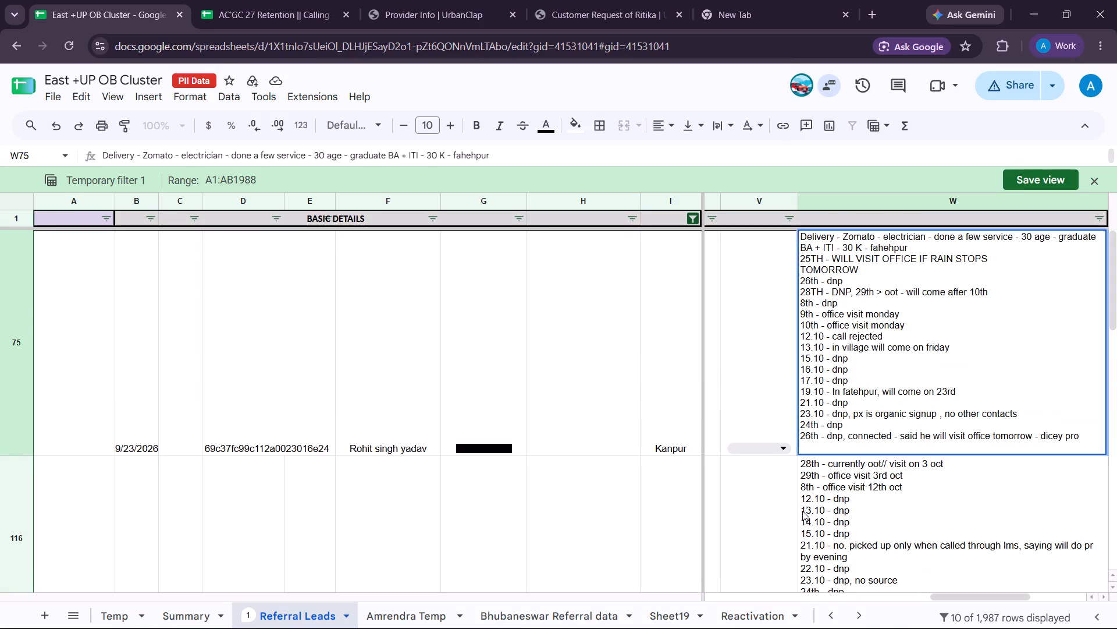
{"action": "scroll", "coordinate": [725, 436], "scroll_direction": "right", "scroll_amount": 3}
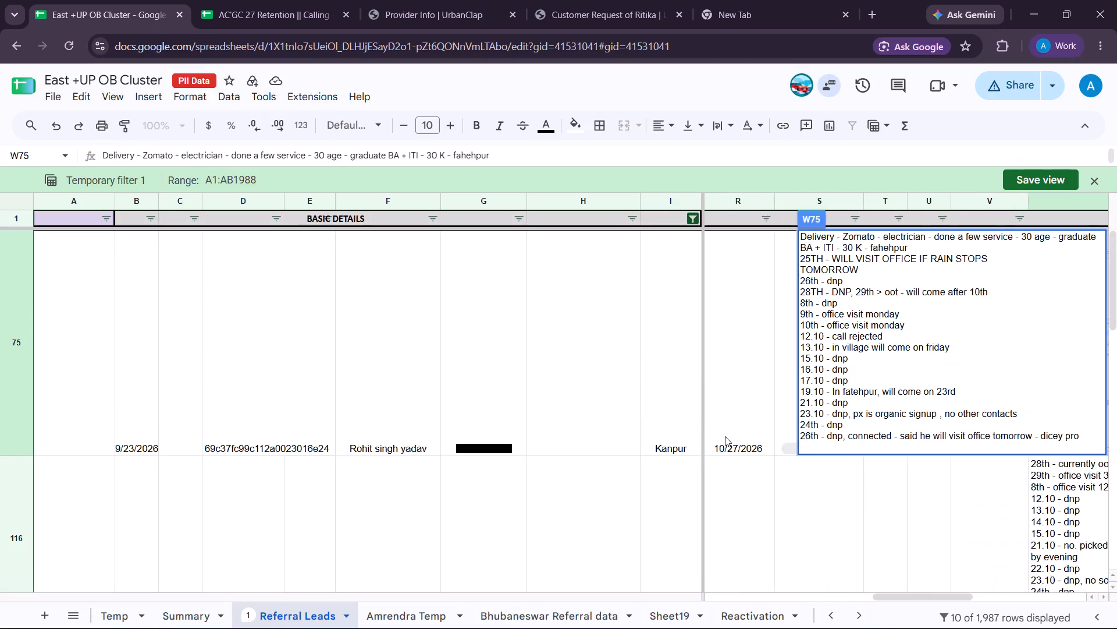
{"action": "scroll", "coordinate": [725, 436], "scroll_direction": "right", "scroll_amount": 1}
{"action": "left_click", "coordinate": [725, 436]}
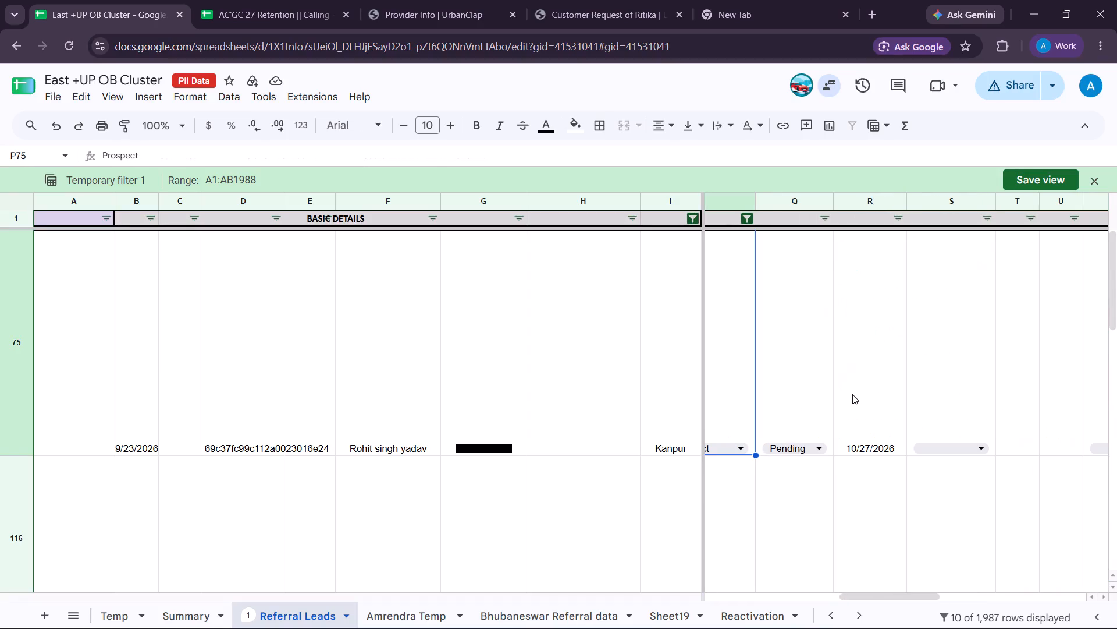
{"action": "scroll", "coordinate": [852, 394], "scroll_direction": "right", "scroll_amount": 2}
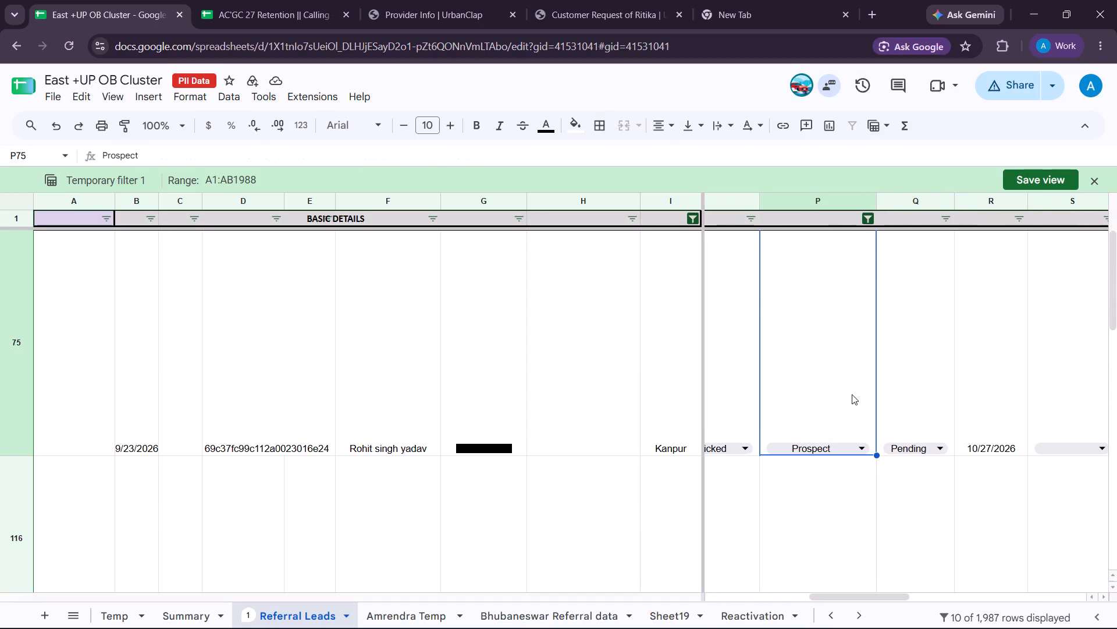
{"action": "scroll", "coordinate": [852, 394], "scroll_direction": "right", "scroll_amount": 1}
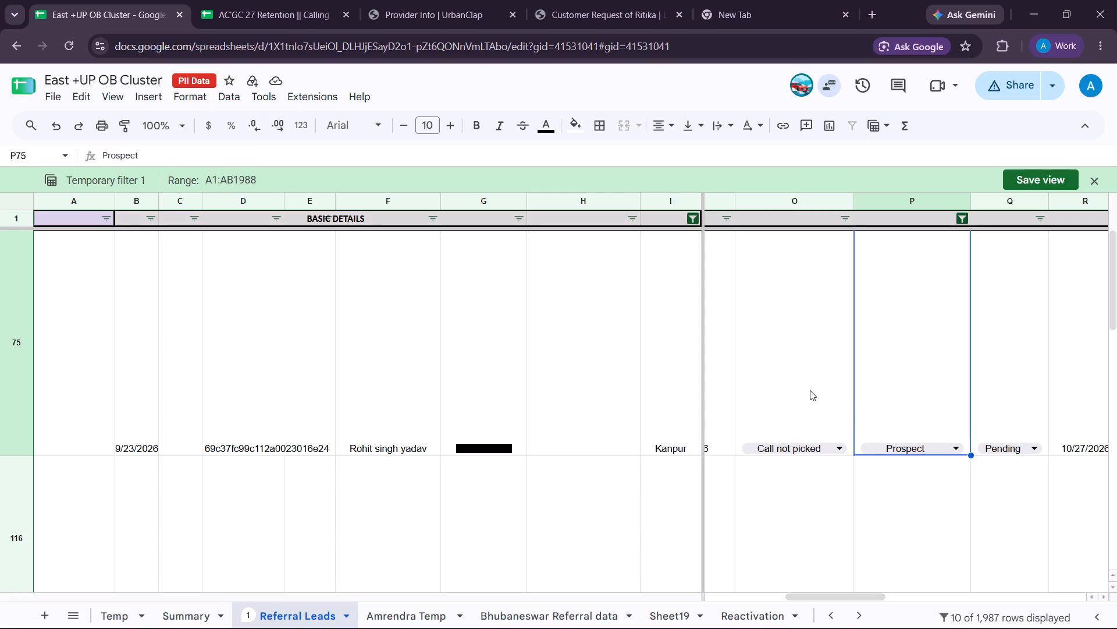
{"action": "left_click", "coordinate": [810, 447]}
{"action": "scroll", "coordinate": [804, 534], "scroll_direction": "down", "scroll_amount": 2}
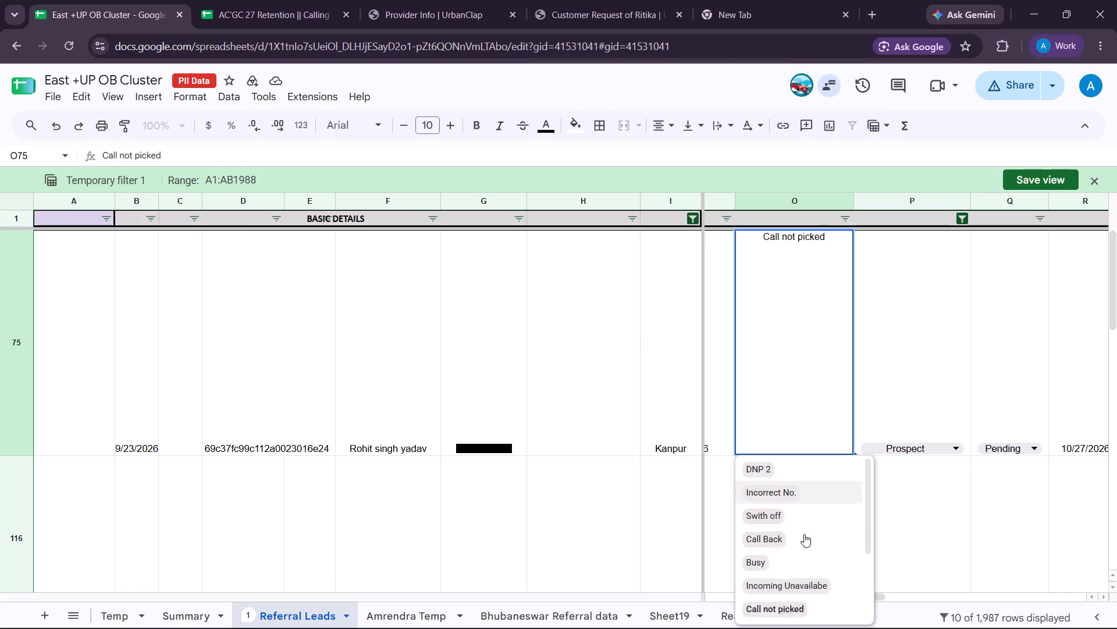
{"action": "scroll", "coordinate": [804, 534], "scroll_direction": "down", "scroll_amount": 2}
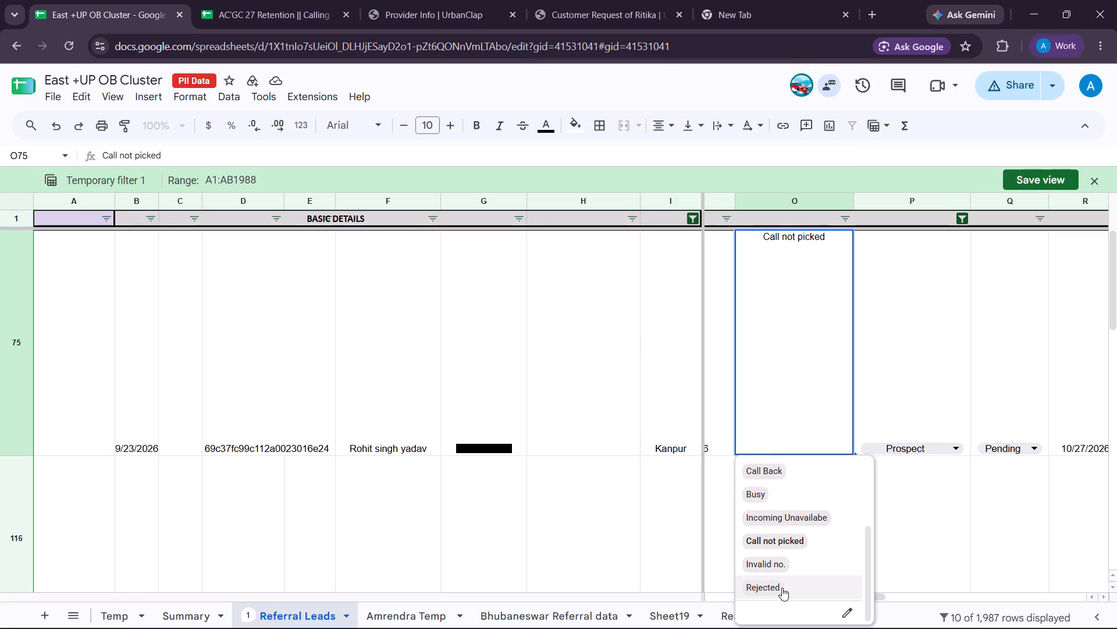
{"action": "scroll", "coordinate": [782, 588], "scroll_direction": "up", "scroll_amount": 2}
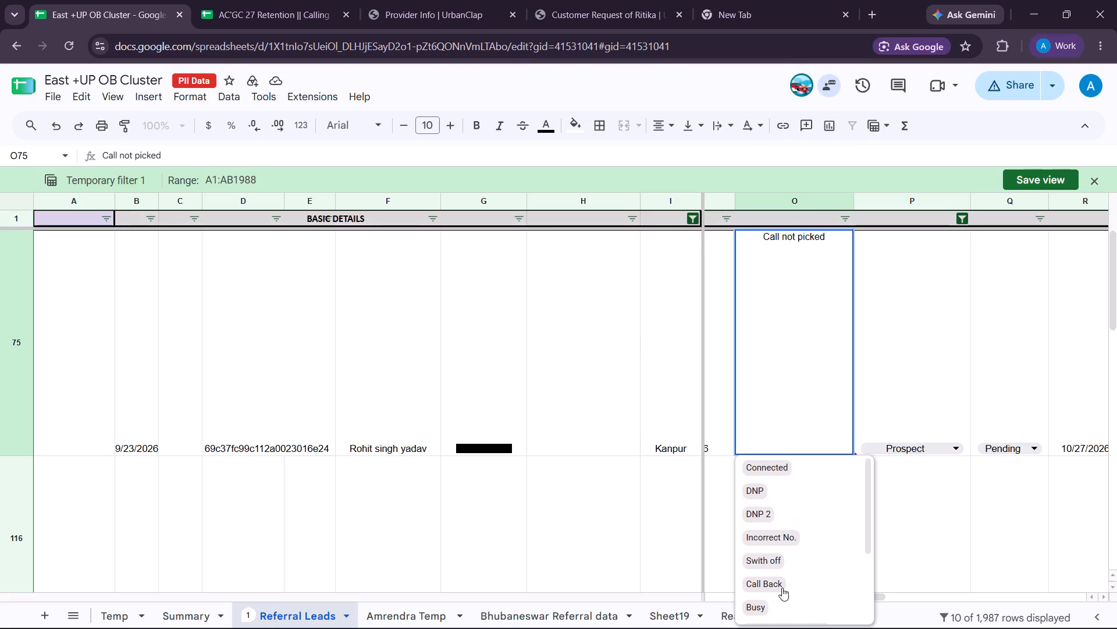
{"action": "scroll", "coordinate": [782, 588], "scroll_direction": "up", "scroll_amount": 1}
{"action": "scroll", "coordinate": [782, 588], "scroll_direction": "down", "scroll_amount": 5}
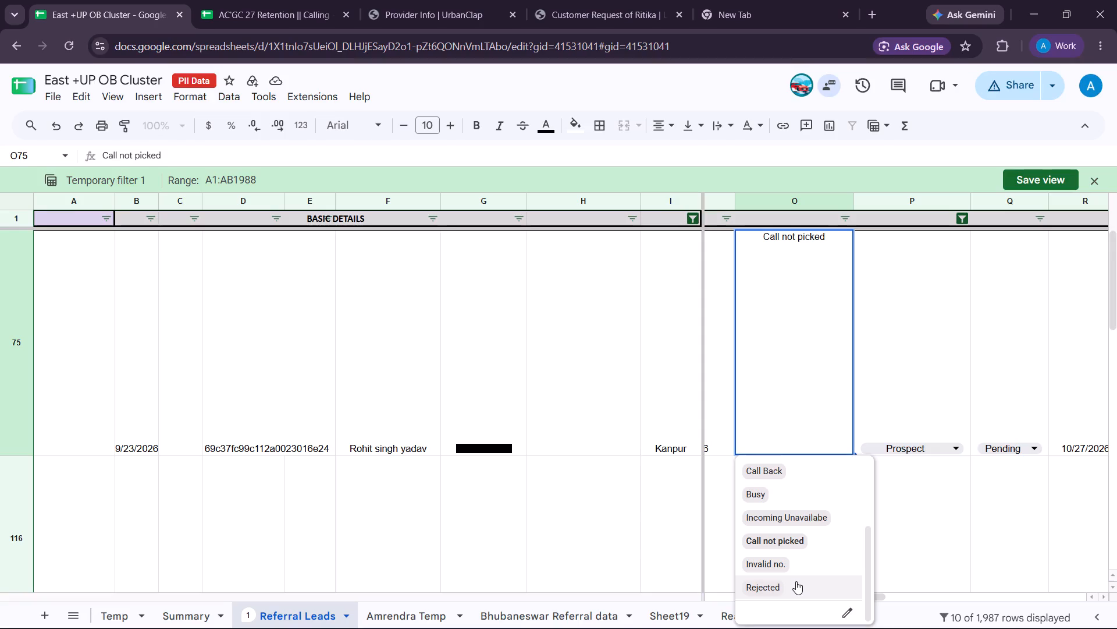
{"action": "left_click", "coordinate": [796, 581]}
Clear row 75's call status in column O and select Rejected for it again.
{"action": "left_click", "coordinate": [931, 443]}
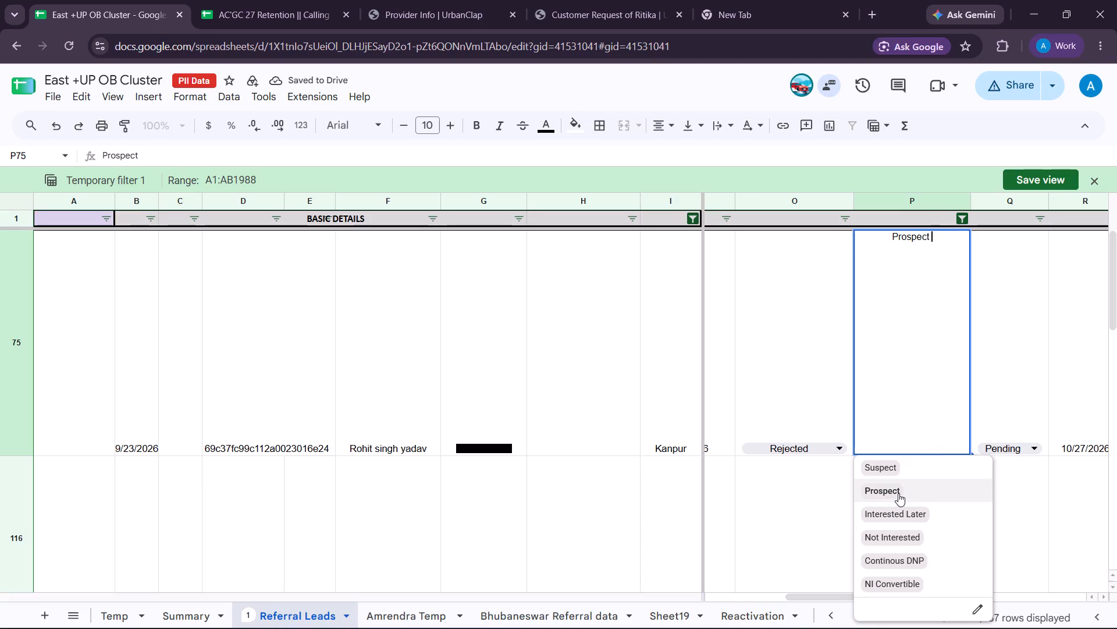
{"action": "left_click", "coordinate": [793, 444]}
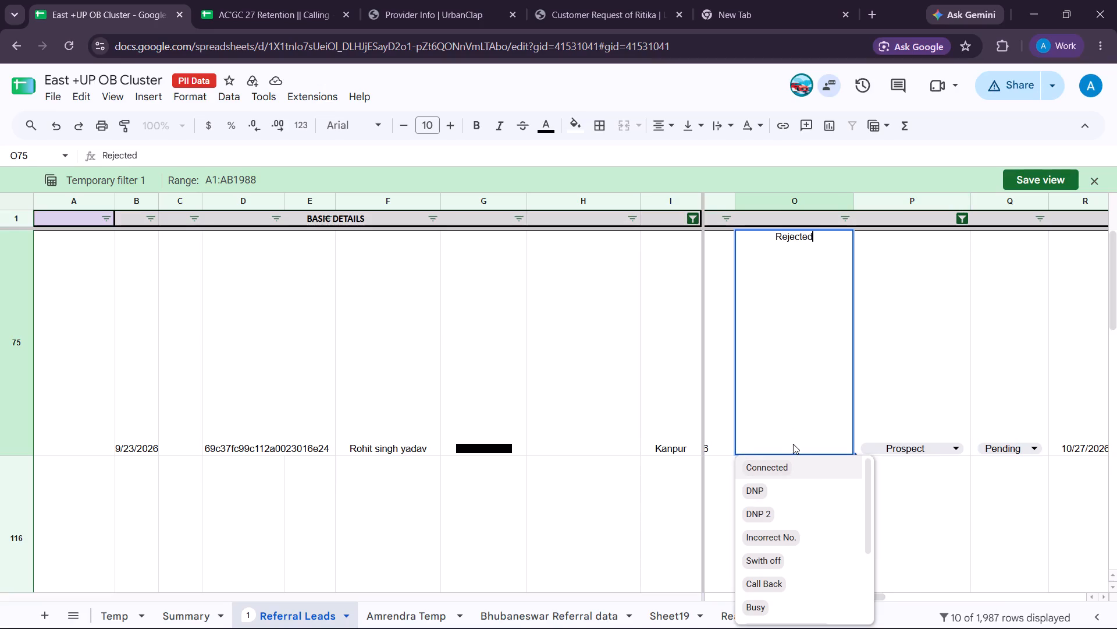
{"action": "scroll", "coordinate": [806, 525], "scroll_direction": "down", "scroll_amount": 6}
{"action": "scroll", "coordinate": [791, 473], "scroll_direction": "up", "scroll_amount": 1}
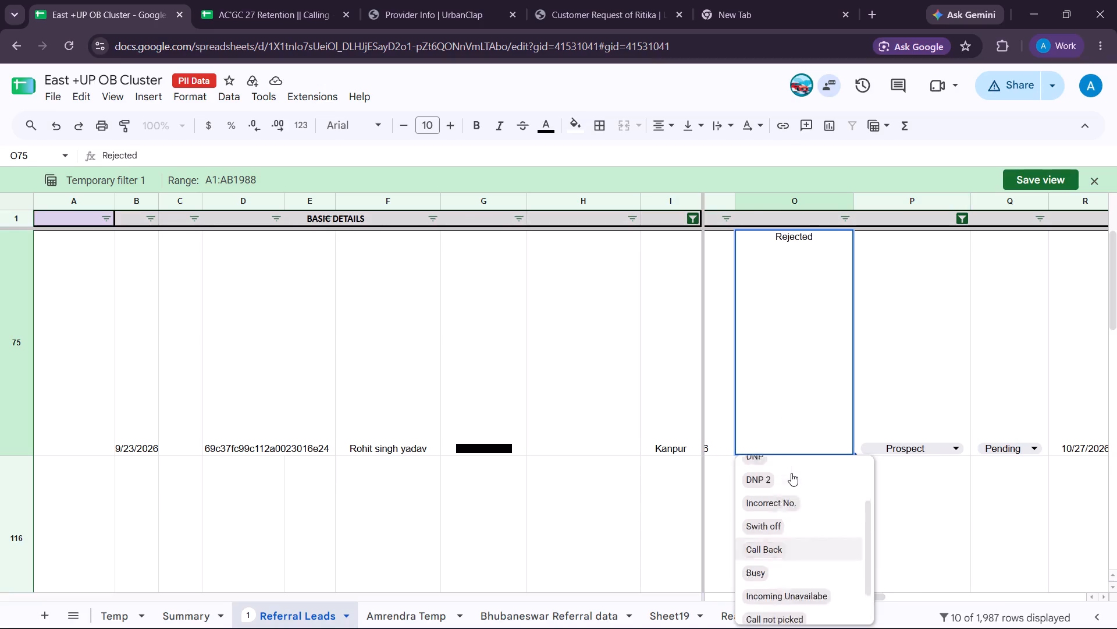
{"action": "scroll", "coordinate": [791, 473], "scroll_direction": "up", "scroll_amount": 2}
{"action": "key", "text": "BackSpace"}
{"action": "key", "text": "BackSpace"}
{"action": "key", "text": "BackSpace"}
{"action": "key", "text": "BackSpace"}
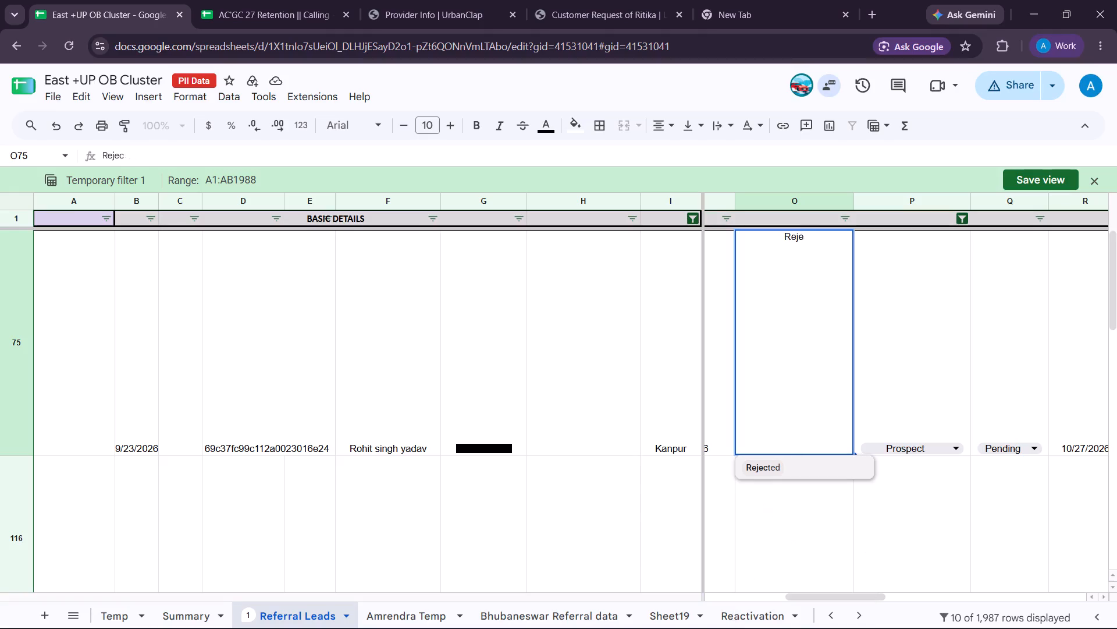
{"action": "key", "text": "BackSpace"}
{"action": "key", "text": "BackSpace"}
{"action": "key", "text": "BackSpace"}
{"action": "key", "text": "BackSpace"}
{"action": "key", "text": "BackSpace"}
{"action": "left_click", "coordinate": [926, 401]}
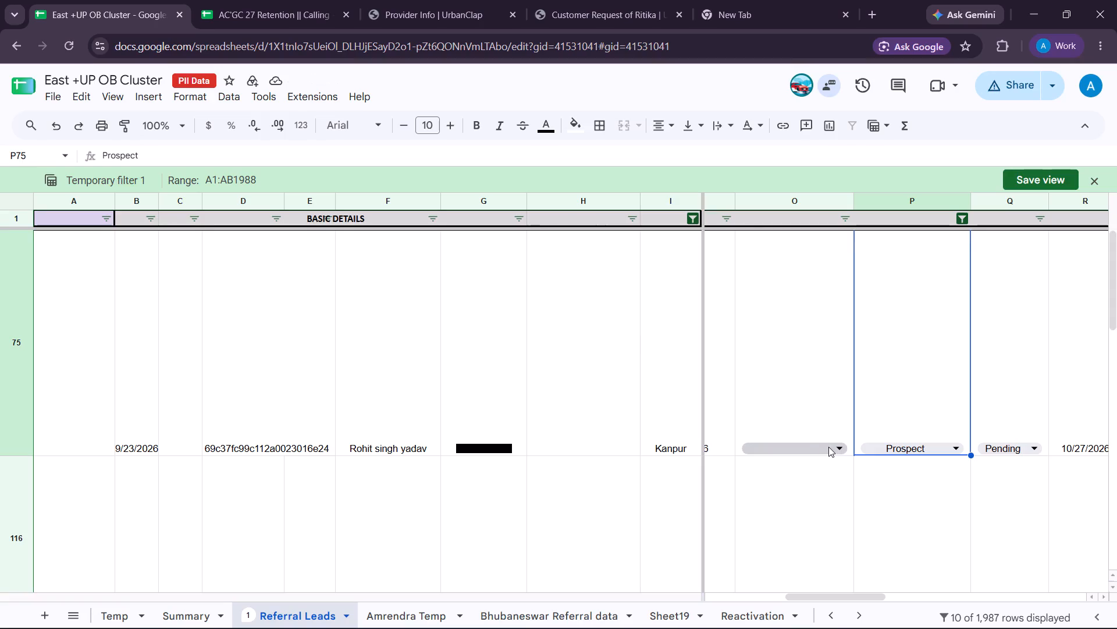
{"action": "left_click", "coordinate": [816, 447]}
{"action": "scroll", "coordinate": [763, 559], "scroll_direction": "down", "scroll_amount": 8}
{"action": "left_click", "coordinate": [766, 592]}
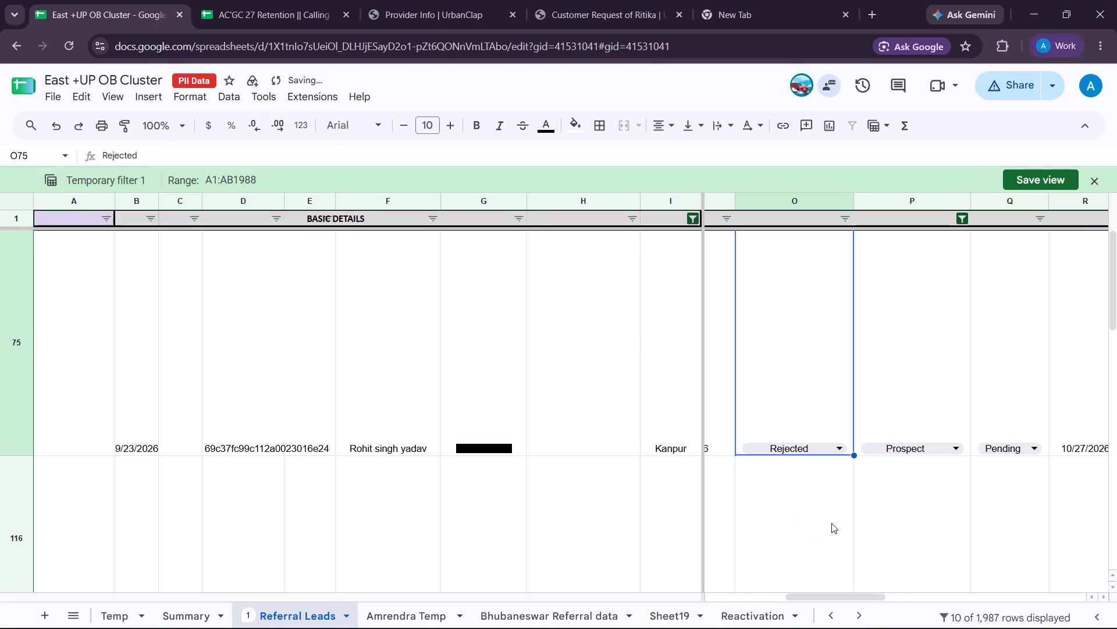
Set row 75's lead status in column P to Continous DNP.
{"action": "left_click", "coordinate": [926, 446]}
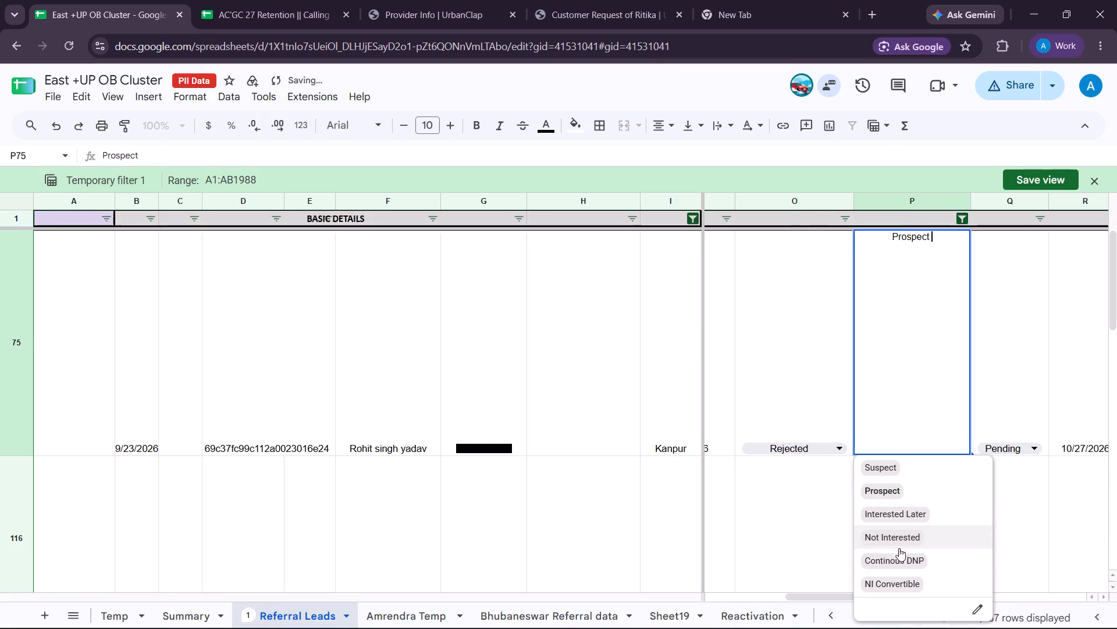
{"action": "left_click", "coordinate": [897, 559]}
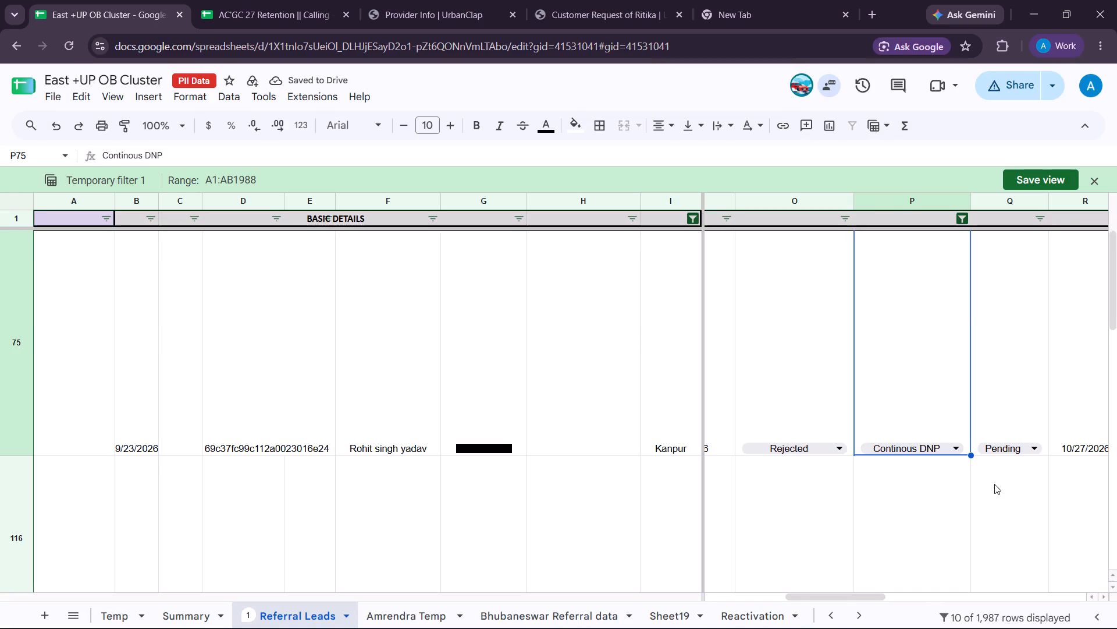
Append the line "27.10- DNP" to the end of row 75's comments in column W.
{"action": "scroll", "coordinate": [994, 484], "scroll_direction": "left", "scroll_amount": 3}
{"action": "scroll", "coordinate": [994, 484], "scroll_direction": "right", "scroll_amount": 1}
{"action": "scroll", "coordinate": [994, 484], "scroll_direction": "left", "scroll_amount": 4}
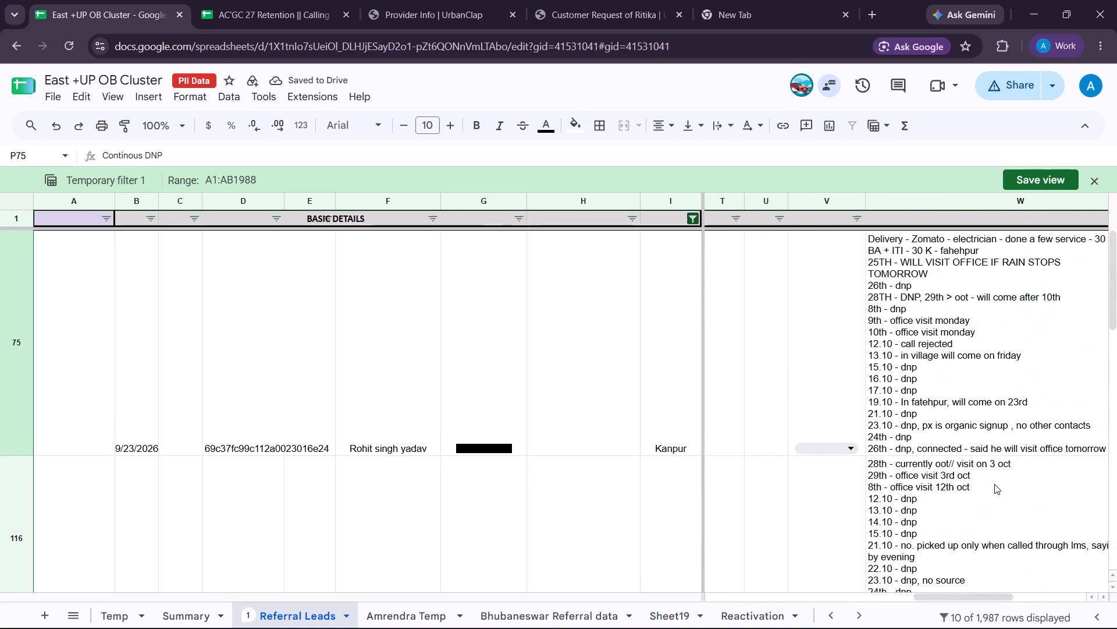
{"action": "double_click", "coordinate": [964, 447]}
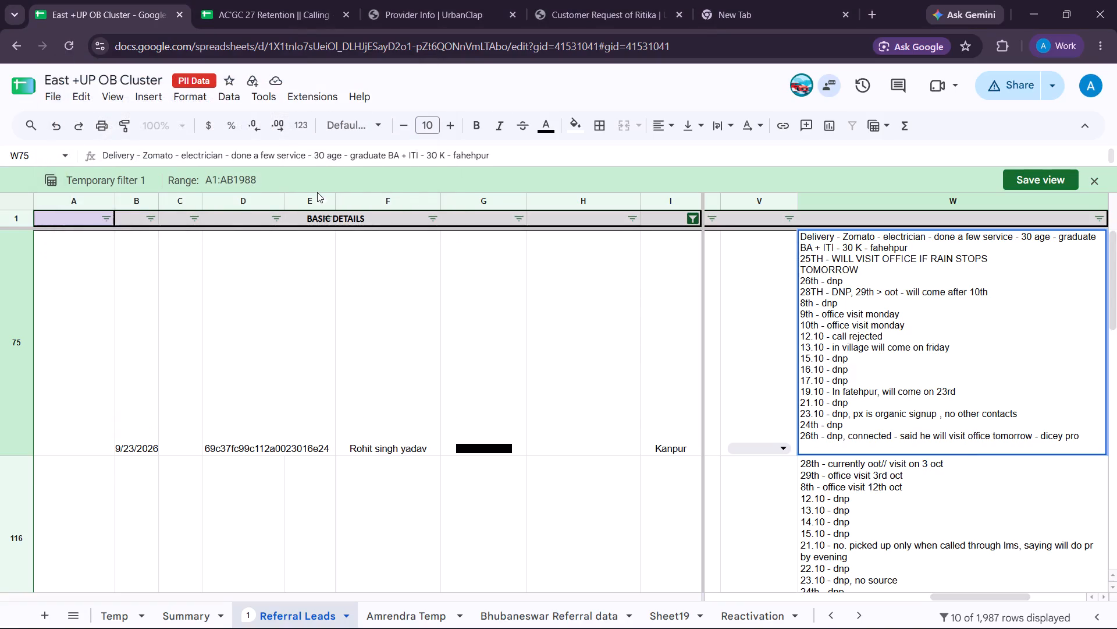
{"action": "key", "text": "shift+space"}
{"action": "key", "text": "shift+space"}
{"action": "key", "text": "shift+space"}
{"action": "key", "text": "shift+space"}
{"action": "key", "text": "shift+space"}
{"action": "key", "text": "shift+space"}
{"action": "key", "text": "shift+space"}
{"action": "key", "text": "shift+space"}
{"action": "key", "text": "shift+space"}
{"action": "key", "text": "shift+space"}
{"action": "key", "text": "shift+space"}
{"action": "key", "text": "shift+space"}
{"action": "key", "text": "shift+space"}
{"action": "key", "text": "shift+space"}
{"action": "key", "text": "shift+space"}
{"action": "key", "text": "shift+space"}
{"action": "key", "text": "shift+space"}
{"action": "key", "text": "shift+space"}
{"action": "key", "text": "shift+space"}
{"action": "key", "text": "shift+space"}
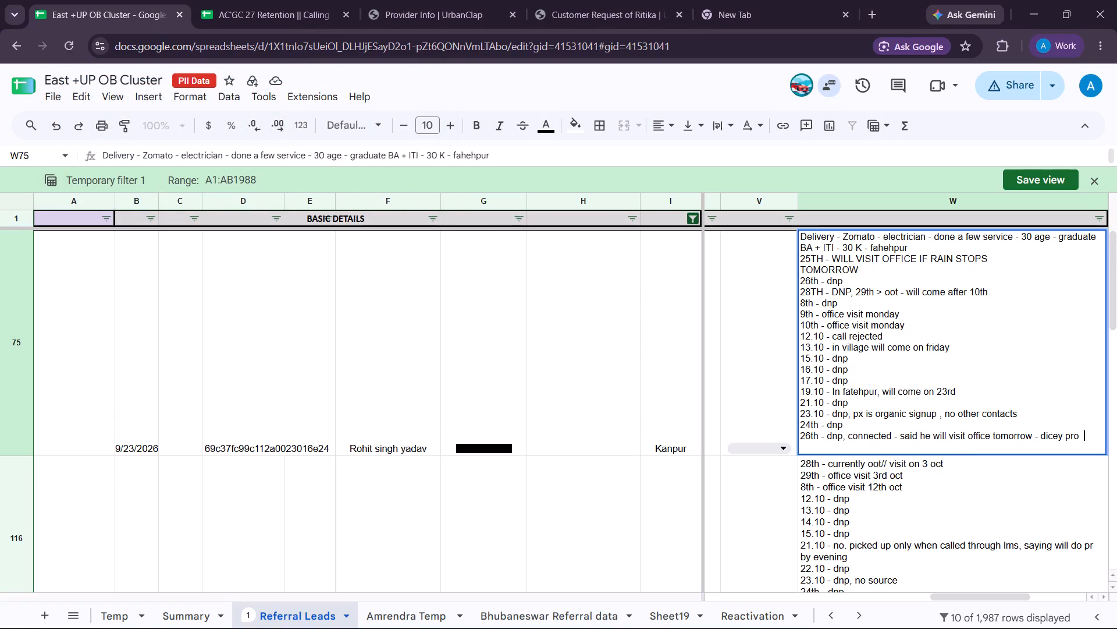
{"action": "type", "text": "27"}
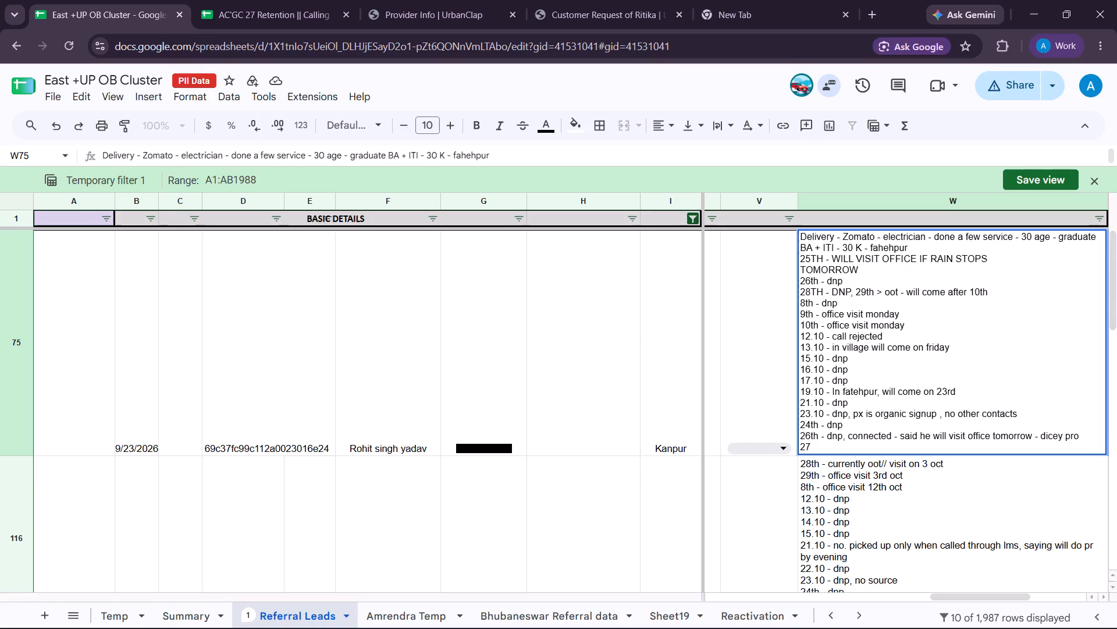
{"action": "type", "text": ".10"}
{"action": "key", "text": "minus"}
{"action": "key", "text": "space"}
{"action": "type", "text": "DNP"}
{"action": "key", "text": "Return"}
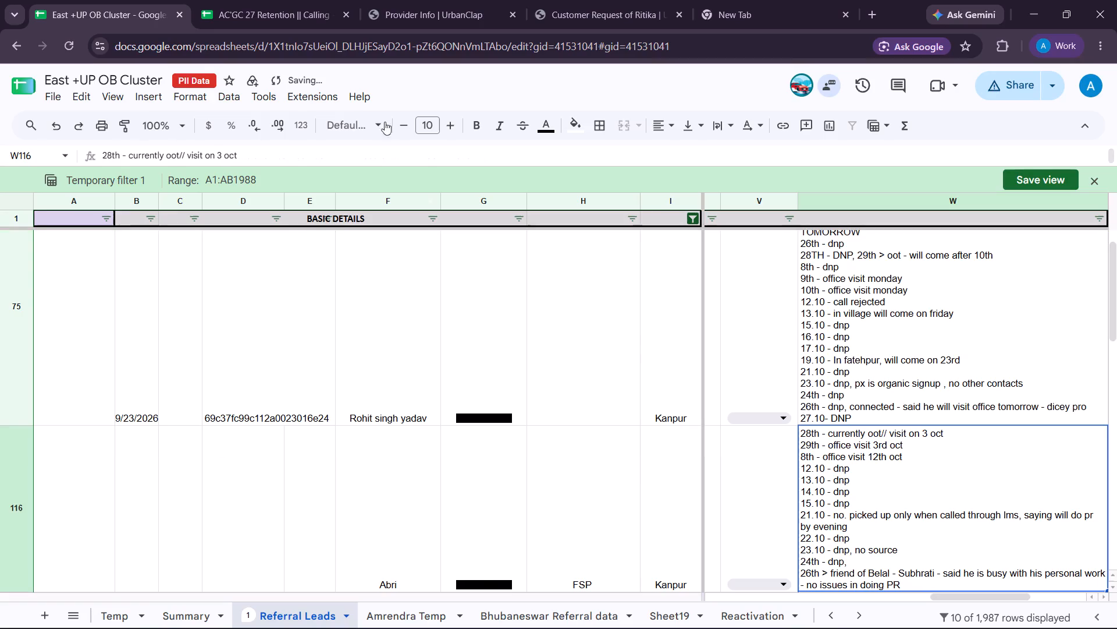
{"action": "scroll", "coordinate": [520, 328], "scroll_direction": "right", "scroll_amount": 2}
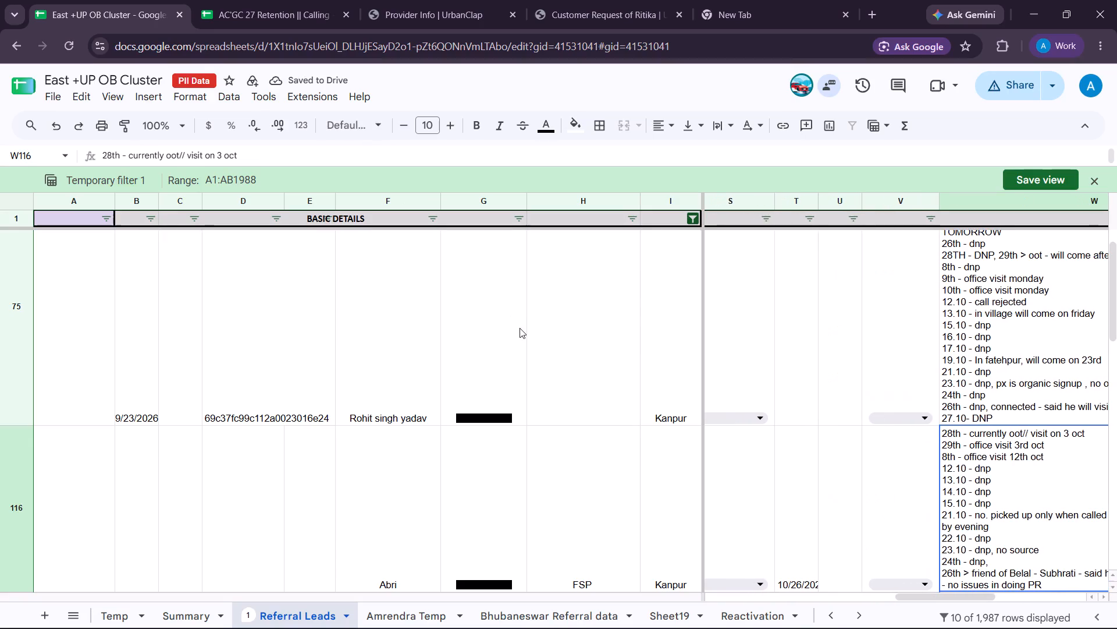
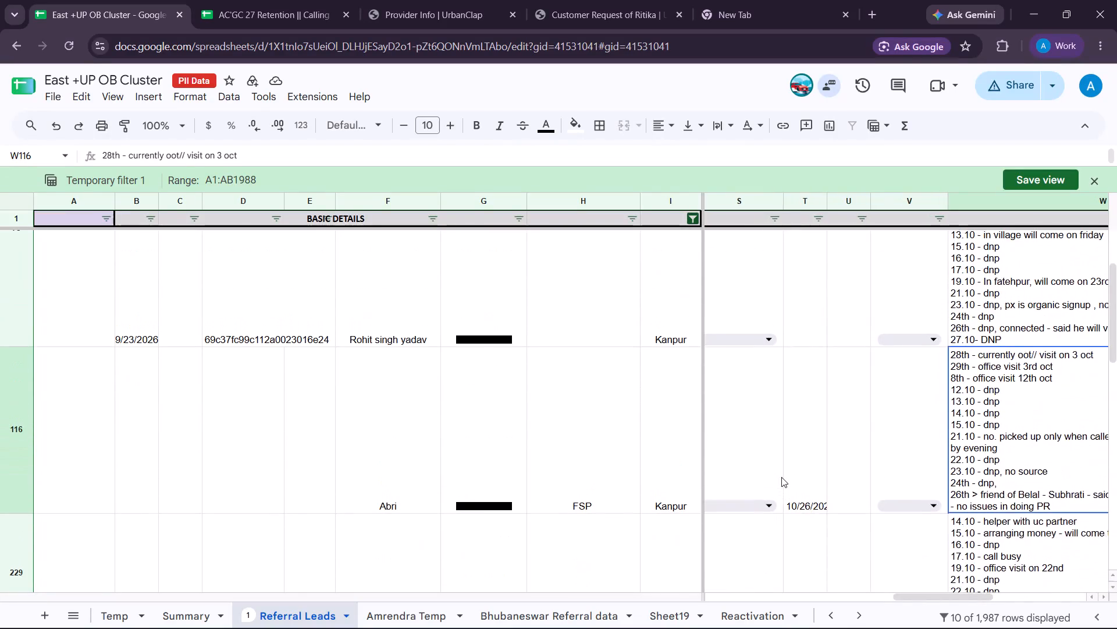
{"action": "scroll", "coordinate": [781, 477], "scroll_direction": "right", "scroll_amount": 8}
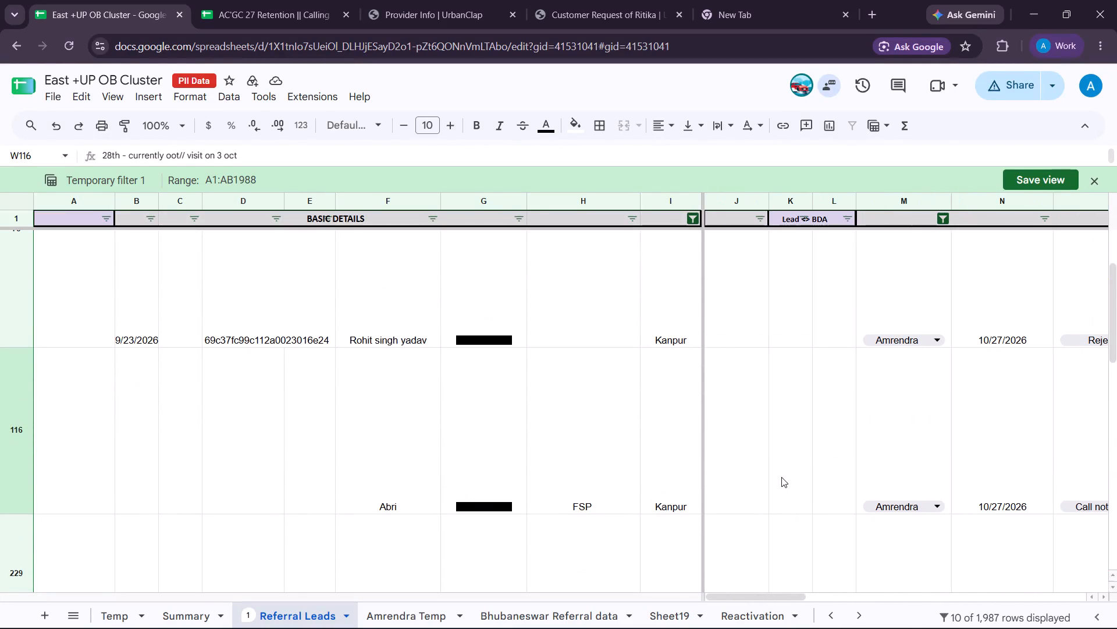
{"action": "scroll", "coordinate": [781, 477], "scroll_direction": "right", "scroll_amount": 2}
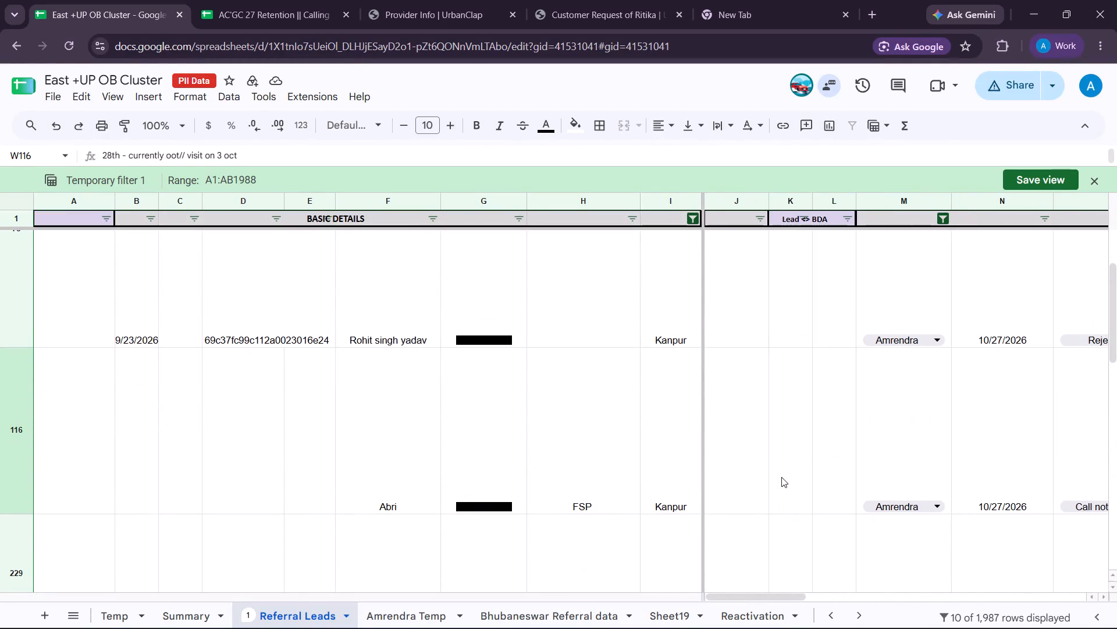
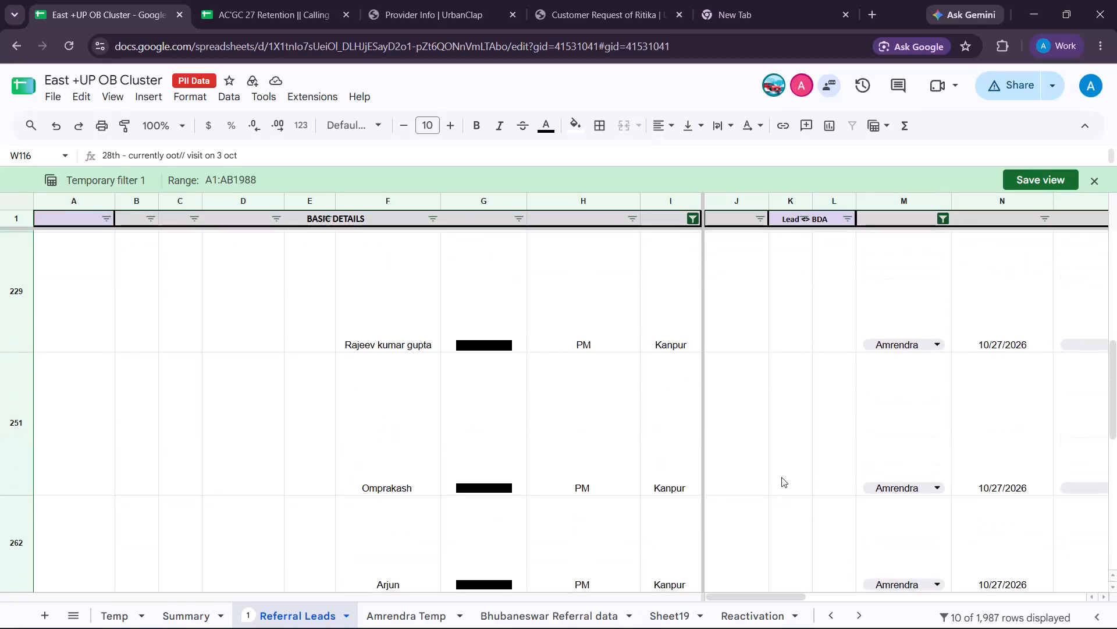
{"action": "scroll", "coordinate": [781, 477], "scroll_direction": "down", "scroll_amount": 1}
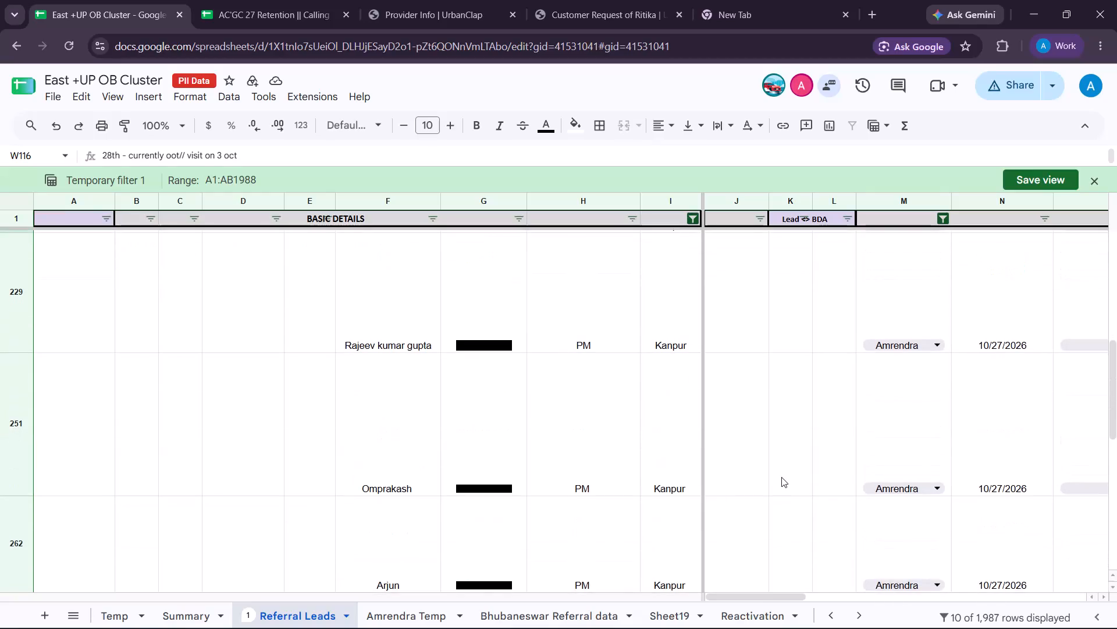
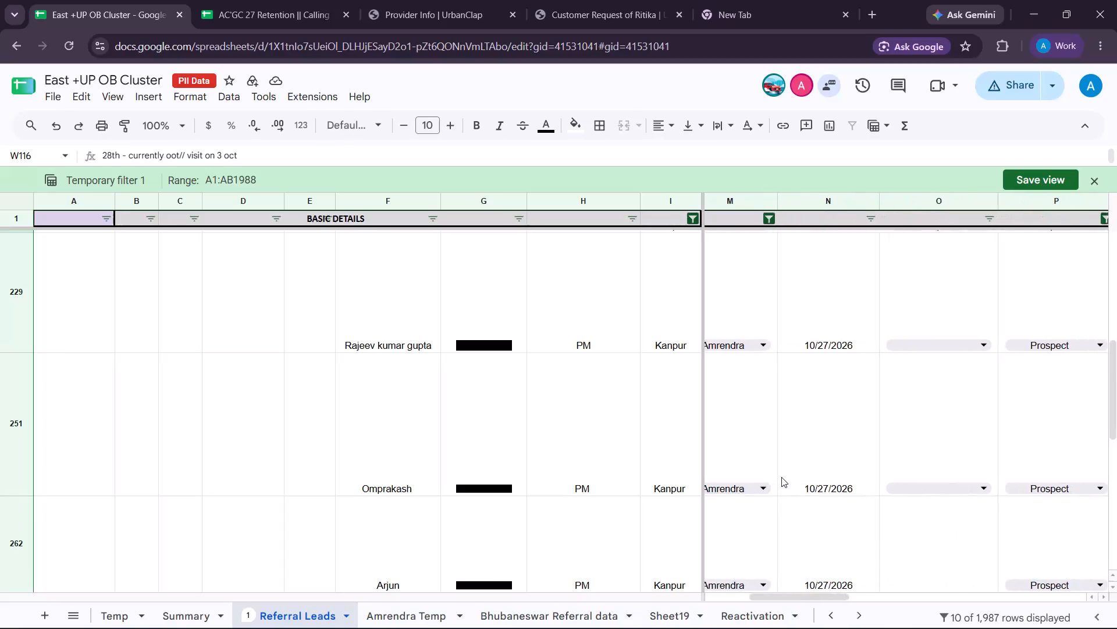
Review the statuses, dates and follow-up comments of the filtered Kanpur referral leads from row 75 through row 264.
{"action": "scroll", "coordinate": [781, 477], "scroll_direction": "up", "scroll_amount": 1}
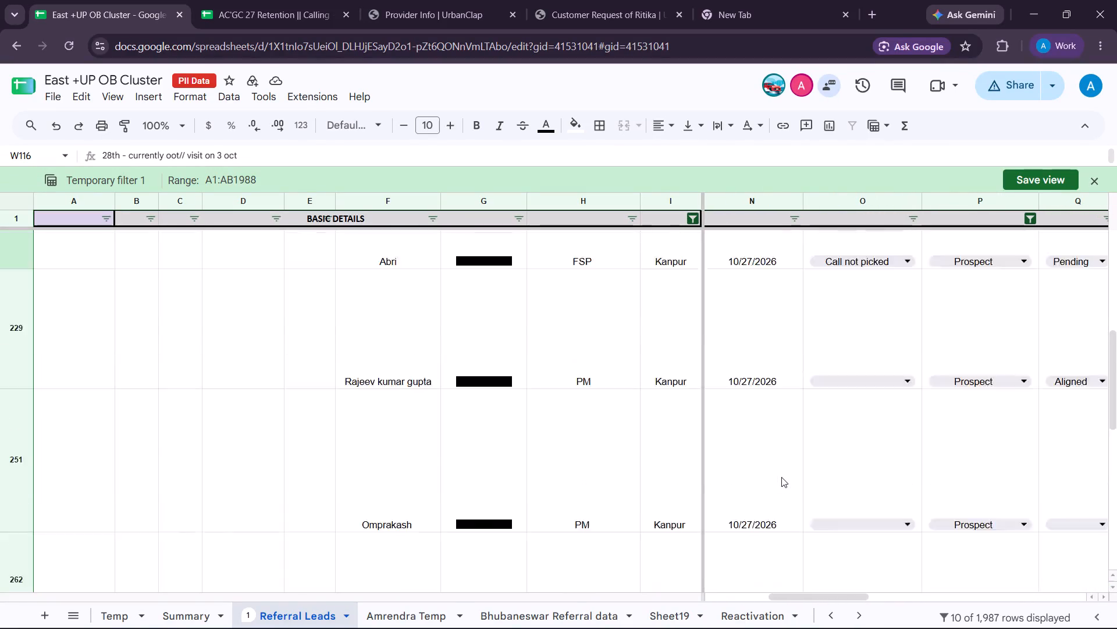
{"action": "scroll", "coordinate": [781, 477], "scroll_direction": "up", "scroll_amount": 2}
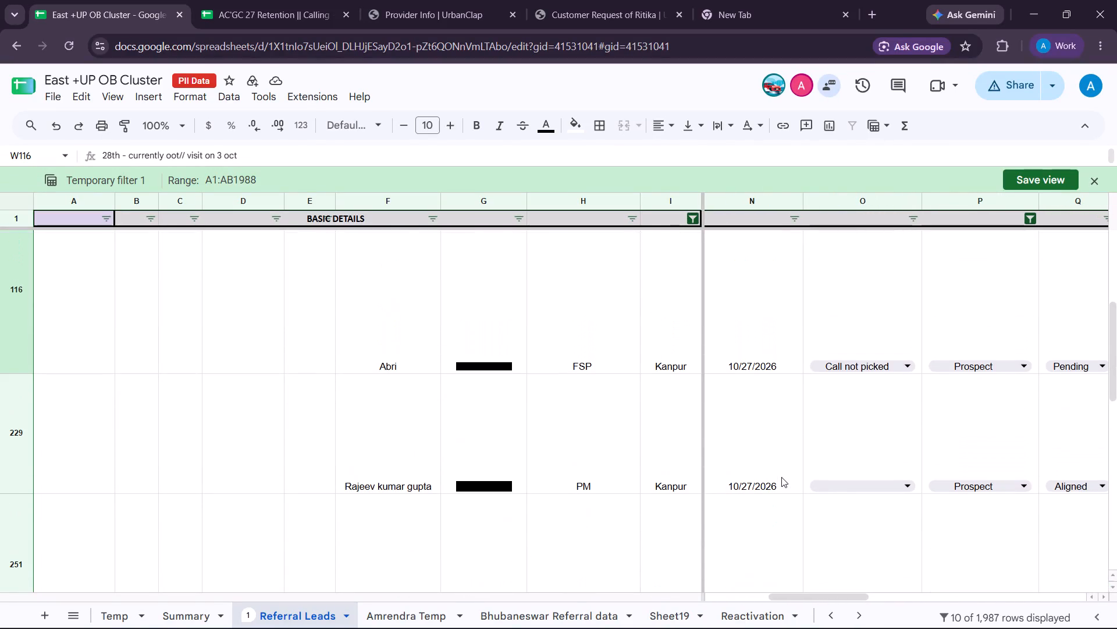
{"action": "scroll", "coordinate": [781, 477], "scroll_direction": "right", "scroll_amount": 1}
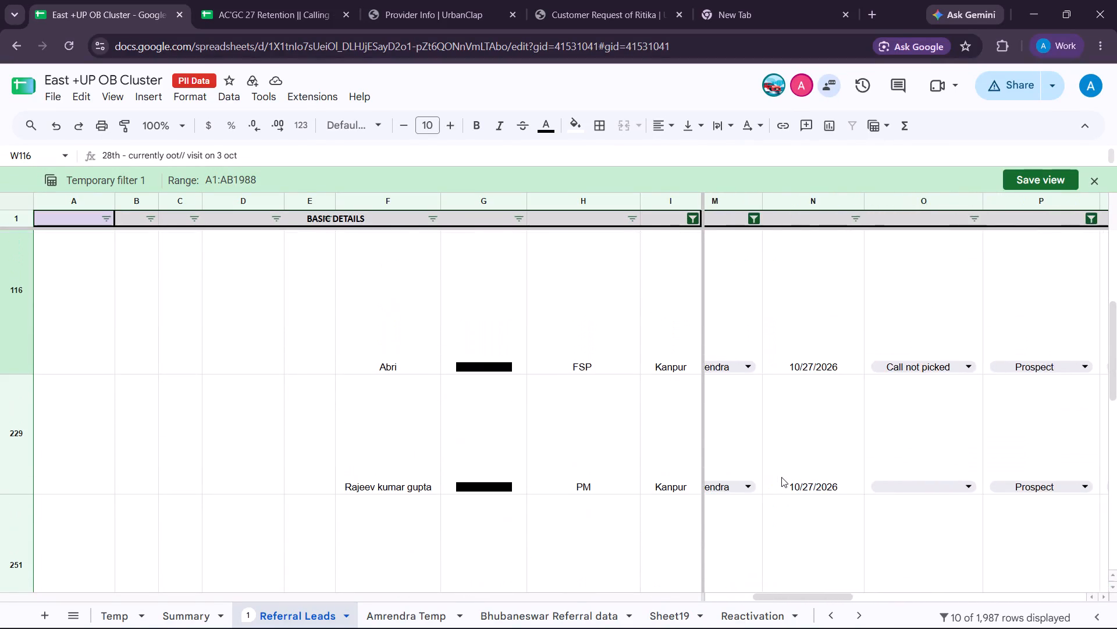
{"action": "scroll", "coordinate": [781, 477], "scroll_direction": "right", "scroll_amount": 1}
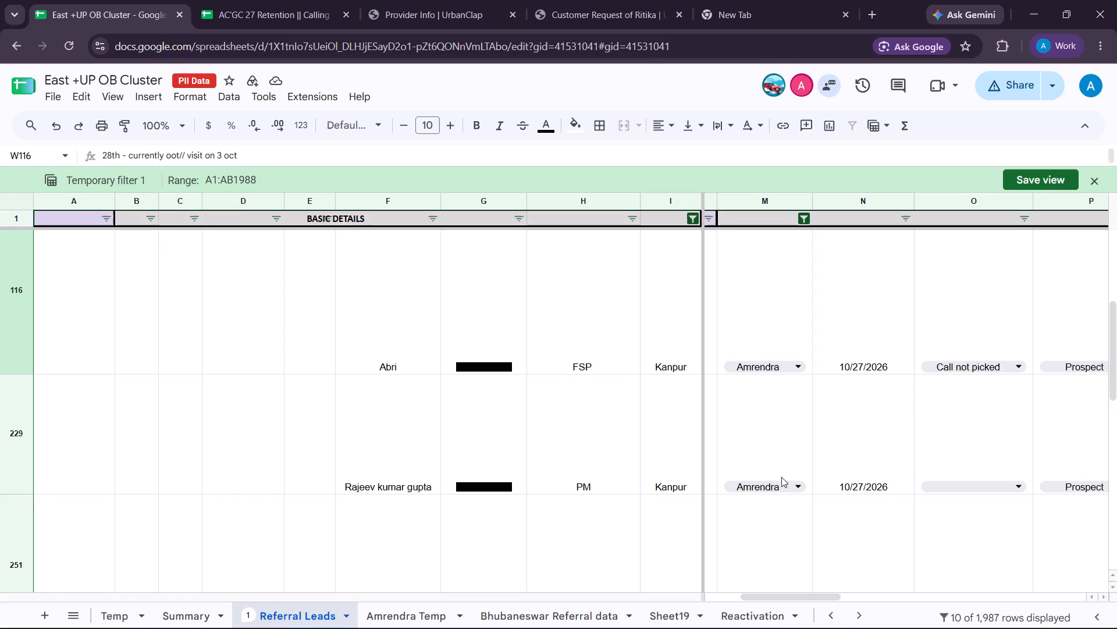
{"action": "scroll", "coordinate": [881, 483], "scroll_direction": "left", "scroll_amount": 3}
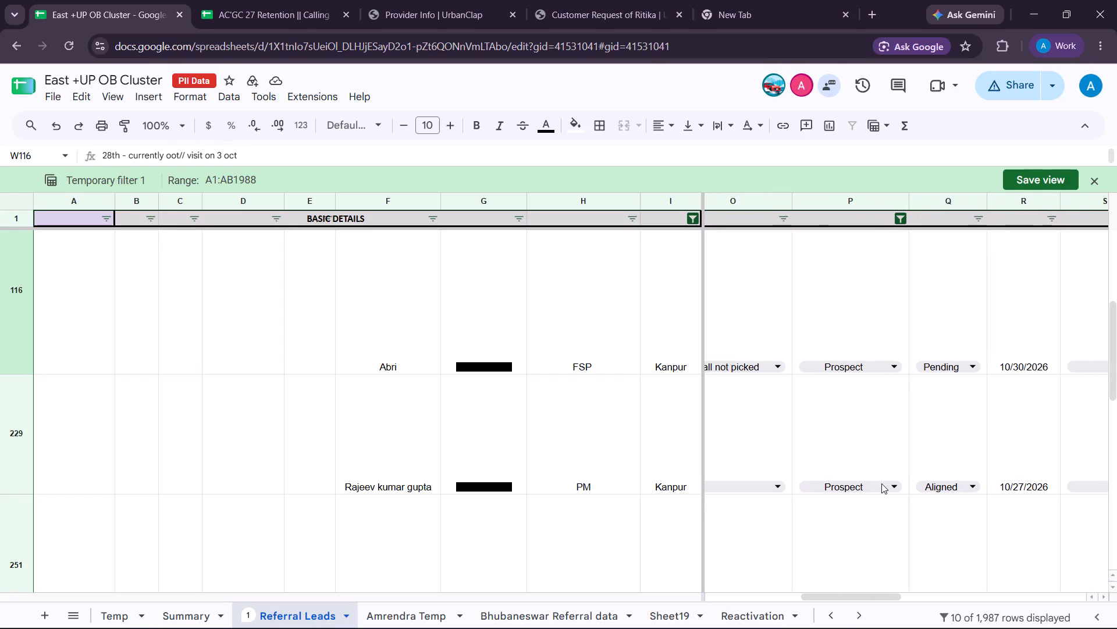
{"action": "scroll", "coordinate": [881, 483], "scroll_direction": "left", "scroll_amount": 3}
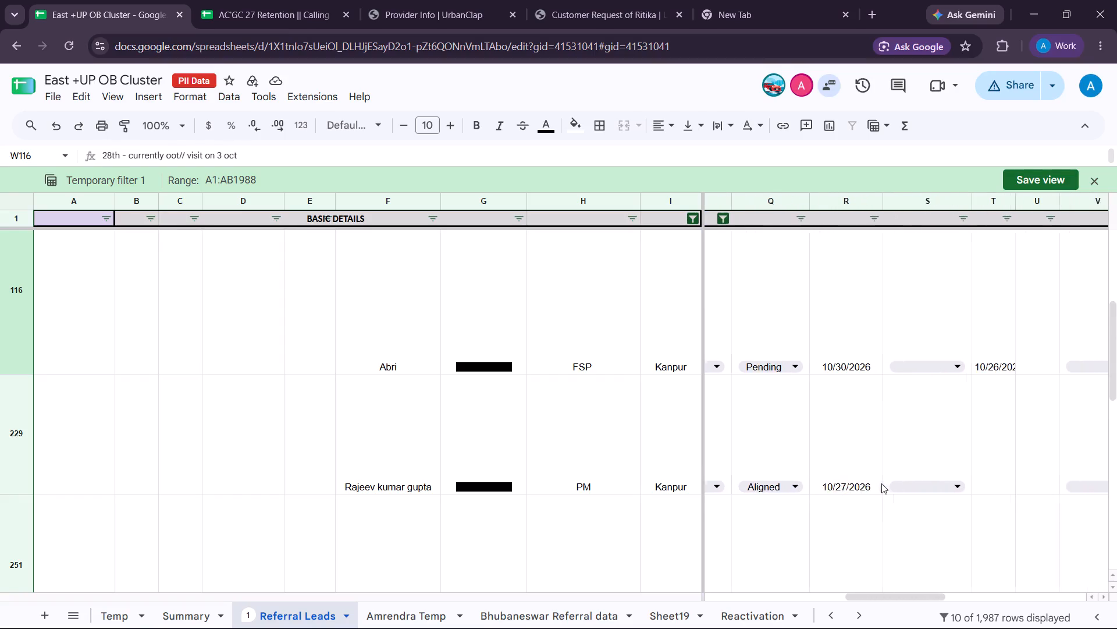
{"action": "scroll", "coordinate": [881, 483], "scroll_direction": "left", "scroll_amount": 4}
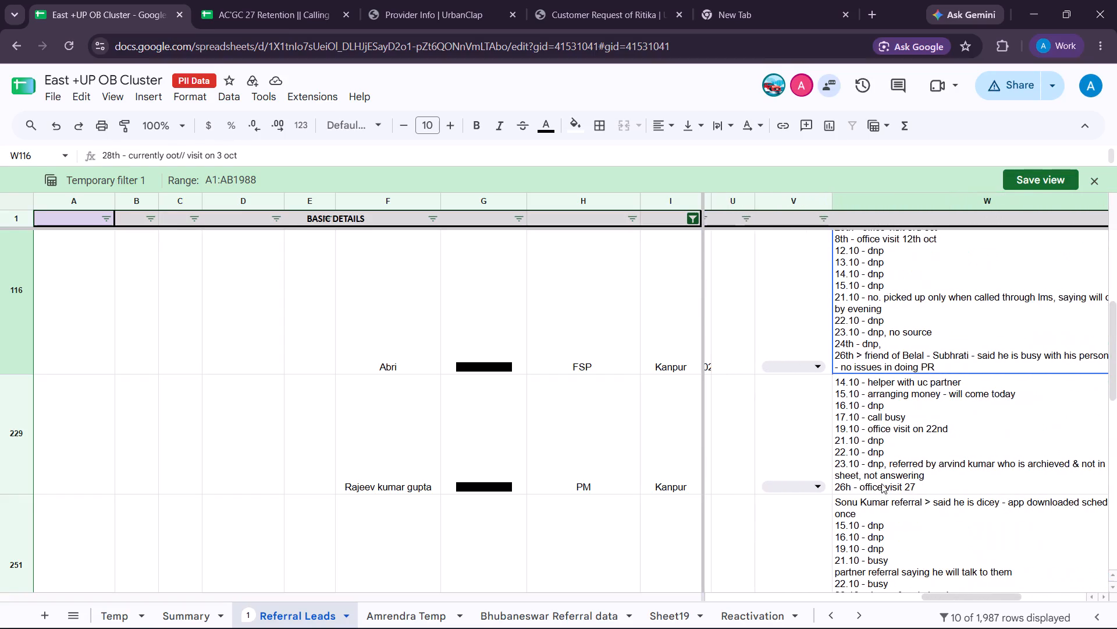
{"action": "left_click", "coordinate": [929, 476]}
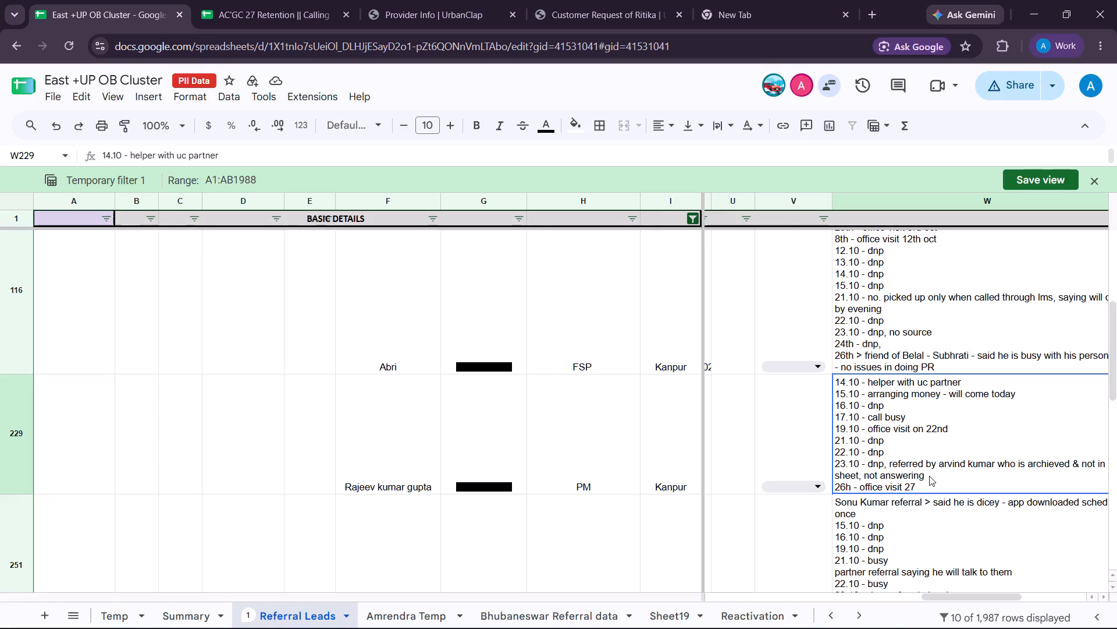
{"action": "scroll", "coordinate": [929, 476], "scroll_direction": "down", "scroll_amount": 1}
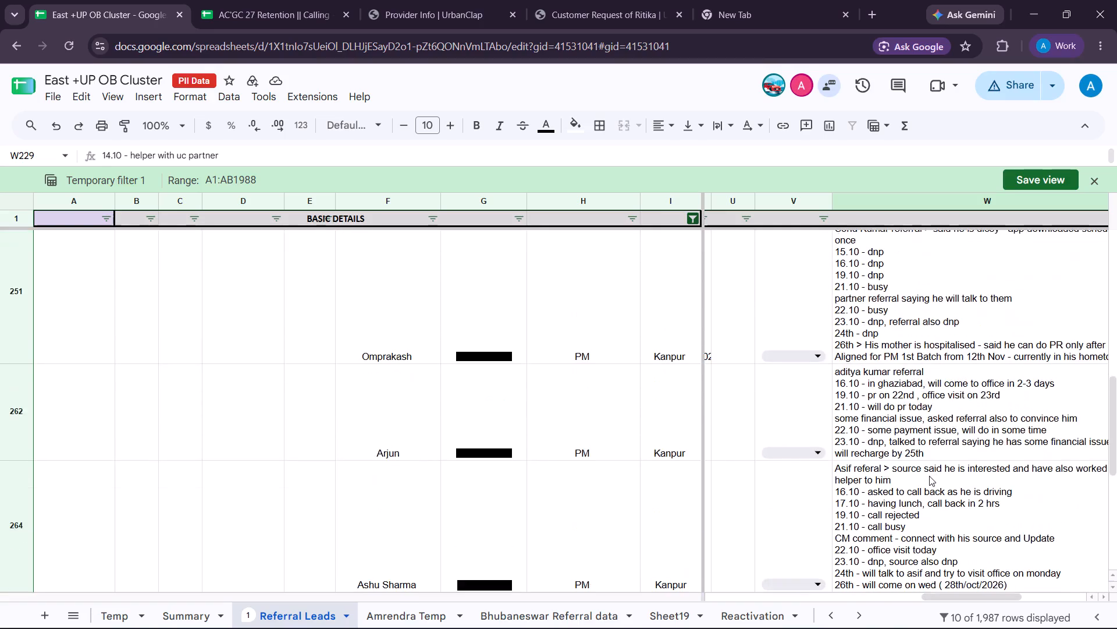
{"action": "scroll", "coordinate": [929, 476], "scroll_direction": "down", "scroll_amount": 1}
{"action": "scroll", "coordinate": [929, 476], "scroll_direction": "right", "scroll_amount": 5}
{"action": "scroll", "coordinate": [929, 476], "scroll_direction": "up", "scroll_amount": 3}
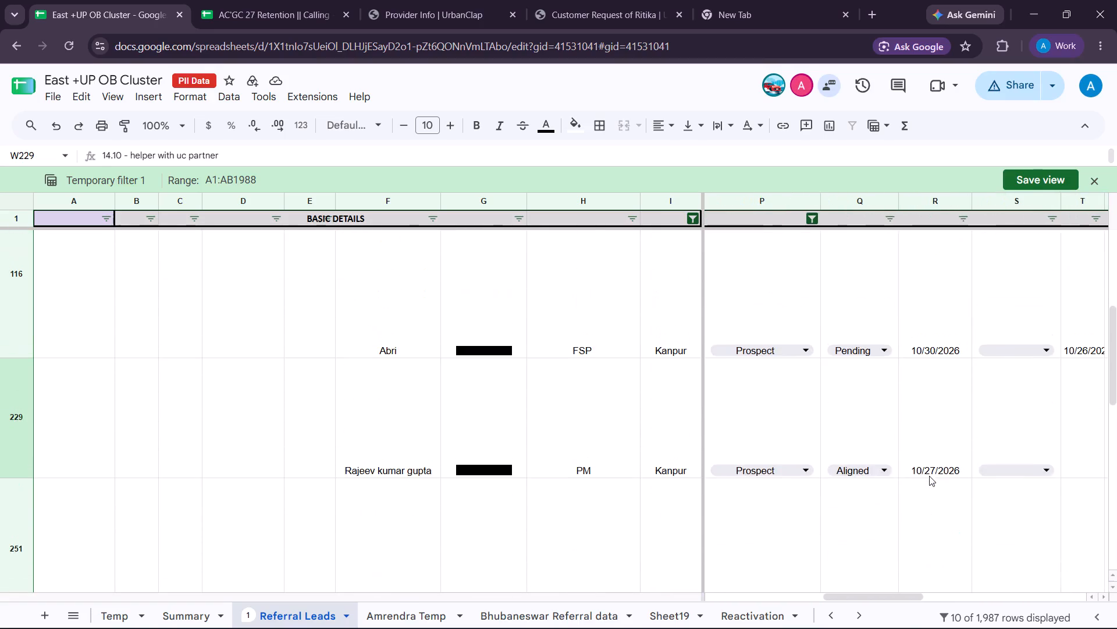
{"action": "scroll", "coordinate": [922, 525], "scroll_direction": "up", "scroll_amount": 2}
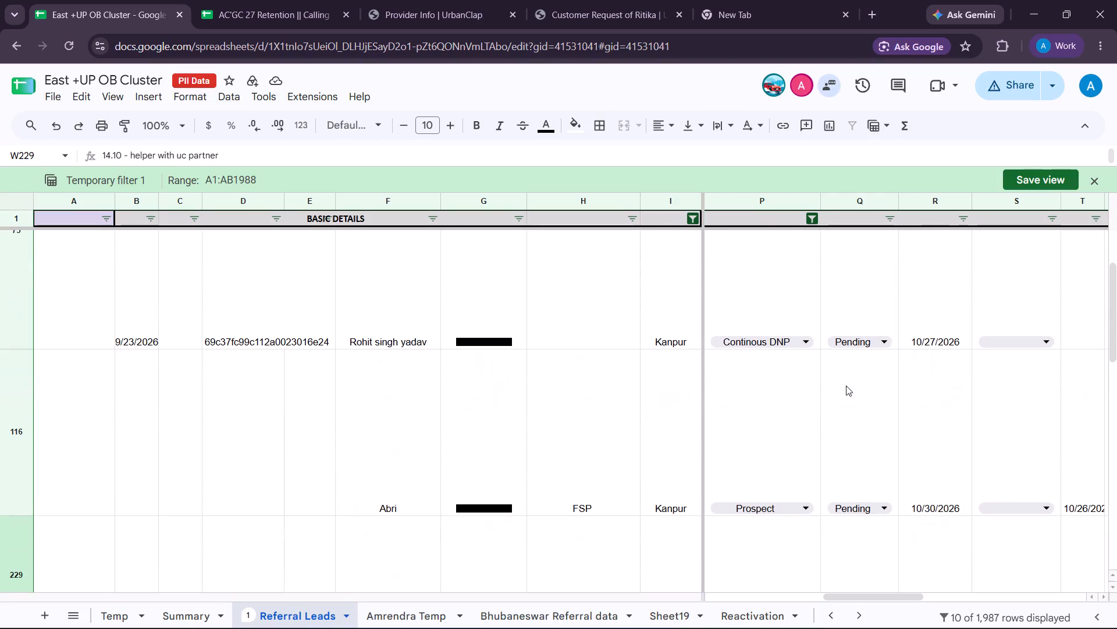
{"action": "scroll", "coordinate": [823, 370], "scroll_direction": "up", "scroll_amount": 1}
{"action": "scroll", "coordinate": [823, 370], "scroll_direction": "left", "scroll_amount": 3}
{"action": "scroll", "coordinate": [823, 370], "scroll_direction": "right", "scroll_amount": 1}
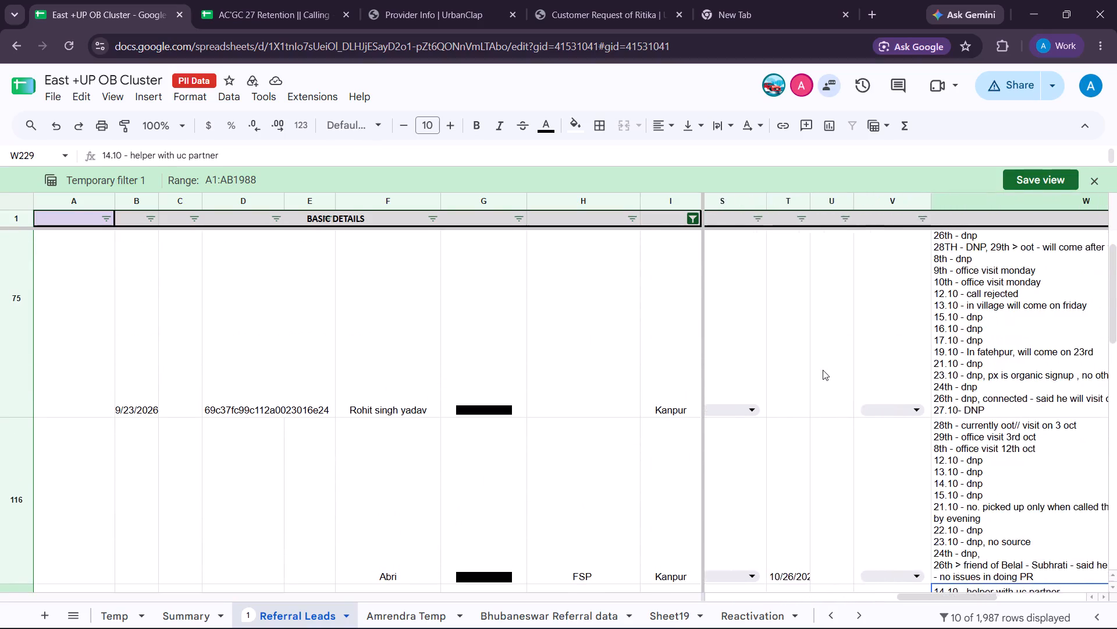
{"action": "scroll", "coordinate": [823, 370], "scroll_direction": "right", "scroll_amount": 1}
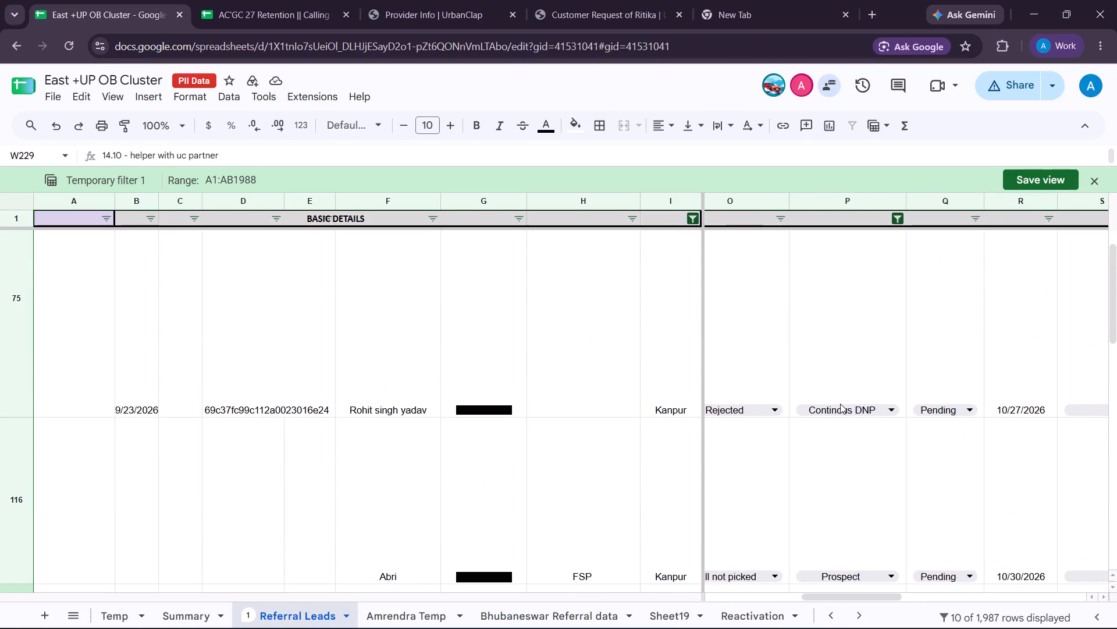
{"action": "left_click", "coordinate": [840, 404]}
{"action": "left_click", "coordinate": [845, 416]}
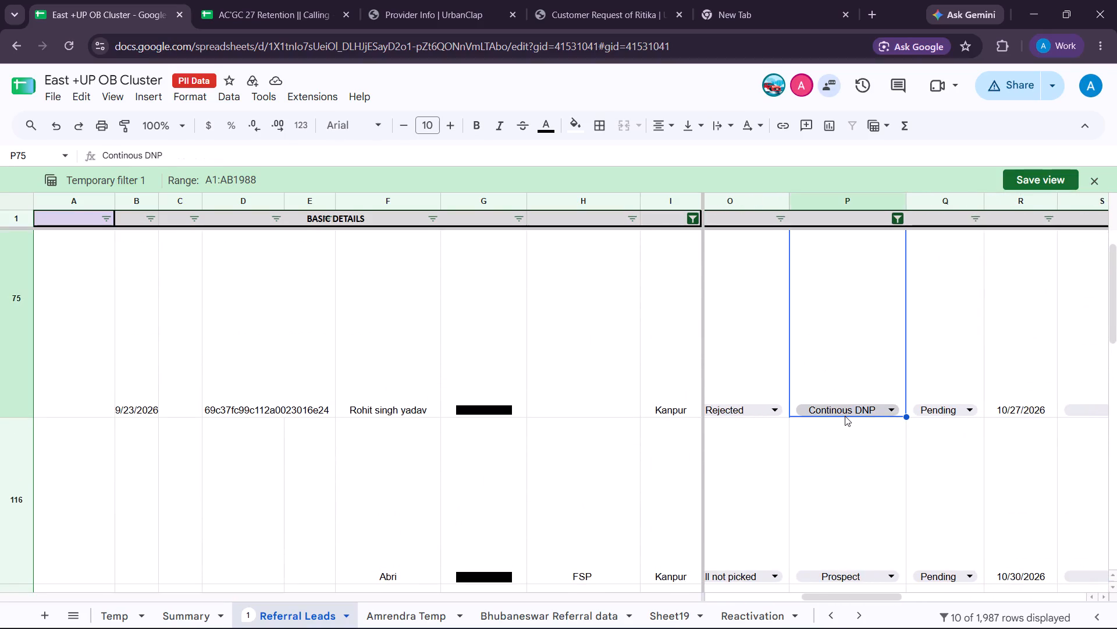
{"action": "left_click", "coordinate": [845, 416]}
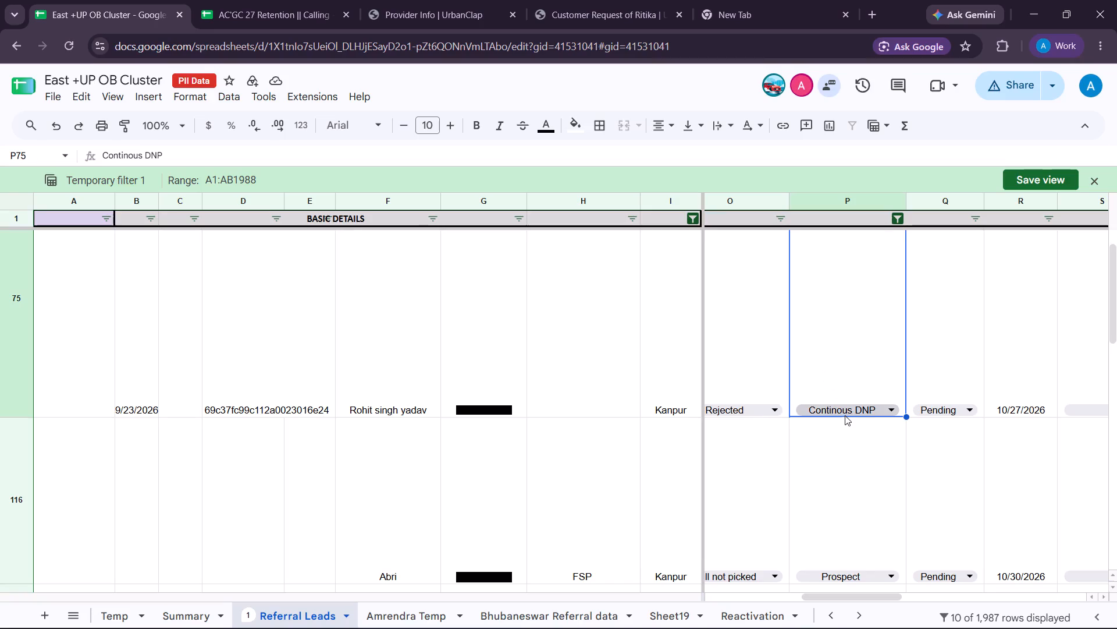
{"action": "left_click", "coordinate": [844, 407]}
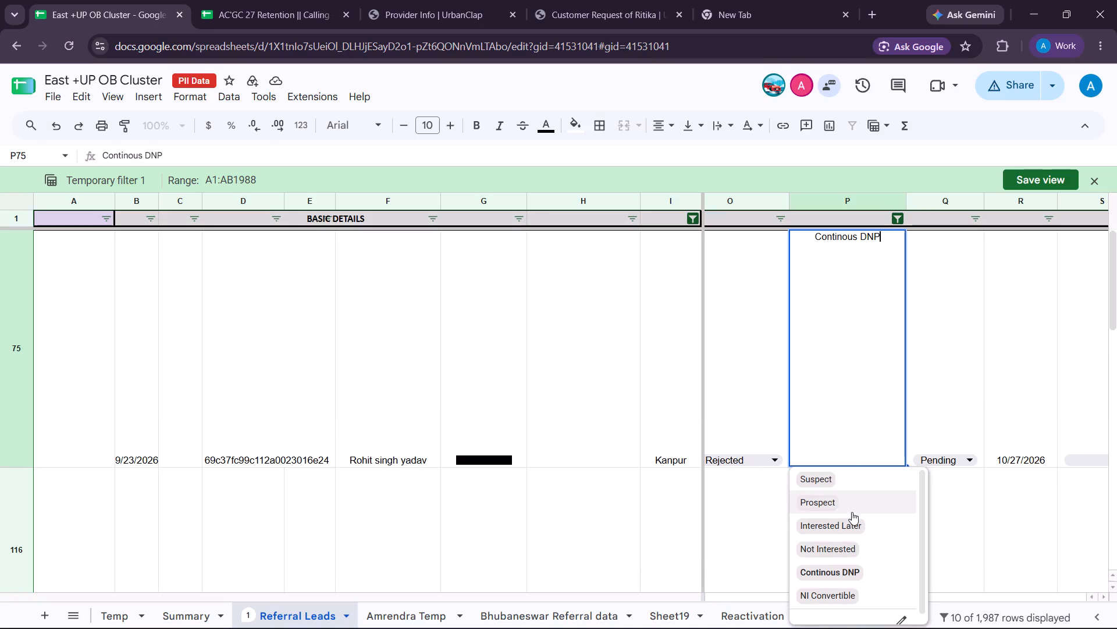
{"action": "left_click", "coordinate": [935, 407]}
Set the call status in column O of the row 75 lead to Connected.
{"action": "scroll", "coordinate": [848, 418], "scroll_direction": "right", "scroll_amount": 1}
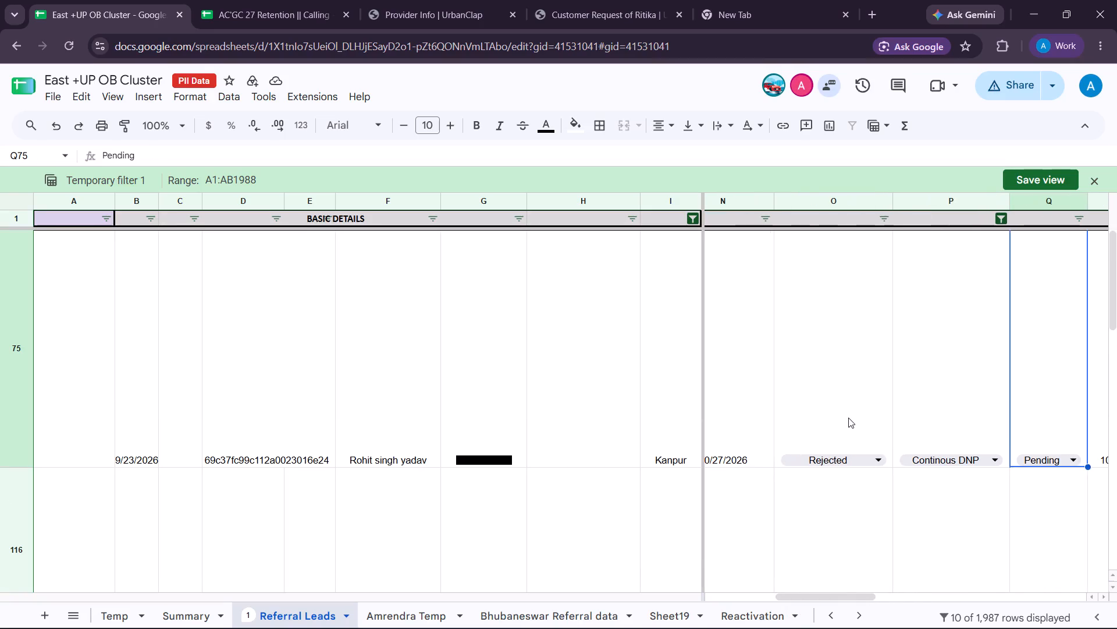
{"action": "left_click", "coordinate": [856, 458]}
{"action": "left_click", "coordinate": [852, 475]}
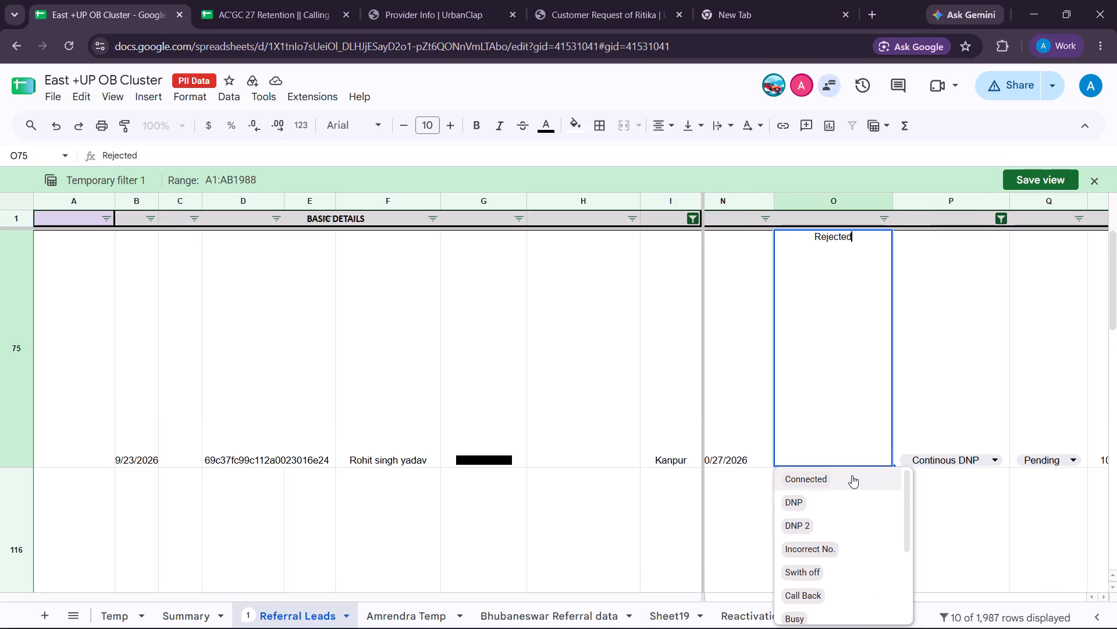
Examine row 75's follow-up comments, date and status fields, including the options offered in columns V and S.
{"action": "scroll", "coordinate": [852, 475], "scroll_direction": "left", "scroll_amount": 4}
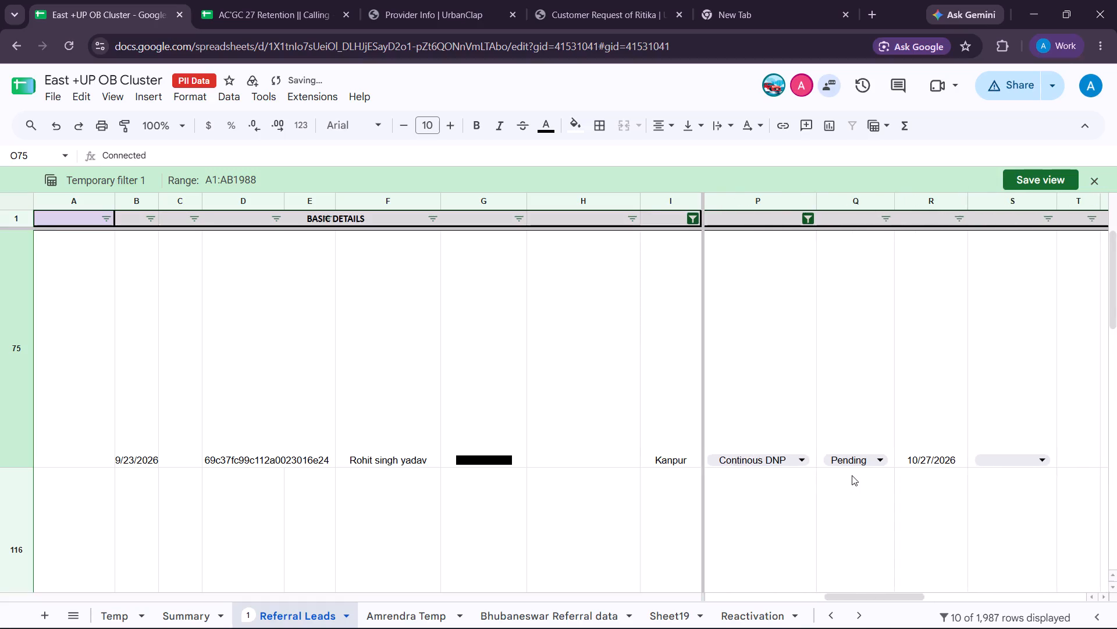
{"action": "scroll", "coordinate": [852, 475], "scroll_direction": "left", "scroll_amount": 1}
{"action": "scroll", "coordinate": [852, 475], "scroll_direction": "right", "scroll_amount": 4}
{"action": "scroll", "coordinate": [852, 475], "scroll_direction": "left", "scroll_amount": 2}
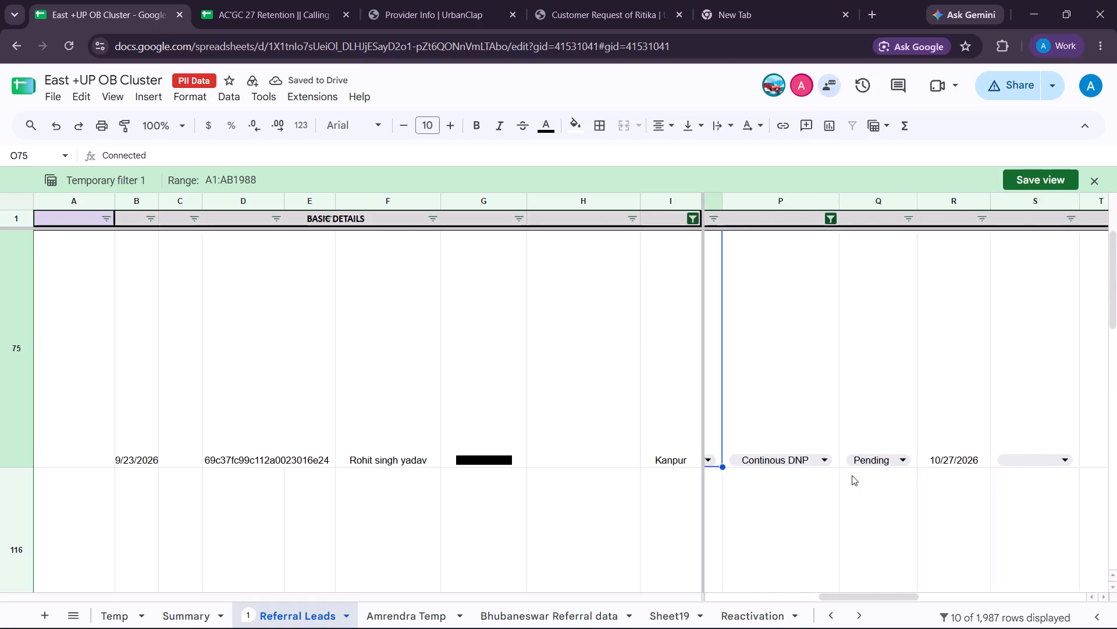
{"action": "scroll", "coordinate": [852, 475], "scroll_direction": "left", "scroll_amount": 2}
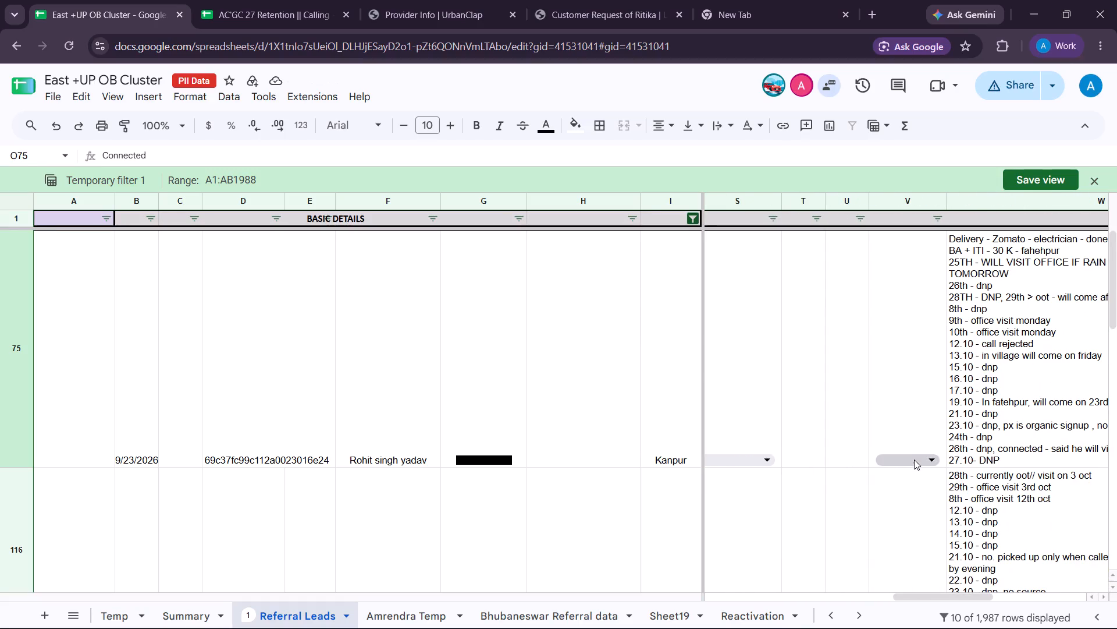
{"action": "left_click", "coordinate": [914, 460]}
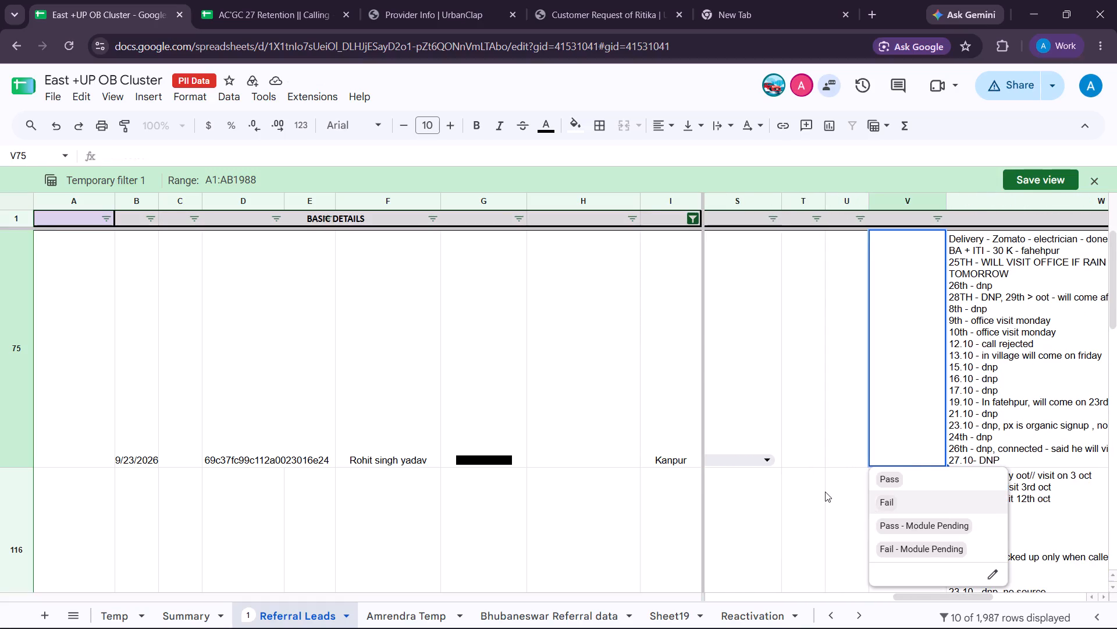
{"action": "left_click", "coordinate": [825, 492]}
{"action": "scroll", "coordinate": [825, 492], "scroll_direction": "right", "scroll_amount": 1}
{"action": "left_click", "coordinate": [835, 459]}
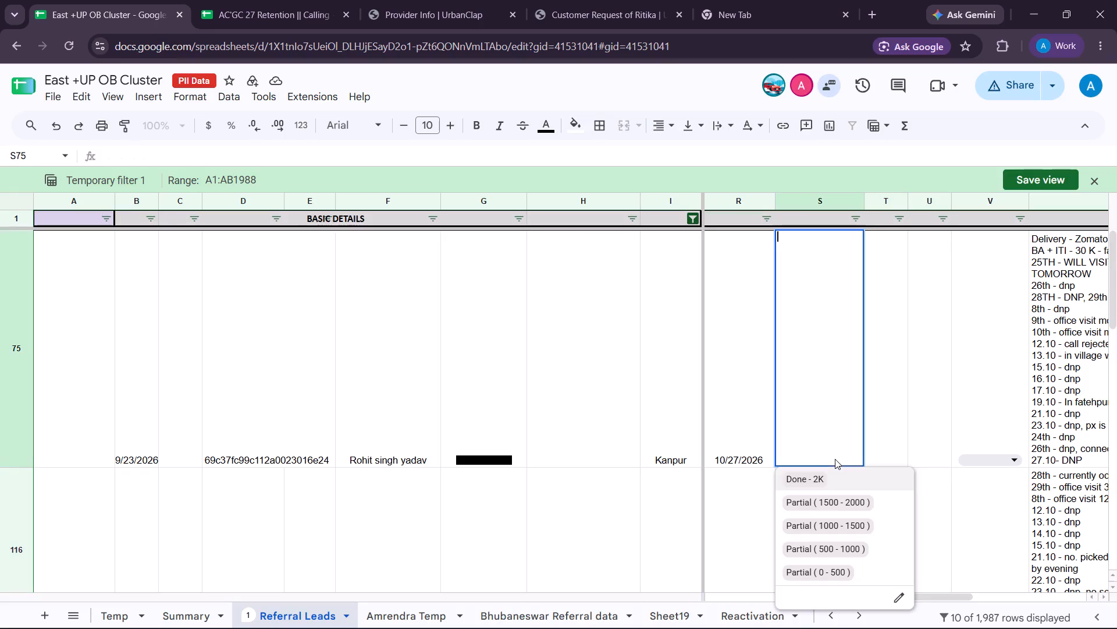
{"action": "left_click", "coordinate": [905, 432]}
{"action": "scroll", "coordinate": [905, 432], "scroll_direction": "right", "scroll_amount": 3}
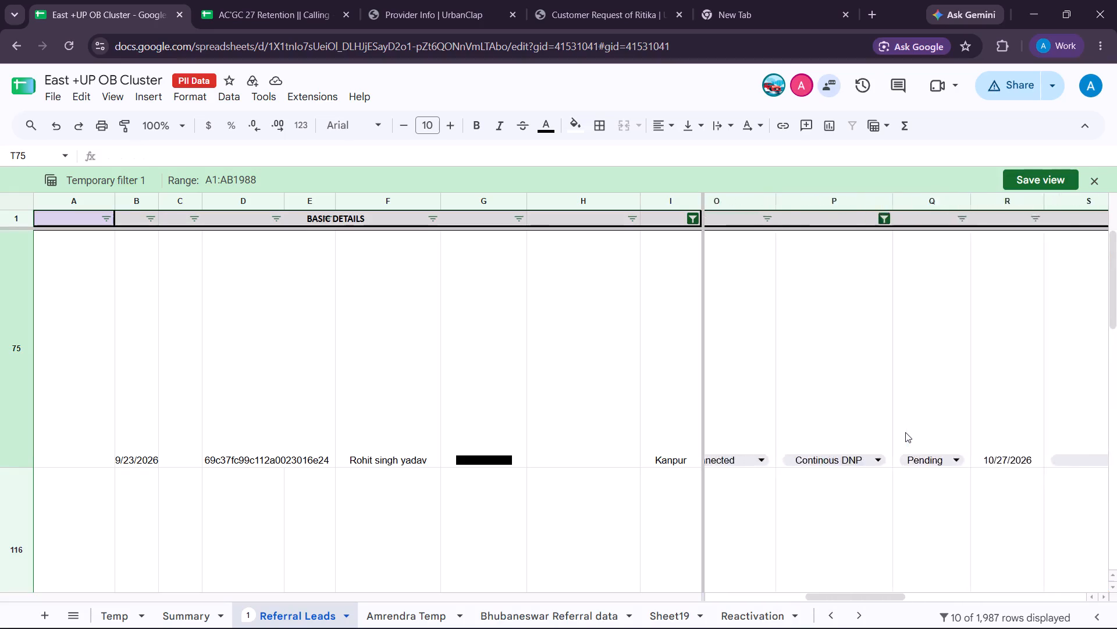
{"action": "scroll", "coordinate": [905, 432], "scroll_direction": "right", "scroll_amount": 1}
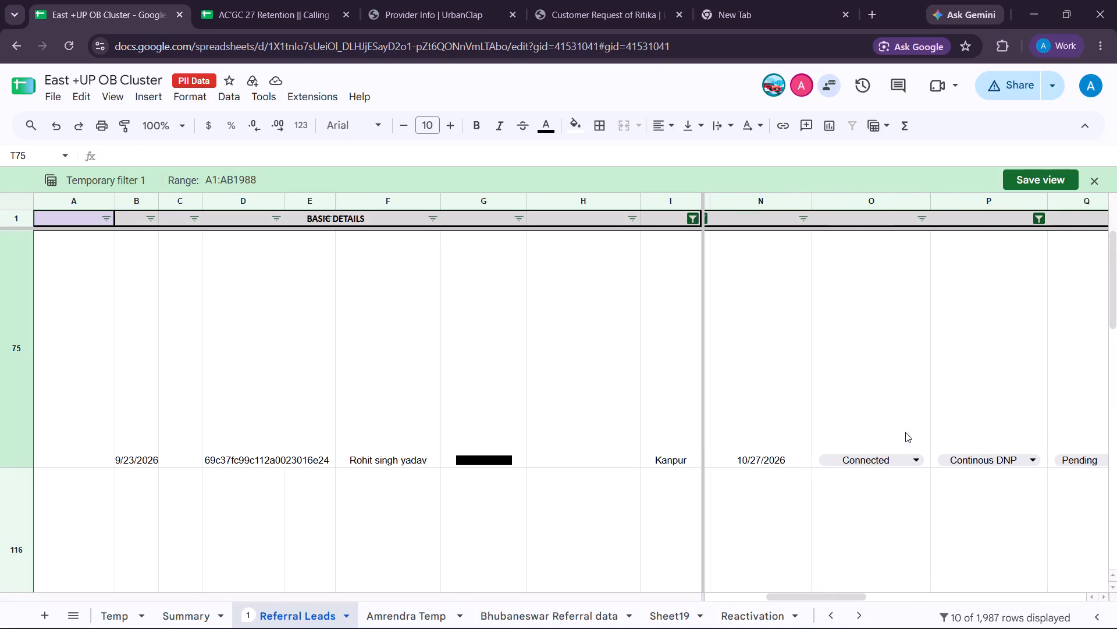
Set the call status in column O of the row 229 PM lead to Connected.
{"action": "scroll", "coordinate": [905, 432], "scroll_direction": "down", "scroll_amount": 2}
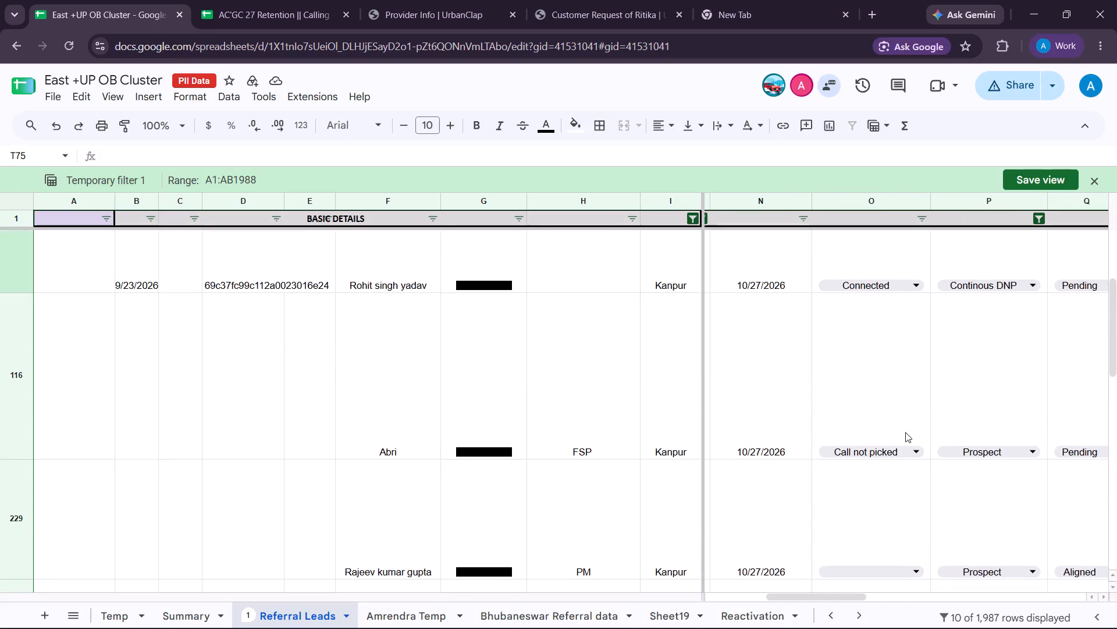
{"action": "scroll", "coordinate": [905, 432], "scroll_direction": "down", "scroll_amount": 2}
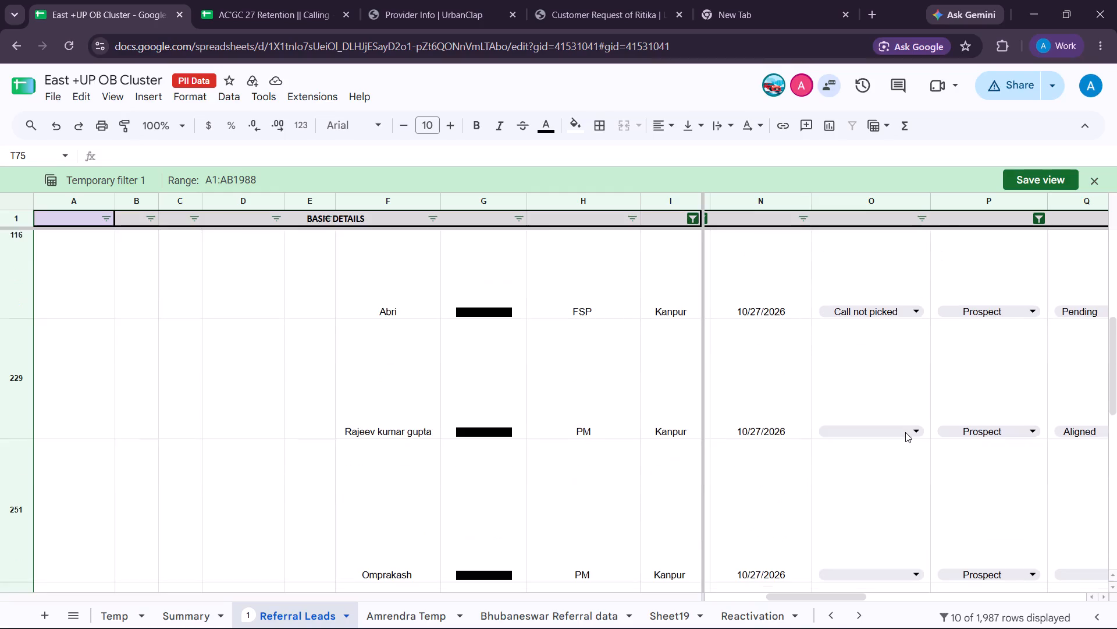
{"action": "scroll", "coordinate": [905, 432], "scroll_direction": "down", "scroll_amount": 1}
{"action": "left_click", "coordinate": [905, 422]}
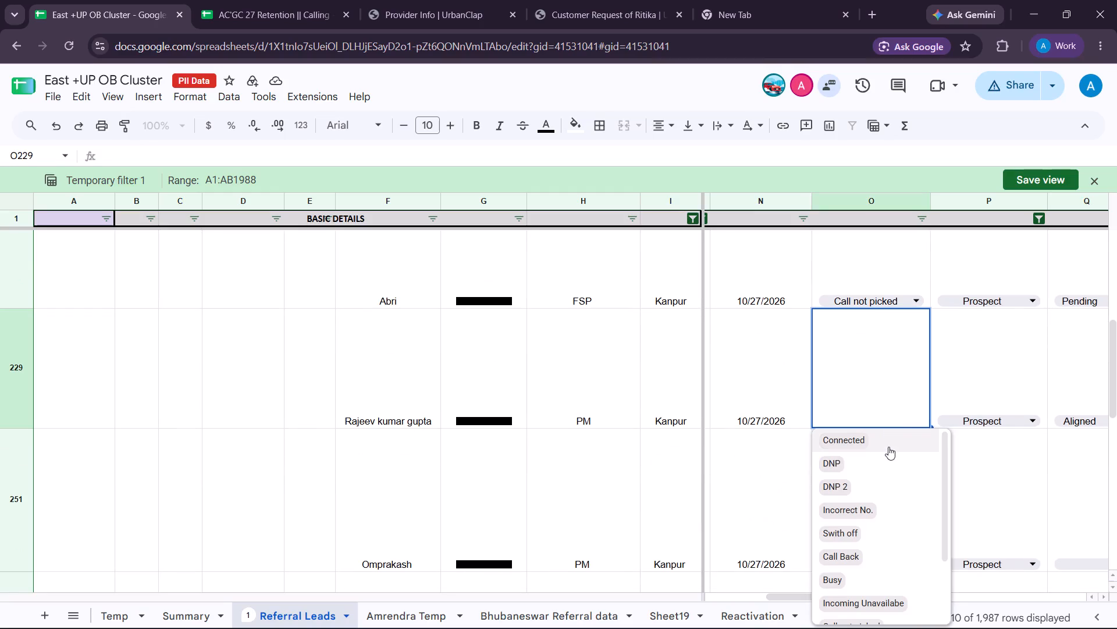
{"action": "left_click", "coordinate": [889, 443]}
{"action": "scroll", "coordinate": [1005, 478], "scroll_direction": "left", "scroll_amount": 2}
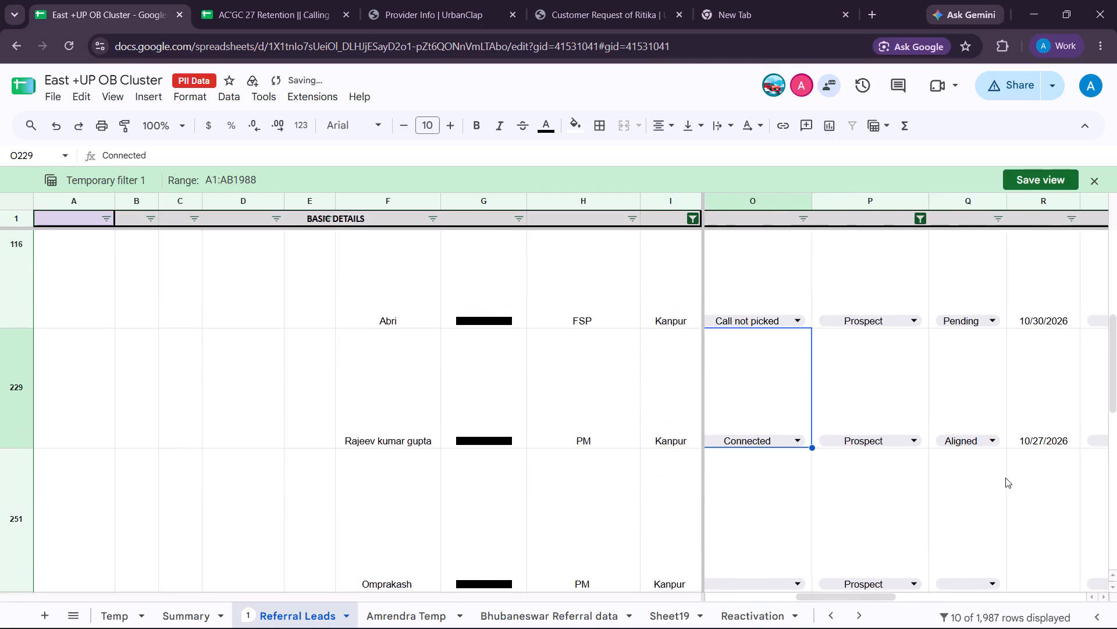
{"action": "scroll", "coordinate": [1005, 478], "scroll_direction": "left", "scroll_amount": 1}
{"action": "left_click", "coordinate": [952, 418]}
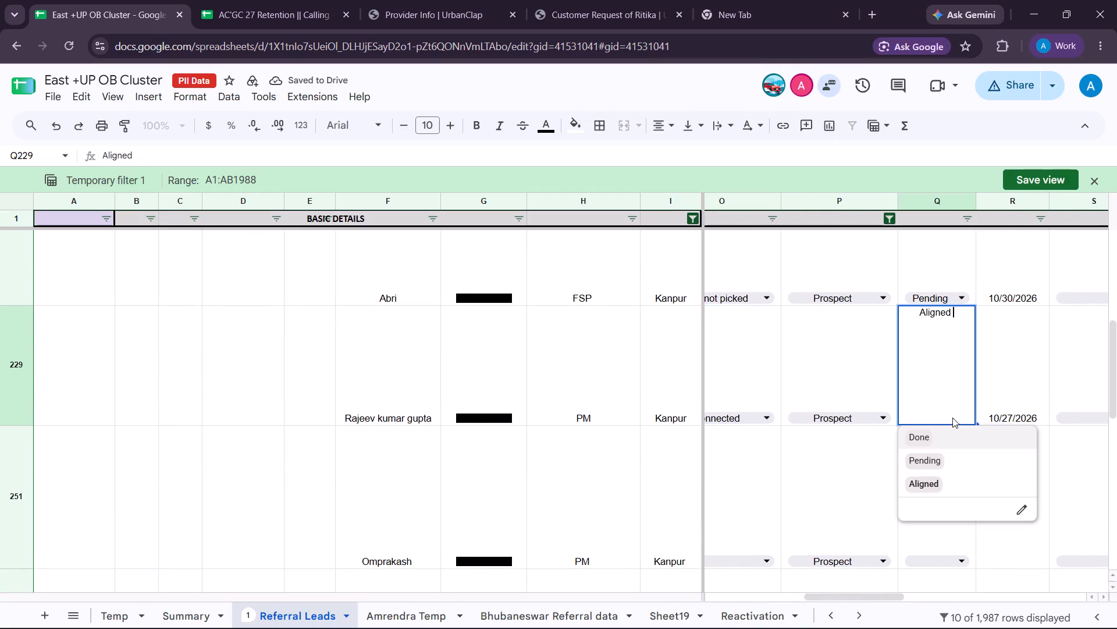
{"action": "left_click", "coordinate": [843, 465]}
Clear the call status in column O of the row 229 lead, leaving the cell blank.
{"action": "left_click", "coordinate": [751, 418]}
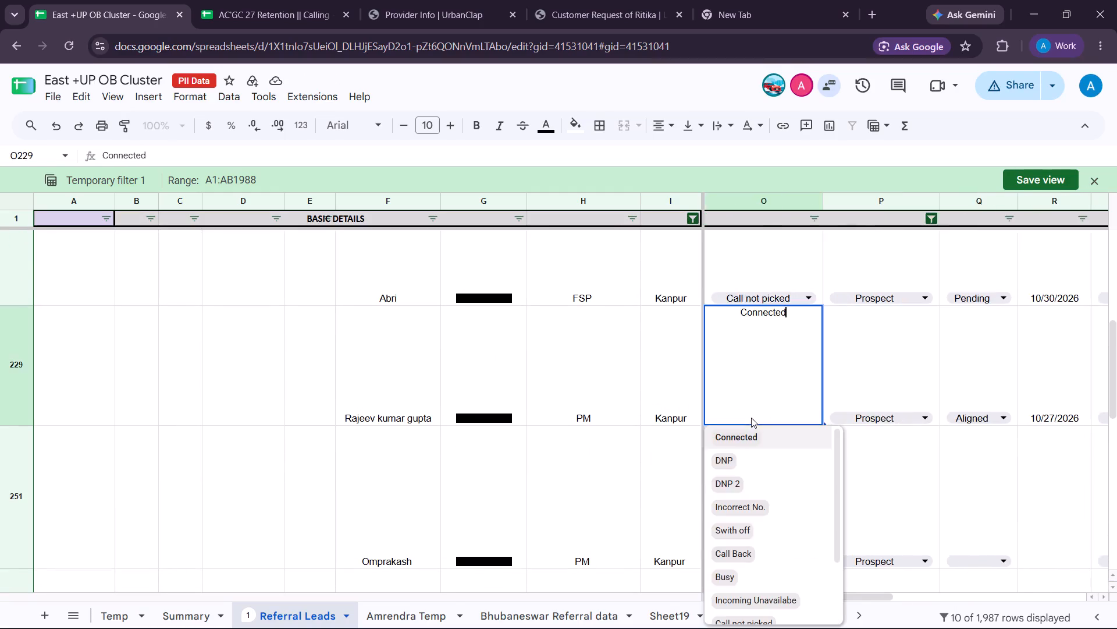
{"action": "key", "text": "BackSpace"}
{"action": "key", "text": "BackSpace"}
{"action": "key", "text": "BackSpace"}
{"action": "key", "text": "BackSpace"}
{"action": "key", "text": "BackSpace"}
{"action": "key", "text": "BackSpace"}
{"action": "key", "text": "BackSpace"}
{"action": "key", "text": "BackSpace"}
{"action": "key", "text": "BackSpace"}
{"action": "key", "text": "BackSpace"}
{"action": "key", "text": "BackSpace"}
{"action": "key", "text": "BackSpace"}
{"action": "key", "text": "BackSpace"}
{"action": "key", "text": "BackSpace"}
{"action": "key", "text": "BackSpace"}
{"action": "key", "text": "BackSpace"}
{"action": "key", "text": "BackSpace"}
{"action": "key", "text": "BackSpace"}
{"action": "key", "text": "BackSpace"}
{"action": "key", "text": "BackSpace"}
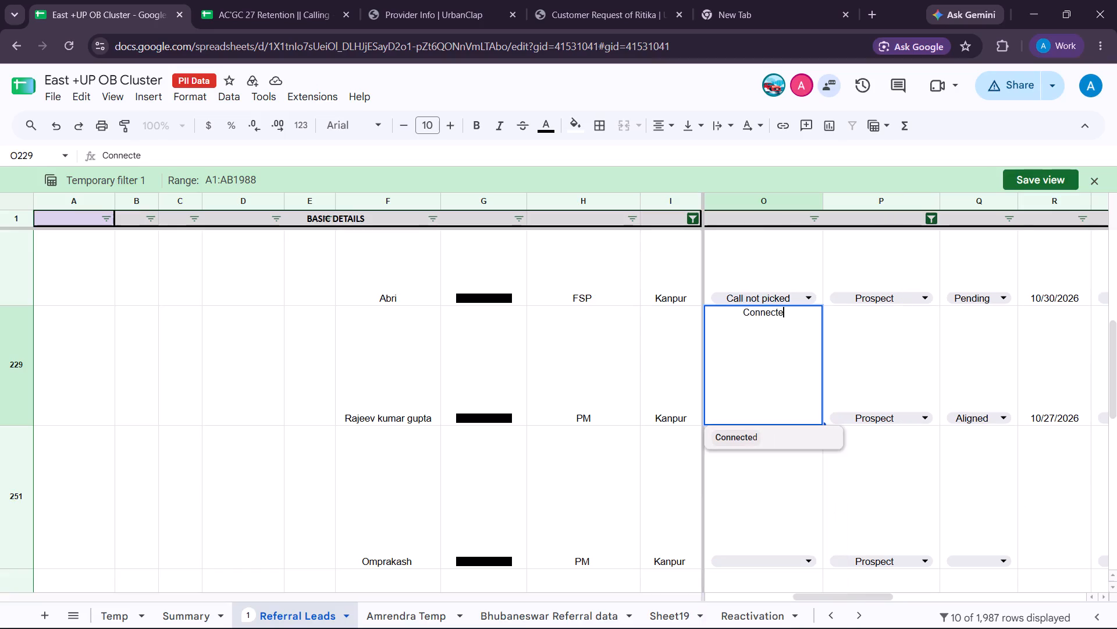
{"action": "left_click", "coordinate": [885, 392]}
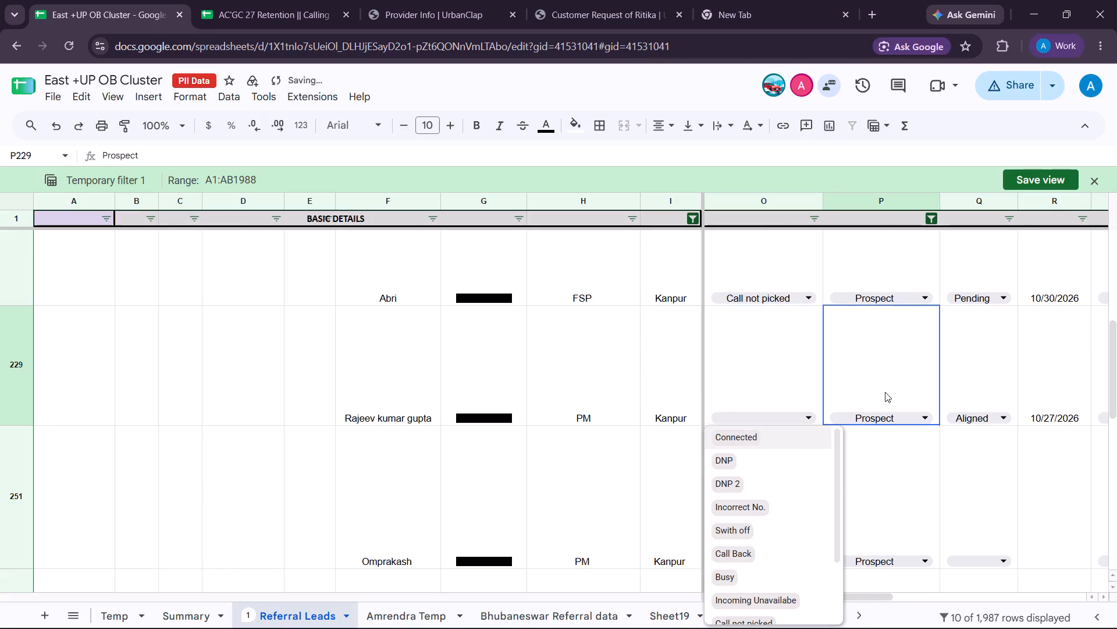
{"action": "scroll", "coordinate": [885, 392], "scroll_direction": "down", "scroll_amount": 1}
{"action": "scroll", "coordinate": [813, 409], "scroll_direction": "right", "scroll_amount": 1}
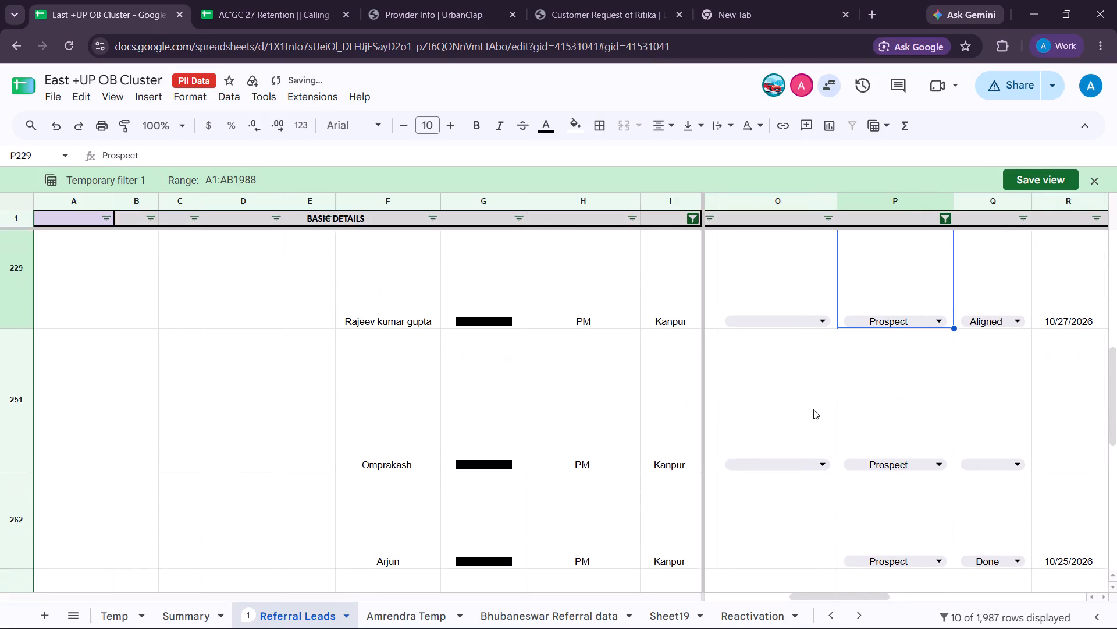
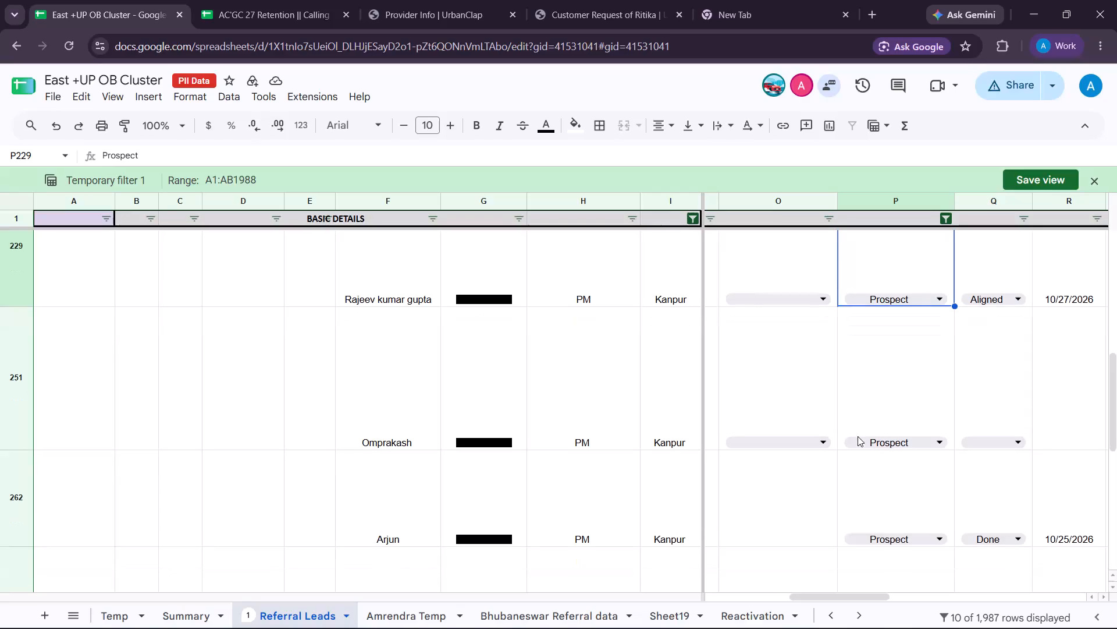
Examine the follow-up comments in column W for the Kanpur PM leads in rows 229, 251 and 262.
{"action": "scroll", "coordinate": [858, 436], "scroll_direction": "left", "scroll_amount": 5}
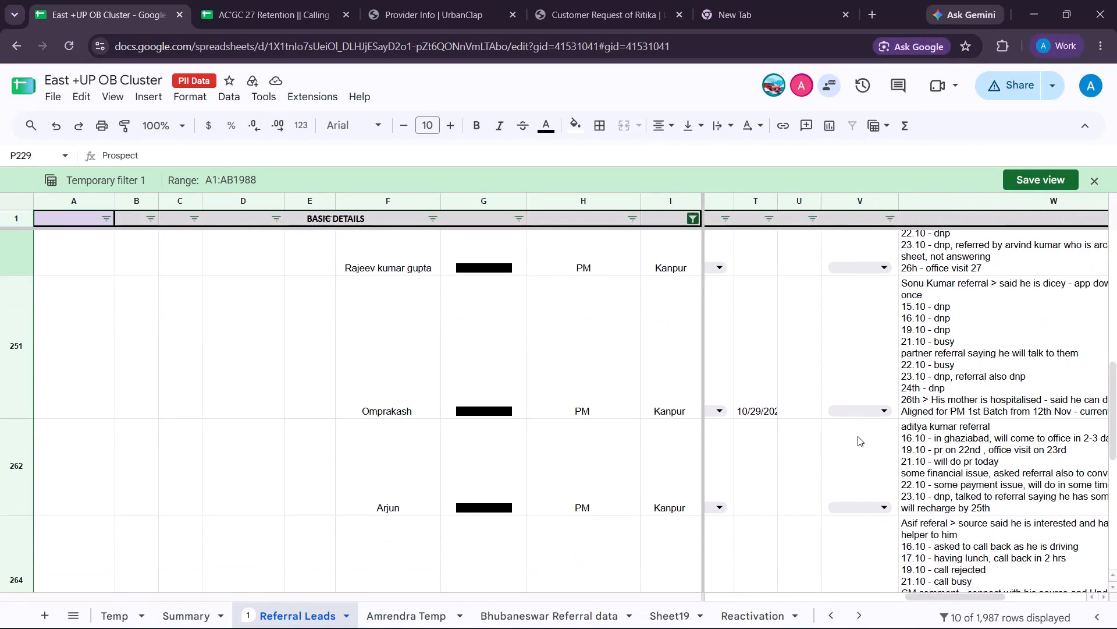
{"action": "scroll", "coordinate": [858, 436], "scroll_direction": "left", "scroll_amount": 1}
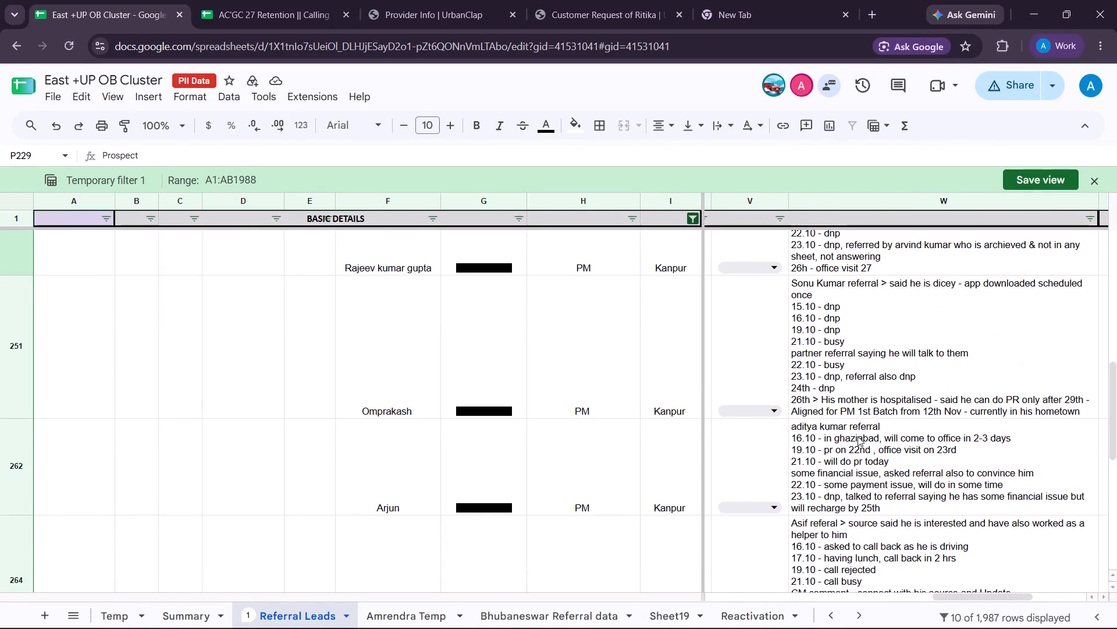
{"action": "scroll", "coordinate": [858, 436], "scroll_direction": "left", "scroll_amount": 1}
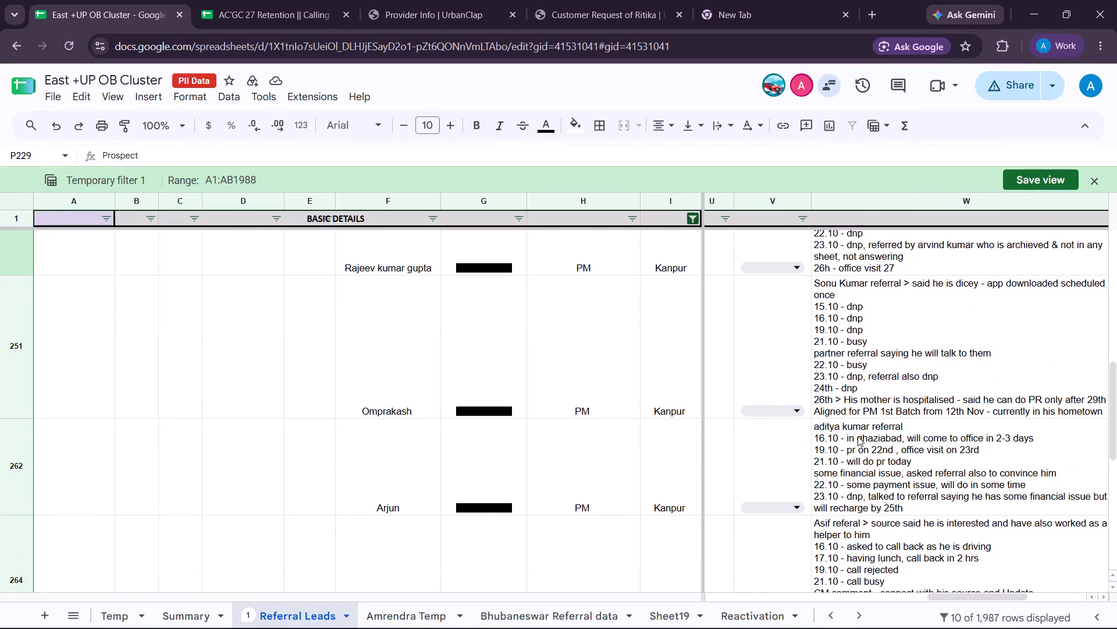
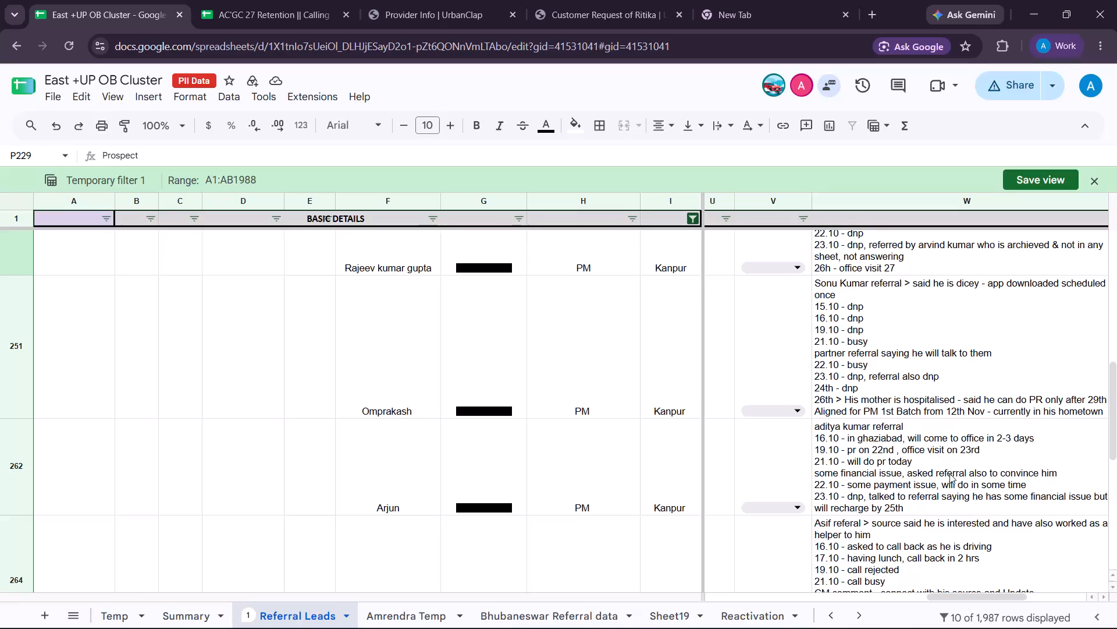
Examine the fields of the Kanpur PM lead in row 262, from the column W comments back to the column P lead status.
{"action": "left_click", "coordinate": [951, 486]}
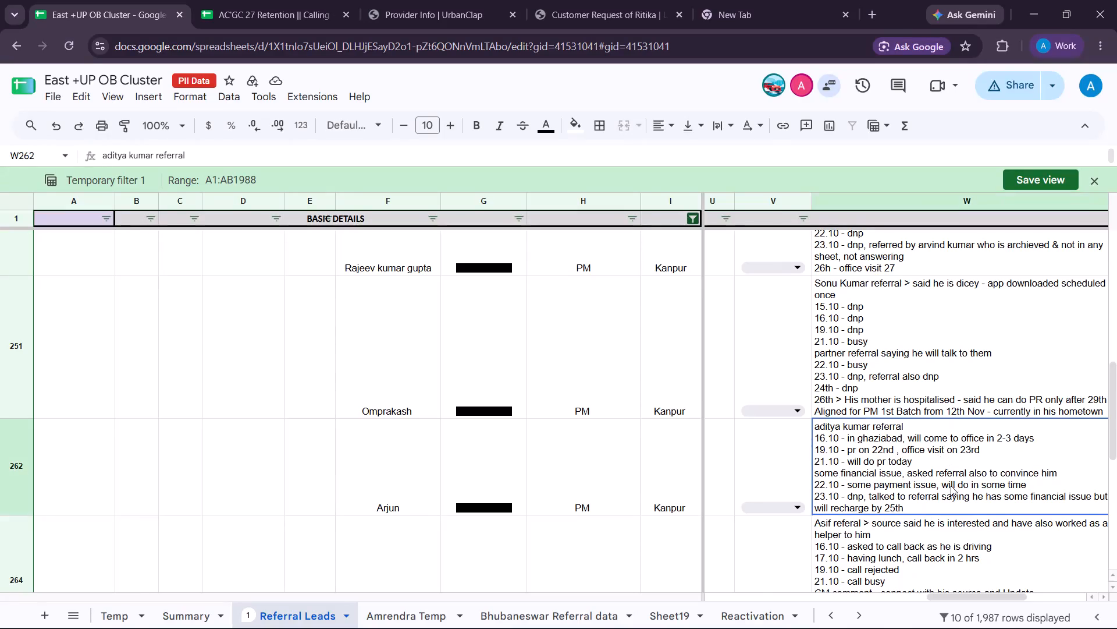
{"action": "scroll", "coordinate": [951, 486], "scroll_direction": "left", "scroll_amount": 1}
{"action": "scroll", "coordinate": [951, 486], "scroll_direction": "right", "scroll_amount": 1}
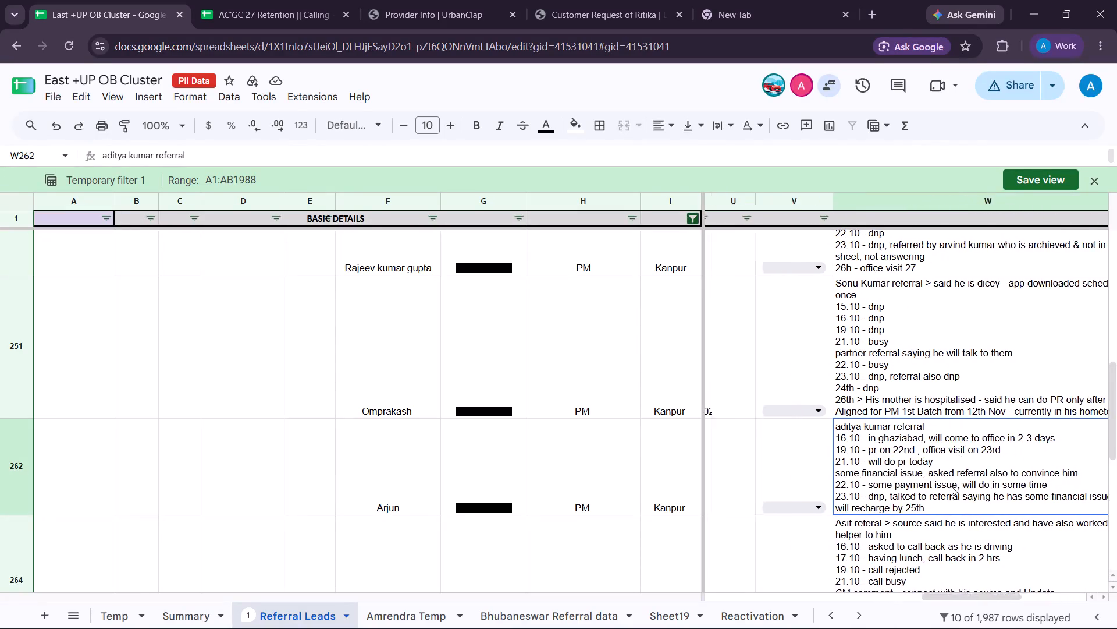
{"action": "scroll", "coordinate": [951, 486], "scroll_direction": "right", "scroll_amount": 3}
{"action": "left_click", "coordinate": [951, 486]}
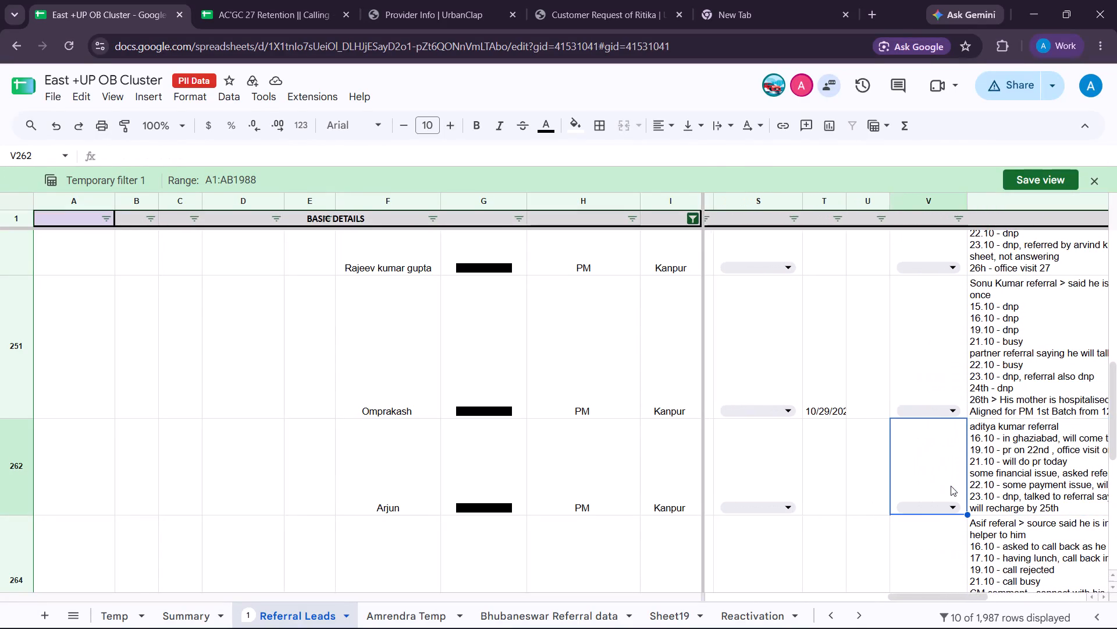
{"action": "scroll", "coordinate": [951, 486], "scroll_direction": "right", "scroll_amount": 1}
{"action": "left_click", "coordinate": [951, 486]}
{"action": "scroll", "coordinate": [951, 486], "scroll_direction": "right", "scroll_amount": 1}
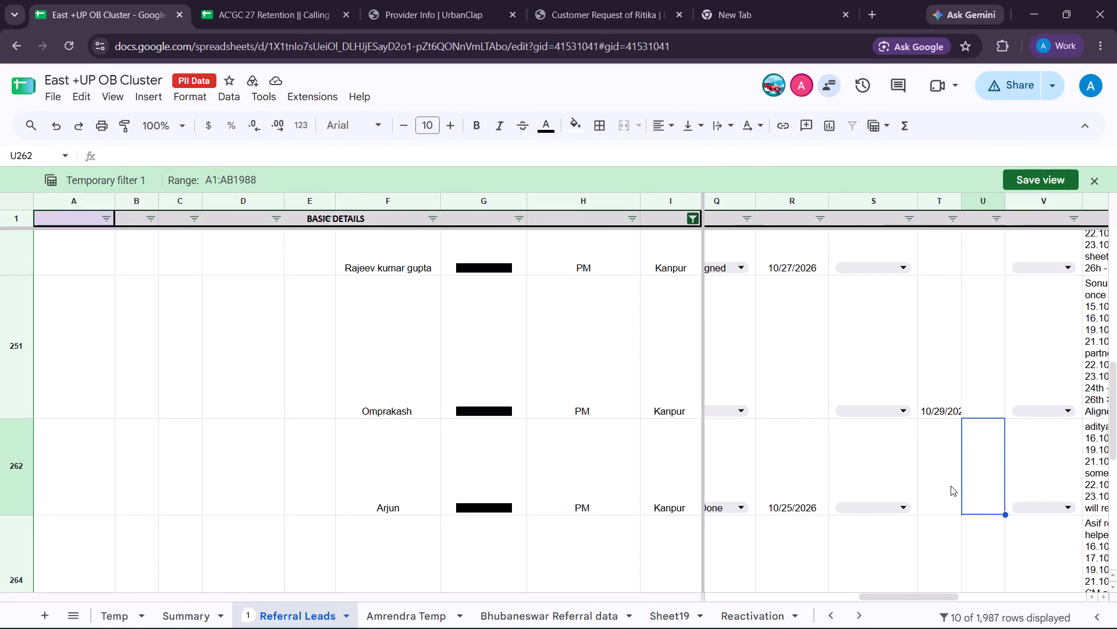
{"action": "scroll", "coordinate": [951, 486], "scroll_direction": "right", "scroll_amount": 1}
{"action": "left_click", "coordinate": [951, 486]}
{"action": "scroll", "coordinate": [951, 486], "scroll_direction": "right", "scroll_amount": 1}
{"action": "left_click", "coordinate": [951, 486]}
{"action": "scroll", "coordinate": [951, 486], "scroll_direction": "right", "scroll_amount": 1}
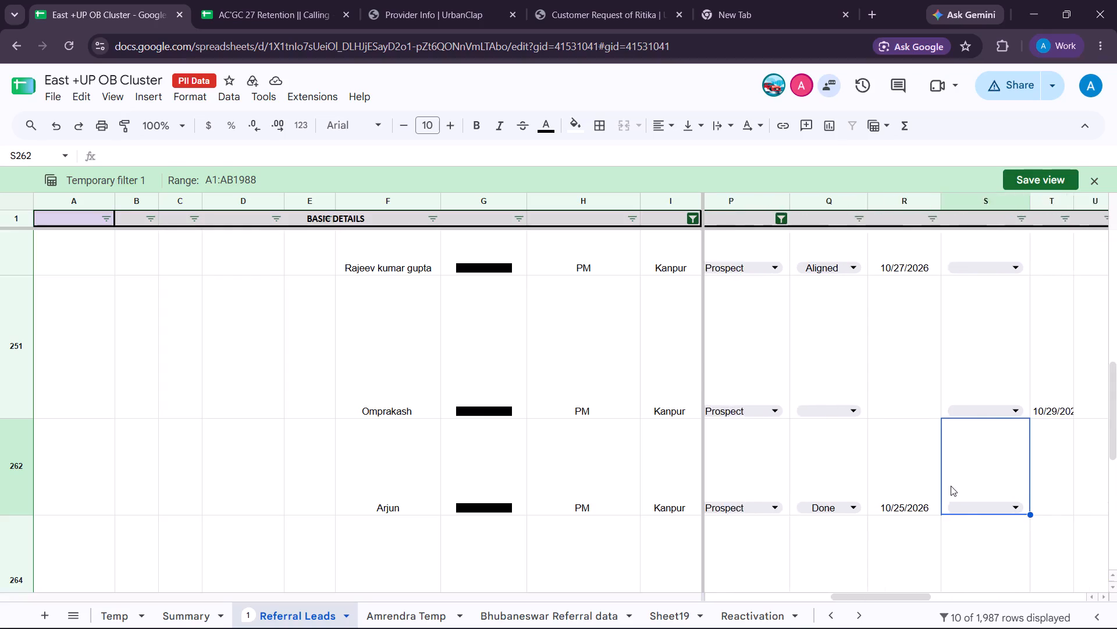
{"action": "scroll", "coordinate": [951, 486], "scroll_direction": "right", "scroll_amount": 1}
{"action": "left_click", "coordinate": [951, 486]}
{"action": "scroll", "coordinate": [951, 486], "scroll_direction": "right", "scroll_amount": 1}
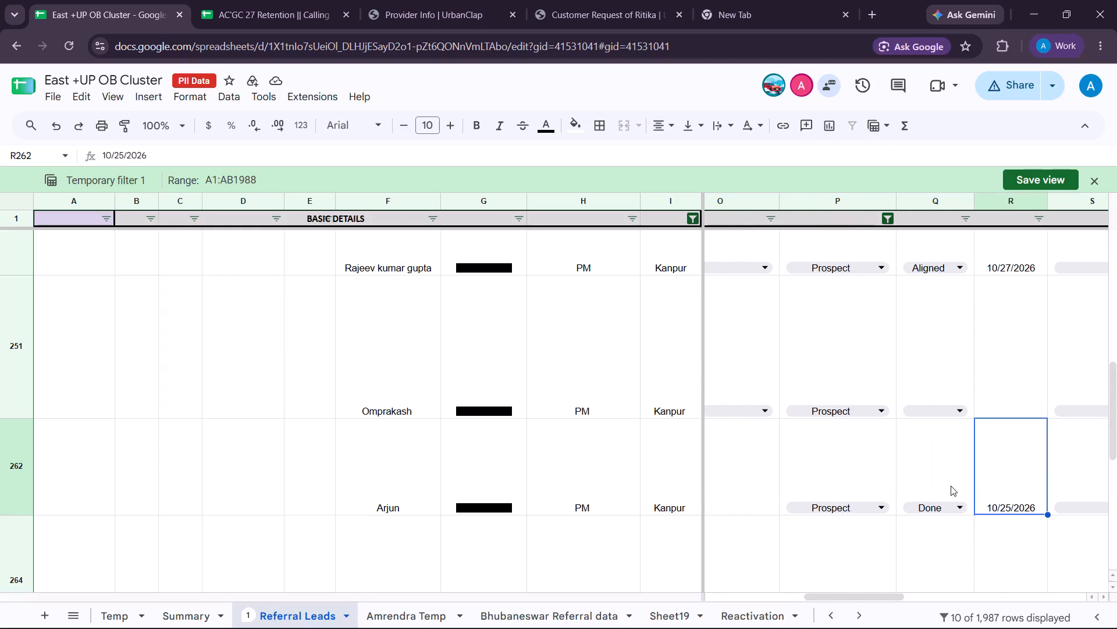
{"action": "left_click", "coordinate": [951, 486]}
{"action": "scroll", "coordinate": [951, 486], "scroll_direction": "right", "scroll_amount": 1}
{"action": "left_click", "coordinate": [951, 486]}
{"action": "scroll", "coordinate": [951, 486], "scroll_direction": "right", "scroll_amount": 1}
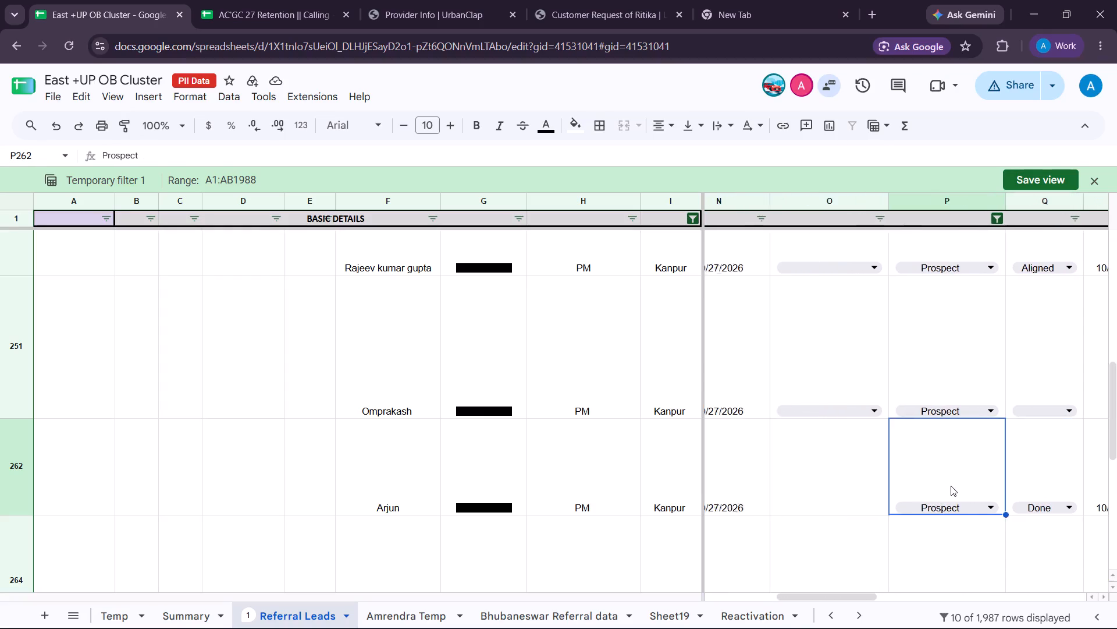
{"action": "scroll", "coordinate": [951, 486], "scroll_direction": "right", "scroll_amount": 1}
Set the column S payment status of the Kanpur PM lead in row 262 to Done - 2K.
{"action": "scroll", "coordinate": [951, 486], "scroll_direction": "left", "scroll_amount": 4}
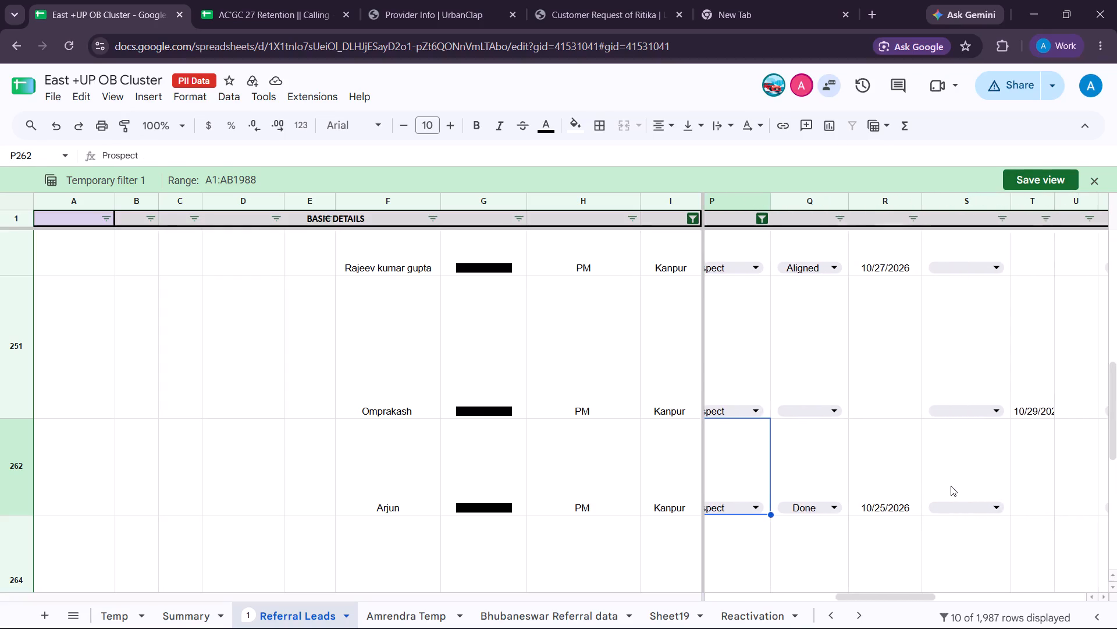
{"action": "scroll", "coordinate": [951, 486], "scroll_direction": "left", "scroll_amount": 2}
{"action": "left_click", "coordinate": [950, 504]}
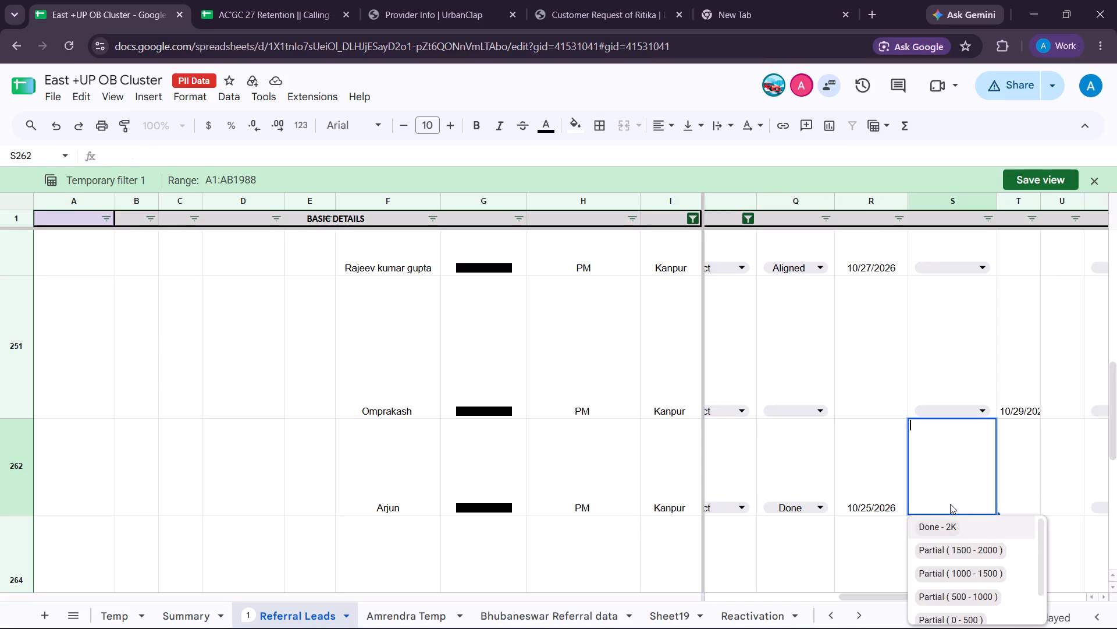
{"action": "left_click", "coordinate": [950, 529]}
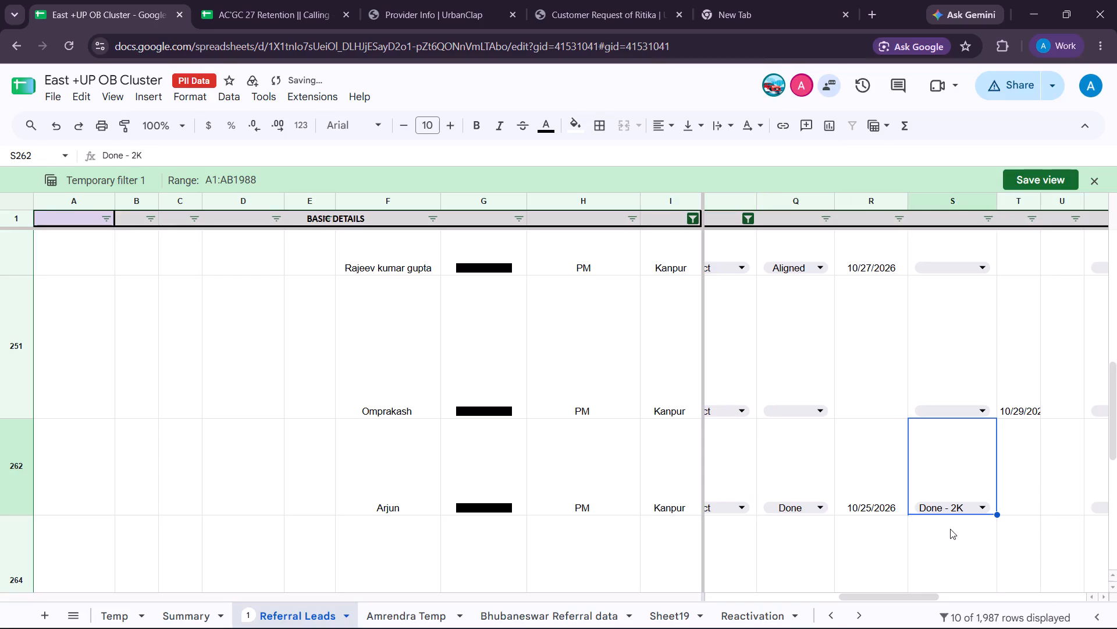
Set the column V result of the Kanpur PM lead in row 262 to Pass.
{"action": "scroll", "coordinate": [923, 472], "scroll_direction": "left", "scroll_amount": 1}
{"action": "left_click", "coordinate": [923, 472]}
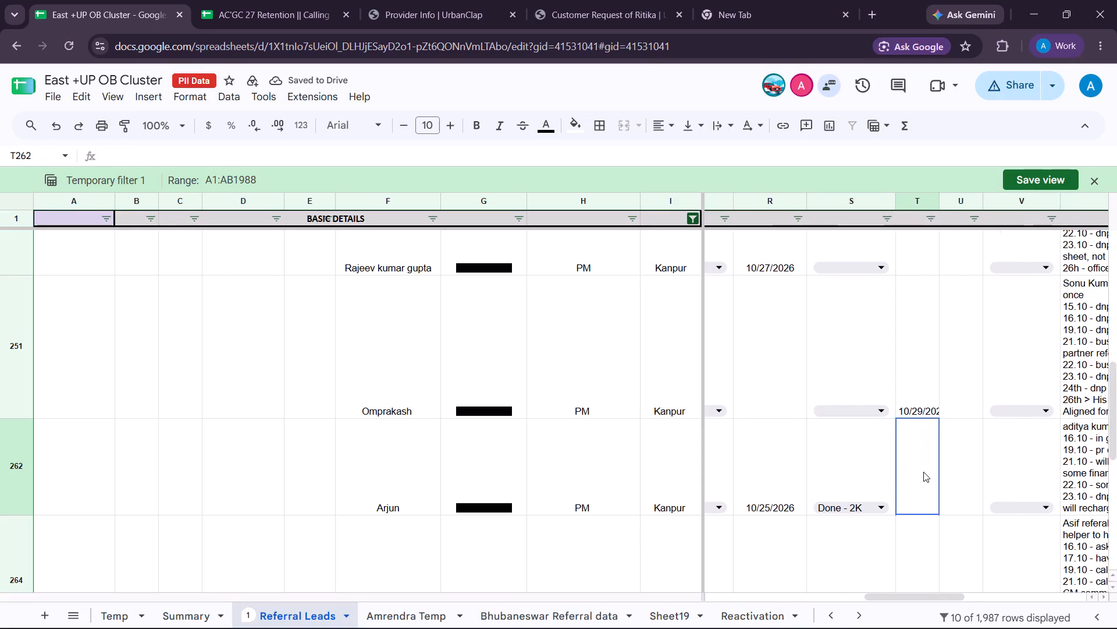
{"action": "scroll", "coordinate": [923, 472], "scroll_direction": "left", "scroll_amount": 1}
{"action": "right_click", "coordinate": [923, 472]}
{"action": "left_click", "coordinate": [855, 467]}
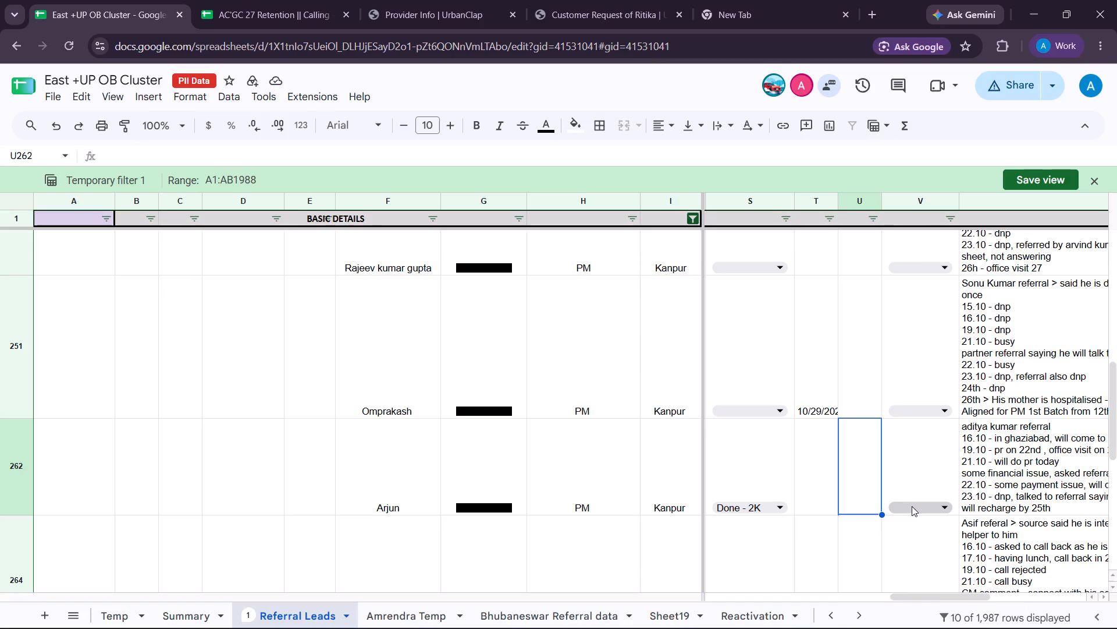
{"action": "left_click", "coordinate": [912, 506]}
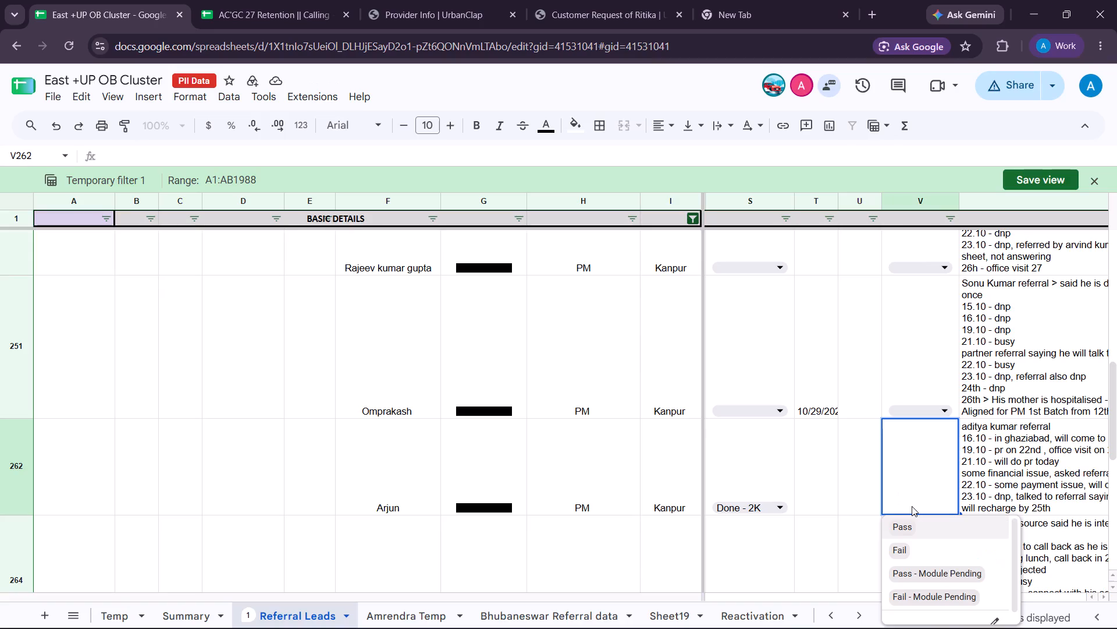
{"action": "left_click", "coordinate": [913, 521]}
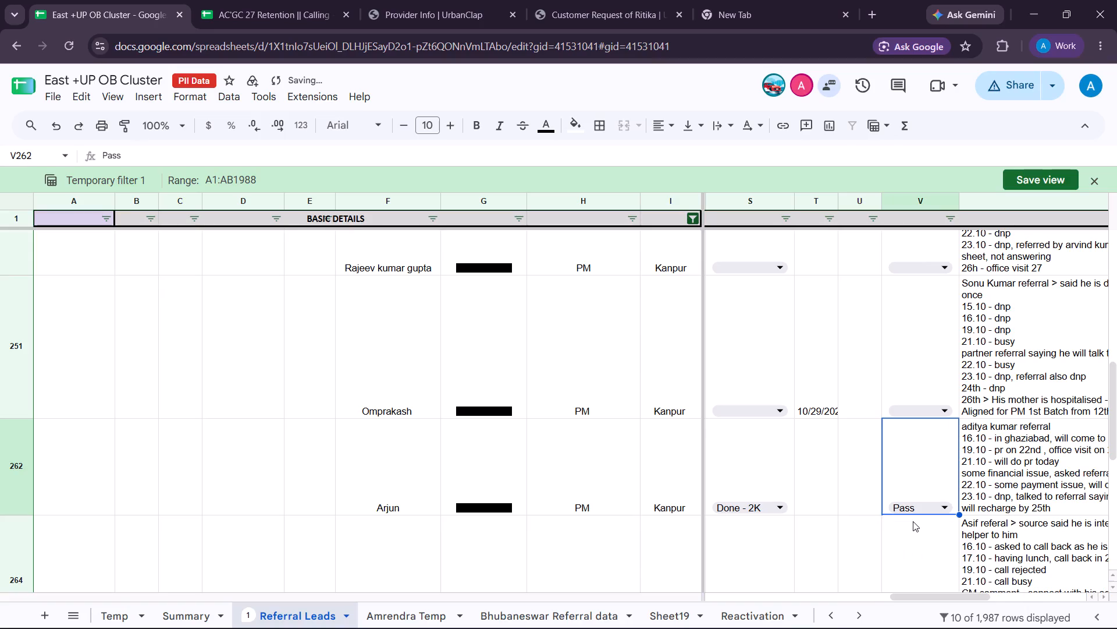
{"action": "left_click", "coordinate": [874, 499]}
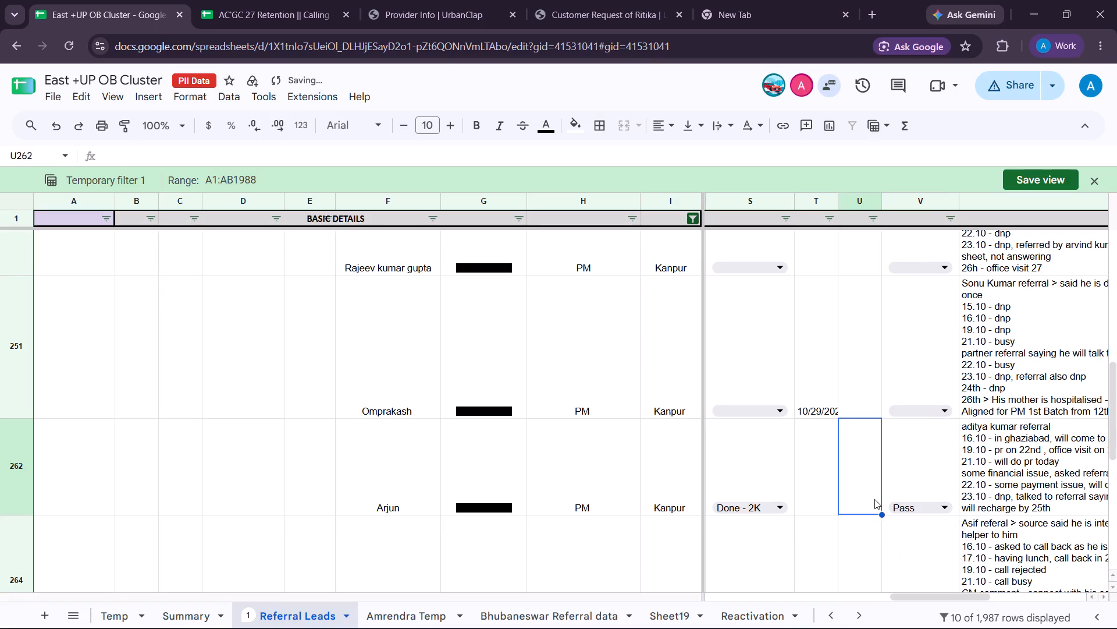
Review row 262's entries across the comments, assignment, date and status columns.
{"action": "scroll", "coordinate": [874, 499], "scroll_direction": "left", "scroll_amount": 6}
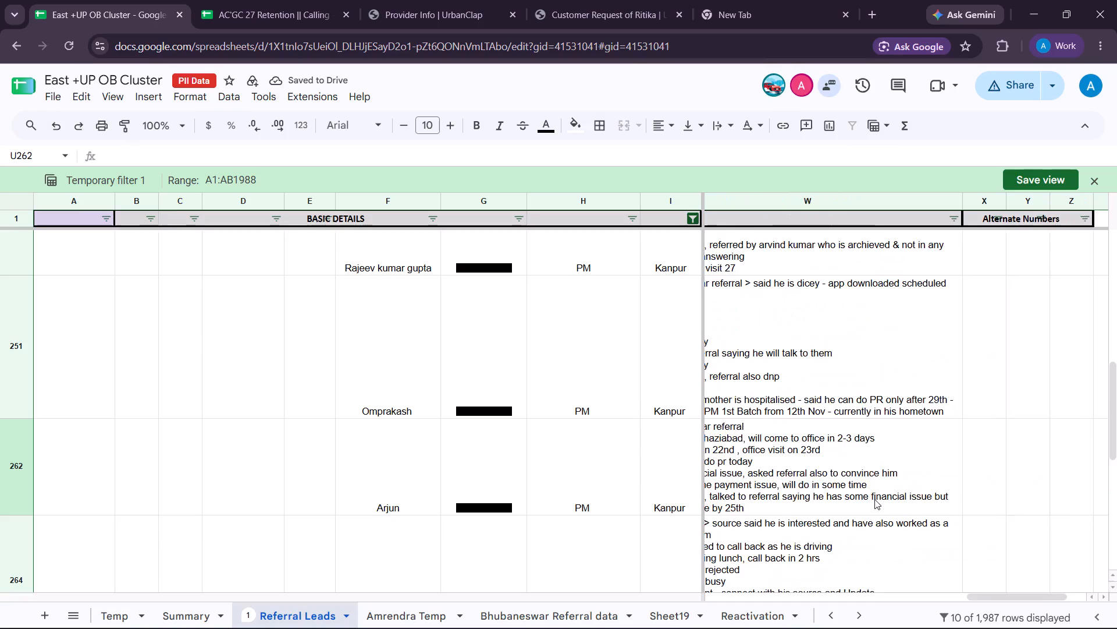
{"action": "scroll", "coordinate": [874, 499], "scroll_direction": "right", "scroll_amount": 6}
{"action": "scroll", "coordinate": [874, 499], "scroll_direction": "left", "scroll_amount": 6}
{"action": "scroll", "coordinate": [874, 499], "scroll_direction": "right", "scroll_amount": 2}
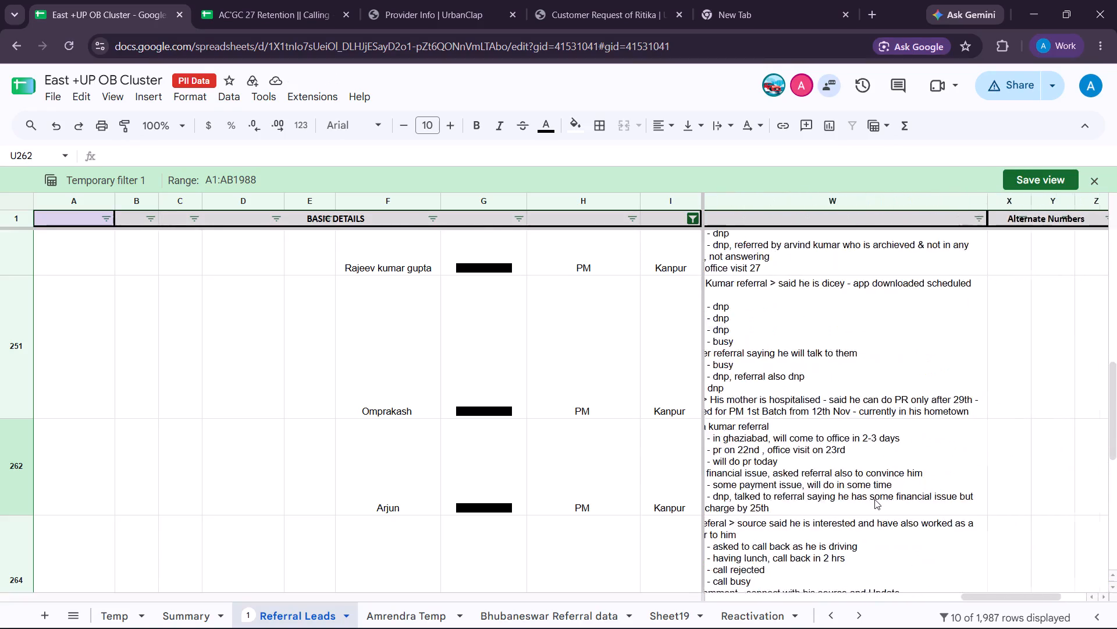
{"action": "scroll", "coordinate": [874, 499], "scroll_direction": "right", "scroll_amount": 8}
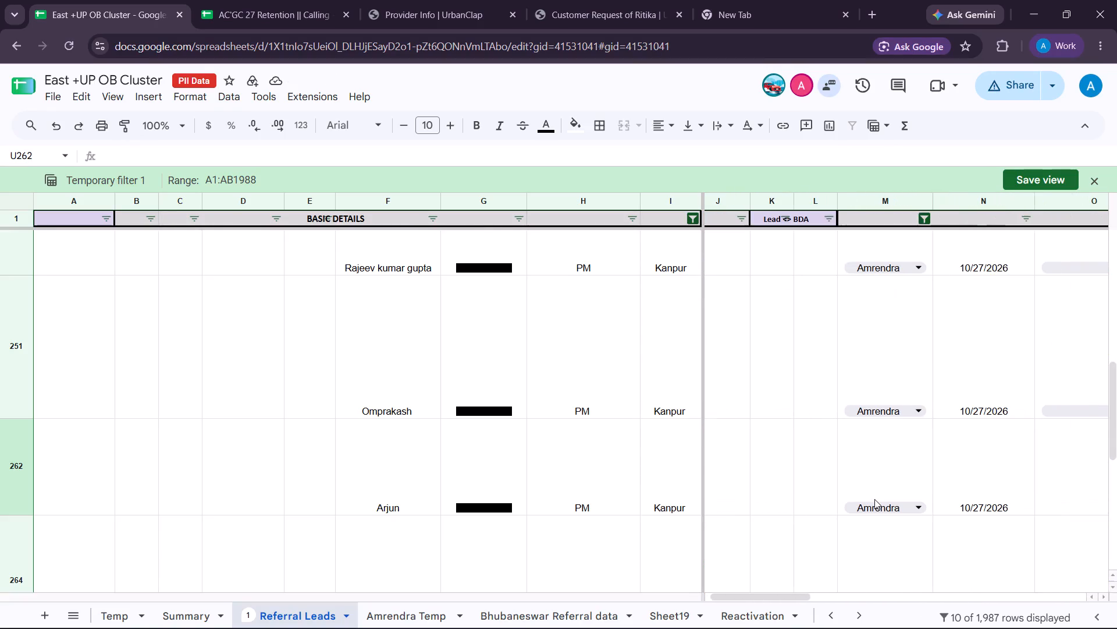
{"action": "scroll", "coordinate": [874, 499], "scroll_direction": "left", "scroll_amount": 7}
Examine the assignments, dates and statuses in columns M to S for the Kanpur leads in rows 264, 438 and 448.
{"action": "scroll", "coordinate": [874, 499], "scroll_direction": "down", "scroll_amount": 1}
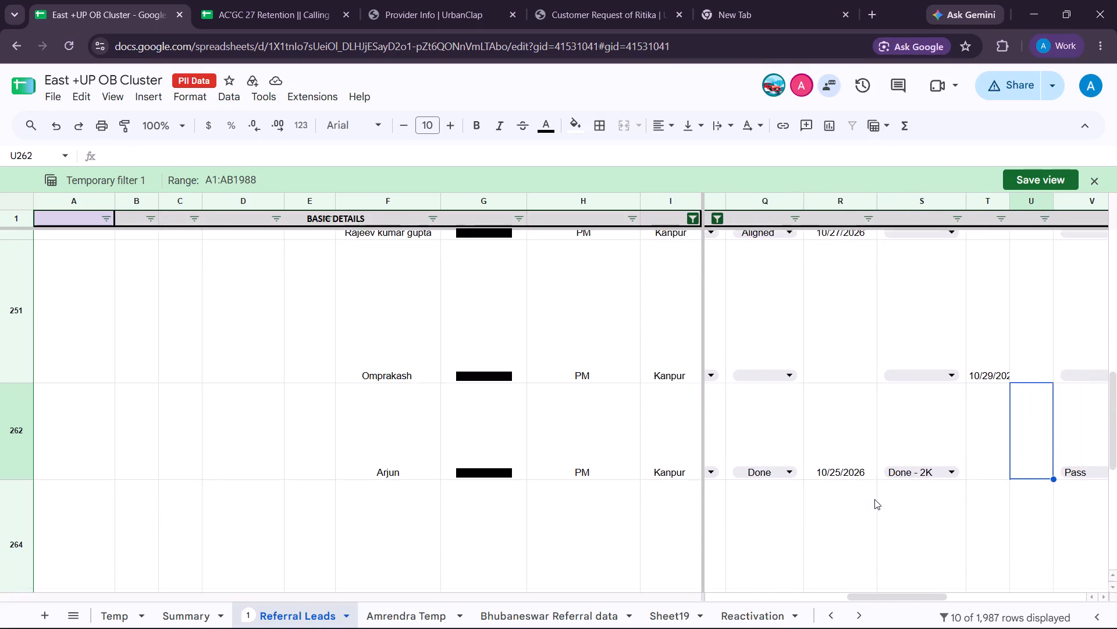
{"action": "scroll", "coordinate": [874, 499], "scroll_direction": "down", "scroll_amount": 2}
{"action": "scroll", "coordinate": [874, 499], "scroll_direction": "right", "scroll_amount": 2}
{"action": "scroll", "coordinate": [874, 499], "scroll_direction": "down", "scroll_amount": 1}
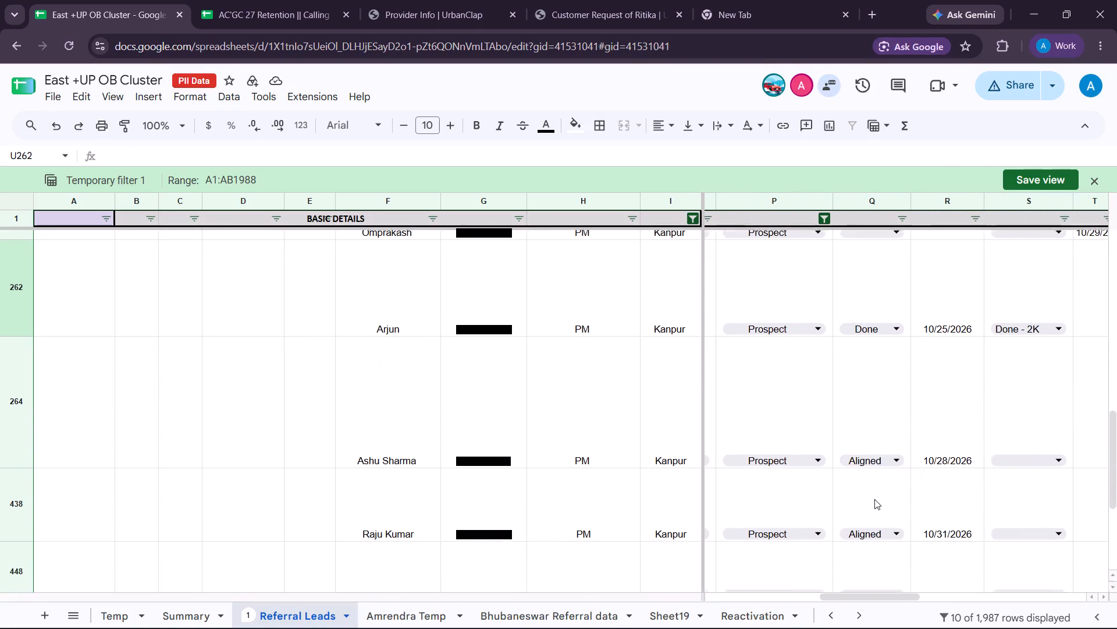
{"action": "scroll", "coordinate": [874, 499], "scroll_direction": "down", "scroll_amount": 1}
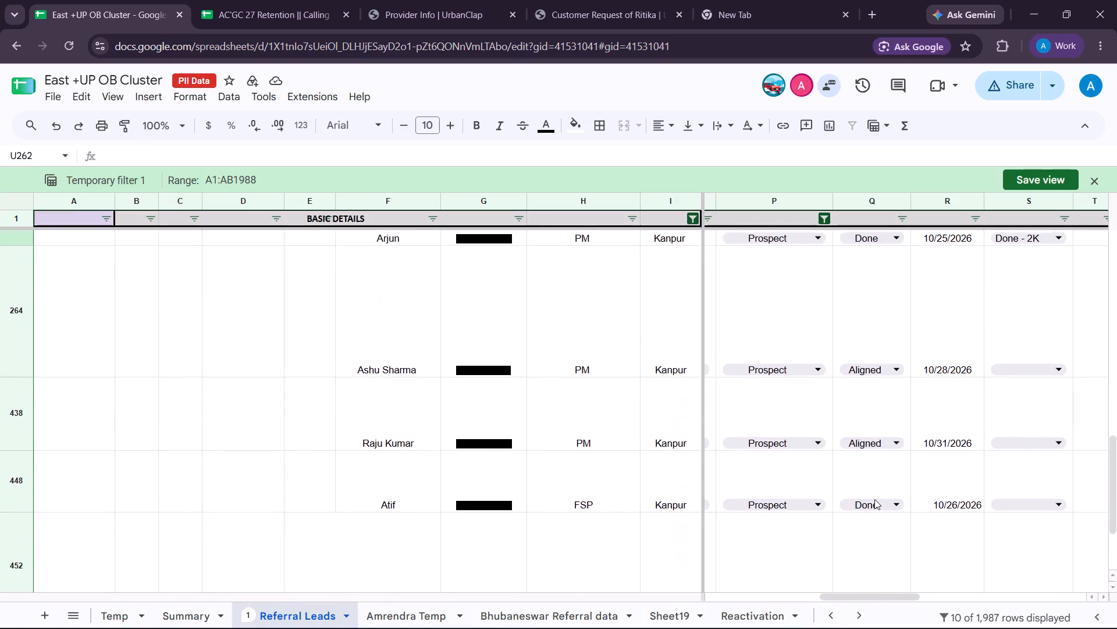
{"action": "scroll", "coordinate": [874, 499], "scroll_direction": "down", "scroll_amount": 1}
{"action": "scroll", "coordinate": [874, 499], "scroll_direction": "right", "scroll_amount": 3}
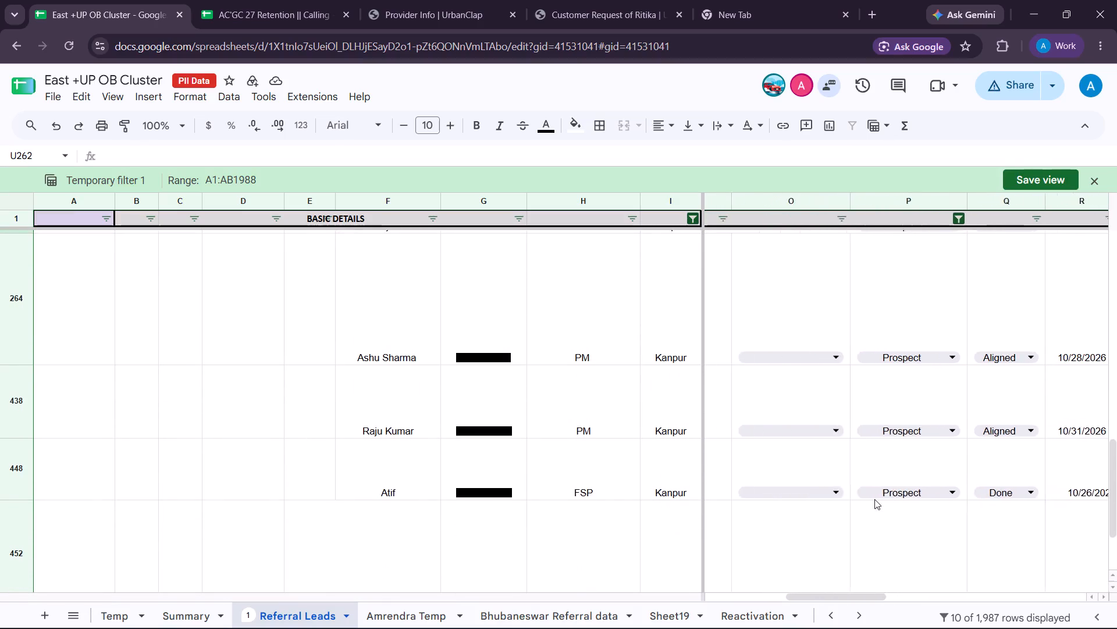
{"action": "scroll", "coordinate": [874, 499], "scroll_direction": "right", "scroll_amount": 4}
{"action": "scroll", "coordinate": [874, 499], "scroll_direction": "up", "scroll_amount": 1}
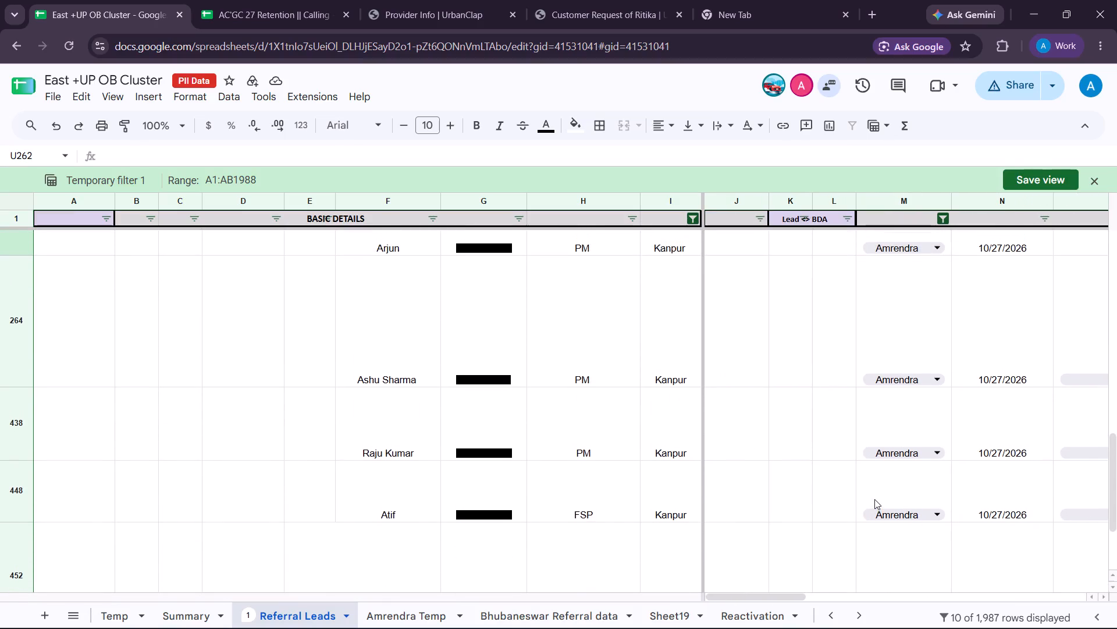
{"action": "scroll", "coordinate": [874, 499], "scroll_direction": "up", "scroll_amount": 1}
{"action": "scroll", "coordinate": [874, 499], "scroll_direction": "left", "scroll_amount": 4}
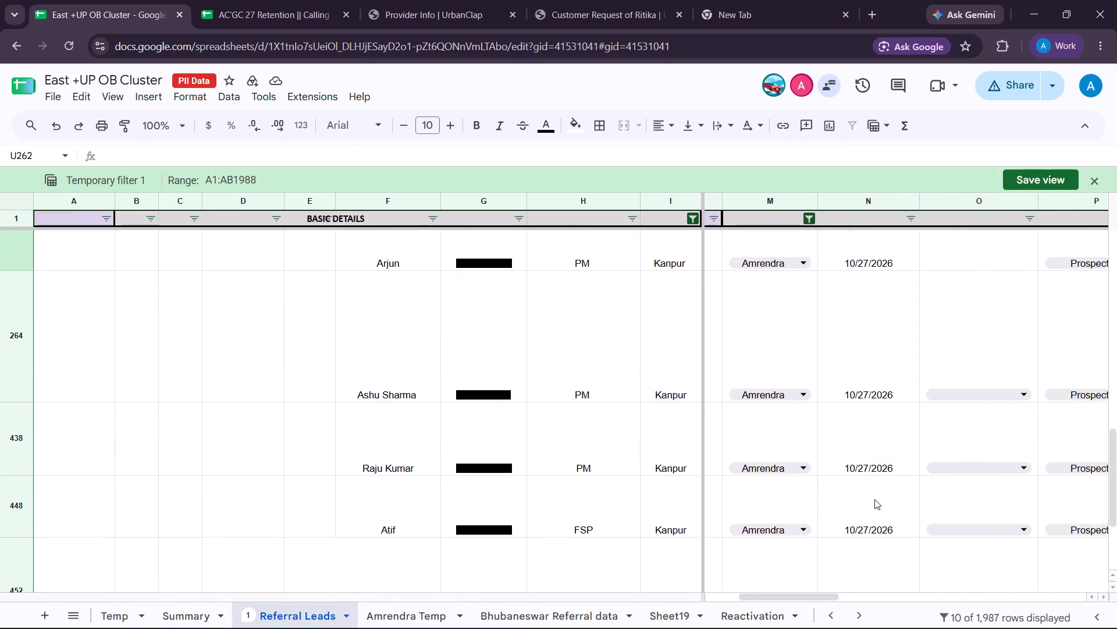
{"action": "scroll", "coordinate": [874, 499], "scroll_direction": "left", "scroll_amount": 3}
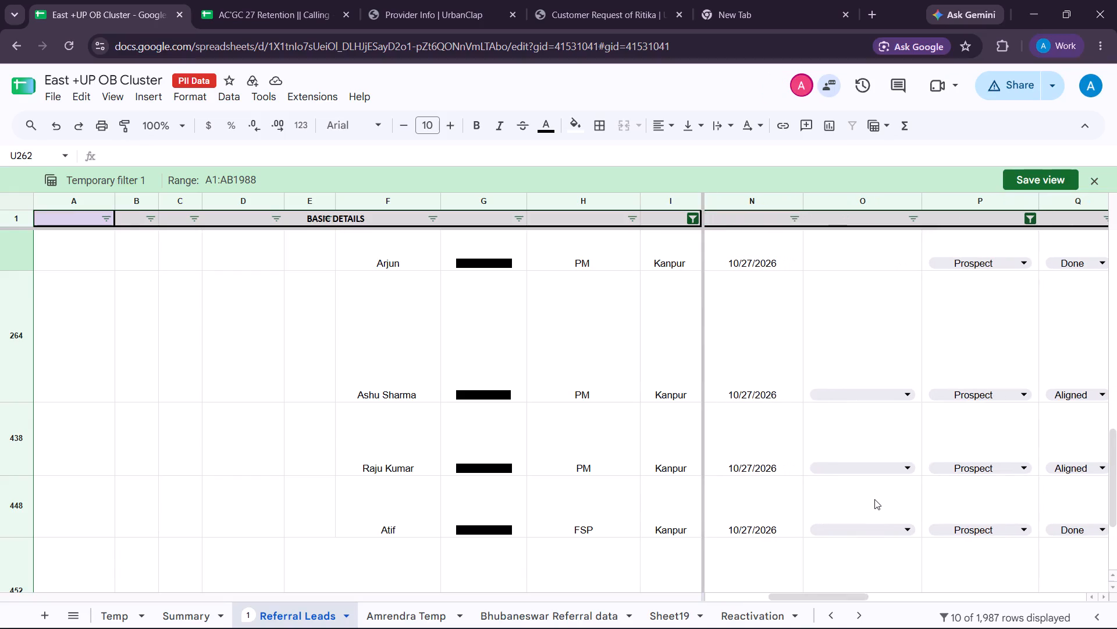
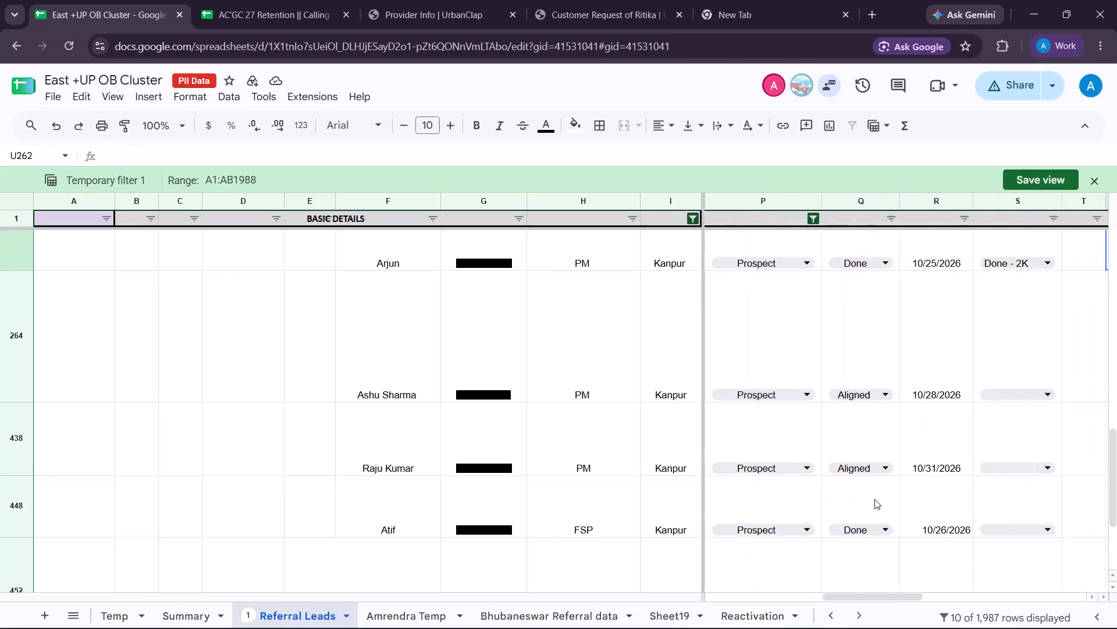
Examine the assignments, dates and statuses in columns M to S for the Kanpur leads between rows 116 and 452.
{"action": "scroll", "coordinate": [874, 499], "scroll_direction": "up", "scroll_amount": 1}
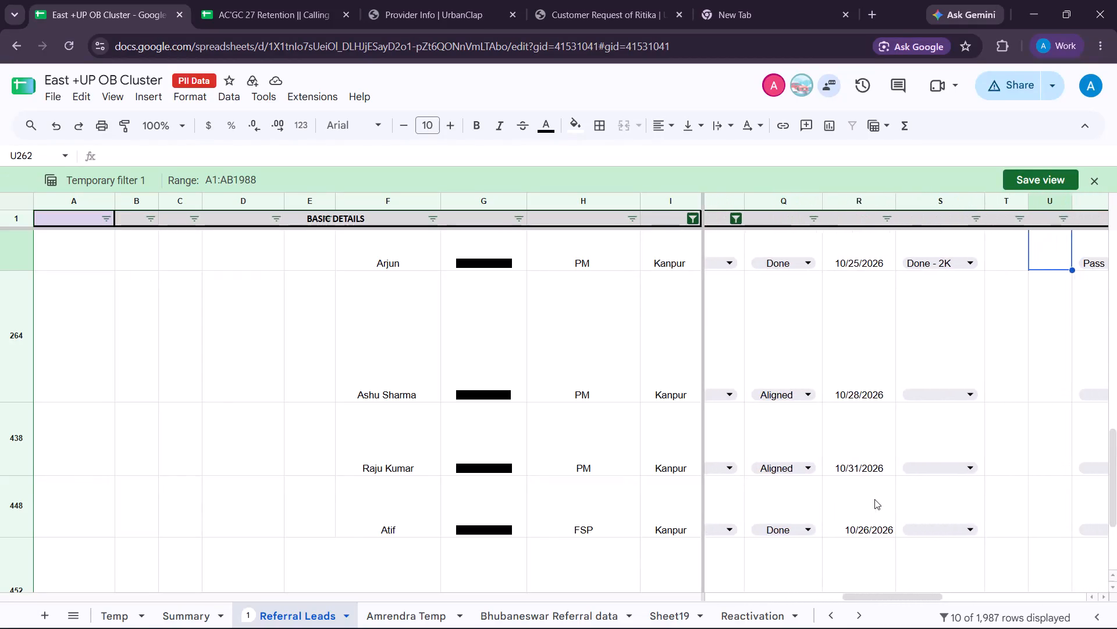
{"action": "scroll", "coordinate": [874, 499], "scroll_direction": "up", "scroll_amount": 1}
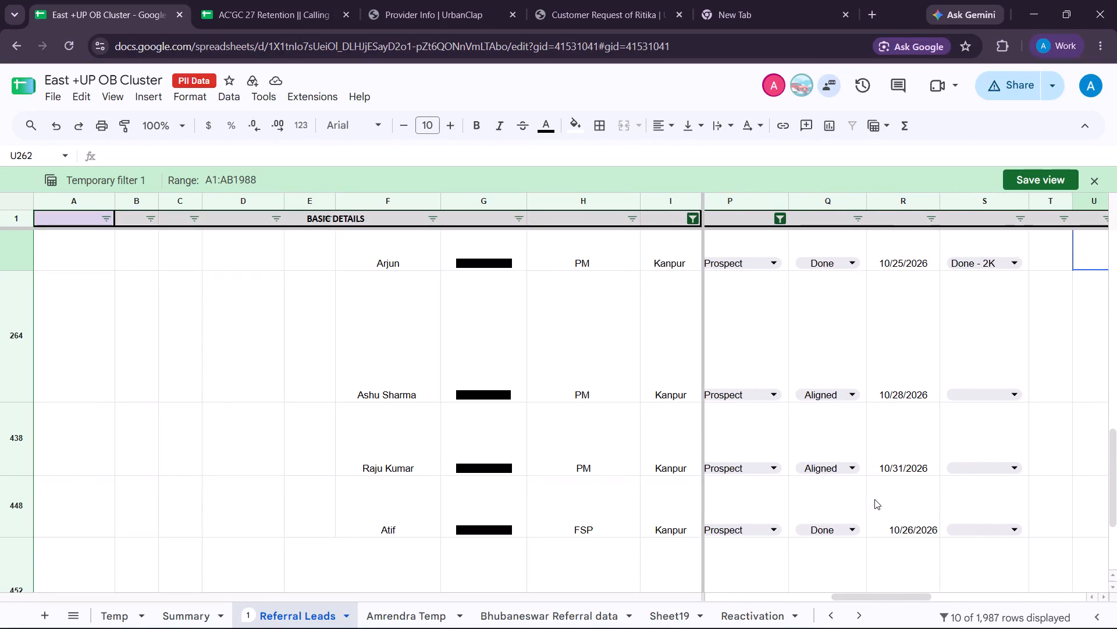
{"action": "scroll", "coordinate": [874, 499], "scroll_direction": "up", "scroll_amount": 4}
{"action": "scroll", "coordinate": [874, 499], "scroll_direction": "down", "scroll_amount": 1}
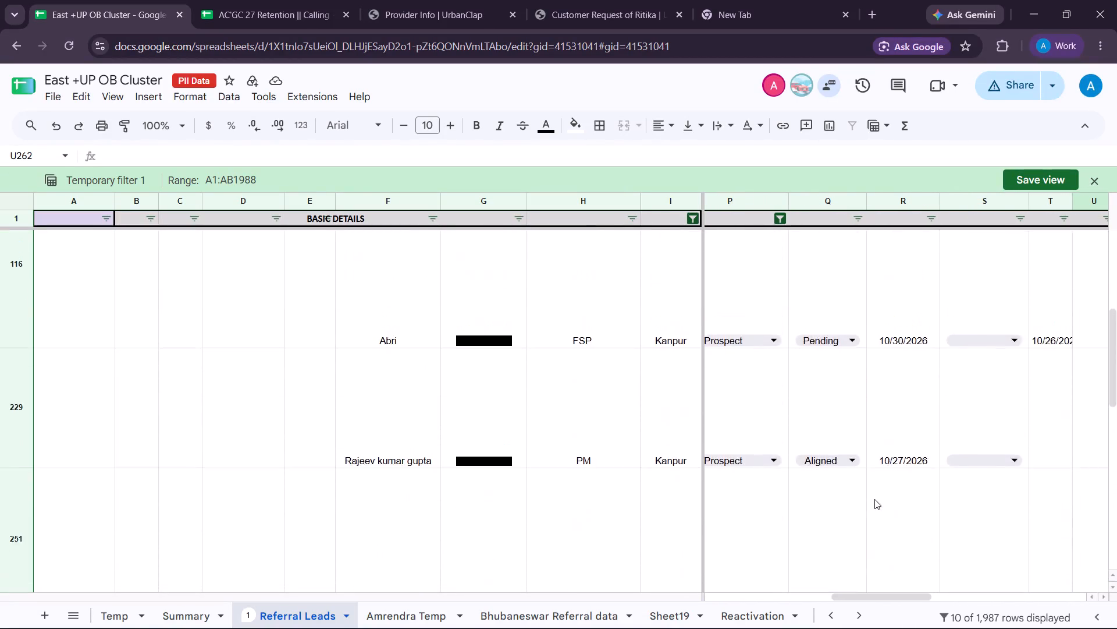
{"action": "scroll", "coordinate": [874, 499], "scroll_direction": "down", "scroll_amount": 3}
{"action": "scroll", "coordinate": [874, 499], "scroll_direction": "up", "scroll_amount": 1}
{"action": "scroll", "coordinate": [874, 499], "scroll_direction": "right", "scroll_amount": 3}
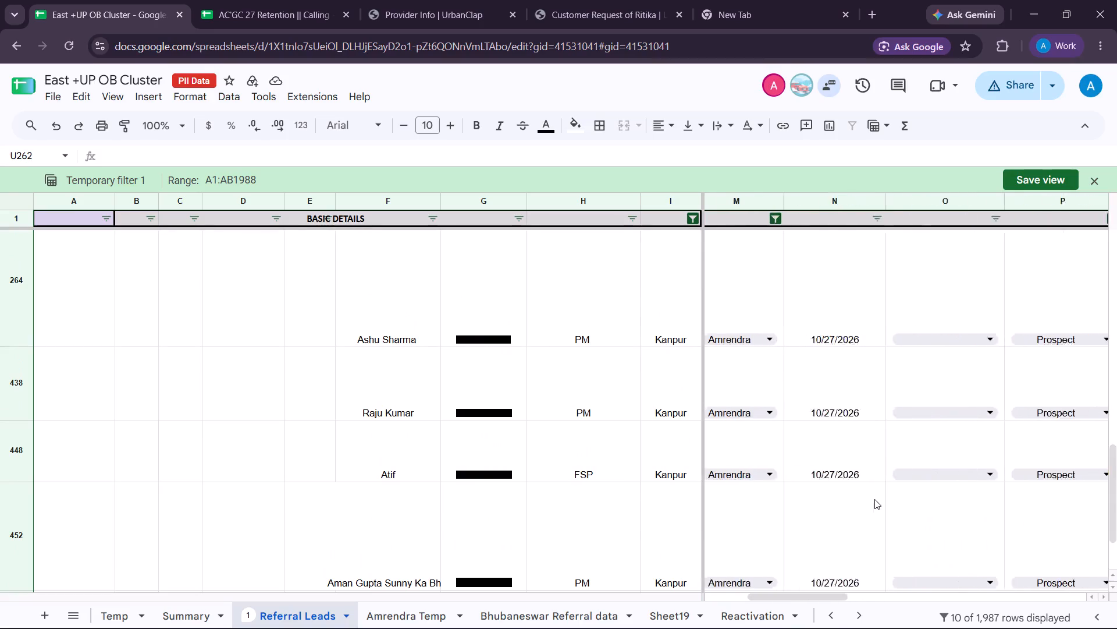
{"action": "scroll", "coordinate": [874, 499], "scroll_direction": "right", "scroll_amount": 1}
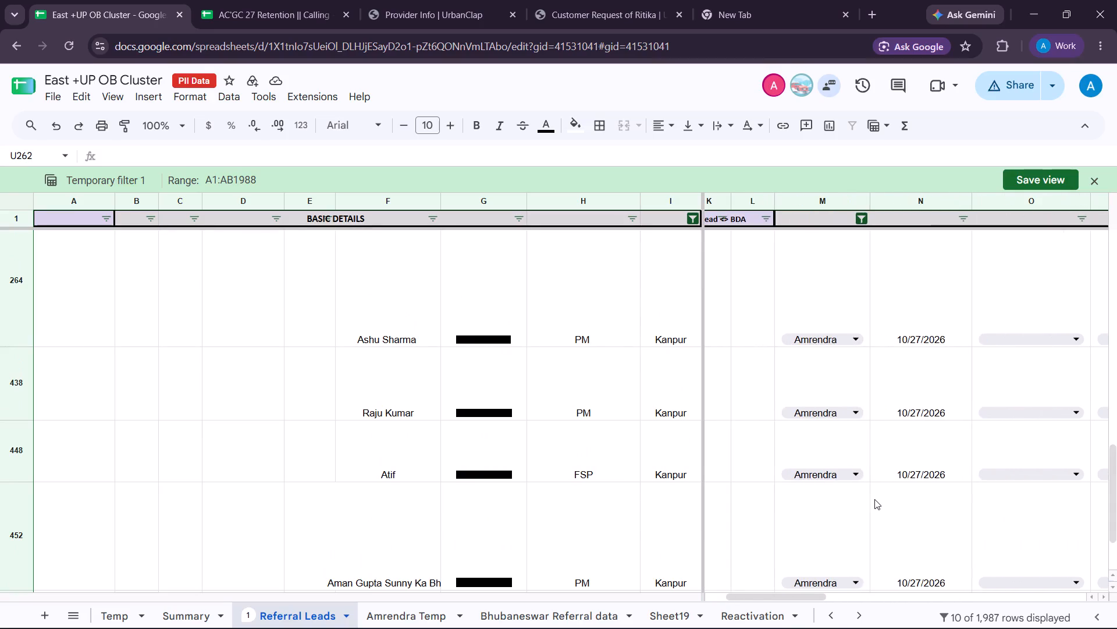
{"action": "scroll", "coordinate": [874, 499], "scroll_direction": "up", "scroll_amount": 2}
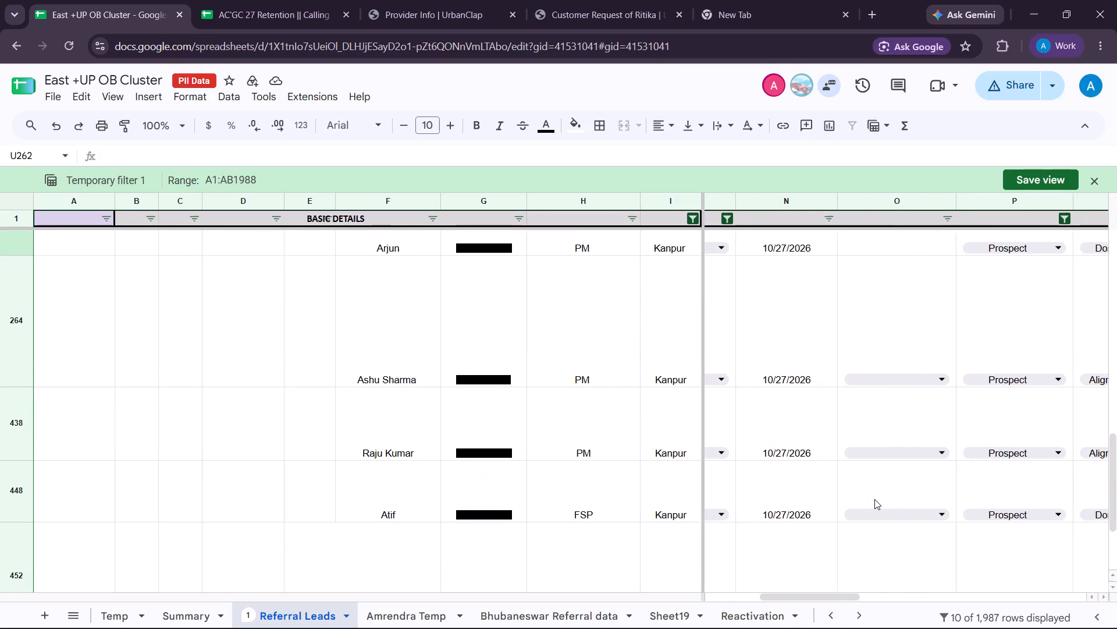
{"action": "scroll", "coordinate": [874, 499], "scroll_direction": "up", "scroll_amount": 1}
{"action": "scroll", "coordinate": [874, 499], "scroll_direction": "right", "scroll_amount": 1}
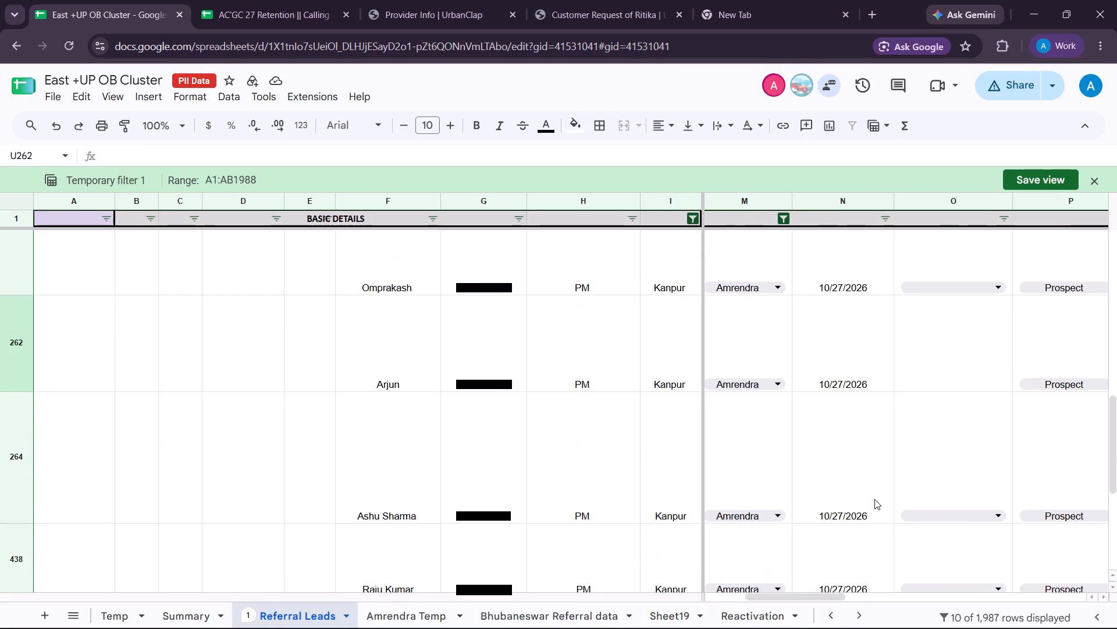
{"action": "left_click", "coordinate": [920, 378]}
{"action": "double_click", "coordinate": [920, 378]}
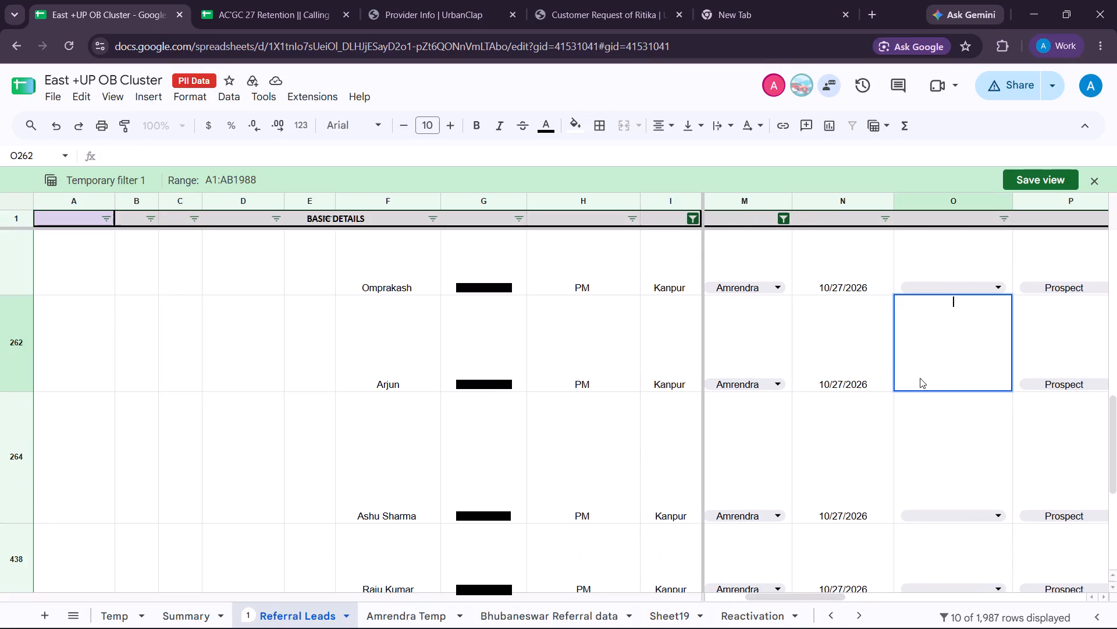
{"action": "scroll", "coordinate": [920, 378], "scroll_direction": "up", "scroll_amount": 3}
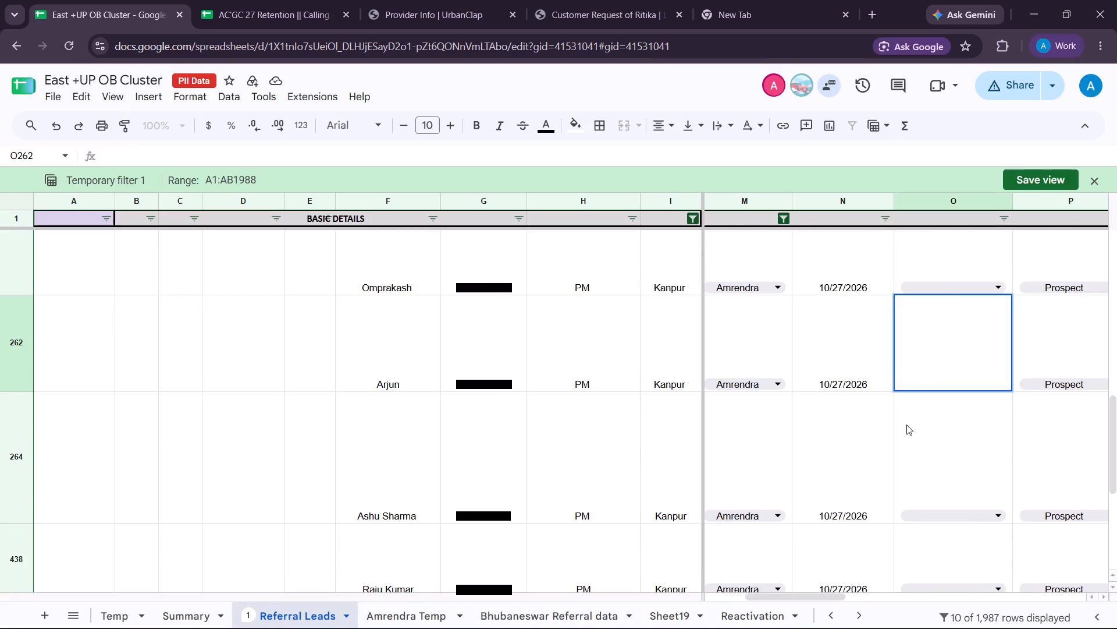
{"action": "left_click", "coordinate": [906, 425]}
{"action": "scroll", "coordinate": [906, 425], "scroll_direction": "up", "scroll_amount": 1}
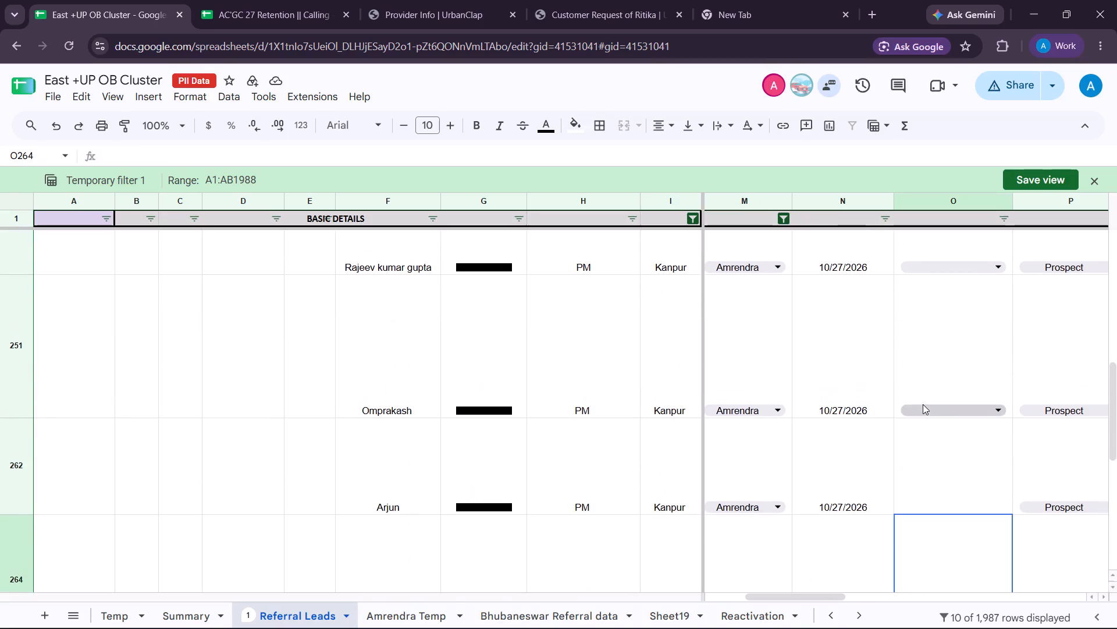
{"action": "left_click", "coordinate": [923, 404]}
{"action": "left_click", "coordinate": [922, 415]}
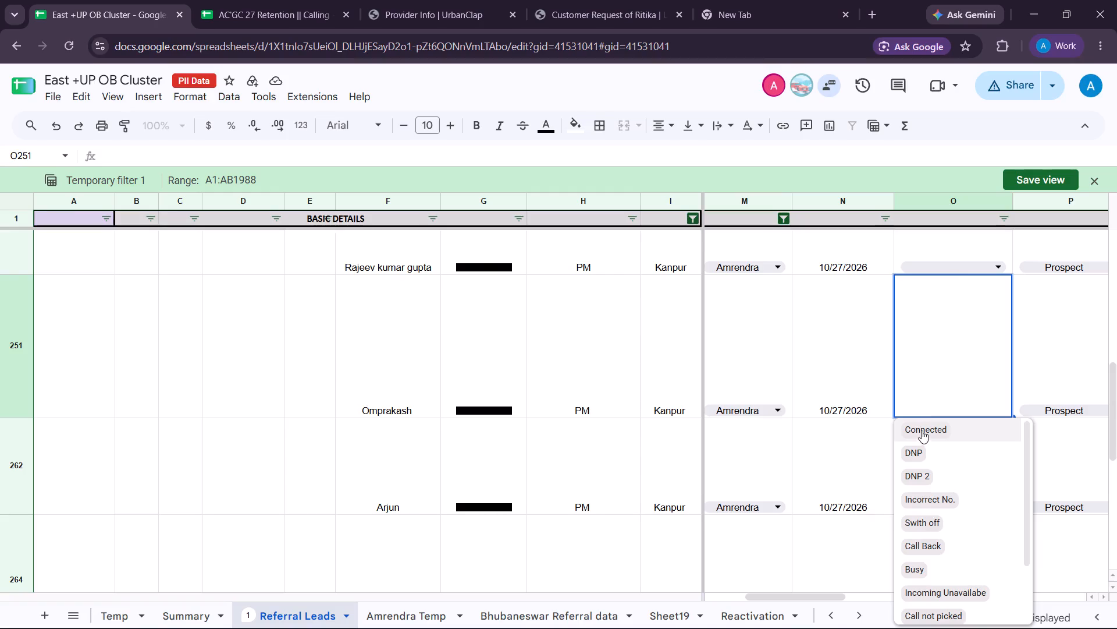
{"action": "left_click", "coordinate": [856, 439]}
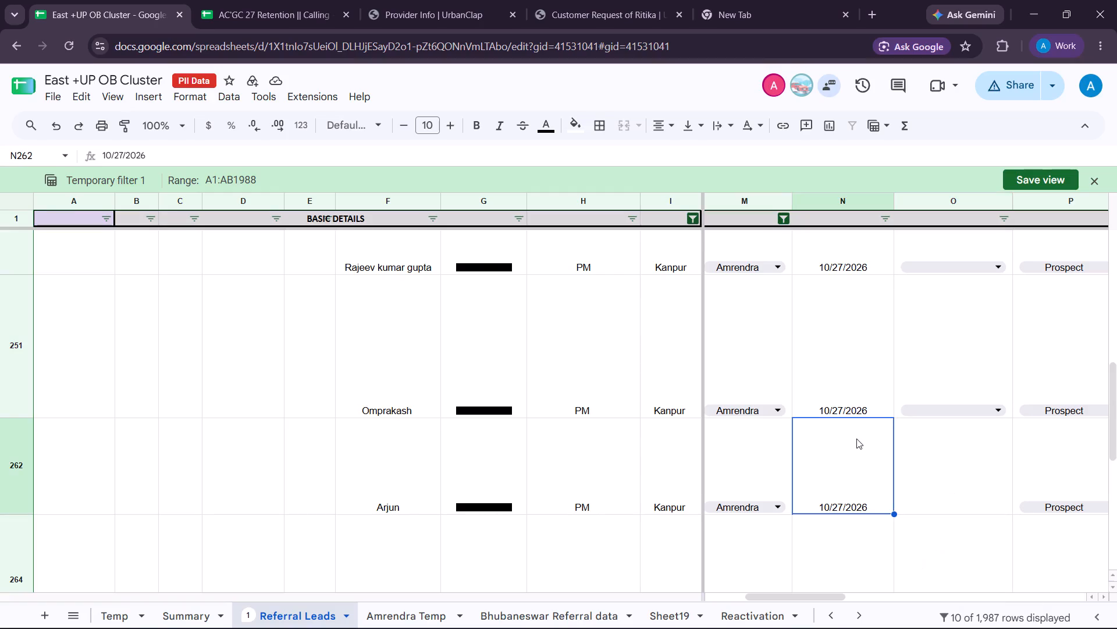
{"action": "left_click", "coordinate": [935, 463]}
Copy the blank call-status dropdown cell in column O from row 251 into row 262.
{"action": "left_click", "coordinate": [950, 397]}
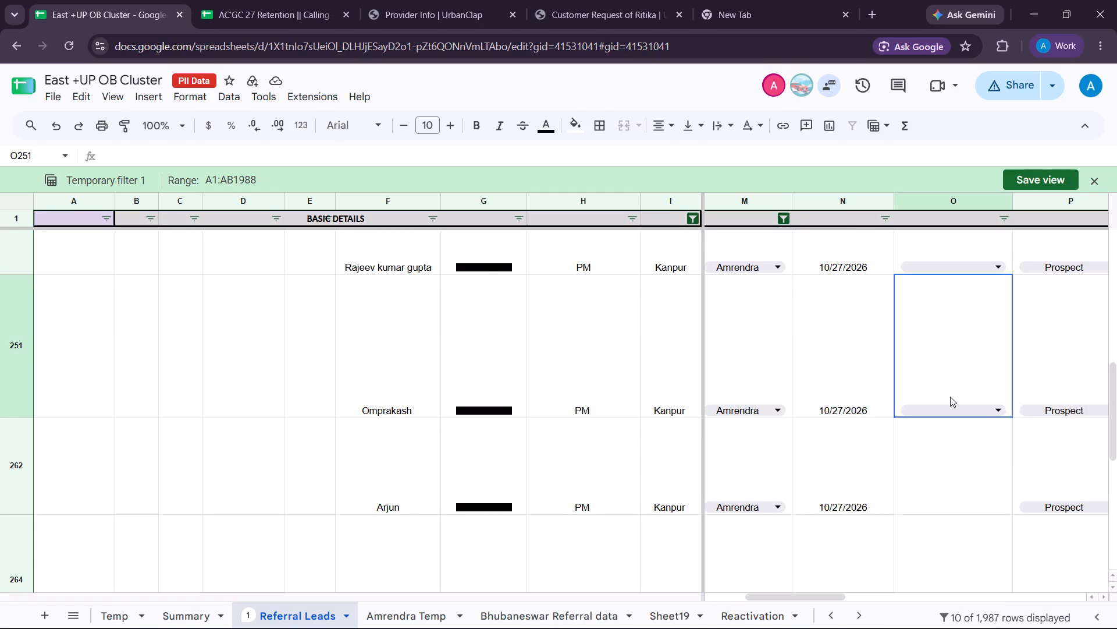
{"action": "key", "text": "ctrl+c"}
{"action": "key", "text": "Down"}
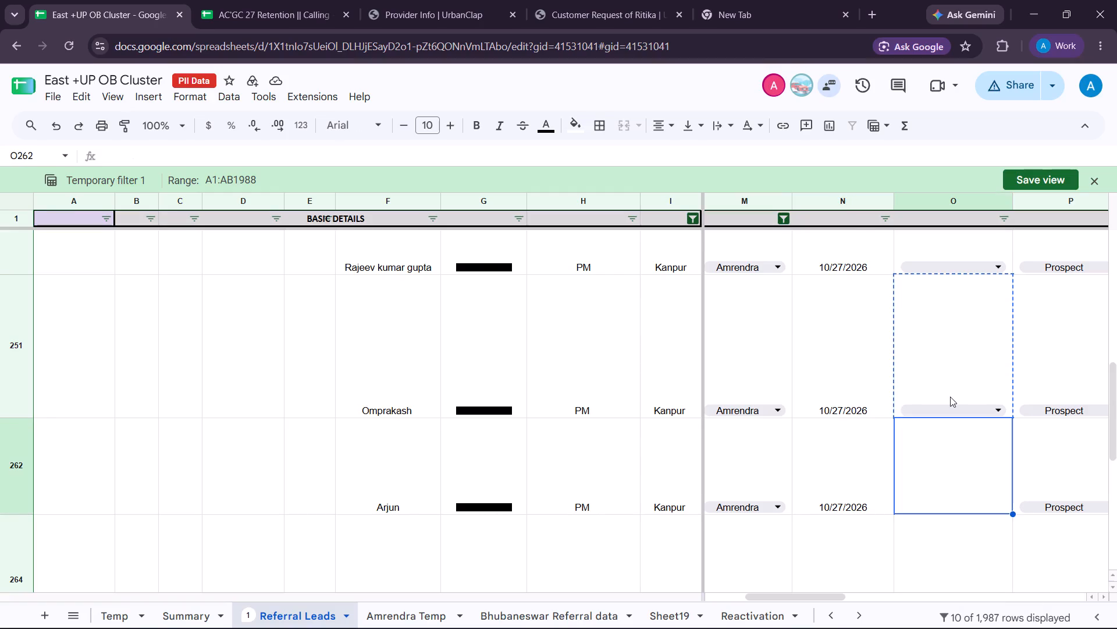
{"action": "key", "text": "ctrl+v"}
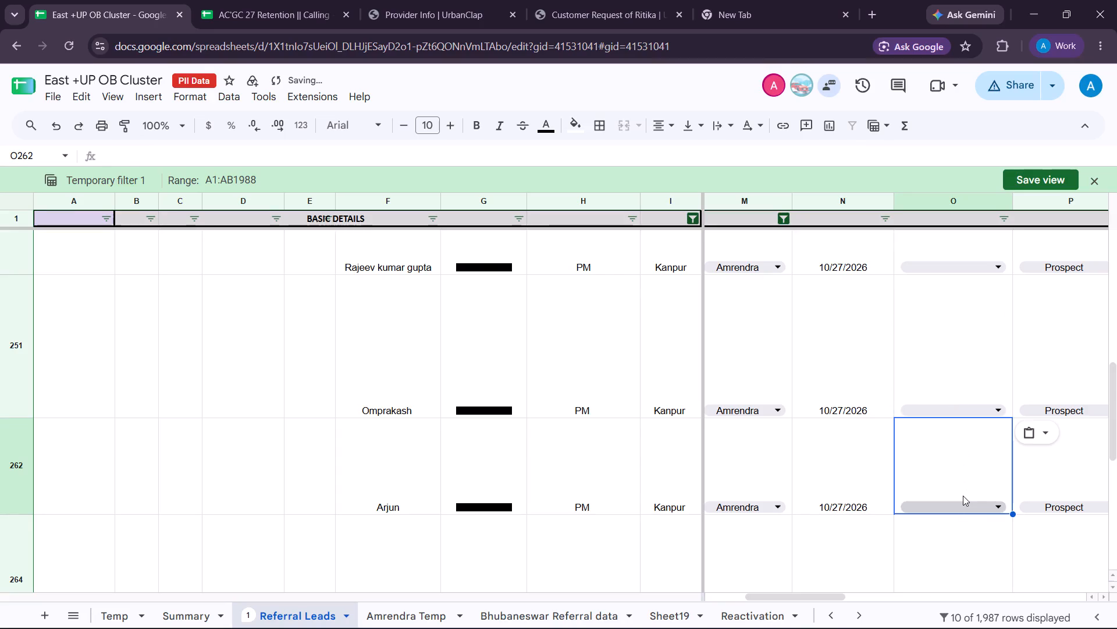
Set the column O call status of the Kanpur PM lead in row 262 to Connected.
{"action": "left_click", "coordinate": [963, 496]}
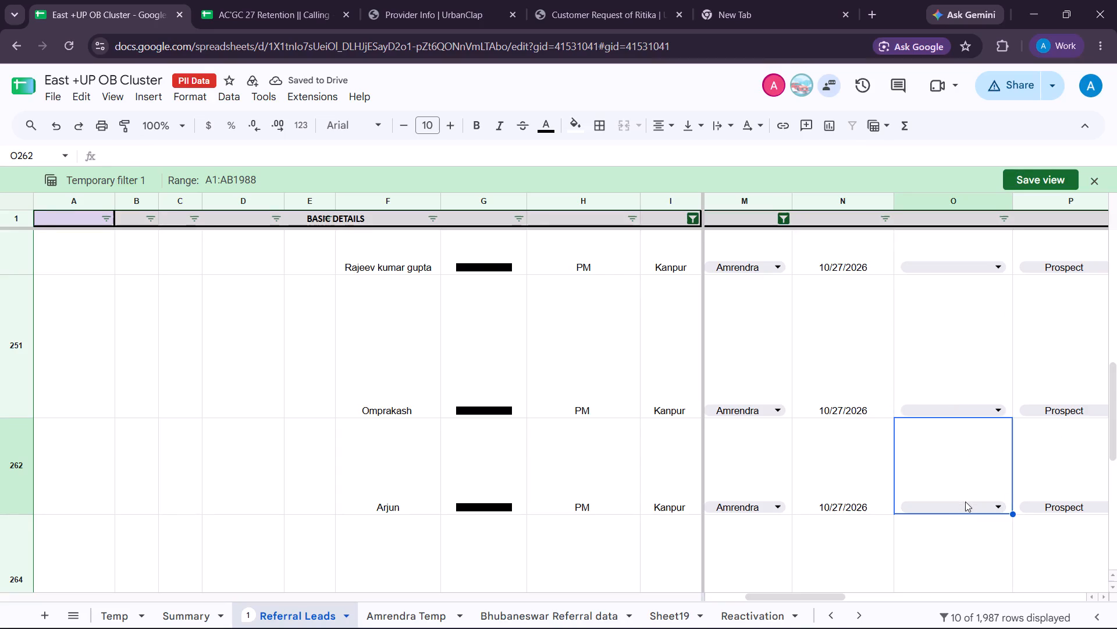
{"action": "left_click", "coordinate": [965, 505]}
{"action": "left_click", "coordinate": [965, 528]}
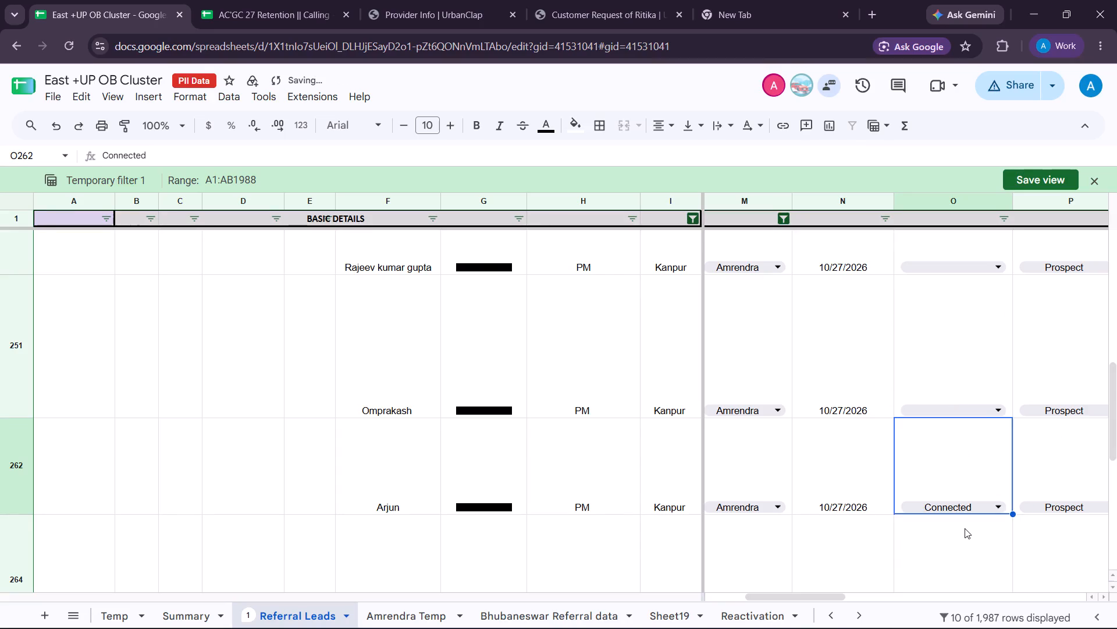
Add the line "27.10- WILL do before 29" to the end of the column W comments for the Kanpur PM lead in row 251.
{"action": "scroll", "coordinate": [965, 528], "scroll_direction": "down", "scroll_amount": 2}
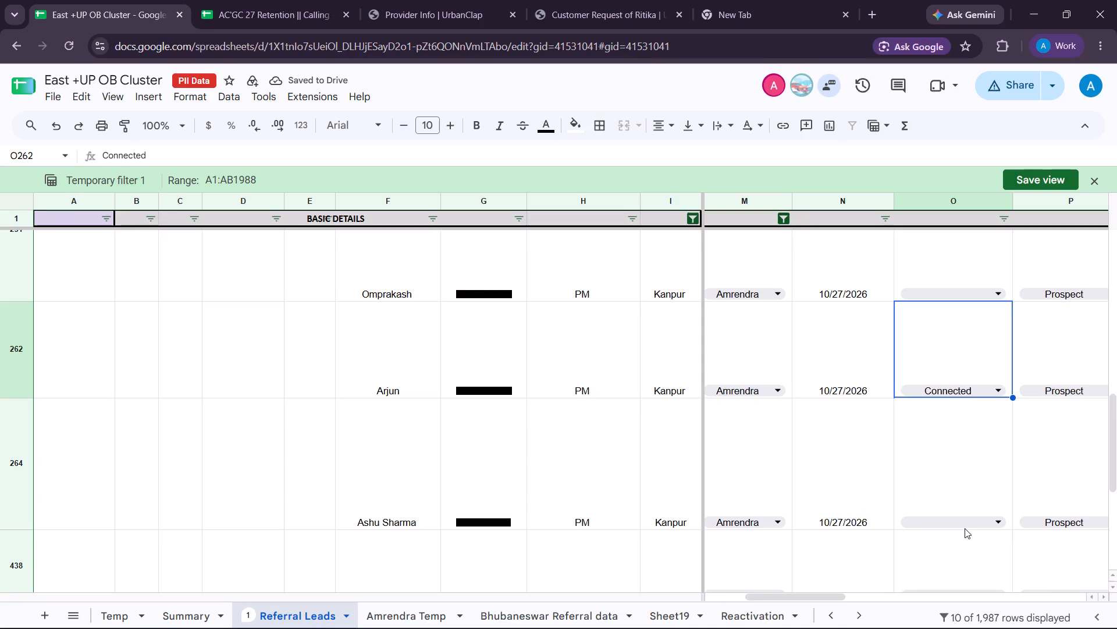
{"action": "scroll", "coordinate": [965, 528], "scroll_direction": "up", "scroll_amount": 1}
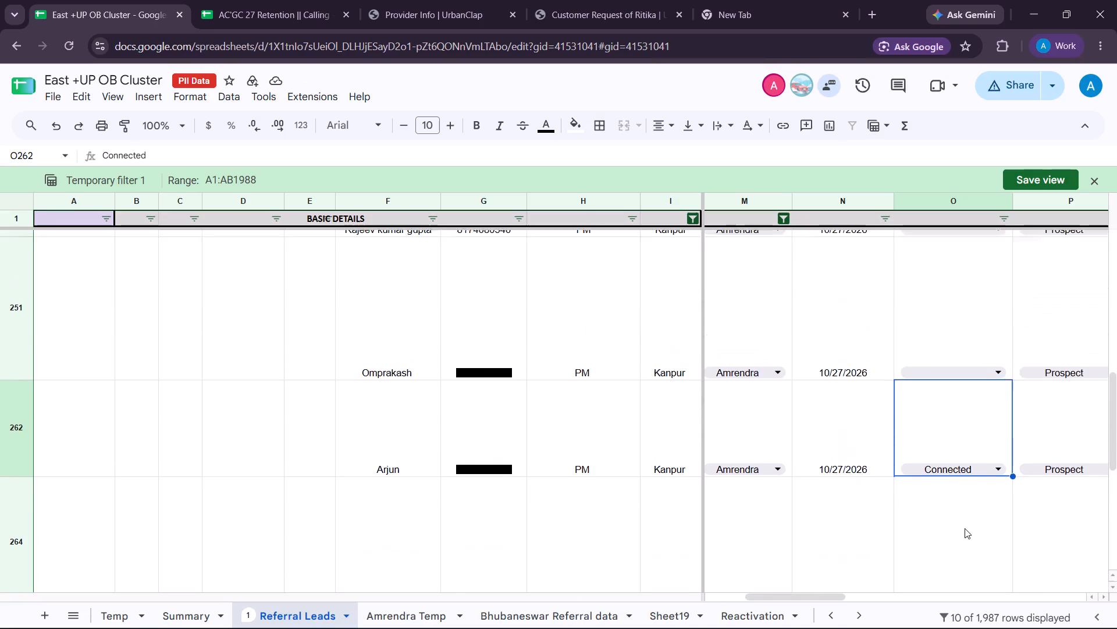
{"action": "scroll", "coordinate": [965, 528], "scroll_direction": "up", "scroll_amount": 2}
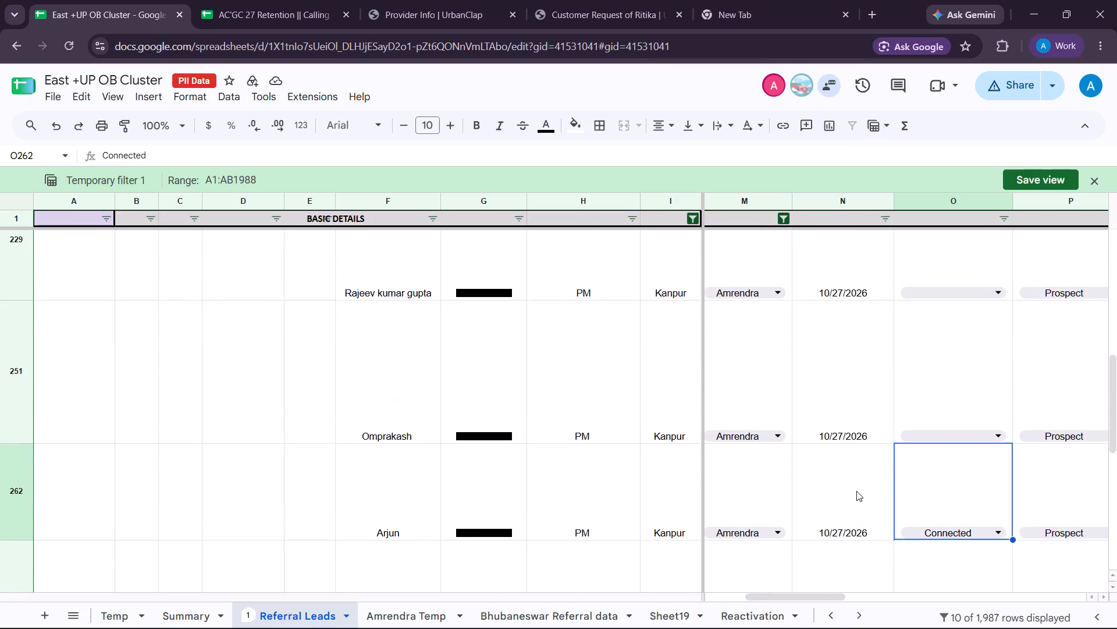
{"action": "left_click", "coordinate": [856, 491]}
{"action": "scroll", "coordinate": [856, 491], "scroll_direction": "left", "scroll_amount": 5}
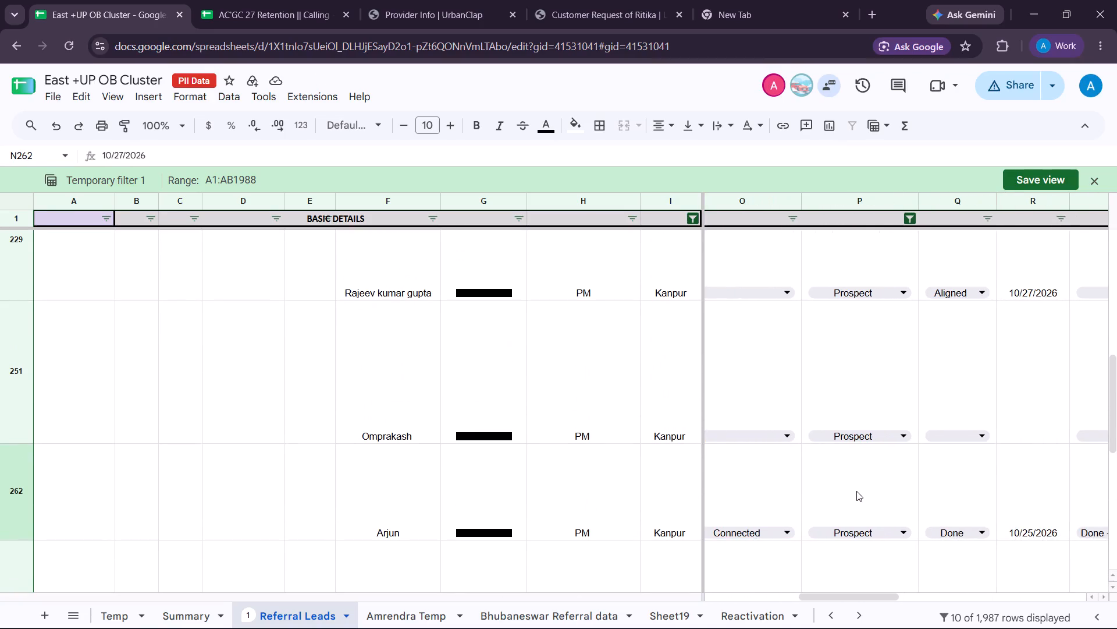
{"action": "scroll", "coordinate": [856, 491], "scroll_direction": "left", "scroll_amount": 5}
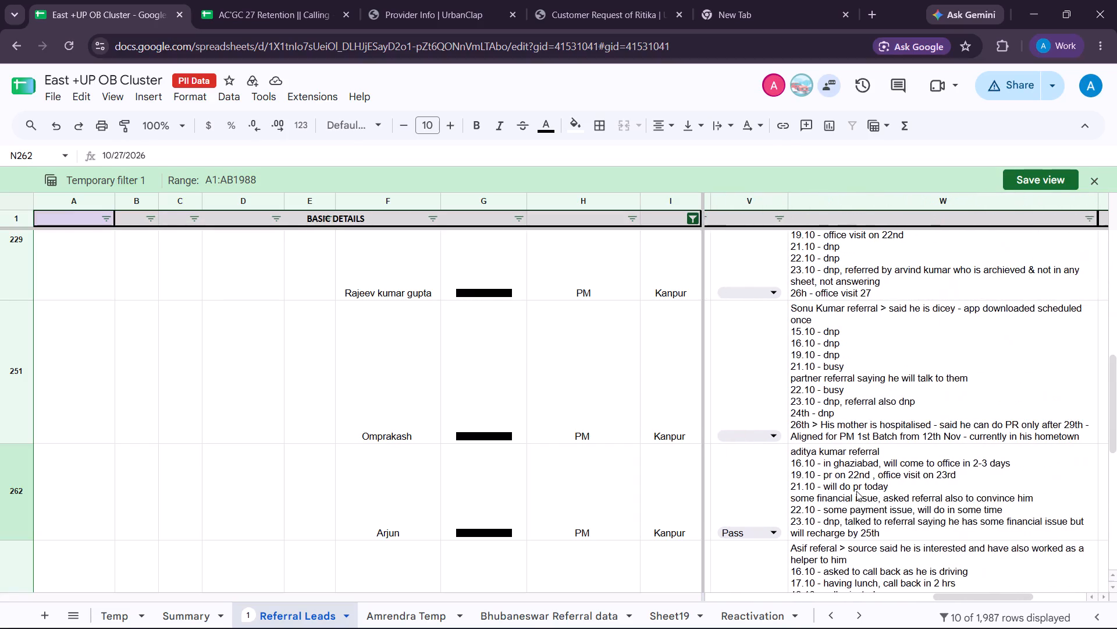
{"action": "scroll", "coordinate": [856, 491], "scroll_direction": "left", "scroll_amount": 1}
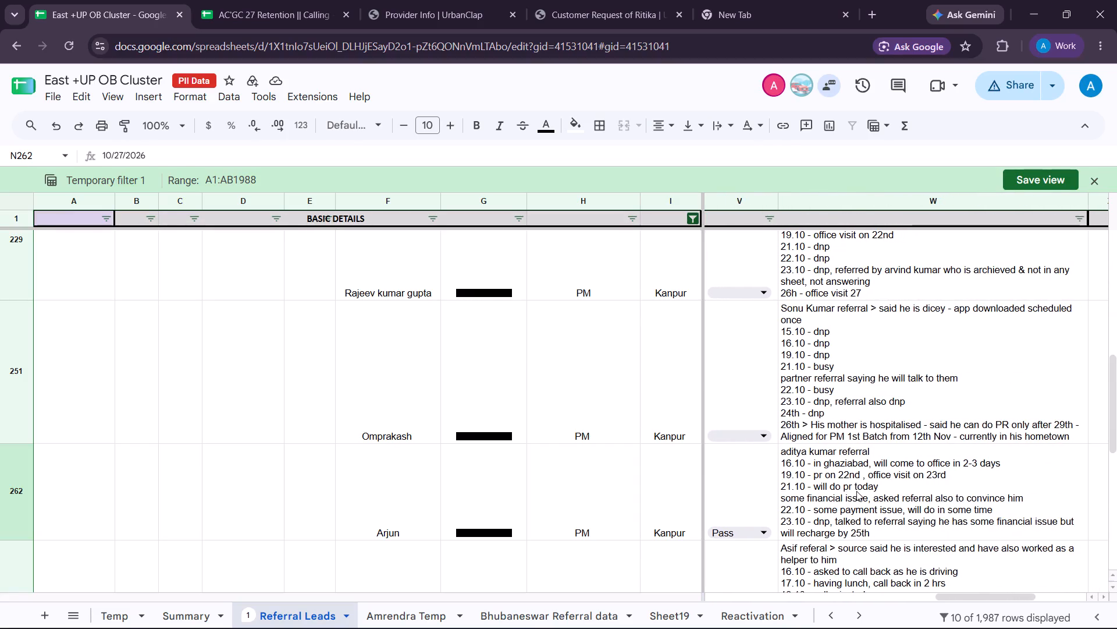
{"action": "scroll", "coordinate": [856, 491], "scroll_direction": "left", "scroll_amount": 1}
{"action": "left_click", "coordinate": [1002, 429]}
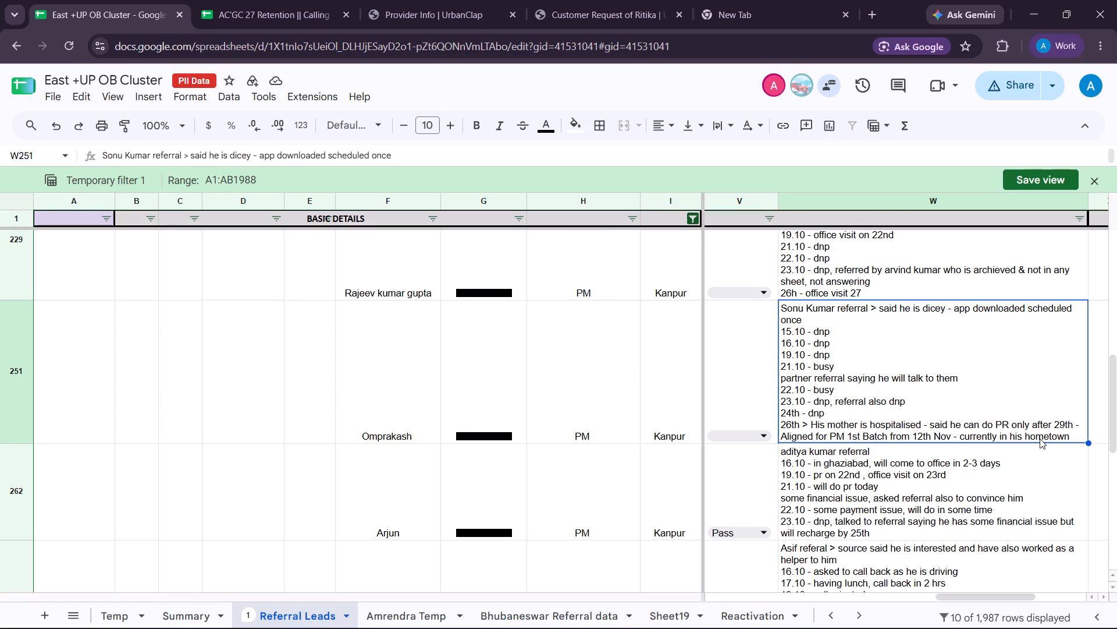
{"action": "left_click", "coordinate": [931, 416]}
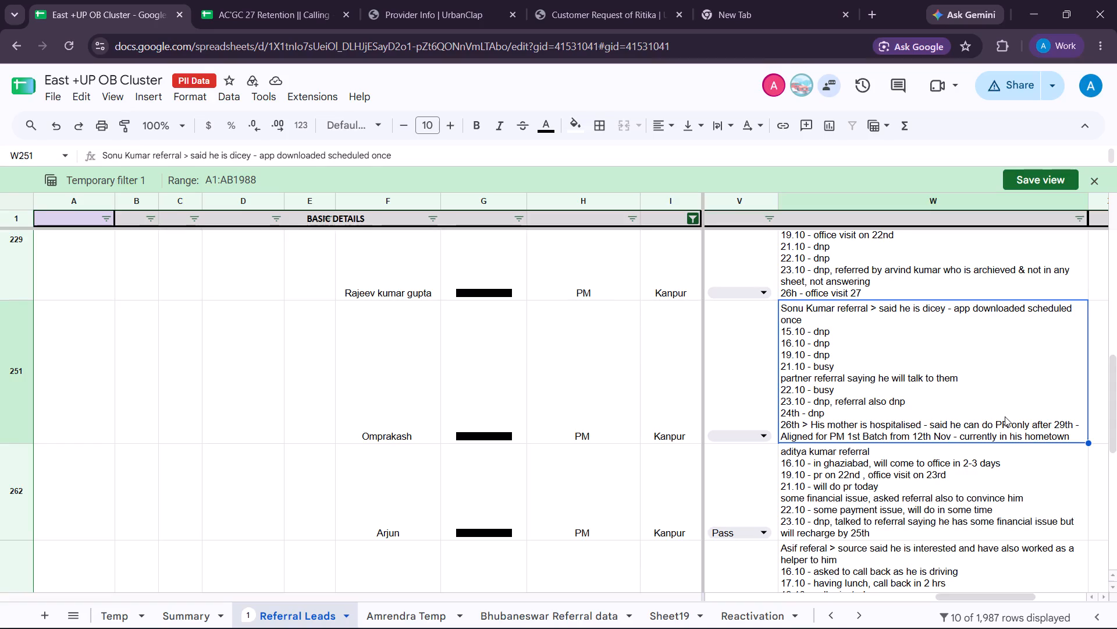
{"action": "double_click", "coordinate": [1005, 416]}
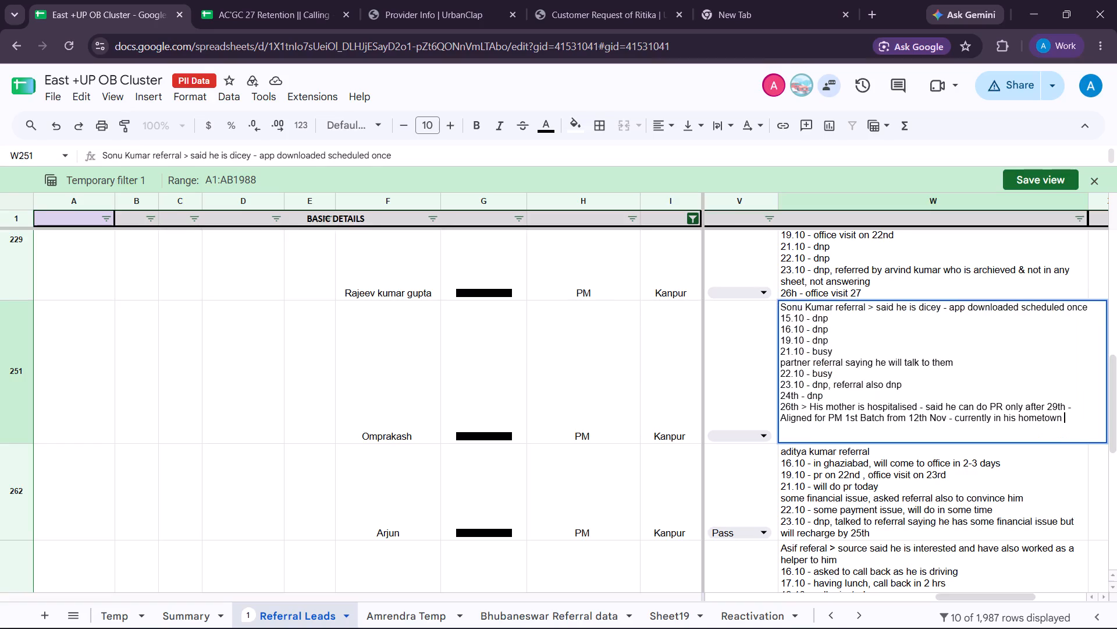
{"action": "key", "text": "space"}
{"action": "key", "text": "space"}
{"action": "type", "text": "58"}
{"action": "key", "text": "BackSpace"}
{"action": "key", "text": "BackSpace"}
{"action": "type", "text": "27.10"}
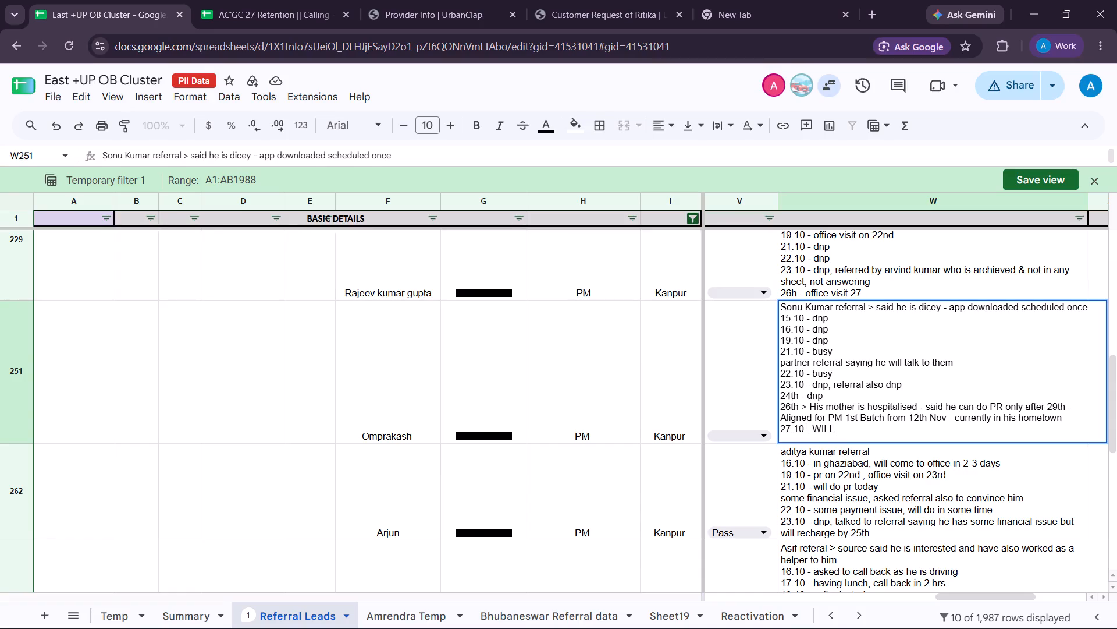
{"action": "type", "text": "do"}
{"action": "key", "text": "space"}
{"action": "type", "text": "be"}
{"action": "type", "text": "fore"}
{"action": "key", "text": "space"}
{"action": "type", "text": "29"}
{"action": "key", "text": "space"}
{"action": "key", "text": "Return"}
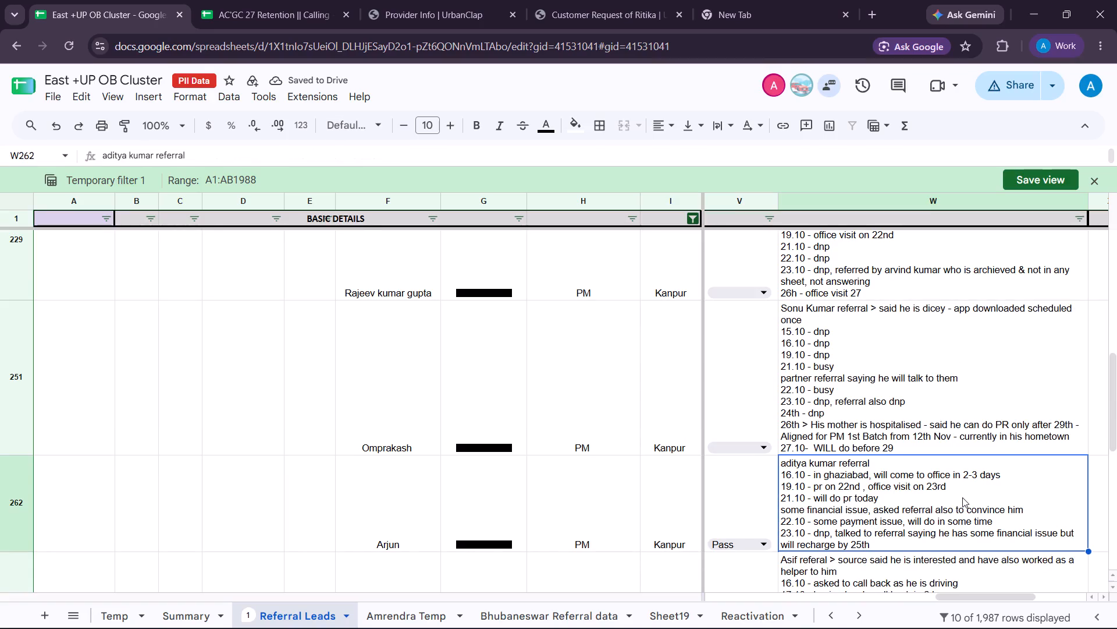
Add the line "27.10- SA and PR done" to the end of the column W comments for the Kanpur PM lead in row 262.
{"action": "scroll", "coordinate": [962, 497], "scroll_direction": "down", "scroll_amount": 4}
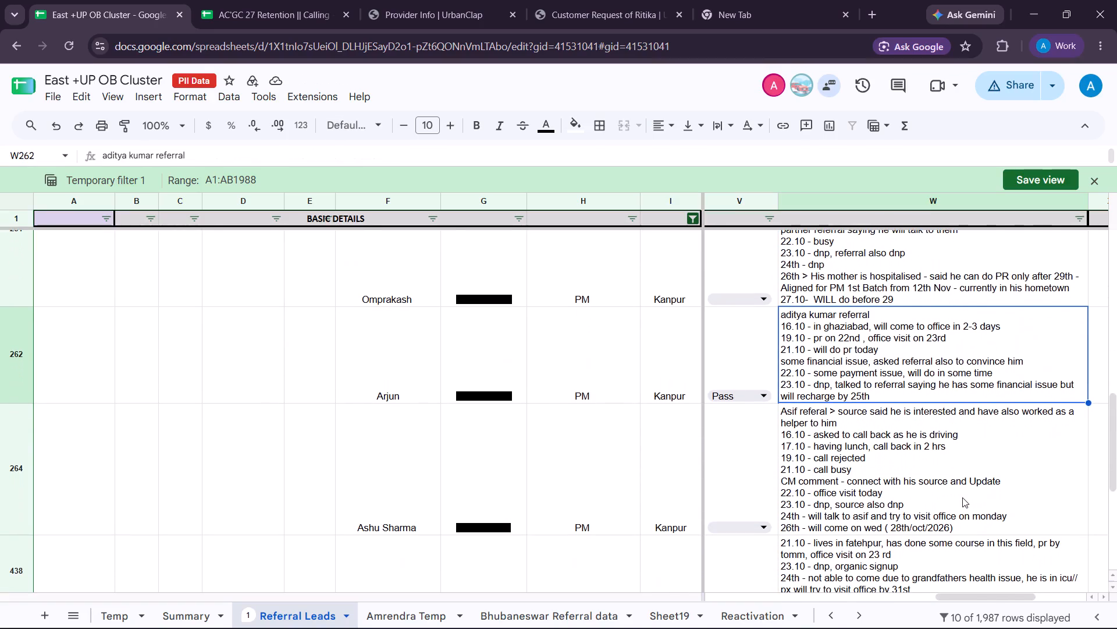
{"action": "double_click", "coordinate": [947, 392]}
{"action": "key", "text": "space"}
{"action": "key", "text": "space"}
{"action": "key", "text": "space"}
{"action": "key", "text": "space"}
{"action": "key", "text": "space"}
{"action": "key", "text": "space"}
{"action": "key", "text": "space"}
{"action": "key", "text": "space"}
{"action": "key", "text": "space"}
{"action": "key", "text": "space"}
{"action": "key", "text": "space"}
{"action": "key", "text": "space"}
{"action": "key", "text": "space"}
{"action": "key", "text": "space"}
{"action": "key", "text": "space"}
{"action": "key", "text": "space"}
{"action": "key", "text": "space"}
{"action": "key", "text": "space"}
{"action": "key", "text": "space"}
{"action": "key", "text": "space"}
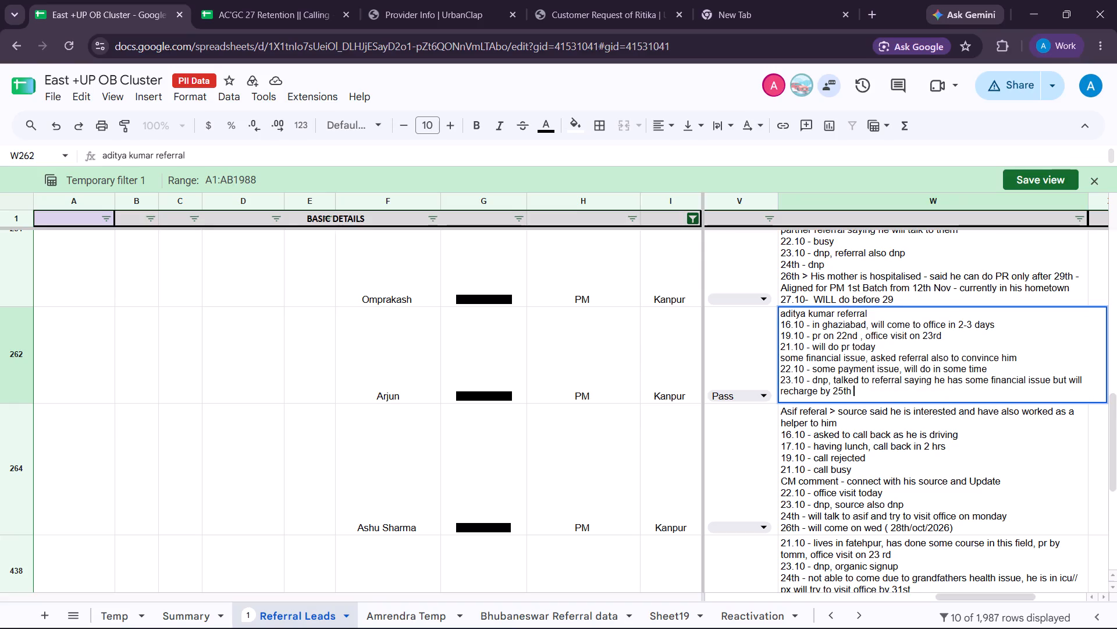
{"action": "key", "text": "space"}
{"action": "key", "text": "space"}
{"action": "key", "text": "space"}
{"action": "key", "text": "space"}
{"action": "key", "text": "space"}
{"action": "key", "text": "space"}
{"action": "key", "text": "space"}
{"action": "key", "text": "space"}
{"action": "key", "text": "space"}
{"action": "key", "text": "space"}
{"action": "key", "text": "space"}
{"action": "key", "text": "space"}
{"action": "key", "text": "space"}
{"action": "key", "text": "space"}
{"action": "key", "text": "space"}
{"action": "key", "text": "space"}
{"action": "key", "text": "space"}
{"action": "key", "text": "space"}
{"action": "key", "text": "space"}
{"action": "key", "text": "space"}
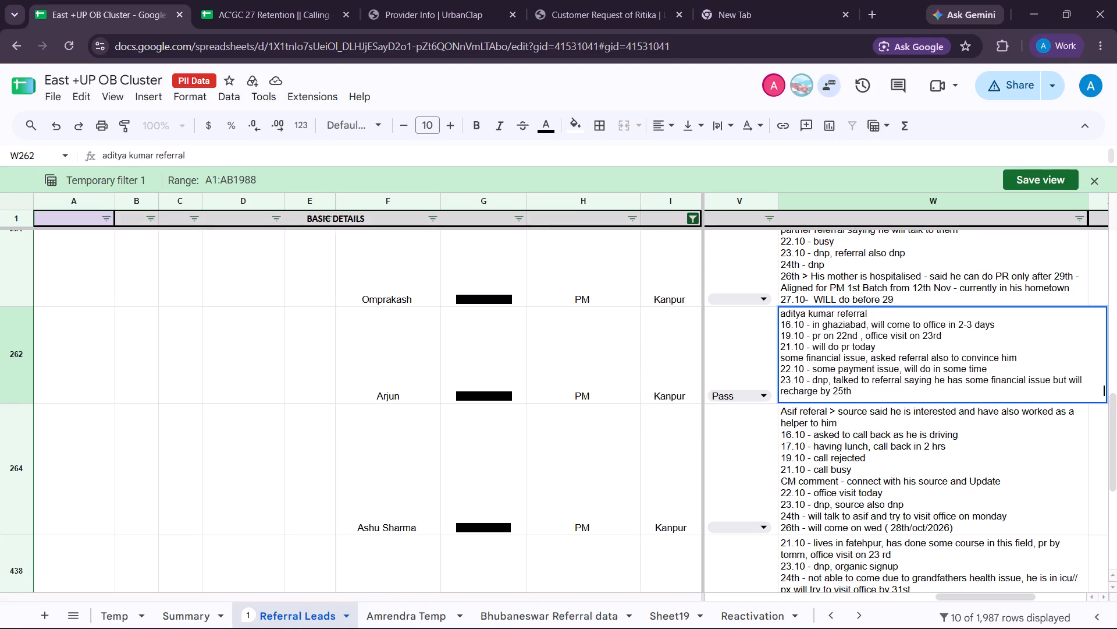
{"action": "type", "text": "27.10"}
{"action": "type", "text": "-"}
{"action": "key", "text": "space"}
{"action": "key", "text": "space"}
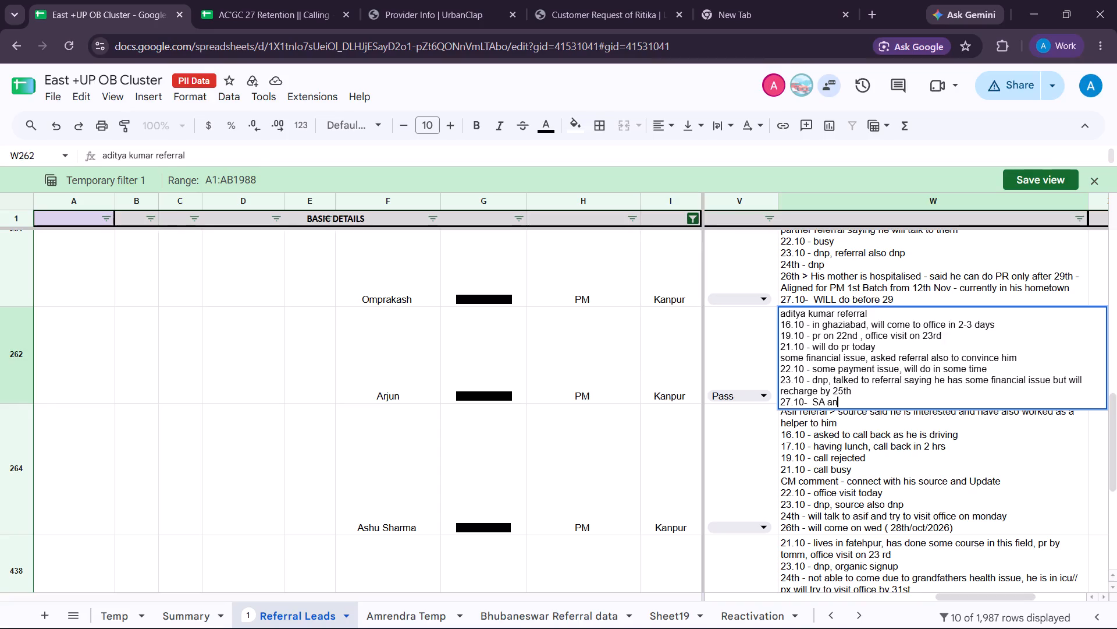
{"action": "key", "text": "BackSpace"}
{"action": "type", "text": "d"}
{"action": "key", "text": "space"}
{"action": "type", "text": "PR"}
{"action": "key", "text": "space"}
{"action": "type", "text": "done"}
{"action": "key", "text": "Return"}
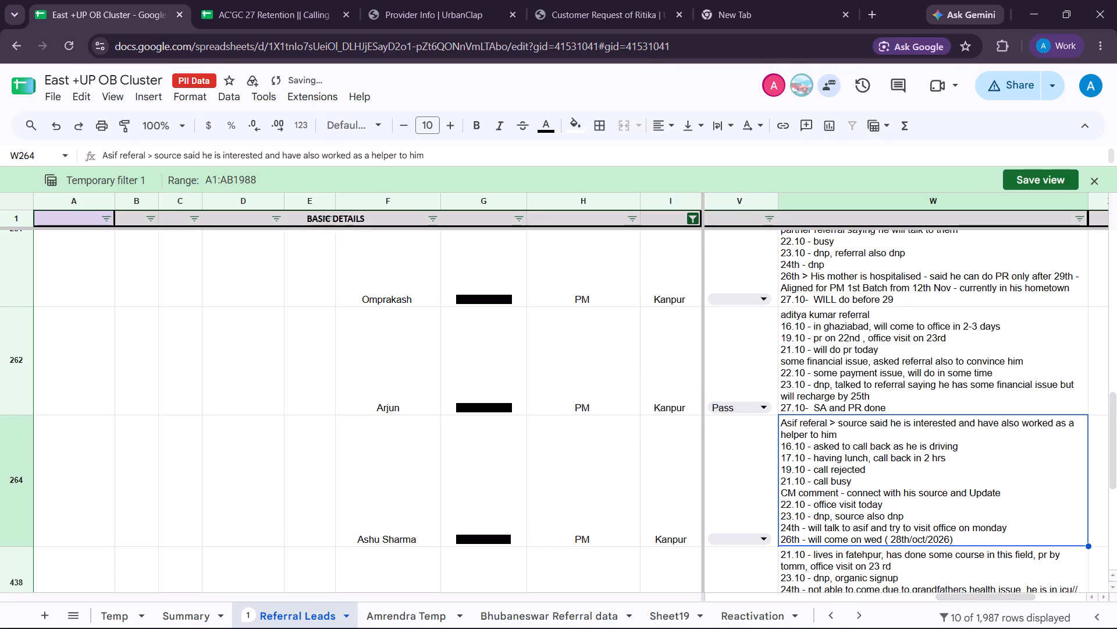
Open the column W comments of the Kanpur FSP lead in row 448 for editing at the end of the text.
{"action": "scroll", "coordinate": [860, 391], "scroll_direction": "left", "scroll_amount": 1}
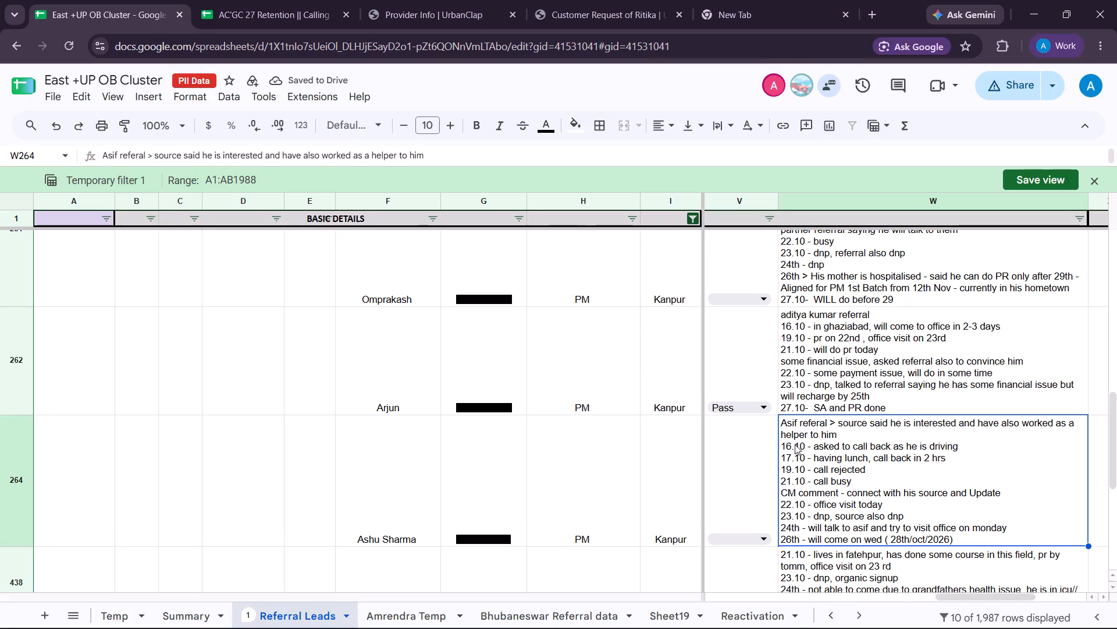
{"action": "scroll", "coordinate": [795, 444], "scroll_direction": "left", "scroll_amount": 1}
{"action": "scroll", "coordinate": [806, 491], "scroll_direction": "down", "scroll_amount": 2}
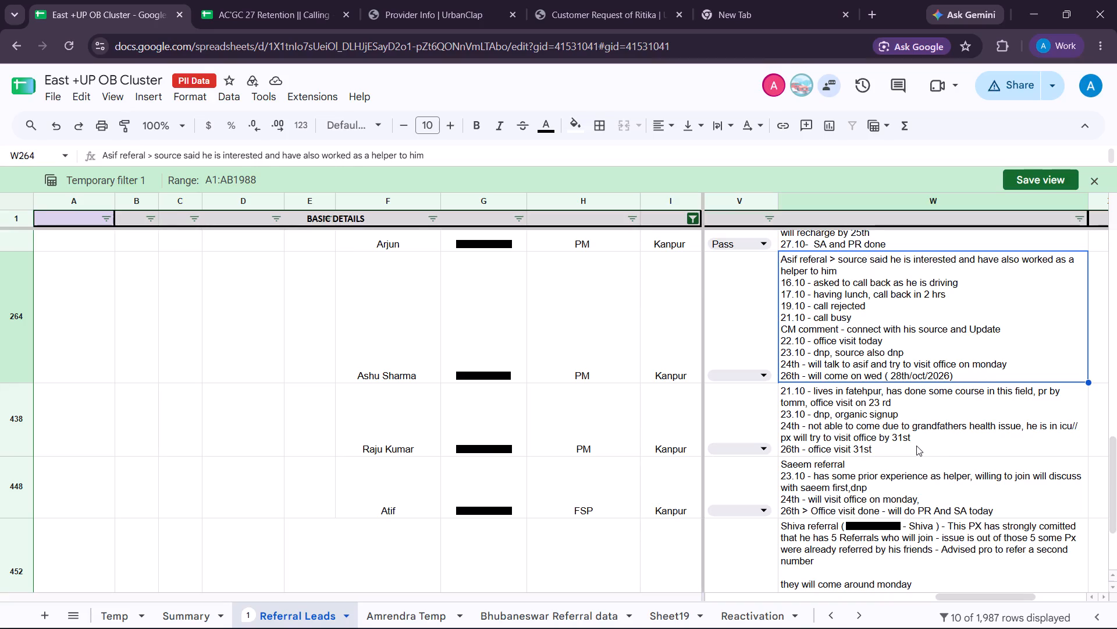
{"action": "scroll", "coordinate": [916, 446], "scroll_direction": "down", "scroll_amount": 1}
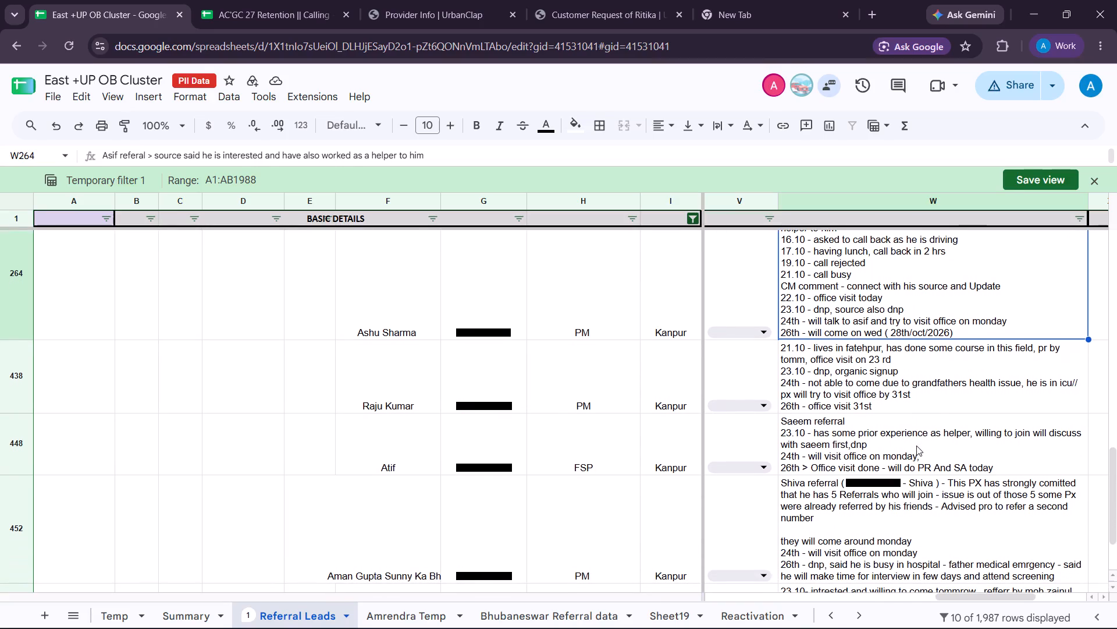
{"action": "scroll", "coordinate": [916, 446], "scroll_direction": "down", "scroll_amount": 1}
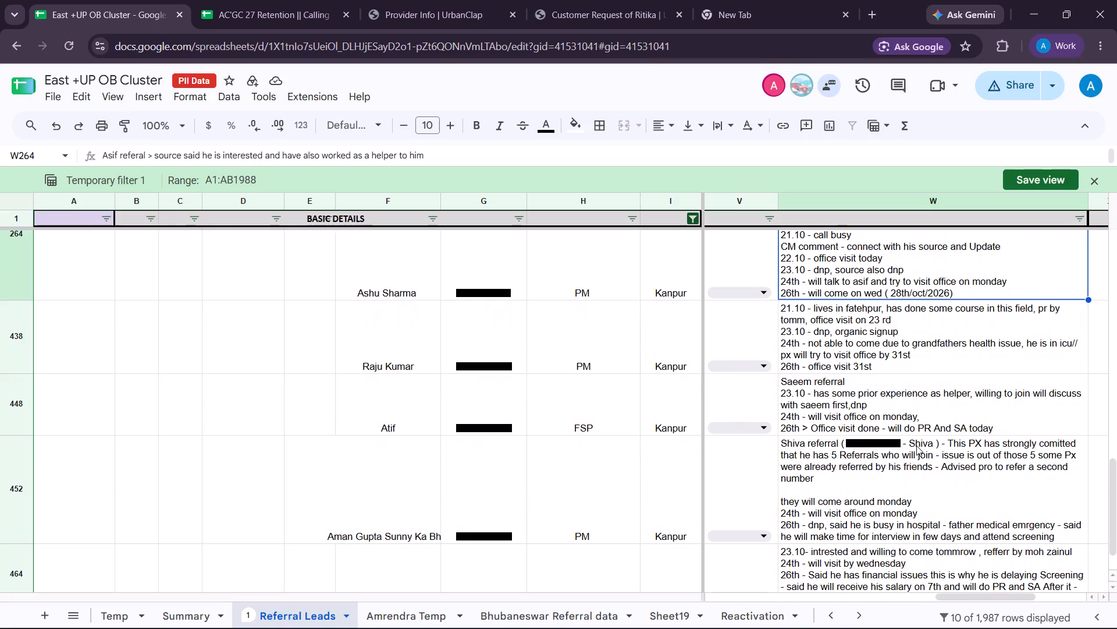
{"action": "double_click", "coordinate": [979, 416]}
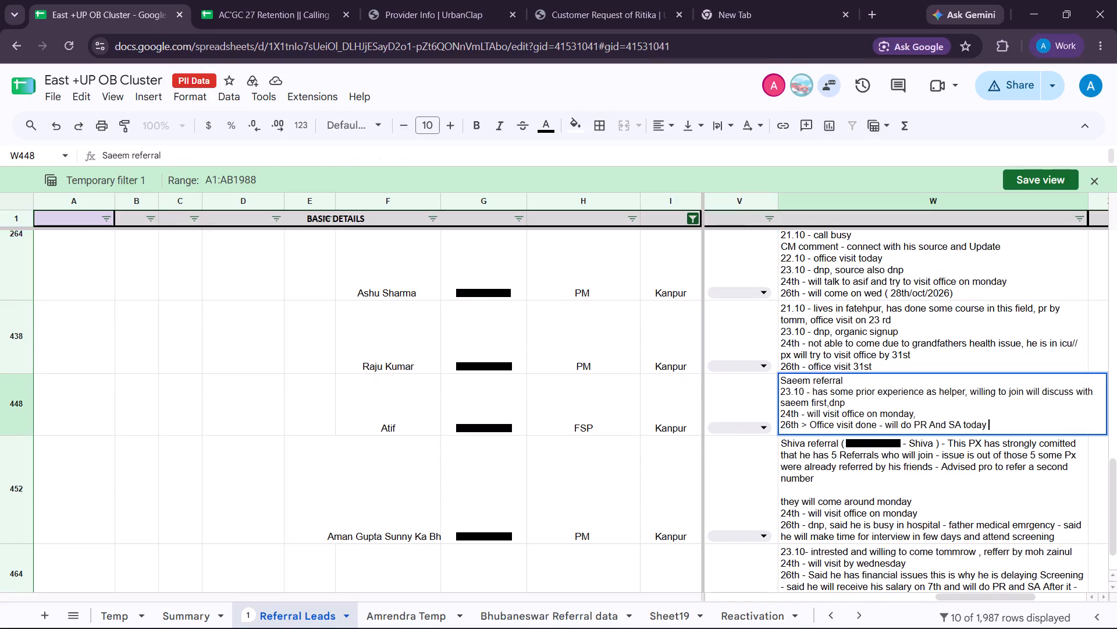
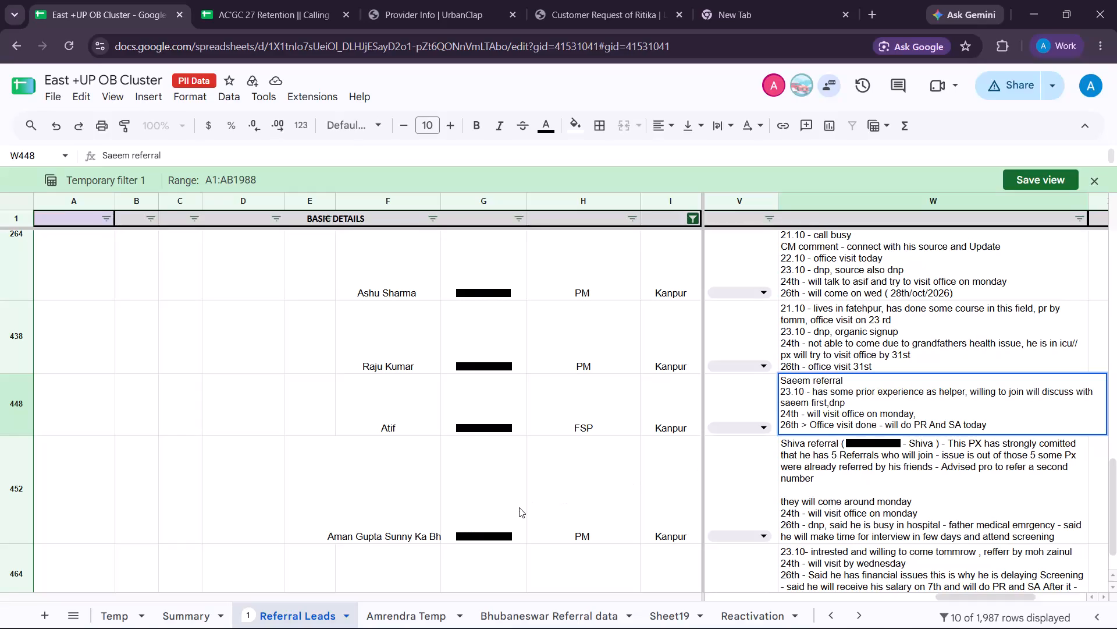
Start a new line "27.10-" at the end of the column W comments for the Kanpur FSP lead in row 448.
{"action": "scroll", "coordinate": [519, 507], "scroll_direction": "down", "scroll_amount": 2}
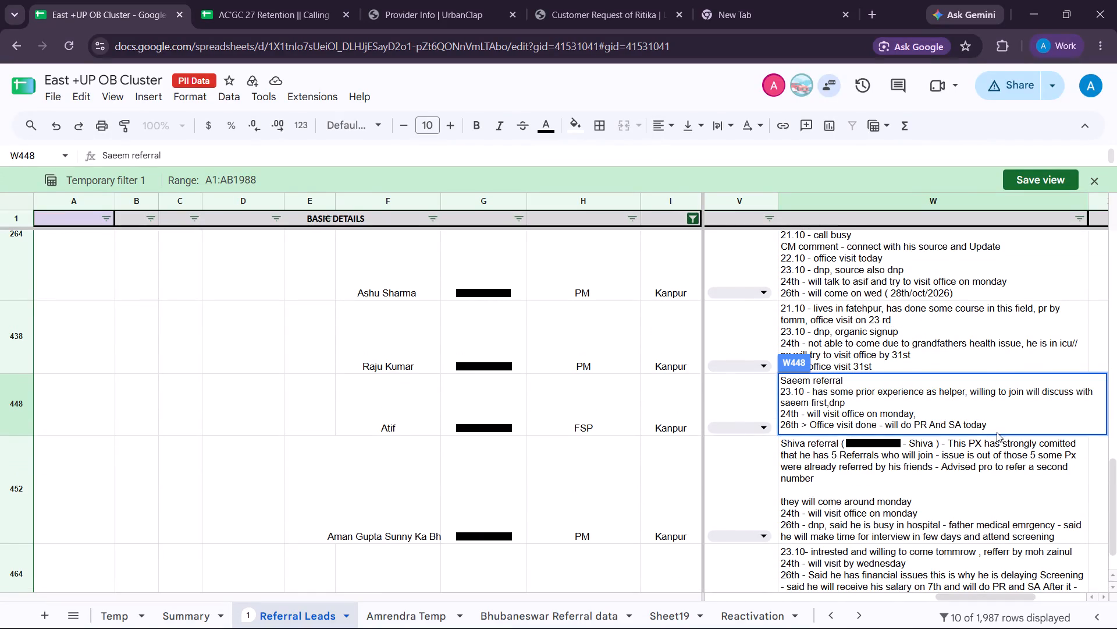
{"action": "key", "text": "space"}
{"action": "key", "text": "space"}
{"action": "key", "text": "space"}
{"action": "key", "text": "space"}
{"action": "key", "text": "space"}
{"action": "key", "text": "space"}
{"action": "key", "text": "space"}
{"action": "key", "text": "space"}
{"action": "key", "text": "space"}
{"action": "key", "text": "space"}
{"action": "key", "text": "space"}
{"action": "key", "text": "space"}
{"action": "key", "text": "space"}
{"action": "key", "text": "space"}
{"action": "key", "text": "space"}
{"action": "key", "text": "space"}
{"action": "key", "text": "space"}
{"action": "key", "text": "space"}
{"action": "key", "text": "space"}
{"action": "key", "text": "space"}
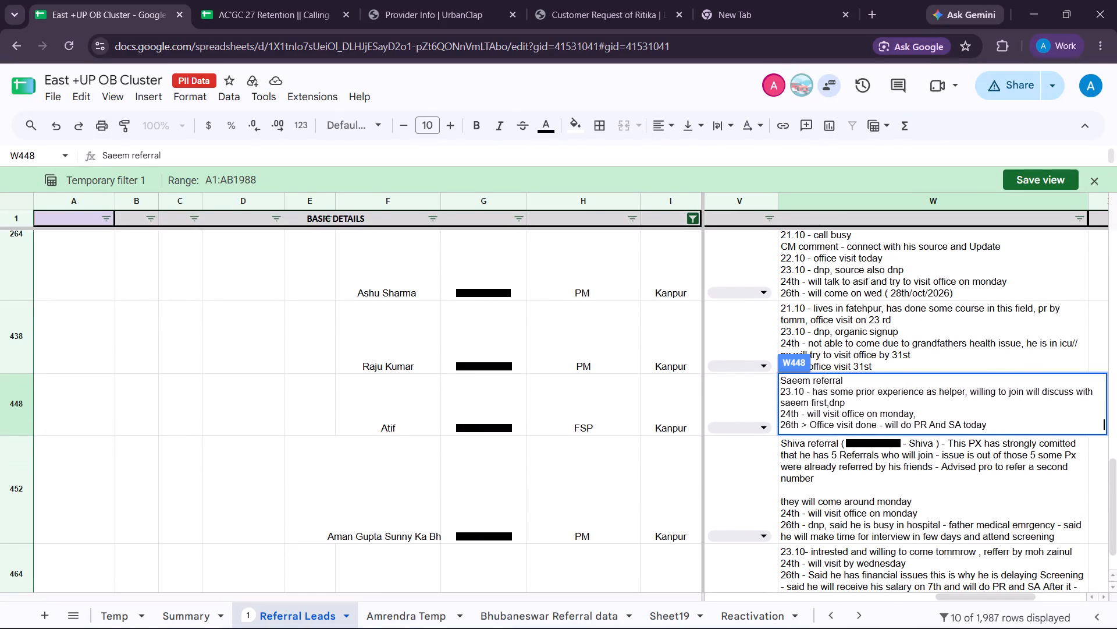
{"action": "type", "text": "27"}
{"action": "type", "text": ".10"}
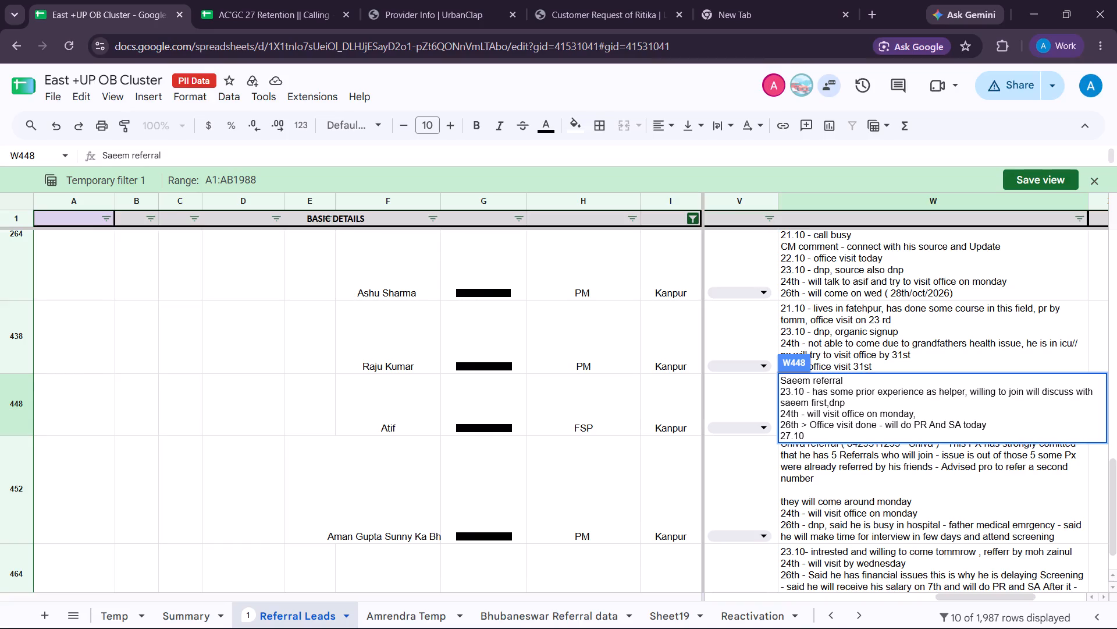
{"action": "key", "text": "minus"}
{"action": "key", "text": "space"}
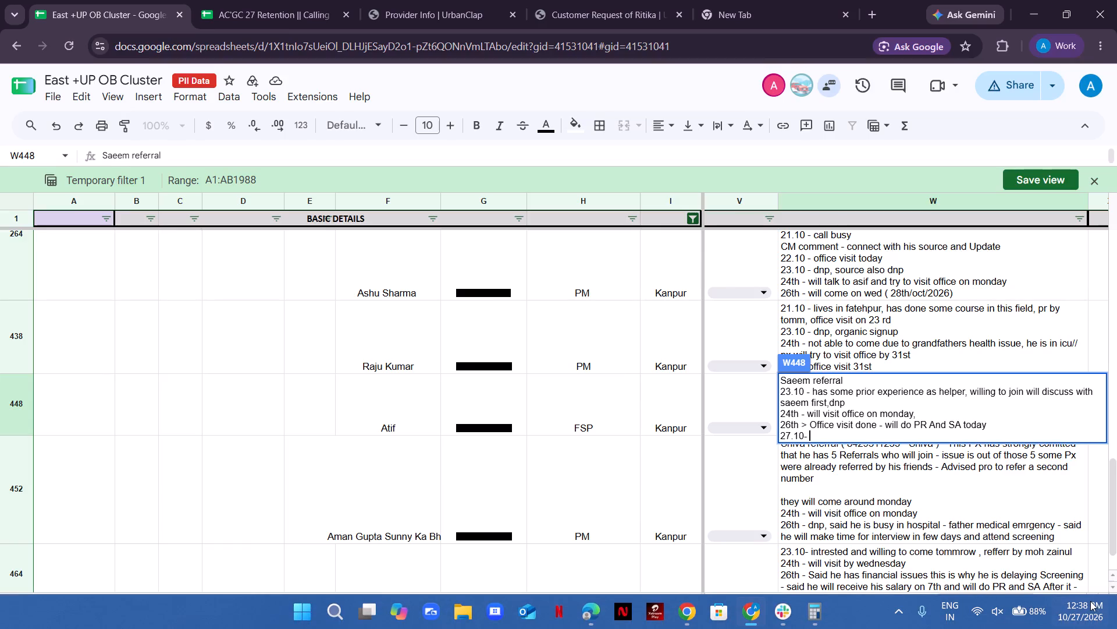
Examine the system calendar's late October 2026 dates for the follow-up deadline, selecting the 30th and the 29th.
{"action": "left_click", "coordinate": [1089, 601]}
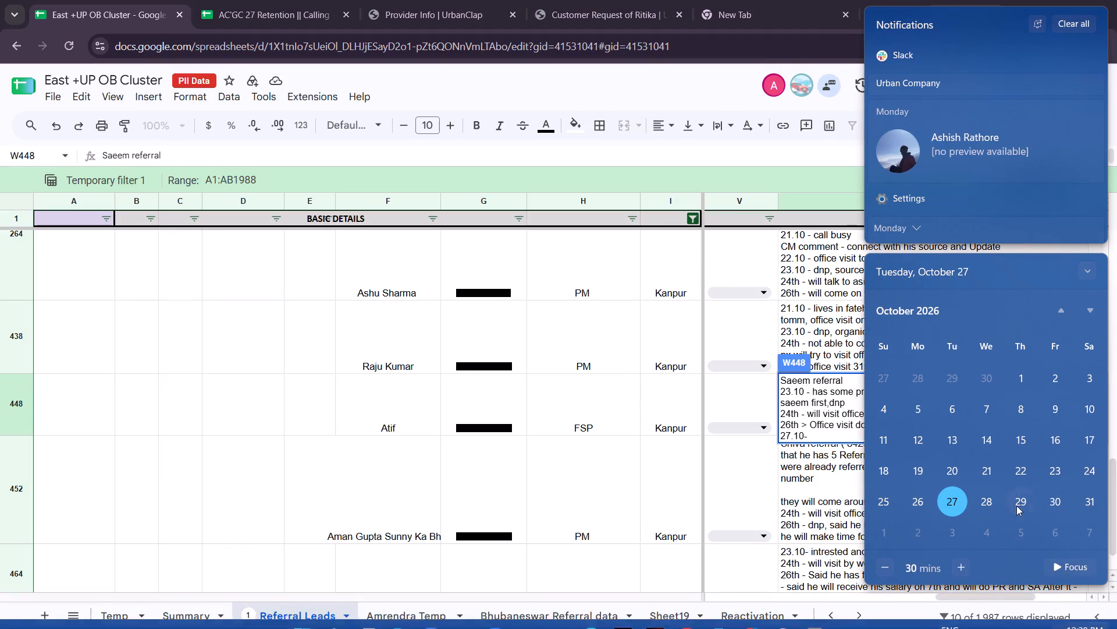
{"action": "scroll", "coordinate": [1058, 493], "scroll_direction": "down", "scroll_amount": 3}
{"action": "scroll", "coordinate": [1058, 493], "scroll_direction": "up", "scroll_amount": 2}
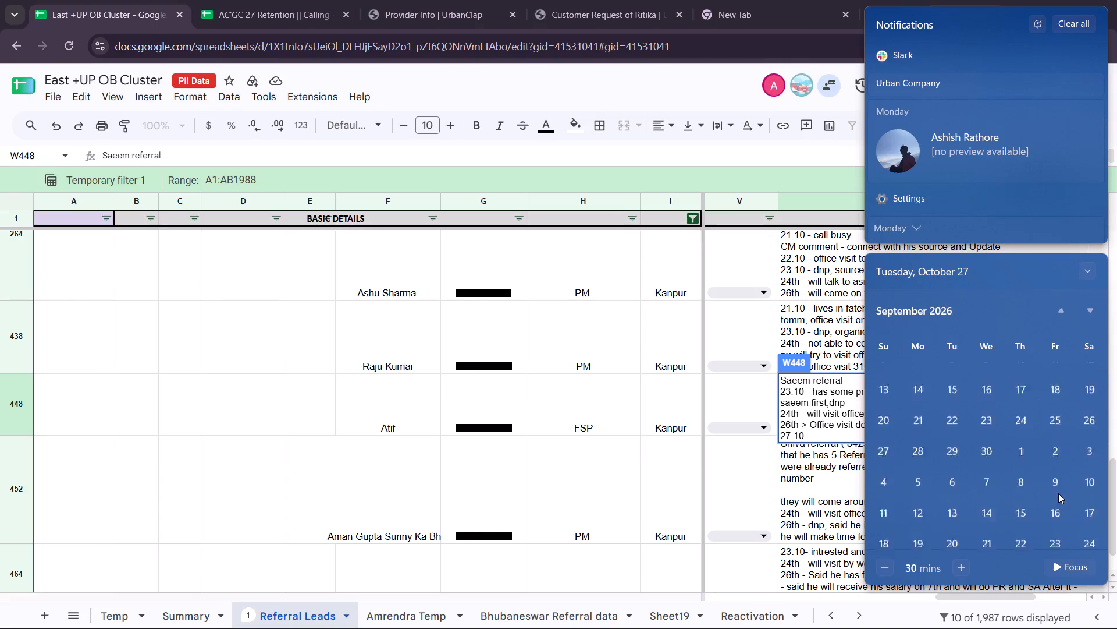
{"action": "scroll", "coordinate": [1058, 493], "scroll_direction": "down", "scroll_amount": 4}
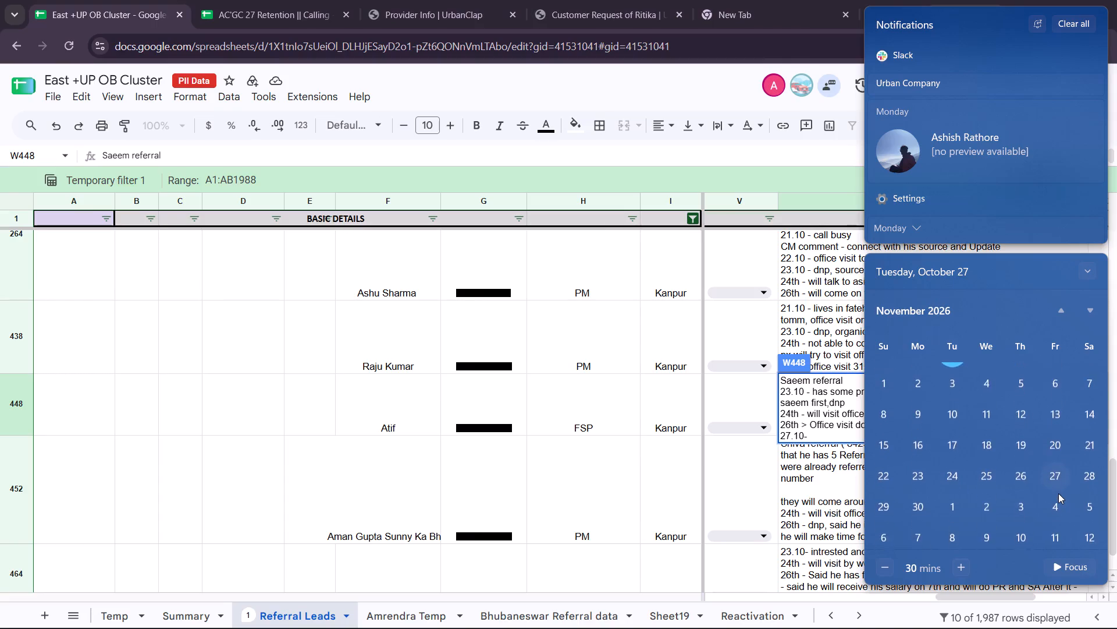
{"action": "scroll", "coordinate": [1058, 493], "scroll_direction": "up", "scroll_amount": 1}
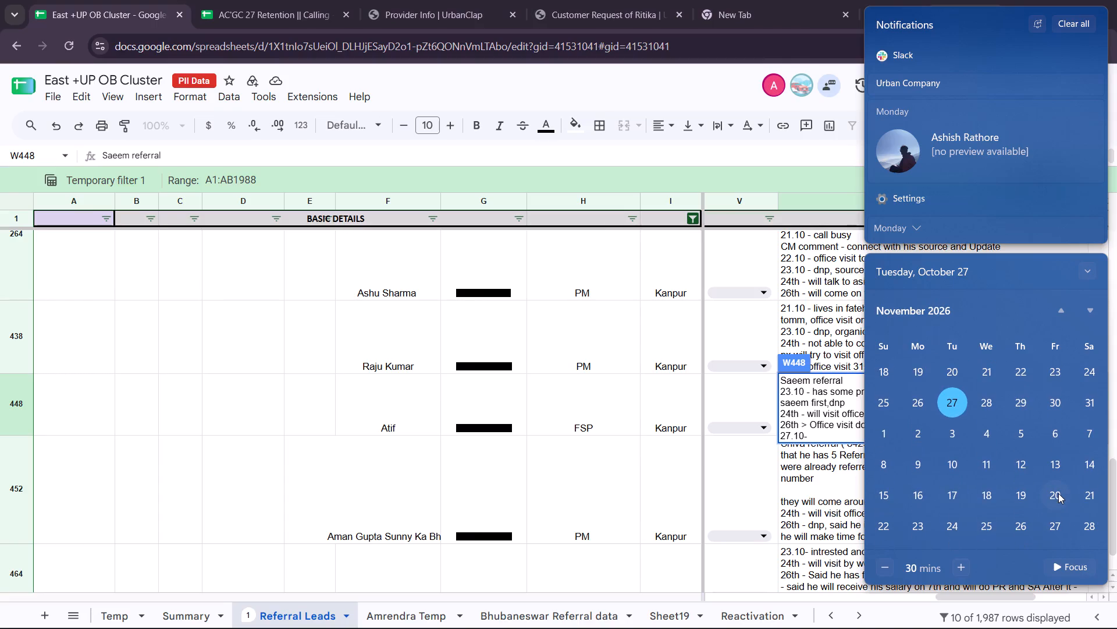
{"action": "scroll", "coordinate": [1058, 493], "scroll_direction": "up", "scroll_amount": 1}
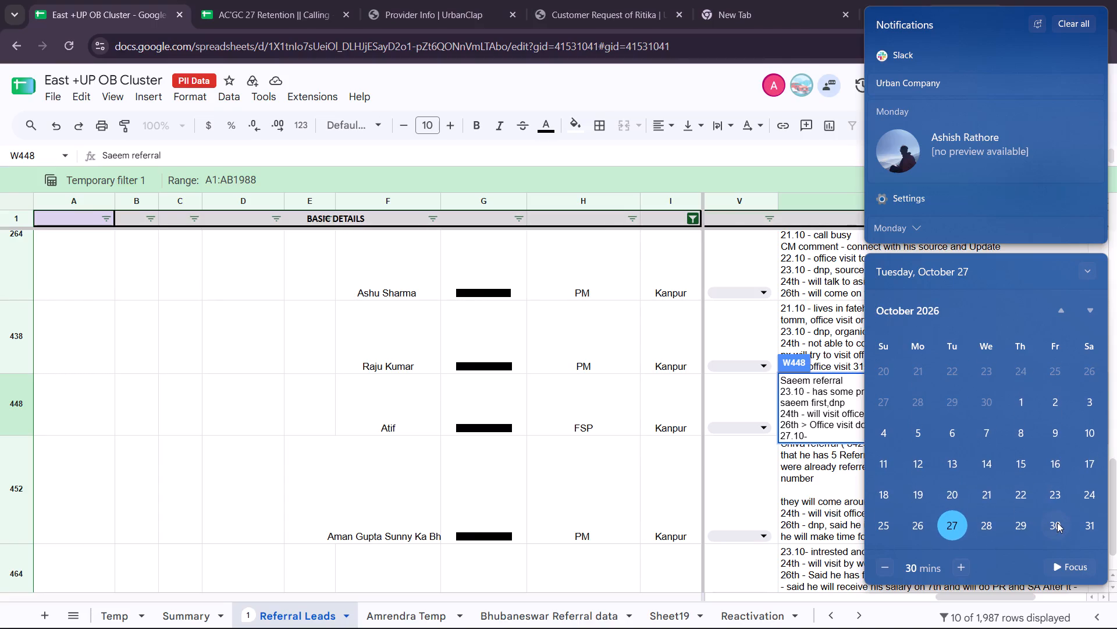
{"action": "left_click", "coordinate": [1057, 522]}
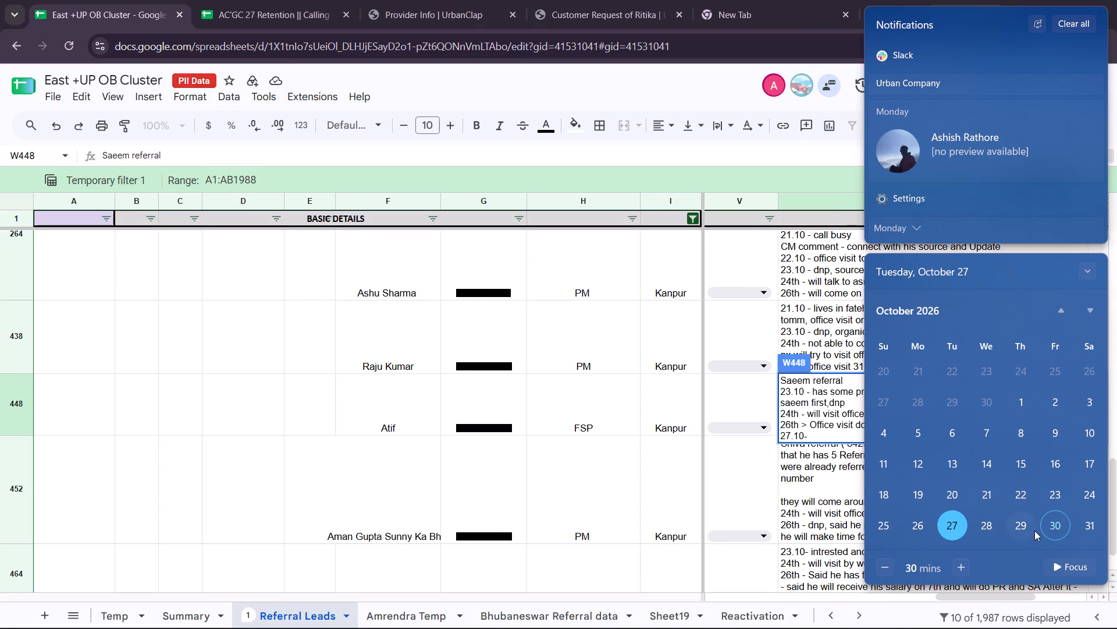
{"action": "left_click", "coordinate": [1034, 531]}
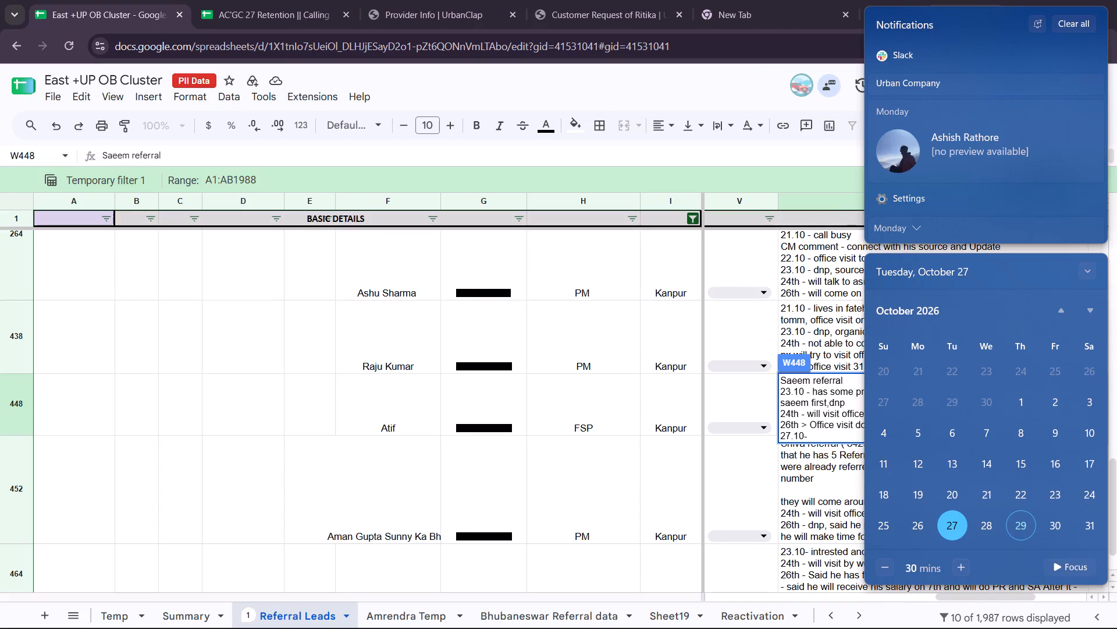
Complete the 27.10 comment line in column W of row 448 with "before 29/10/26".
{"action": "left_click", "coordinate": [839, 430]}
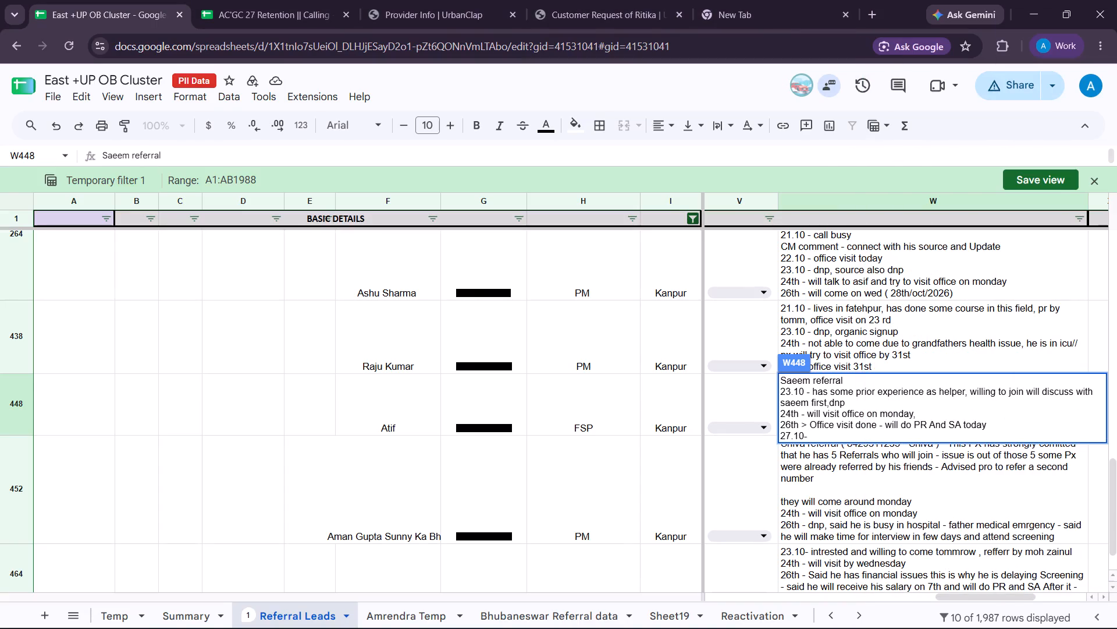
{"action": "type", "text": "before"}
{"action": "key", "text": "space"}
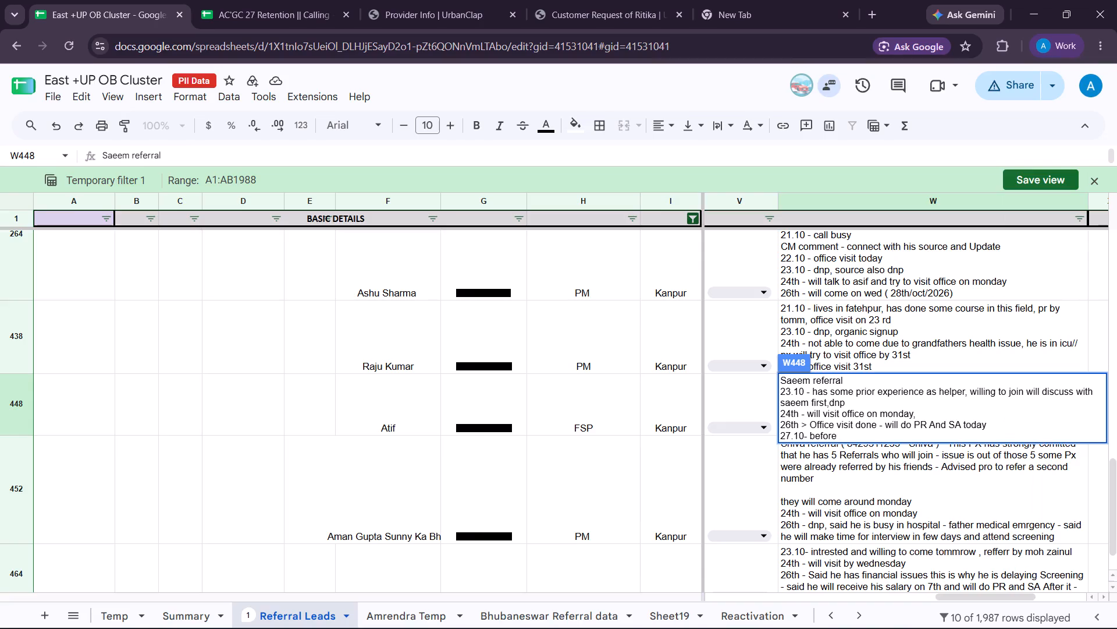
{"action": "type", "text": "229"}
{"action": "key", "text": "BackSpace"}
{"action": "key", "text": "BackSpace"}
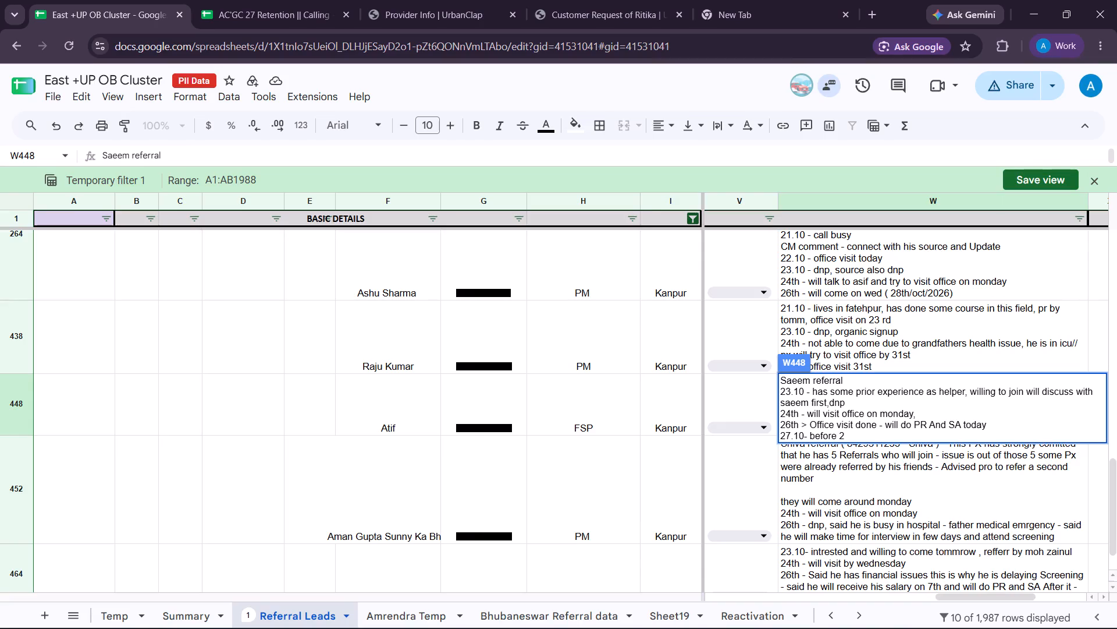
{"action": "key", "text": "9"}
{"action": "key", "text": "slash"}
{"action": "key", "text": "1"}
{"action": "key", "text": "0"}
{"action": "type", "text": "/26"}
{"action": "key", "text": "Return"}
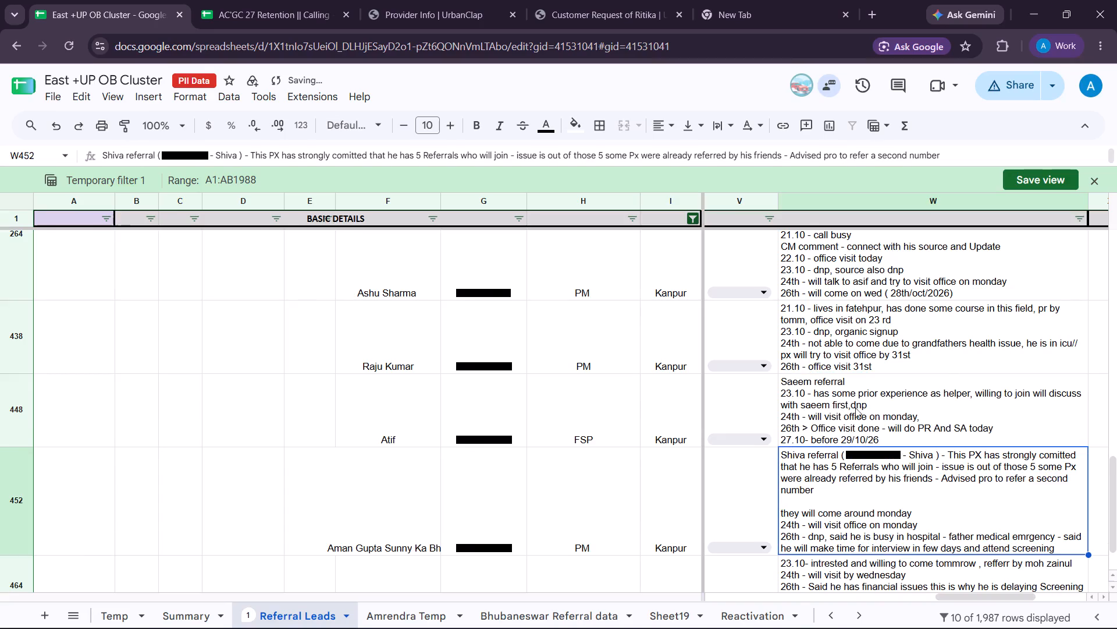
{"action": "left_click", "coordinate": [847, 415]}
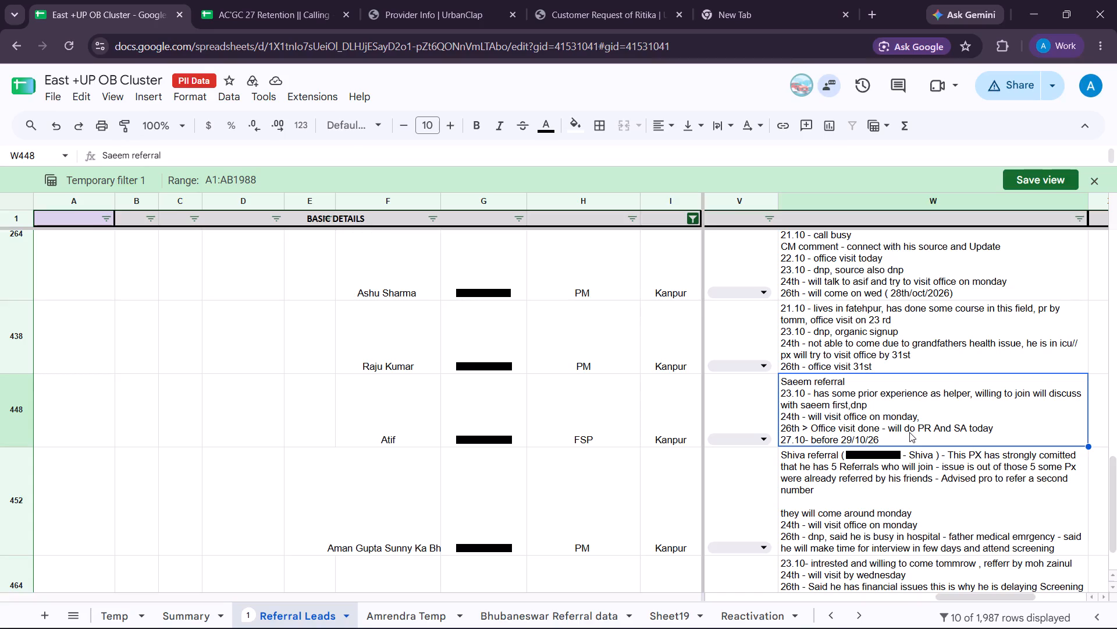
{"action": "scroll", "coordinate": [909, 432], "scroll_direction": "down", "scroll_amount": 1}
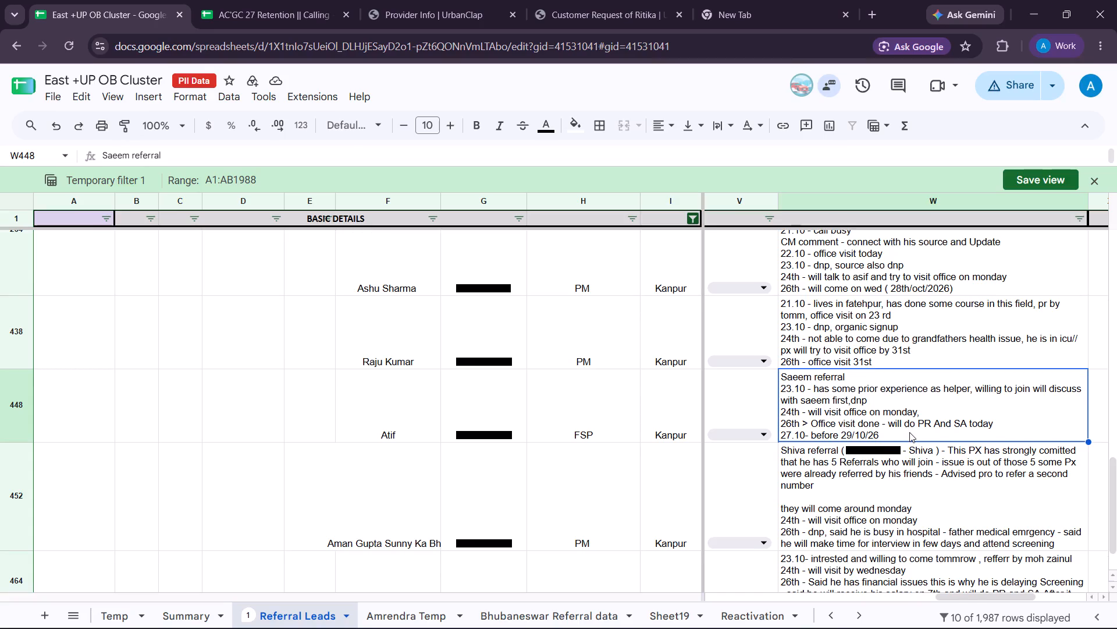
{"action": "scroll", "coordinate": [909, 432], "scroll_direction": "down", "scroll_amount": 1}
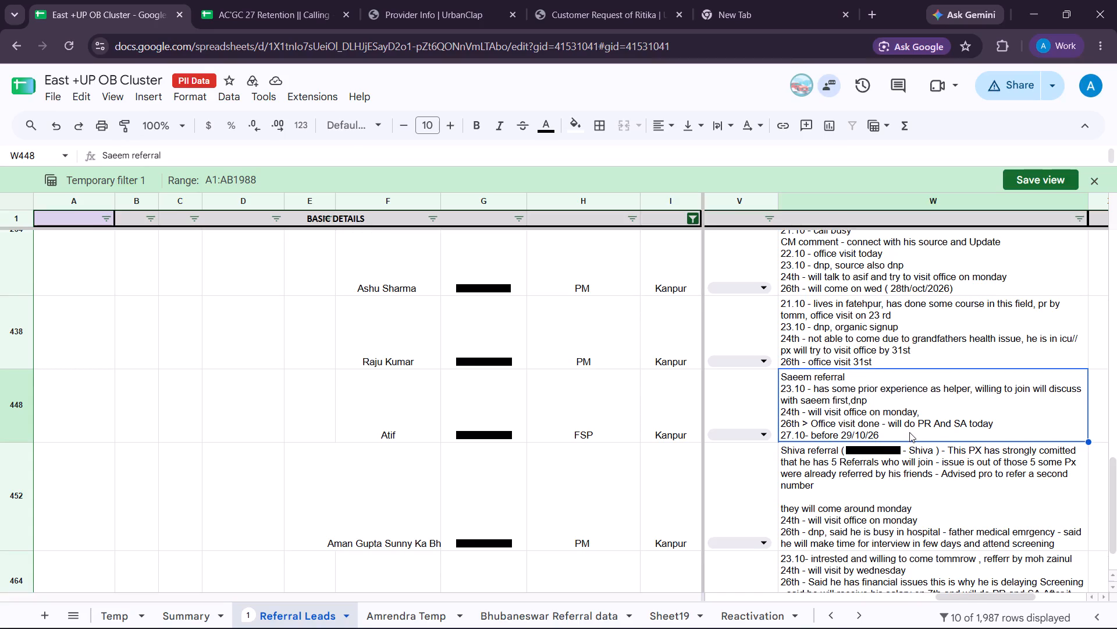
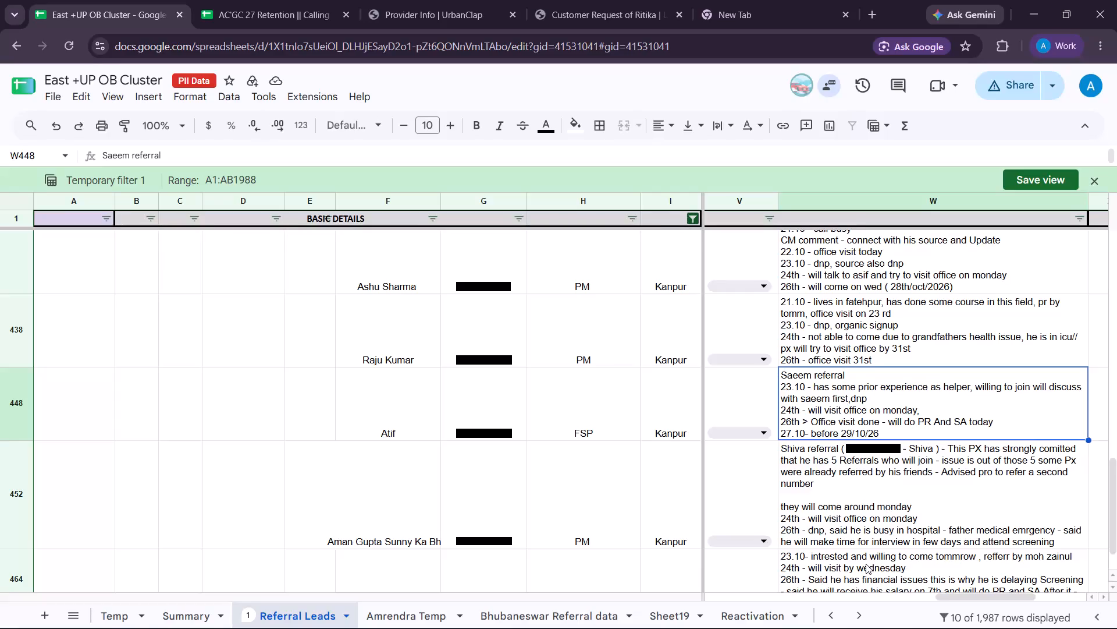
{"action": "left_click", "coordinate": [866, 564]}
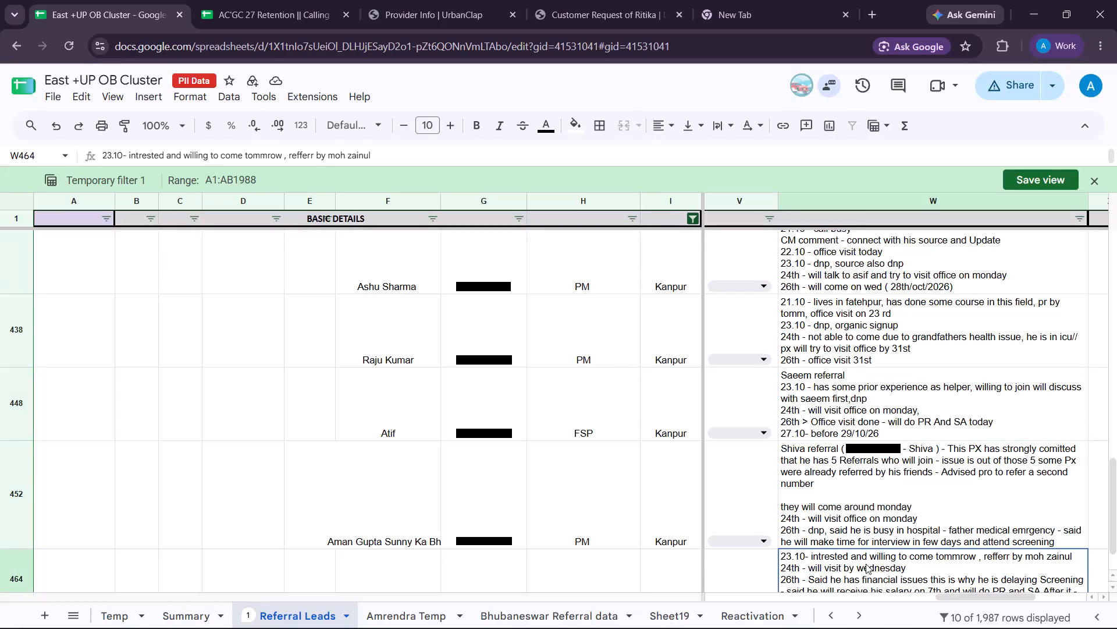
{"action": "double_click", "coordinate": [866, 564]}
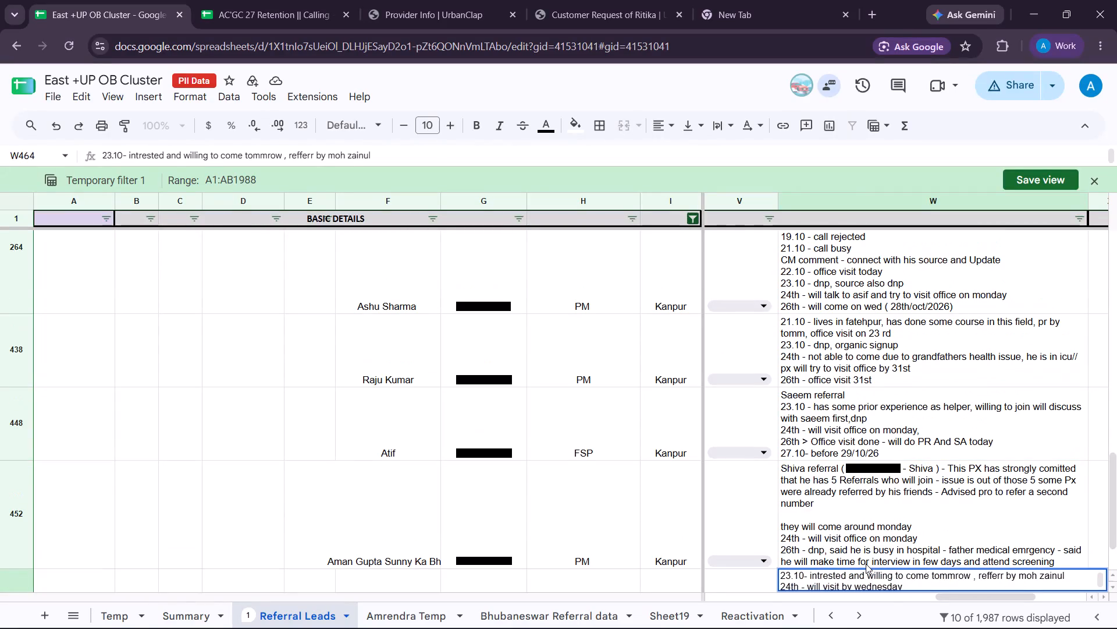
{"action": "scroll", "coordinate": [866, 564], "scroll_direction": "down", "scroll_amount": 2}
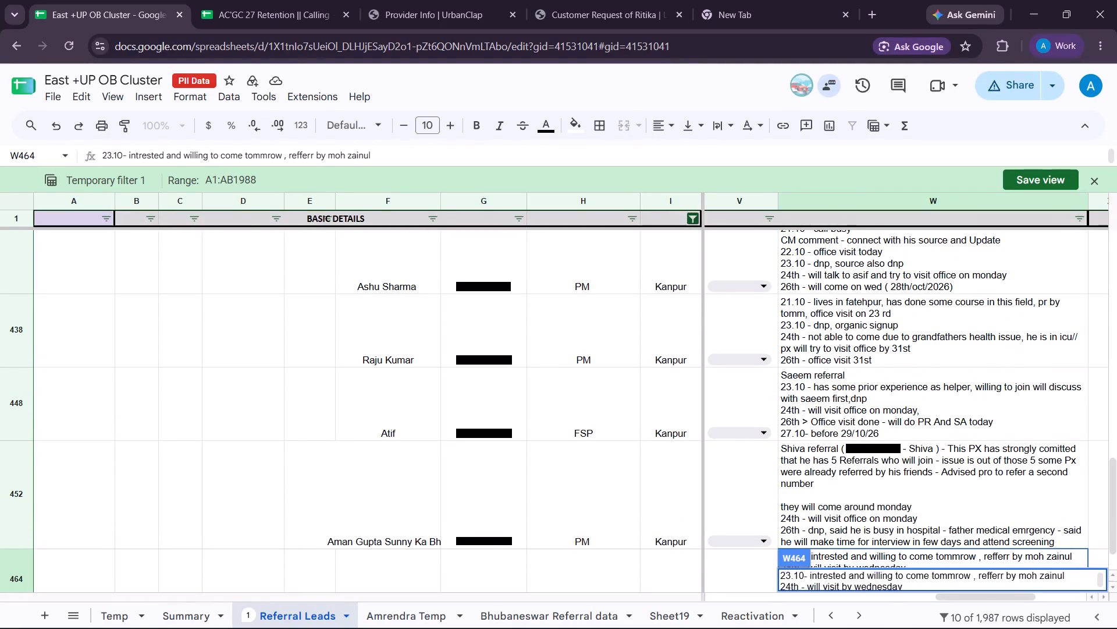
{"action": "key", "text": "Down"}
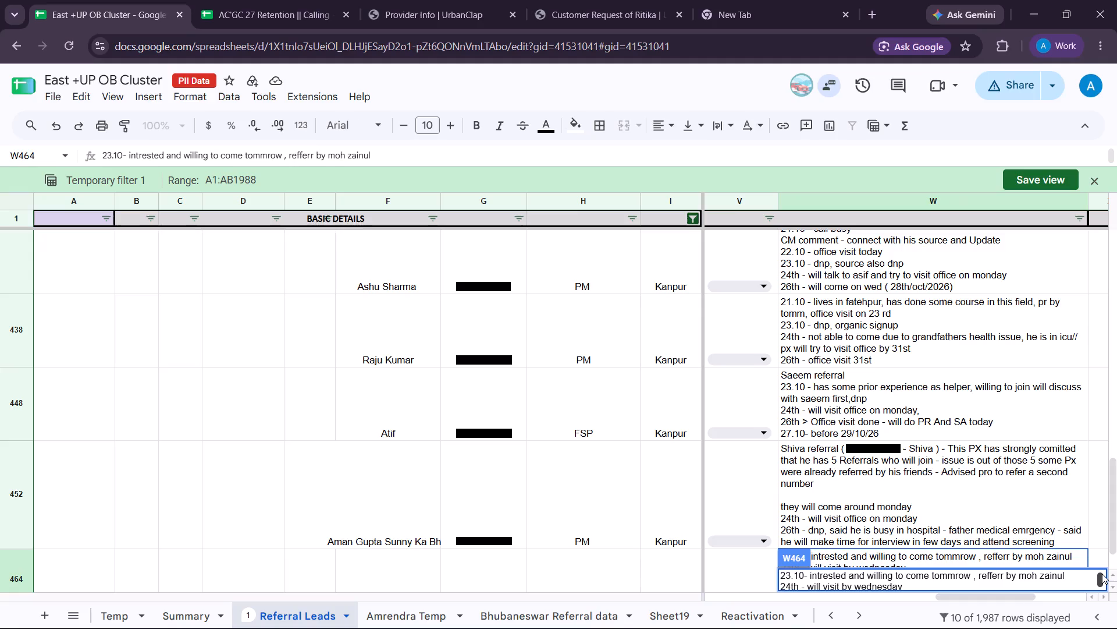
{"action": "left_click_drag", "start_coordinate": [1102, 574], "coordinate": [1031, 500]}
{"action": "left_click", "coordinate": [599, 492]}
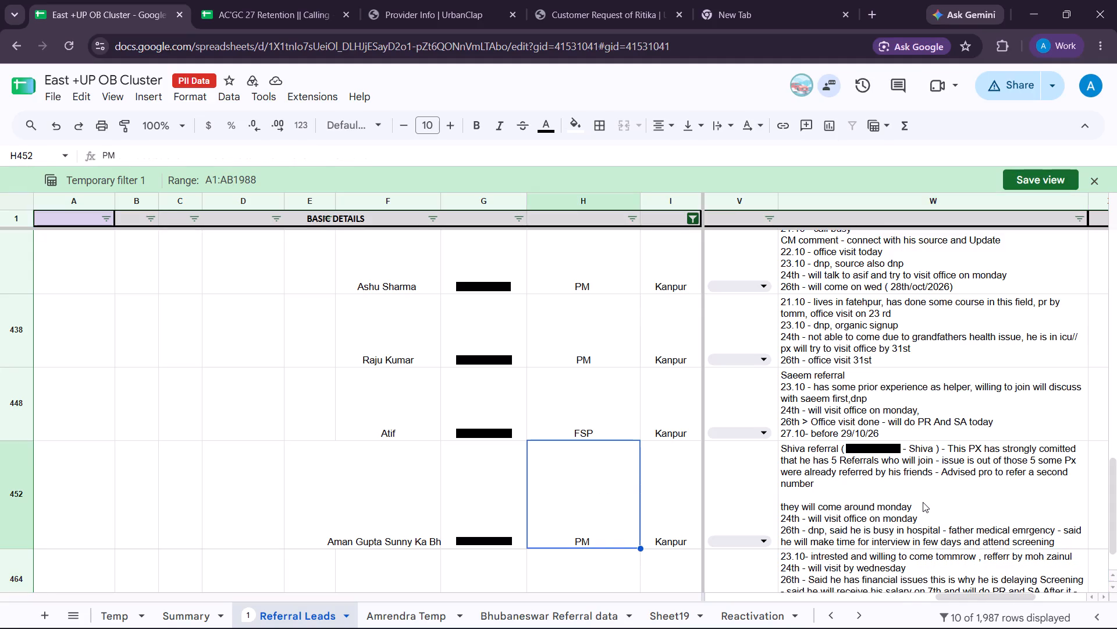
Examine the assignee, status, visit date and column W comments of the Kanpur PM lead in row 452.
{"action": "scroll", "coordinate": [923, 502], "scroll_direction": "right", "scroll_amount": 5}
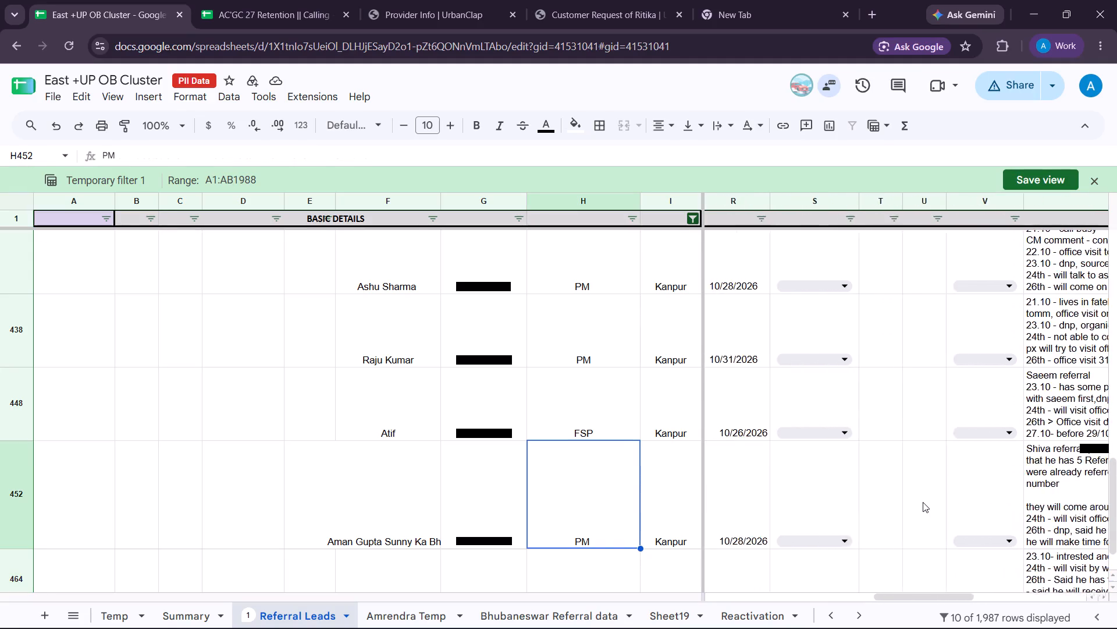
{"action": "scroll", "coordinate": [923, 502], "scroll_direction": "right", "scroll_amount": 3}
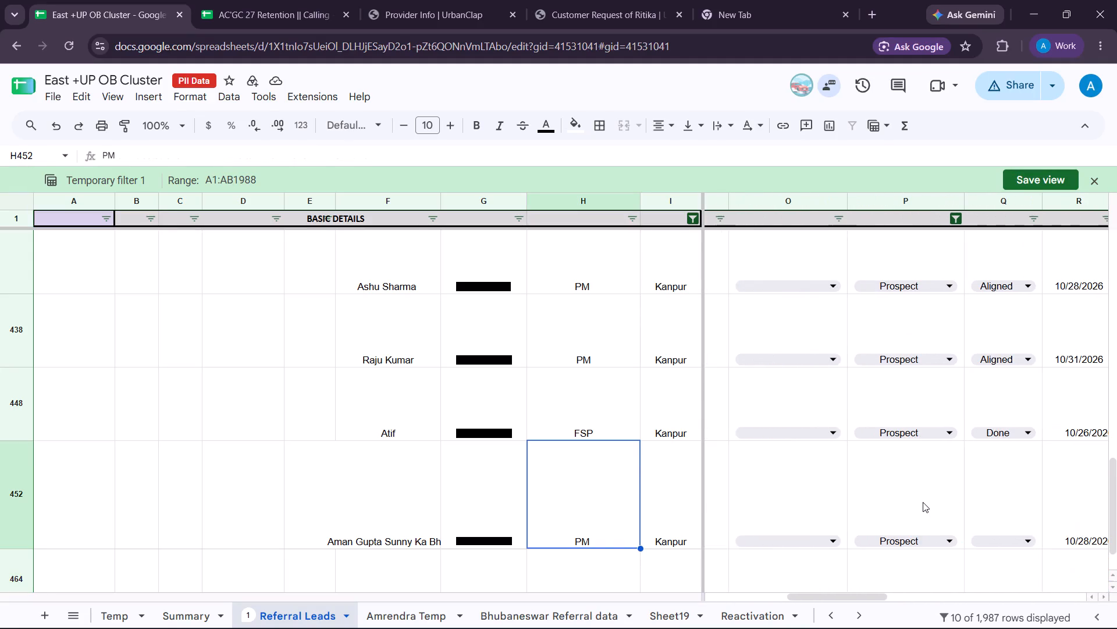
{"action": "scroll", "coordinate": [923, 502], "scroll_direction": "right", "scroll_amount": 2}
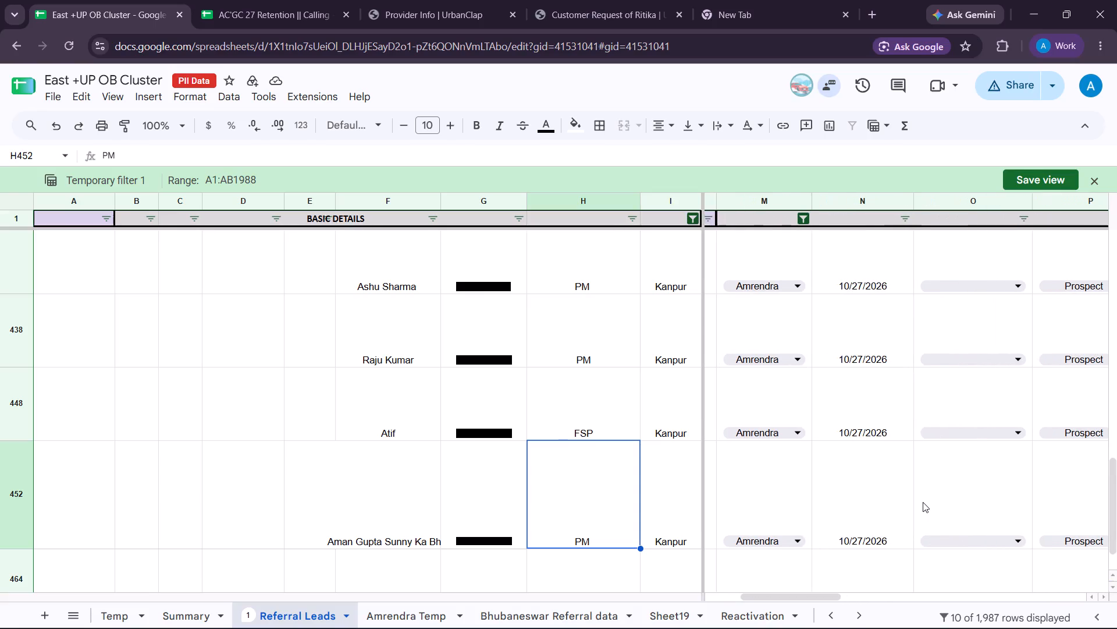
{"action": "scroll", "coordinate": [923, 502], "scroll_direction": "left", "scroll_amount": 3}
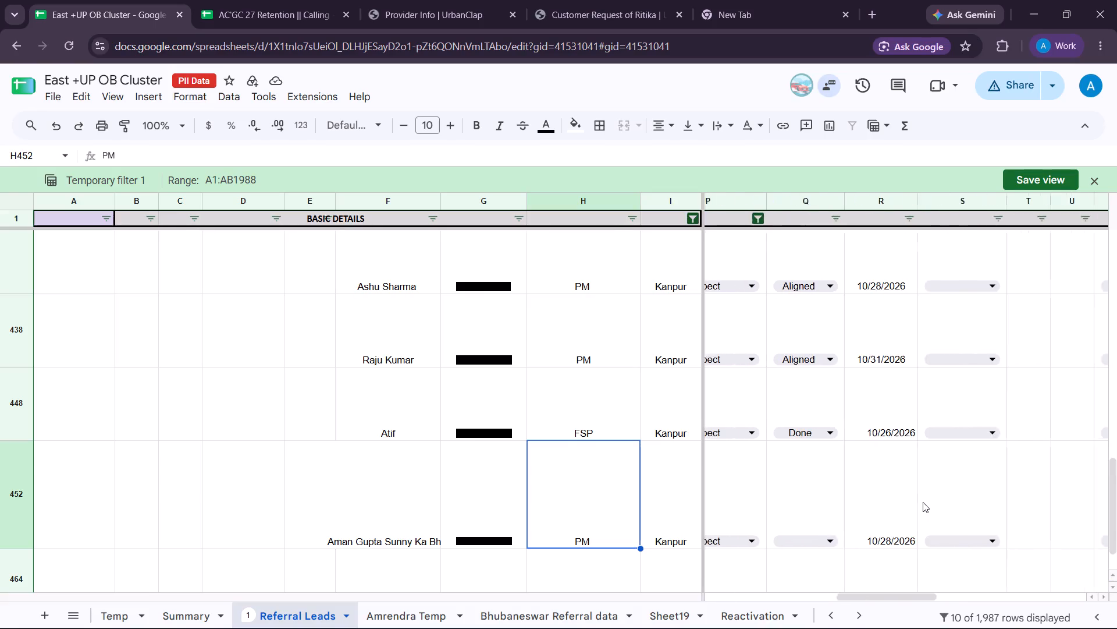
{"action": "scroll", "coordinate": [923, 502], "scroll_direction": "left", "scroll_amount": 2}
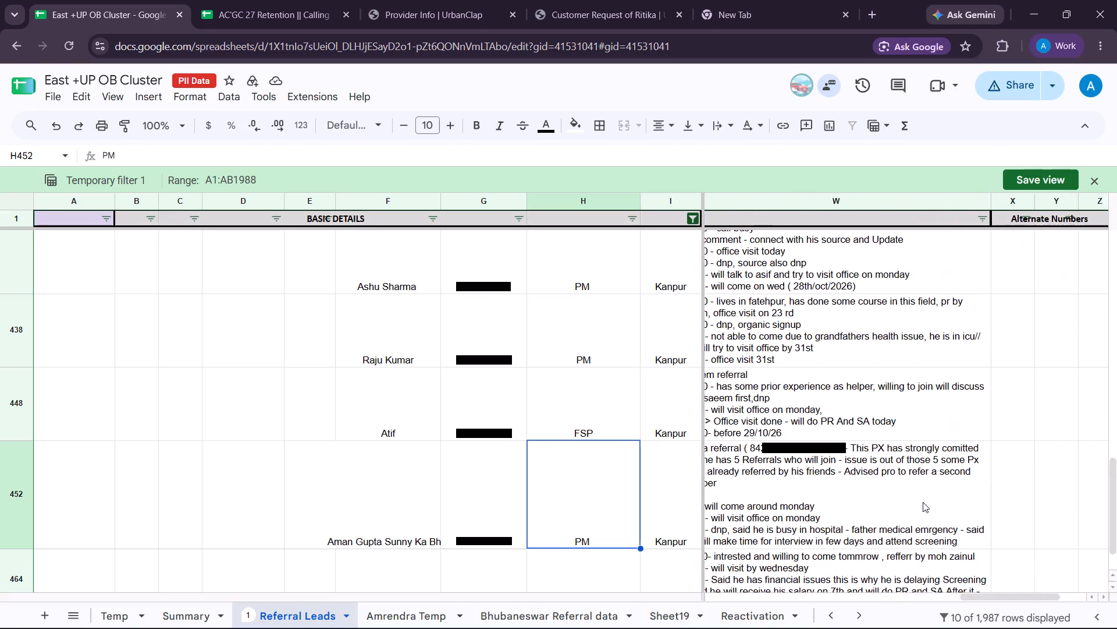
{"action": "left_click", "coordinate": [923, 502]}
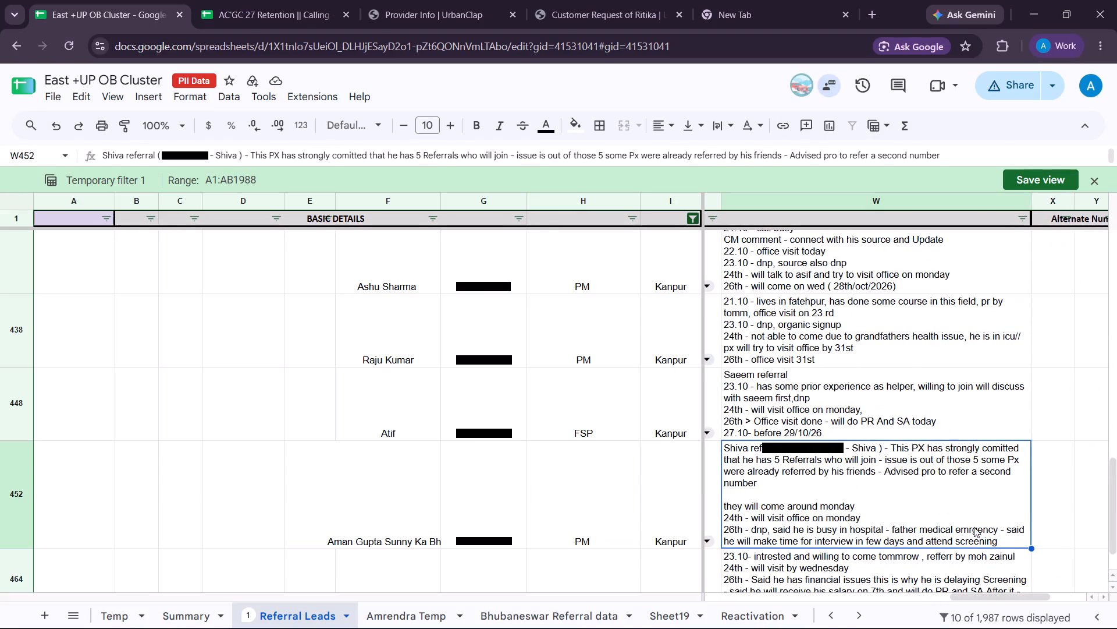
{"action": "left_click", "coordinate": [1002, 537]}
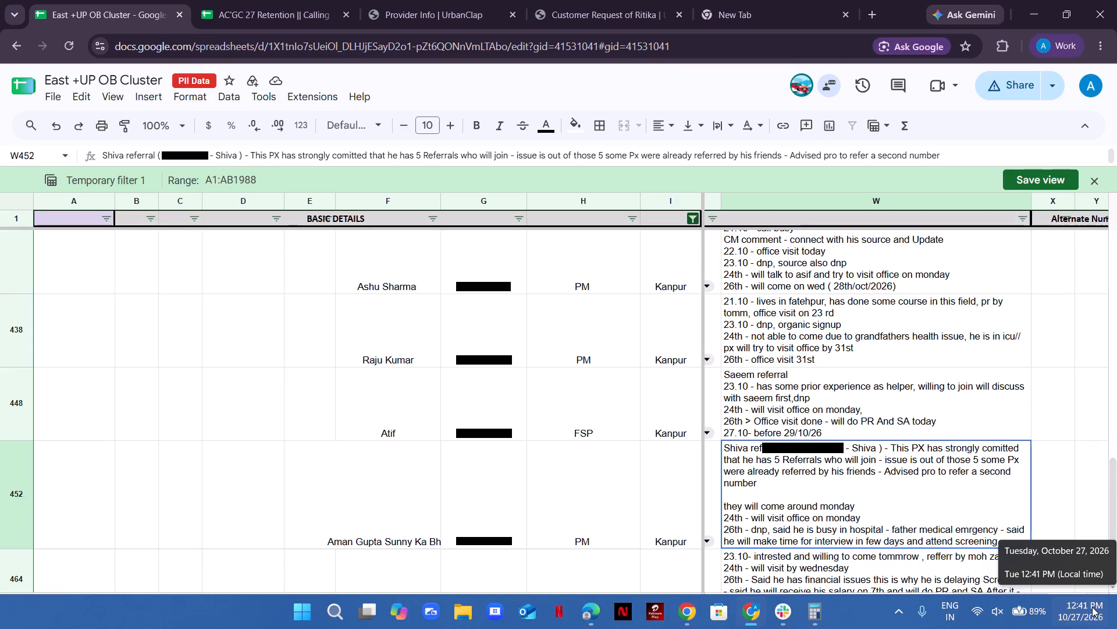
Examine the system calendar's late October 2026 dates for the row 452 follow-up, selecting the 29th and the 30th.
{"action": "left_click", "coordinate": [1092, 607]}
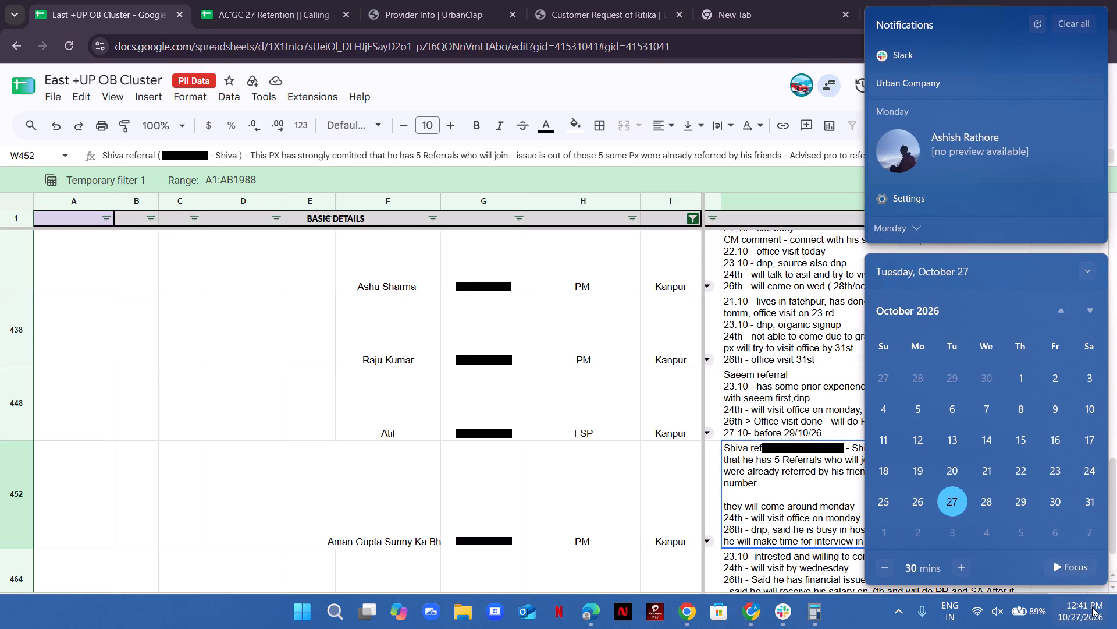
{"action": "left_click", "coordinate": [1080, 614]}
{"action": "left_click", "coordinate": [1000, 542]}
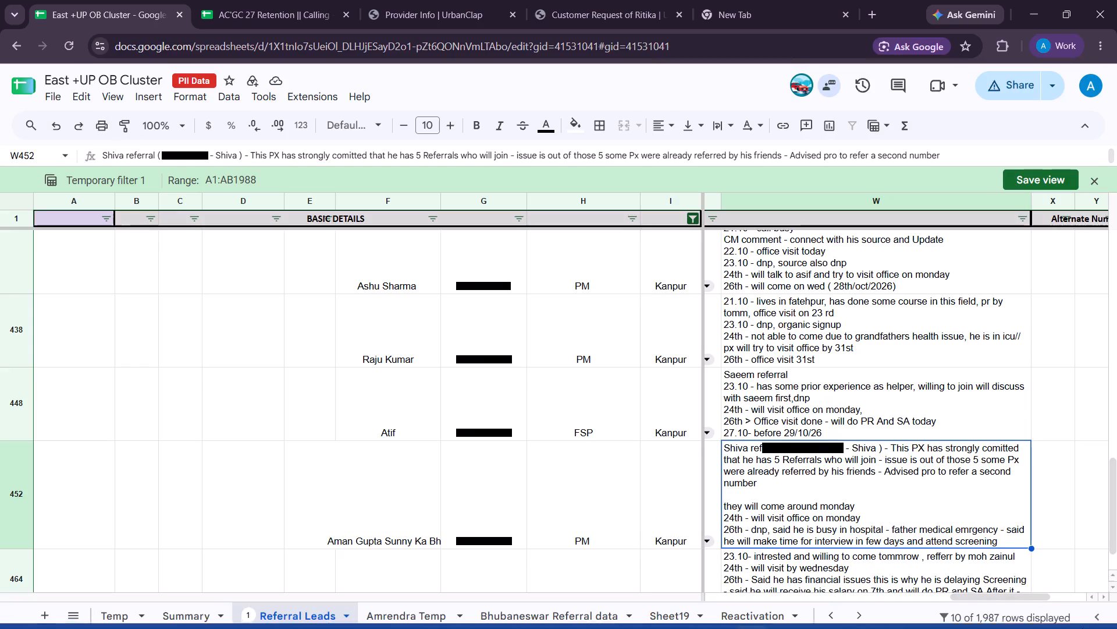
{"action": "left_click", "coordinate": [1077, 605]}
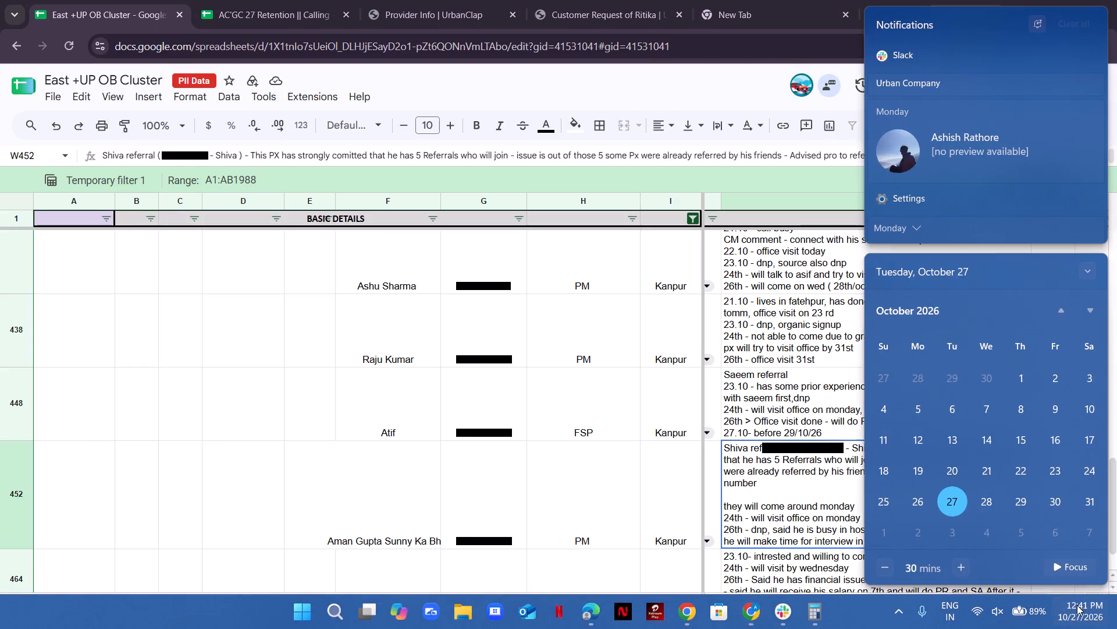
{"action": "left_click", "coordinate": [1013, 498]}
{"action": "left_click", "coordinate": [1046, 498]}
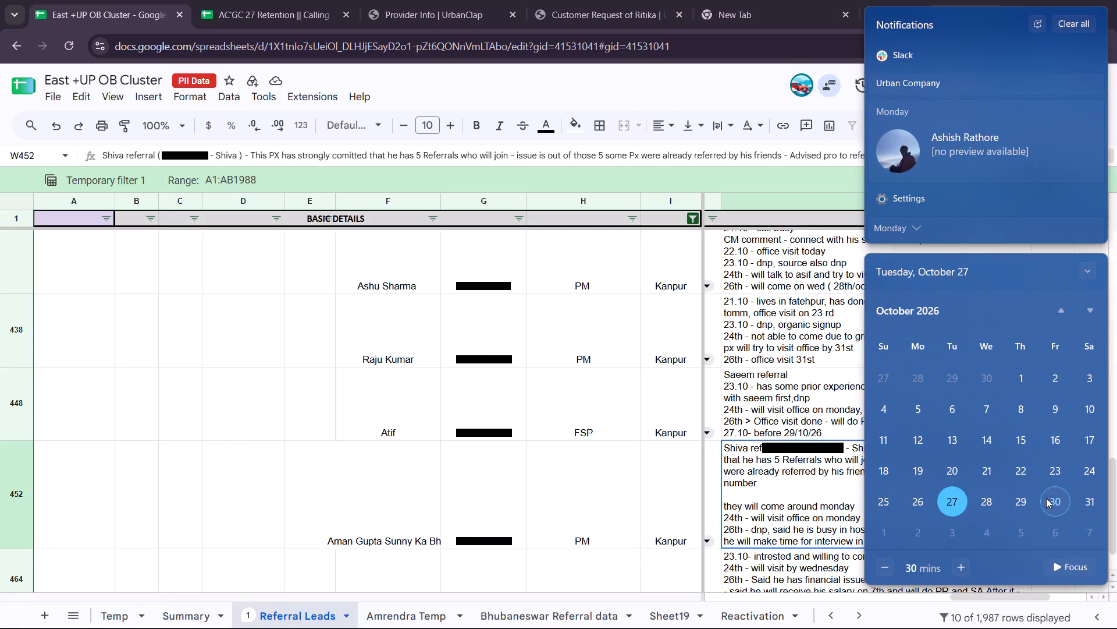
{"action": "left_click", "coordinate": [1029, 498]}
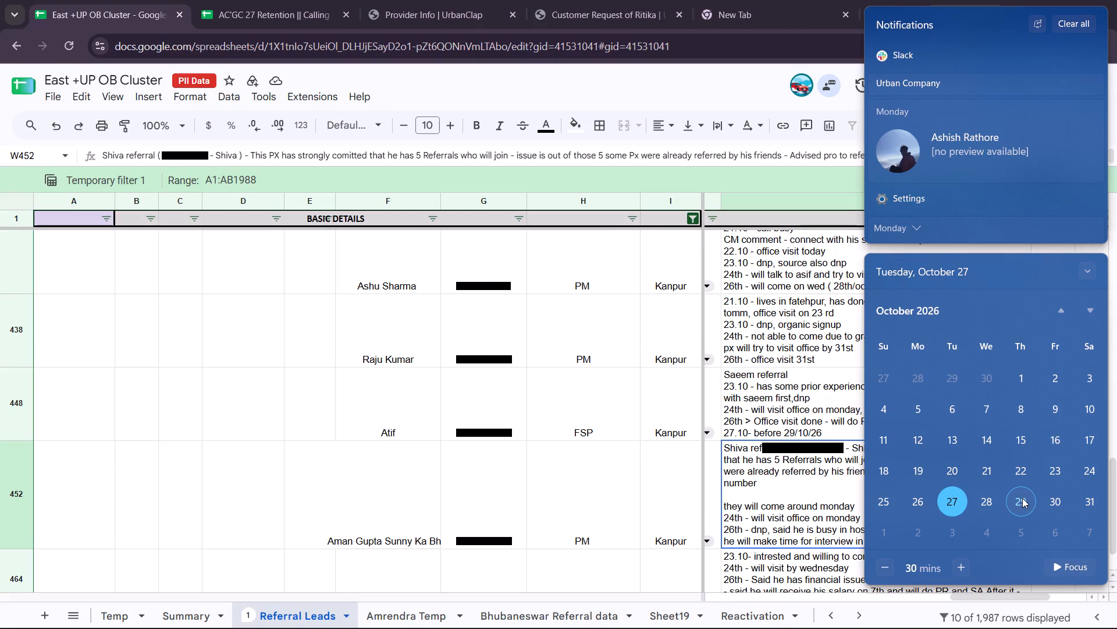
{"action": "left_click", "coordinate": [1058, 497]}
{"action": "left_click", "coordinate": [1075, 615]}
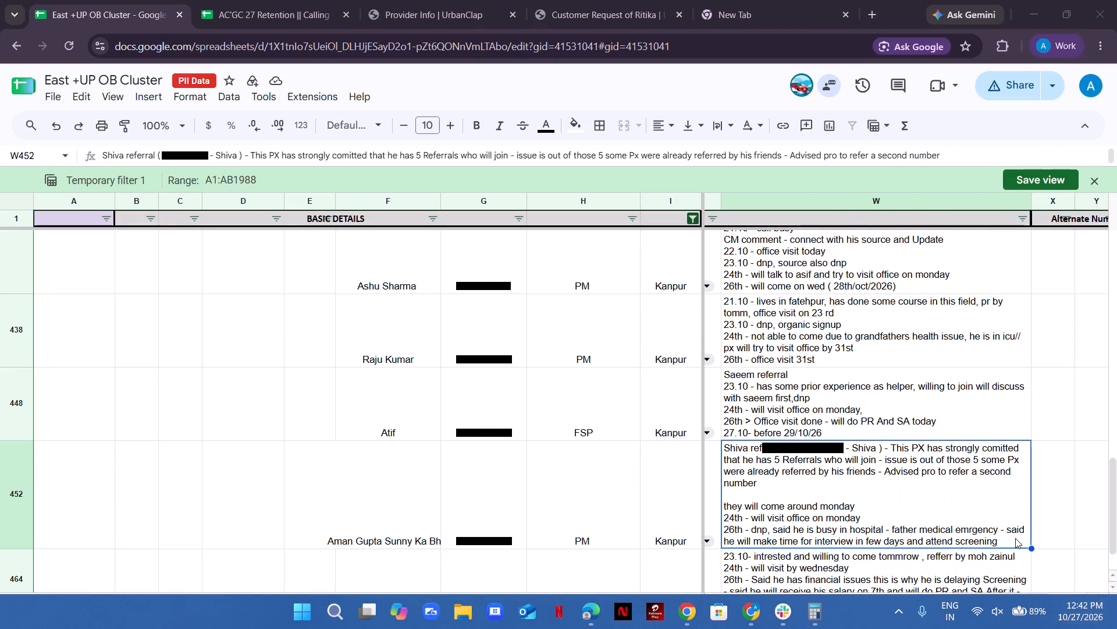
Start a new line "27.10" at the end of the column W comments for the Kanpur PM lead in row 452.
{"action": "double_click", "coordinate": [1015, 538]}
{"action": "key", "text": "space"}
{"action": "key", "text": "space"}
{"action": "key", "text": "space"}
{"action": "key", "text": "space"}
{"action": "key", "text": "space"}
{"action": "key", "text": "space"}
{"action": "key", "text": "space"}
{"action": "key", "text": "space"}
{"action": "key", "text": "space"}
{"action": "key", "text": "space"}
{"action": "key", "text": "space"}
{"action": "key", "text": "space"}
{"action": "key", "text": "space"}
{"action": "key", "text": "space"}
{"action": "key", "text": "space"}
{"action": "key", "text": "space"}
{"action": "key", "text": "space"}
{"action": "key", "text": "space"}
{"action": "key", "text": "space"}
{"action": "key", "text": "space"}
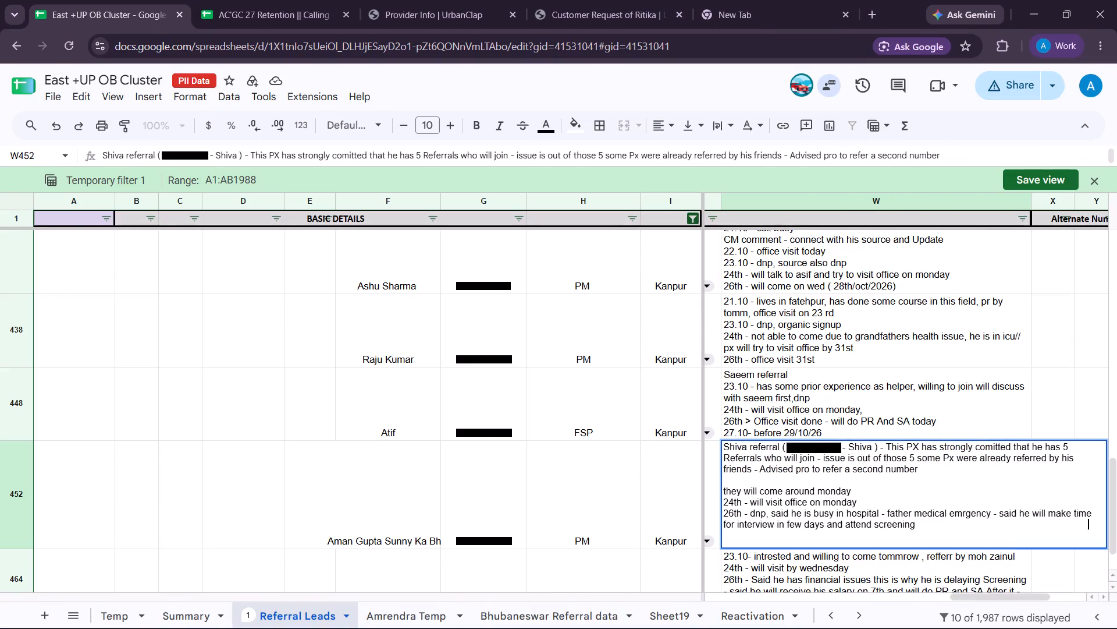
{"action": "type", "text": "27"}
{"action": "type", "text": ".10"}
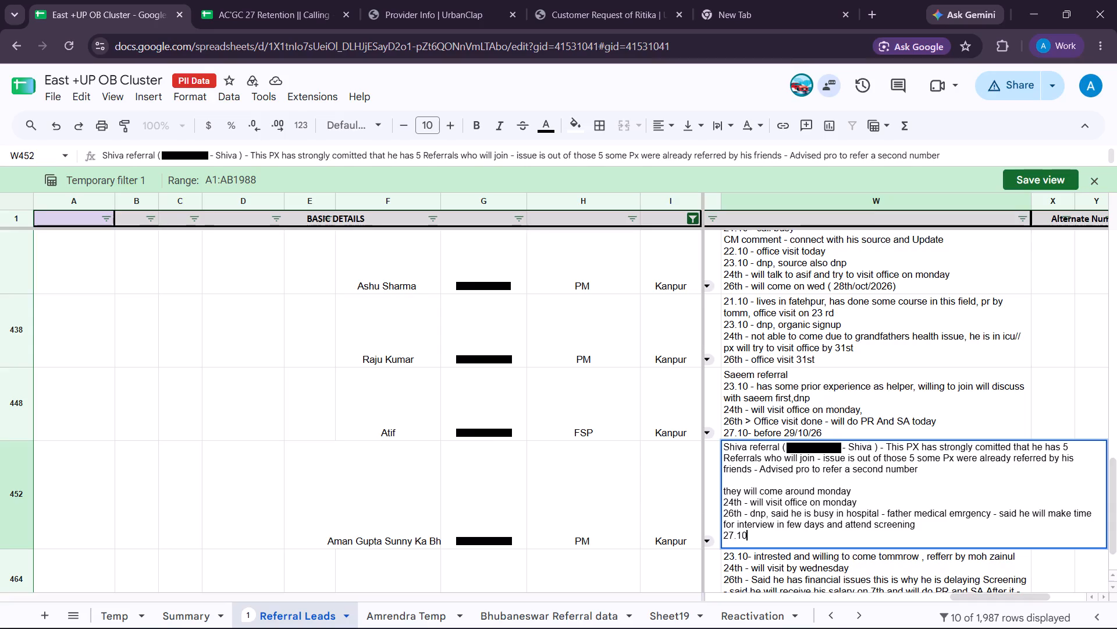
{"action": "key", "text": "space"}
In row 452's 26th comment line, move "said he is busy" through "few days" after "and a", and correct the opening to "dnp, and said".
{"action": "left_click_drag", "start_coordinate": [771, 513], "coordinate": [923, 507]}
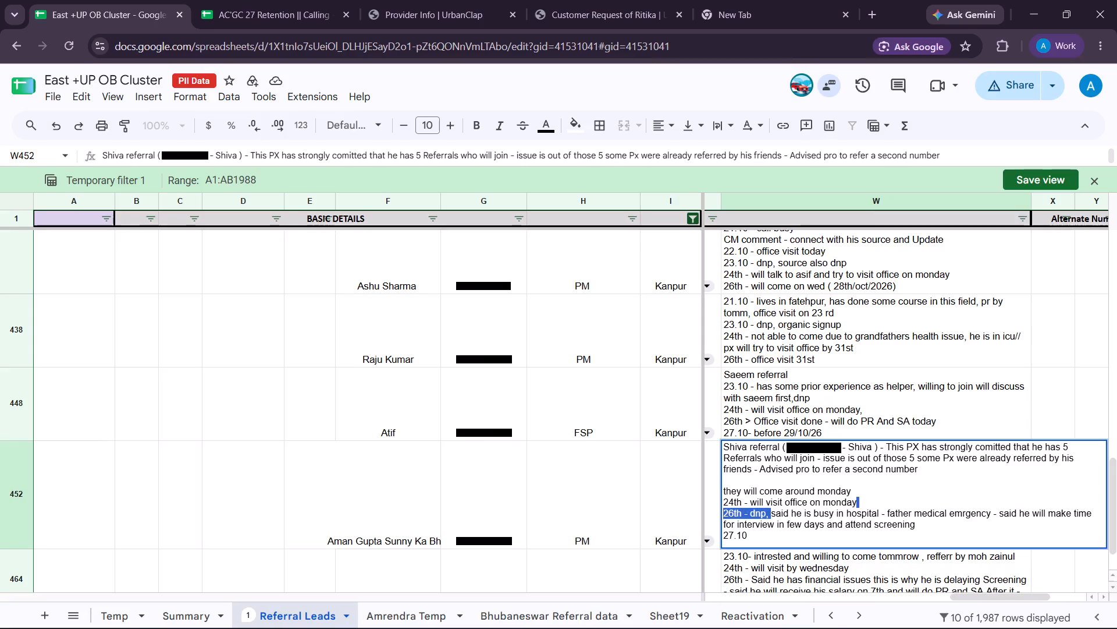
{"action": "left_click_drag", "start_coordinate": [923, 507], "coordinate": [805, 520]}
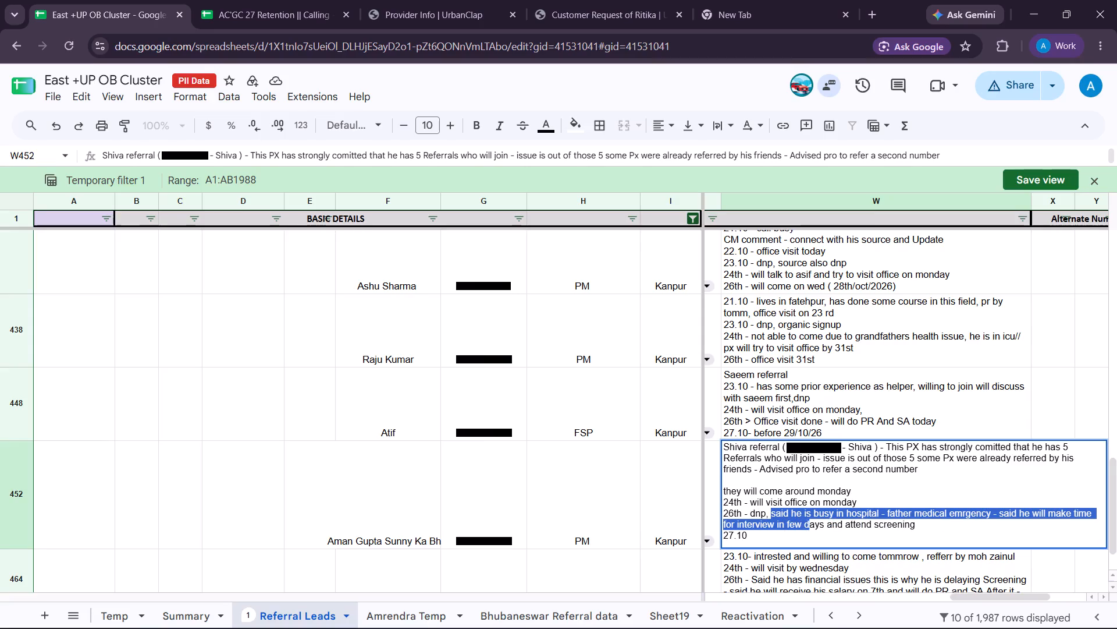
{"action": "left_click_drag", "start_coordinate": [805, 520], "coordinate": [816, 526]}
{"action": "left_click_drag", "start_coordinate": [816, 526], "coordinate": [826, 526]}
{"action": "left_click_drag", "start_coordinate": [826, 526], "coordinate": [862, 528]}
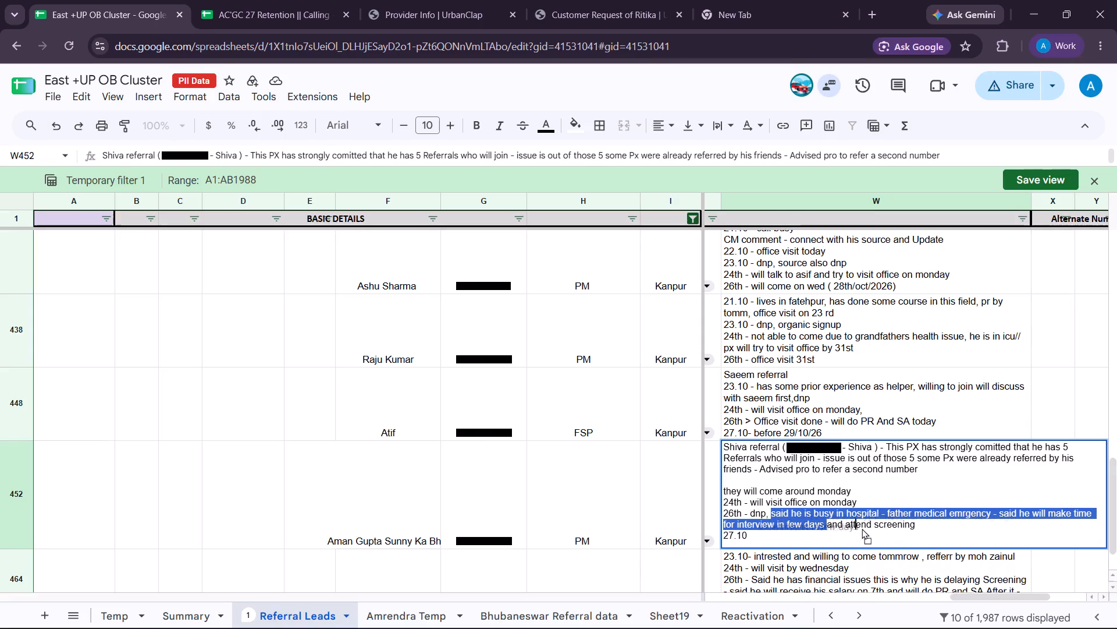
{"action": "left_click_drag", "start_coordinate": [862, 528], "coordinate": [848, 525]}
{"action": "left_click", "coordinate": [845, 525]}
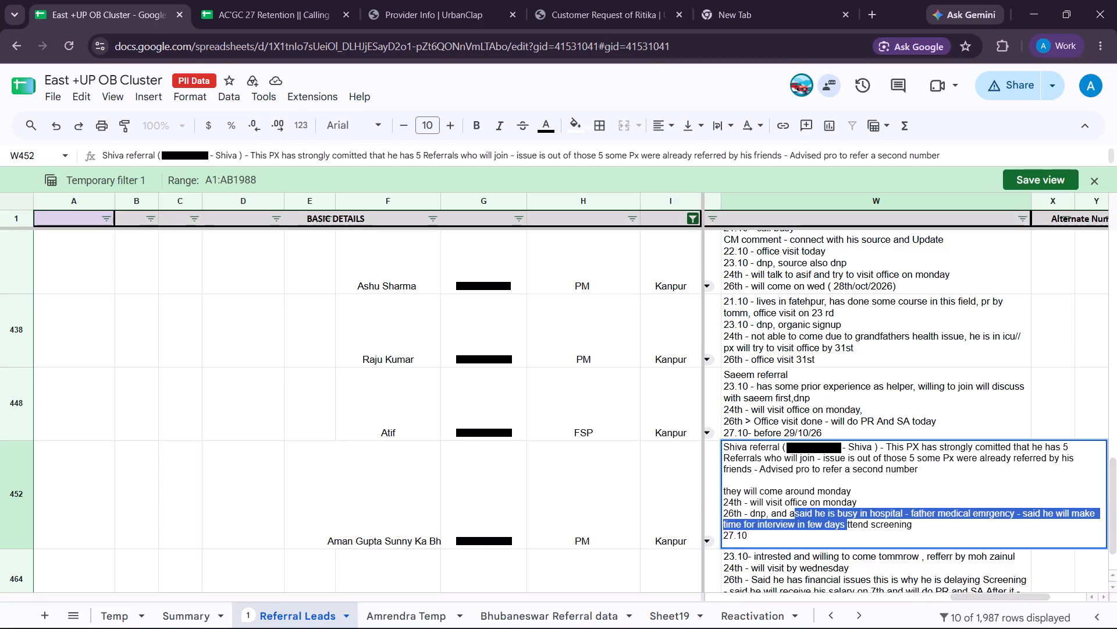
{"action": "left_click", "coordinate": [794, 511]}
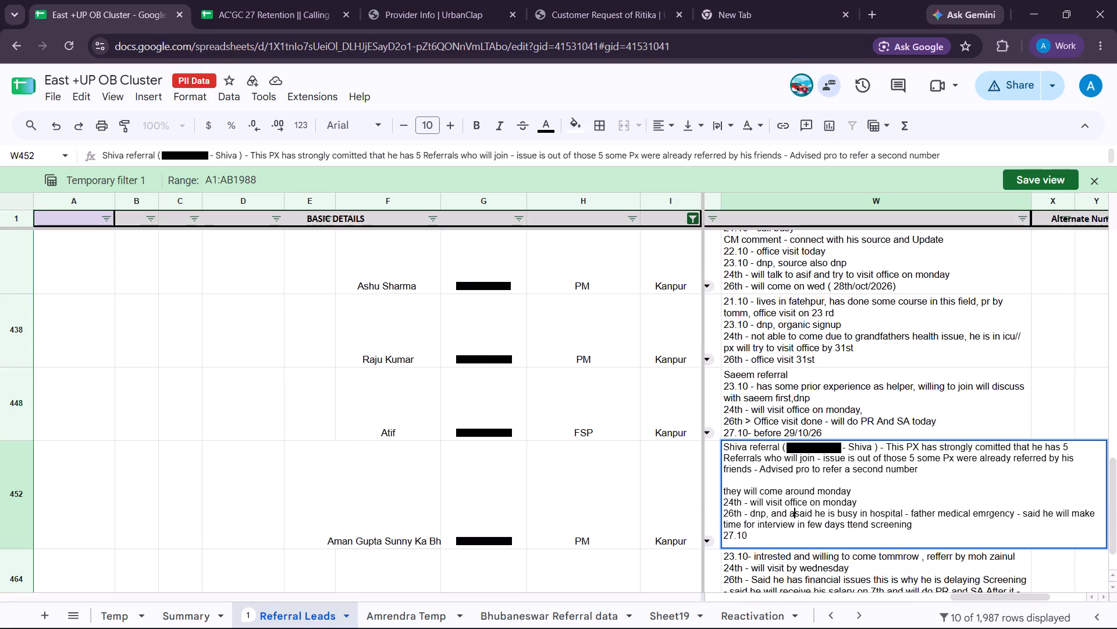
{"action": "key", "text": "BackSpace"}
{"action": "key", "text": "BackSpace"}
{"action": "key", "text": "space"}
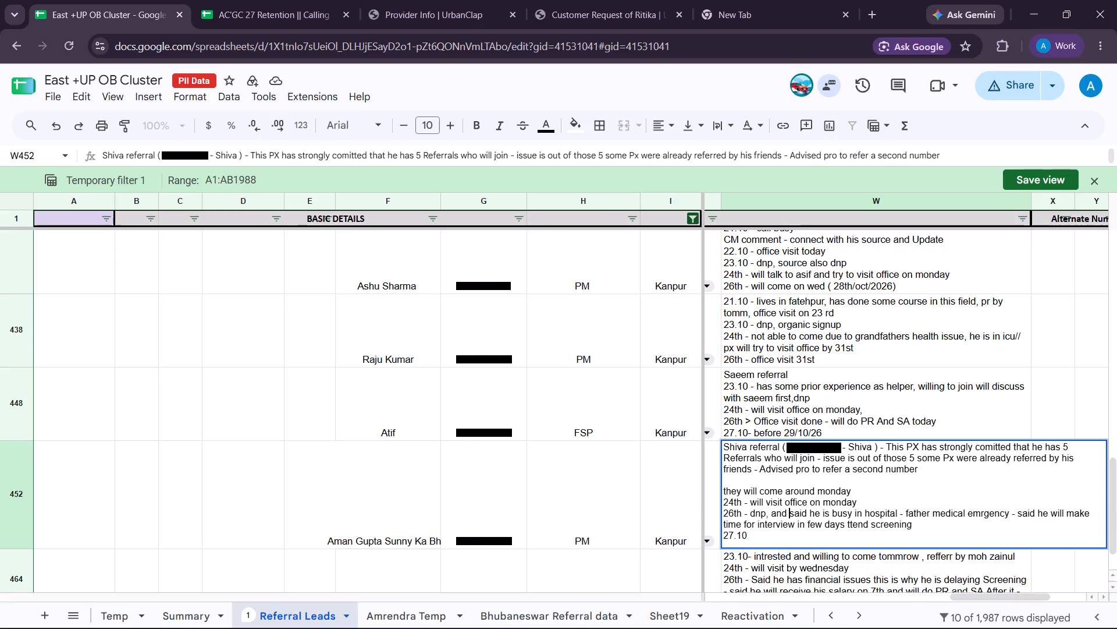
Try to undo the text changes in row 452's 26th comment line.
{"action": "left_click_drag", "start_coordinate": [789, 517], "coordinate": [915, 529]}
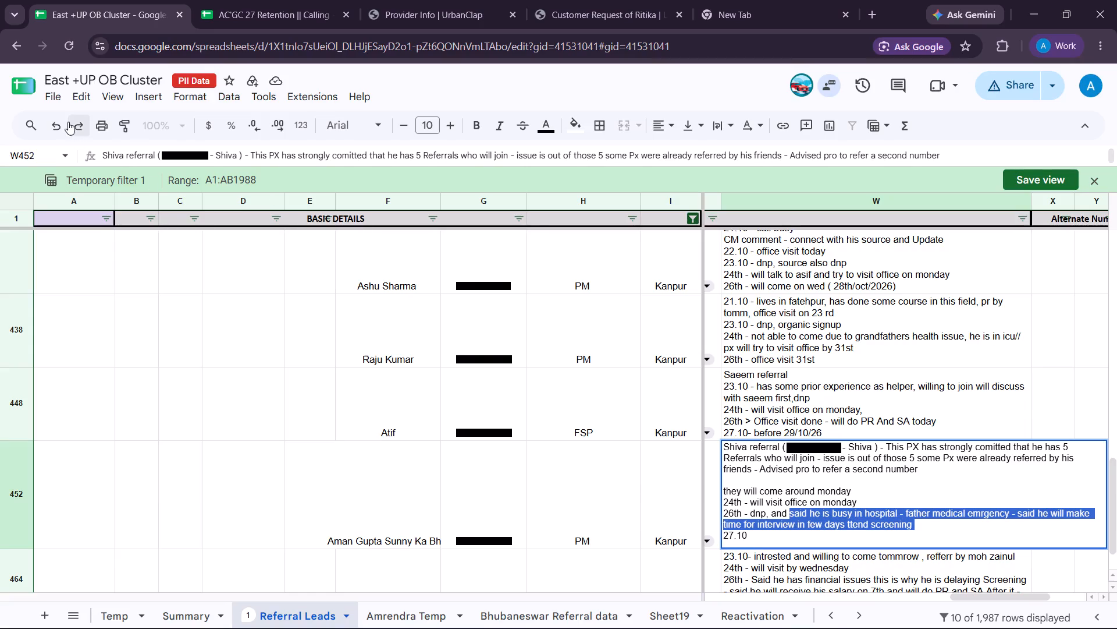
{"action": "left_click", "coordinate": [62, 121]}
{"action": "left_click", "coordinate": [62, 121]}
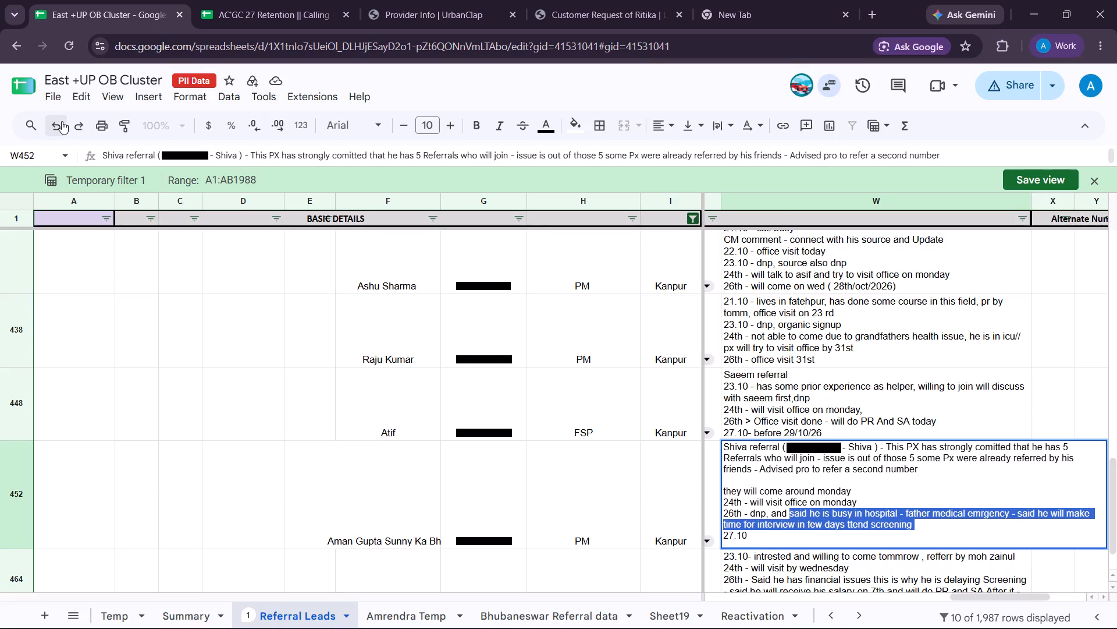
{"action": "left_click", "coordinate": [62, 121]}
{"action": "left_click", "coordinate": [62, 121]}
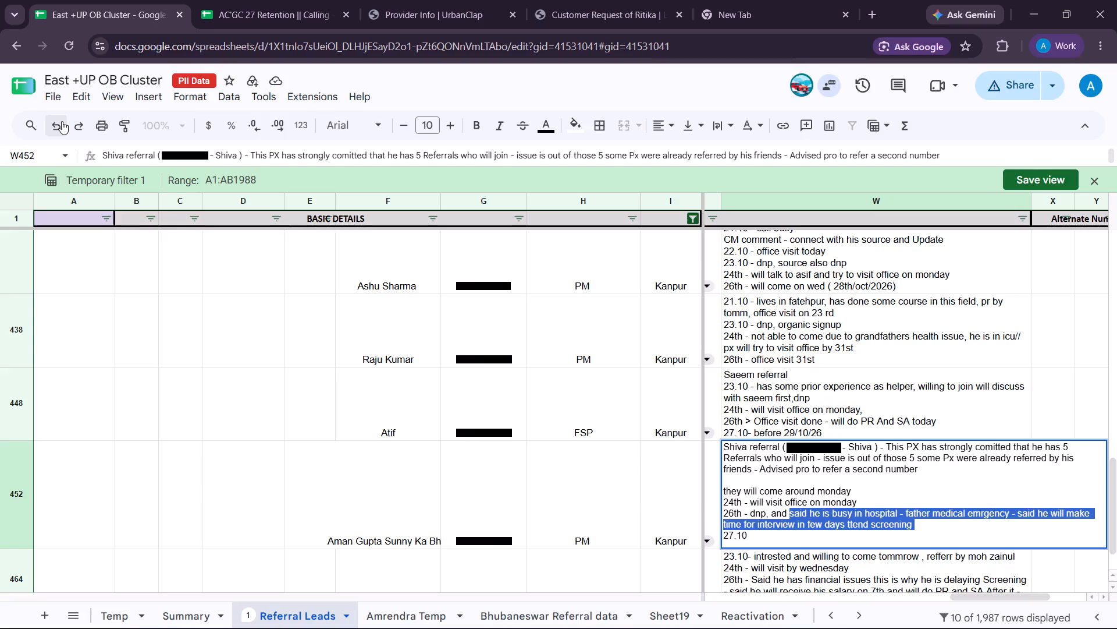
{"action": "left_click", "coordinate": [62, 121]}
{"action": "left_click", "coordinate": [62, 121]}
Undo the text changes in row 452's 26th comment line, back to the wording "dnp, said he is busy in hospital".
{"action": "left_click", "coordinate": [806, 542]}
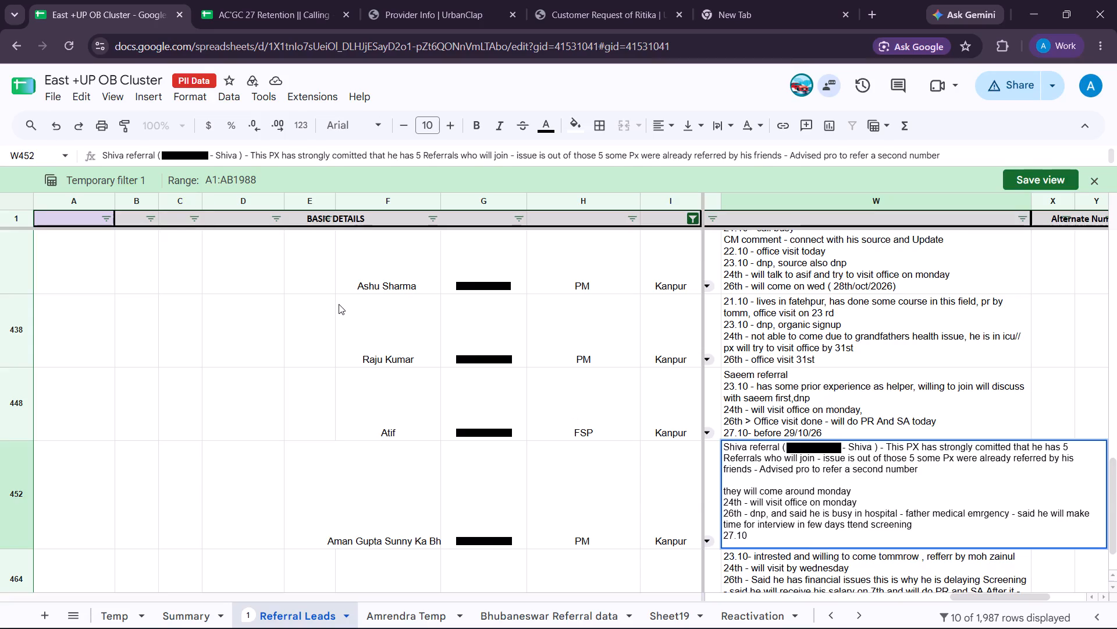
{"action": "left_click", "coordinate": [58, 127]}
{"action": "left_click", "coordinate": [58, 127]}
{"action": "triple_click", "coordinate": [58, 127]}
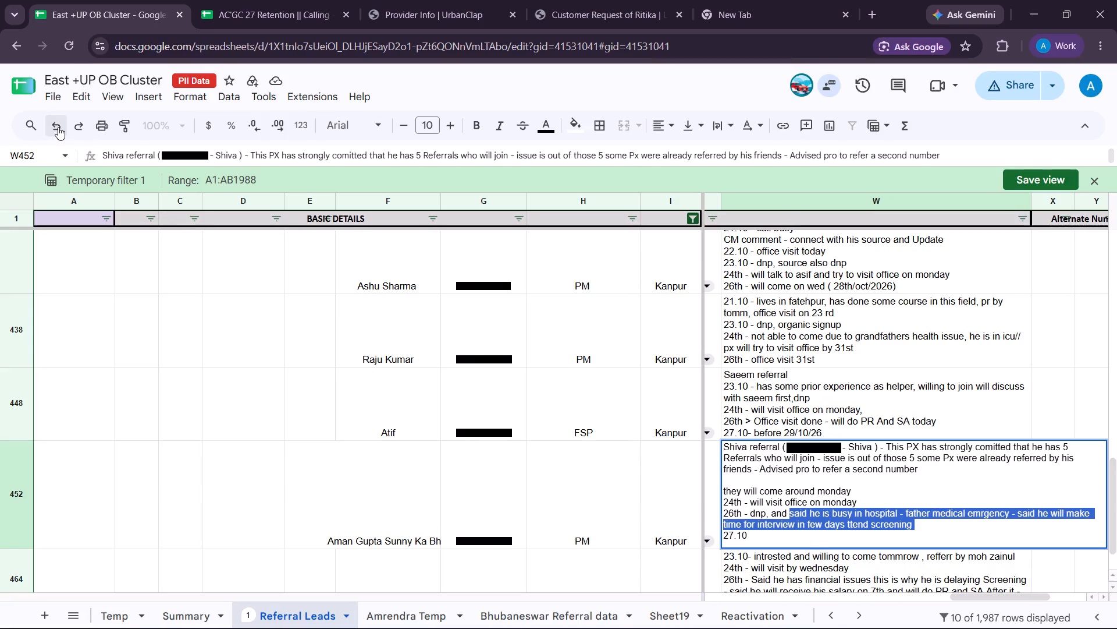
{"action": "triple_click", "coordinate": [58, 127]}
{"action": "double_click", "coordinate": [58, 127]}
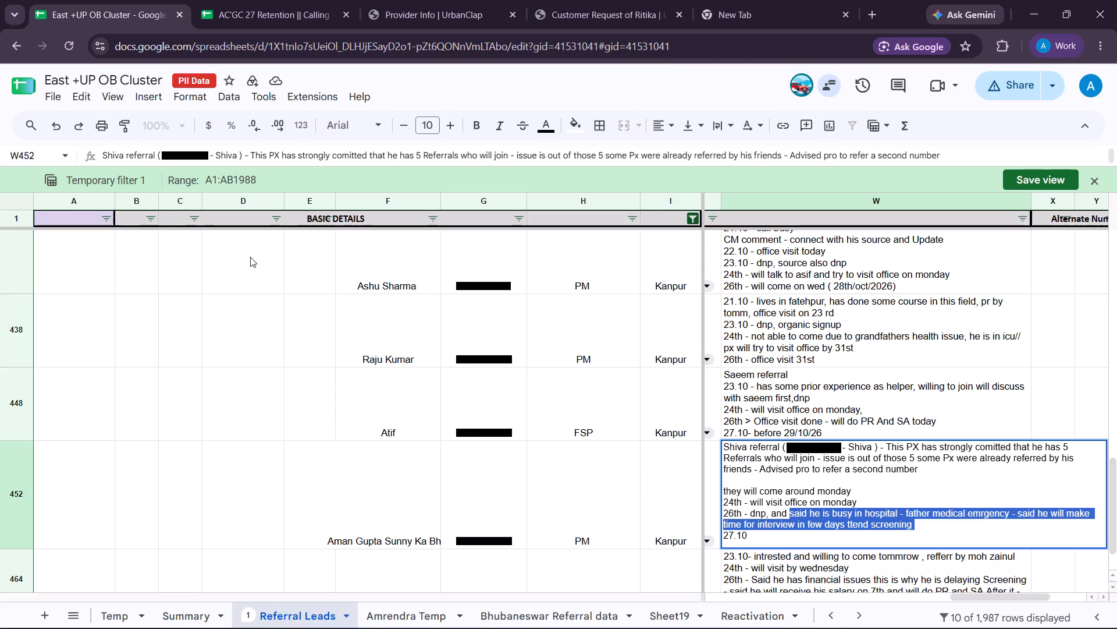
{"action": "key", "text": "ctrl+z"}
{"action": "key", "text": "ctrl+z"}
{"action": "key", "text": "ctrl+z"}
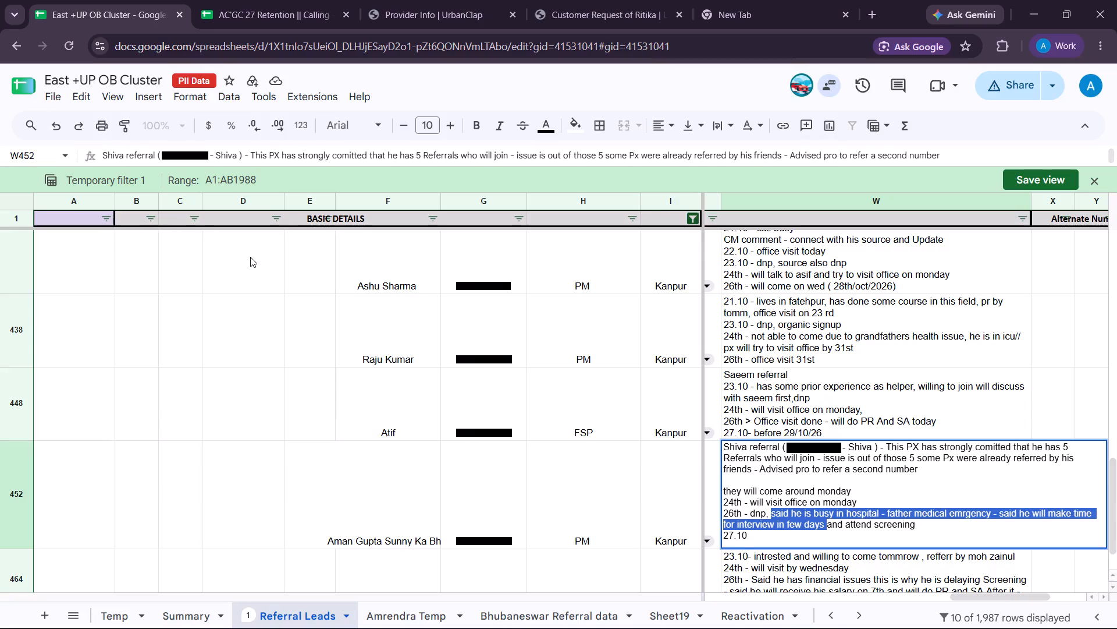
Copy row 452's 26th comment from "said he is busy" through "attend screening" into its 27.10 line after a dash.
{"action": "left_click", "coordinate": [851, 545]}
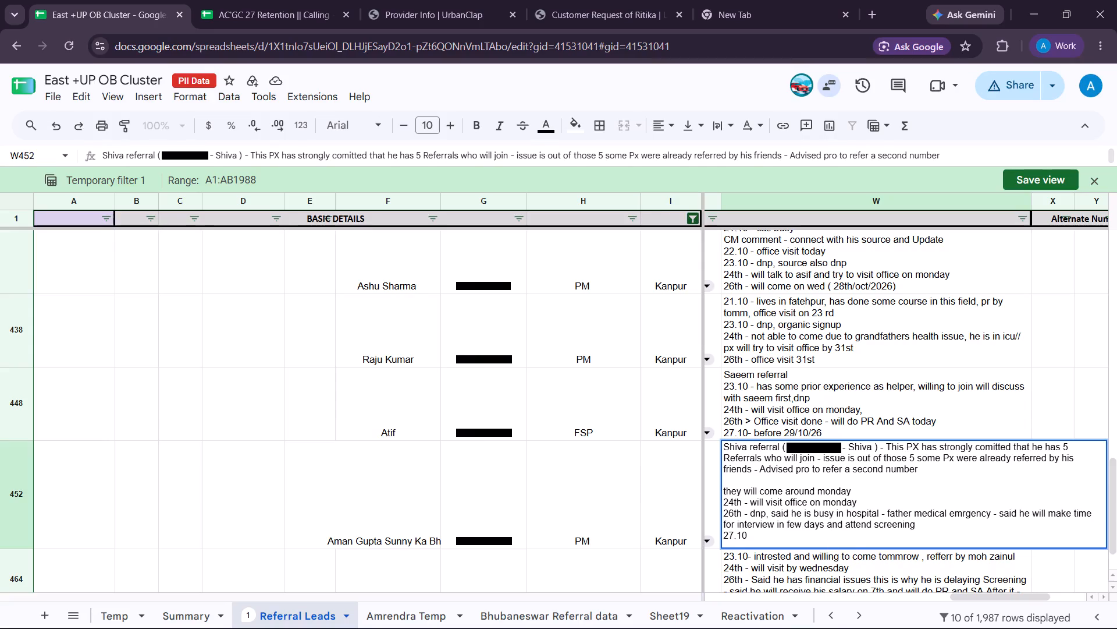
{"action": "left_click_drag", "start_coordinate": [770, 514], "coordinate": [926, 525]}
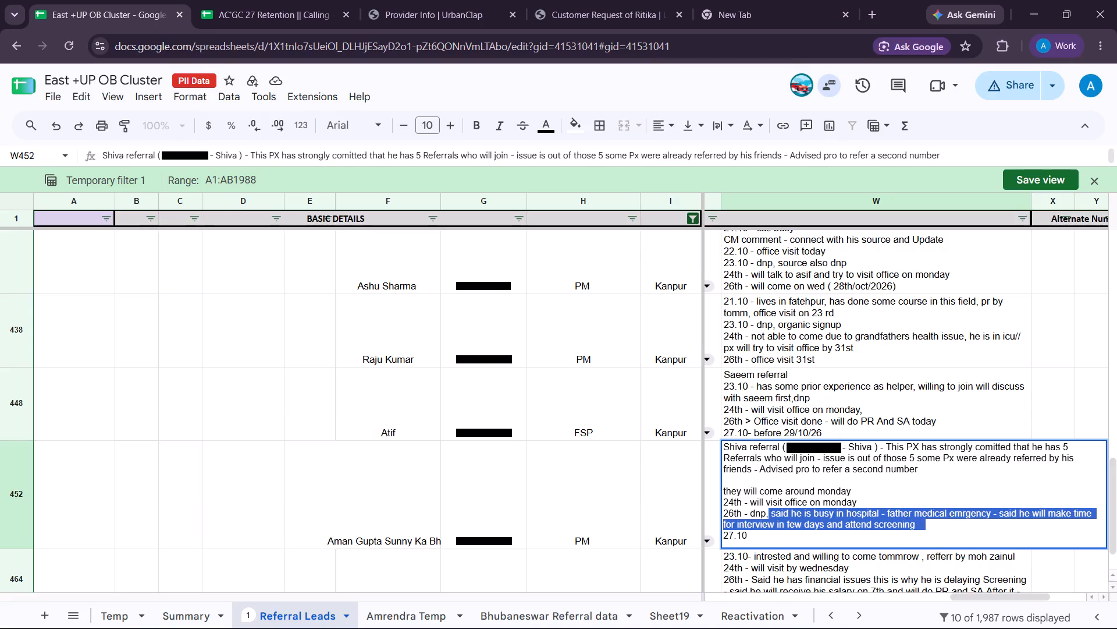
{"action": "key", "text": "ctrl+c"}
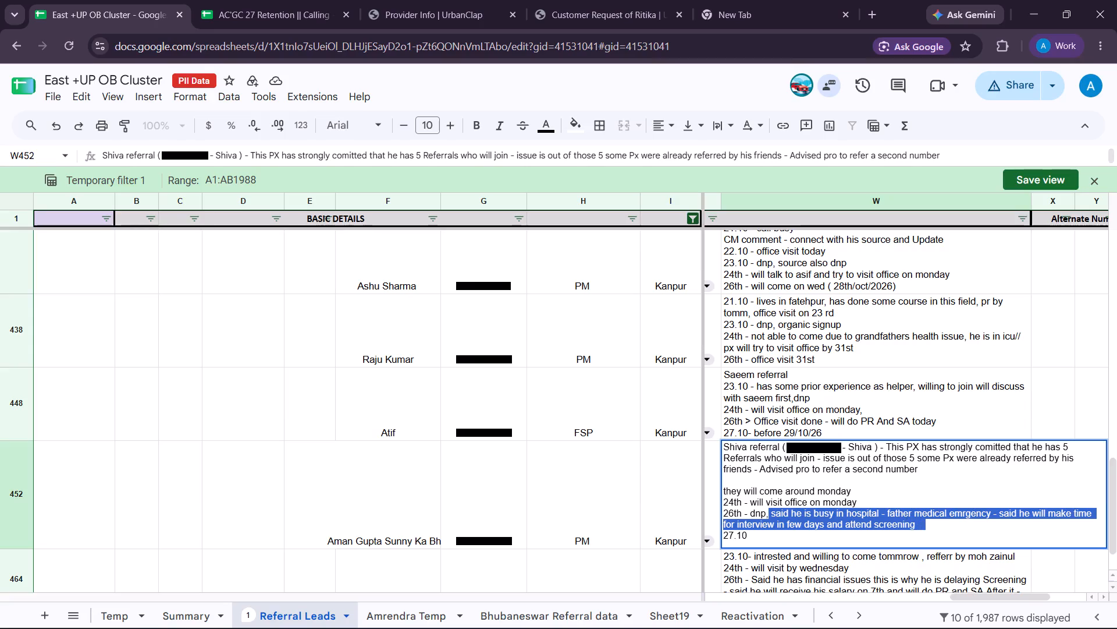
{"action": "left_click", "coordinate": [883, 538]}
{"action": "type", "text": "-"}
{"action": "key", "text": "space"}
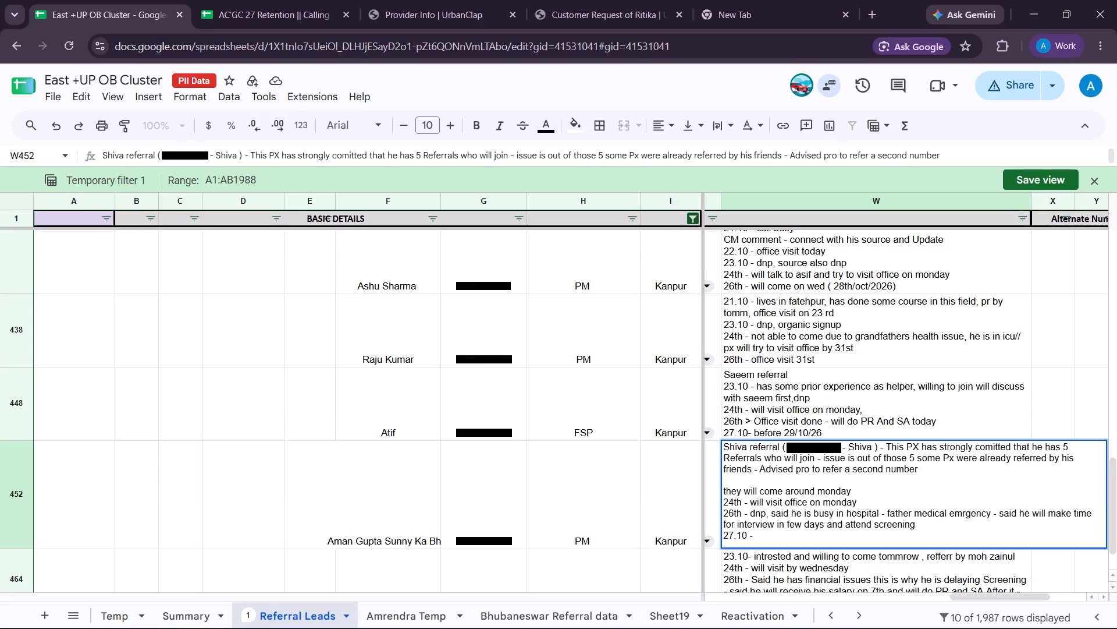
{"action": "key", "text": "ctrl+v"}
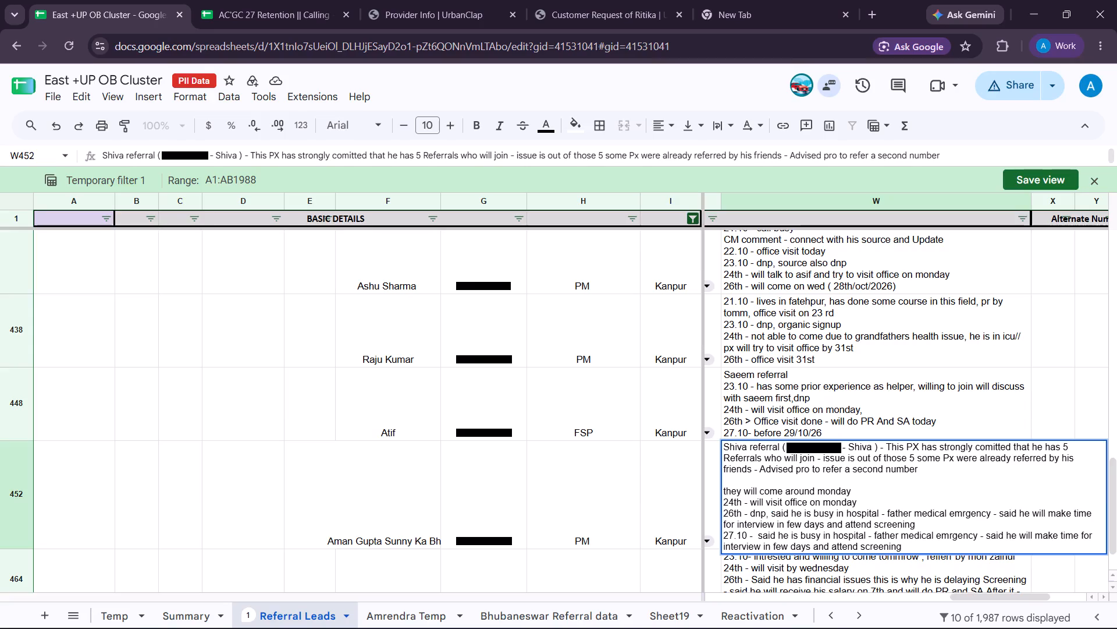
Append ", do call on 28/10/26" to the 27.10 comment line for the Kanpur PM lead in row 452.
{"action": "key", "text": "space"}
{"action": "key", "text": "BackSpace"}
{"action": "key", "text": "BackSpace"}
{"action": "key", "text": "BackSpace"}
{"action": "key", "text": "BackSpace"}
{"action": "type", "text": ", do clll"}
{"action": "key", "text": "space"}
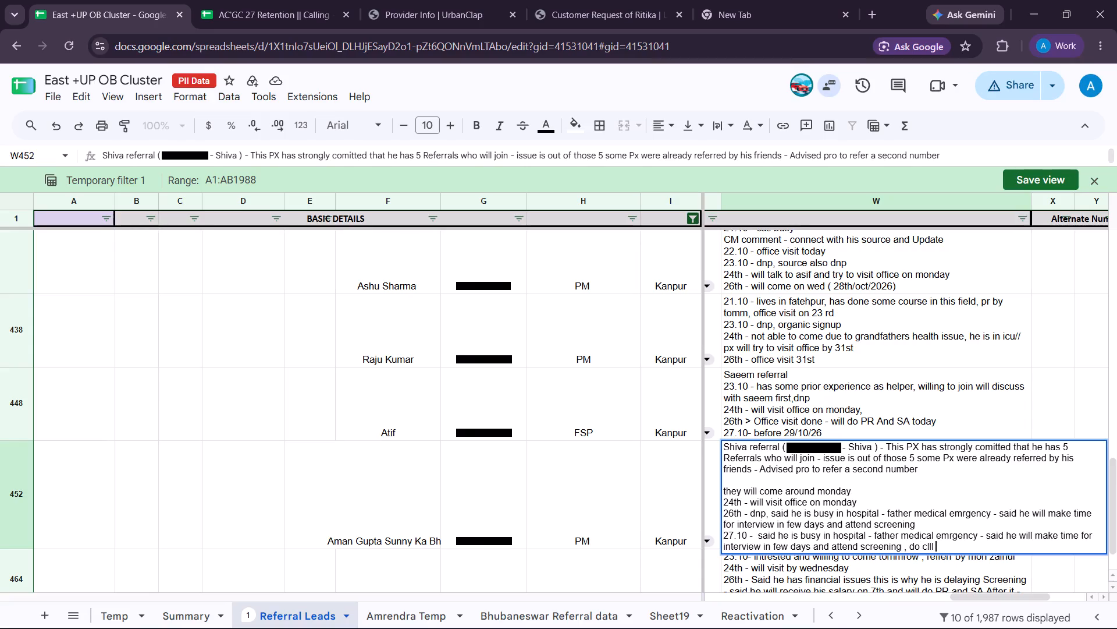
{"action": "key", "text": "BackSpace"}
{"action": "key", "text": "BackSpace"}
{"action": "key", "text": "BackSpace"}
{"action": "key", "text": "BackSpace"}
{"action": "type", "text": "all on"}
{"action": "key", "text": "space"}
{"action": "key", "text": "2"}
{"action": "key", "text": "8"}
{"action": "key", "text": "slash"}
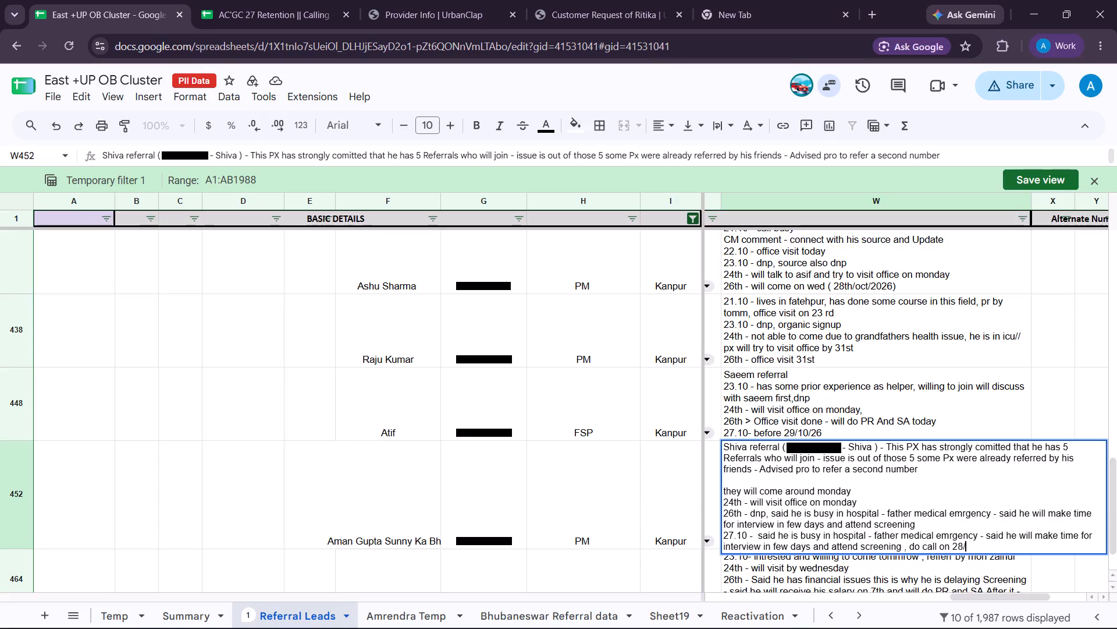
{"action": "type", "text": "10/1"}
{"action": "key", "text": "BackSpace"}
{"action": "type", "text": "26"}
{"action": "key", "text": "Return"}
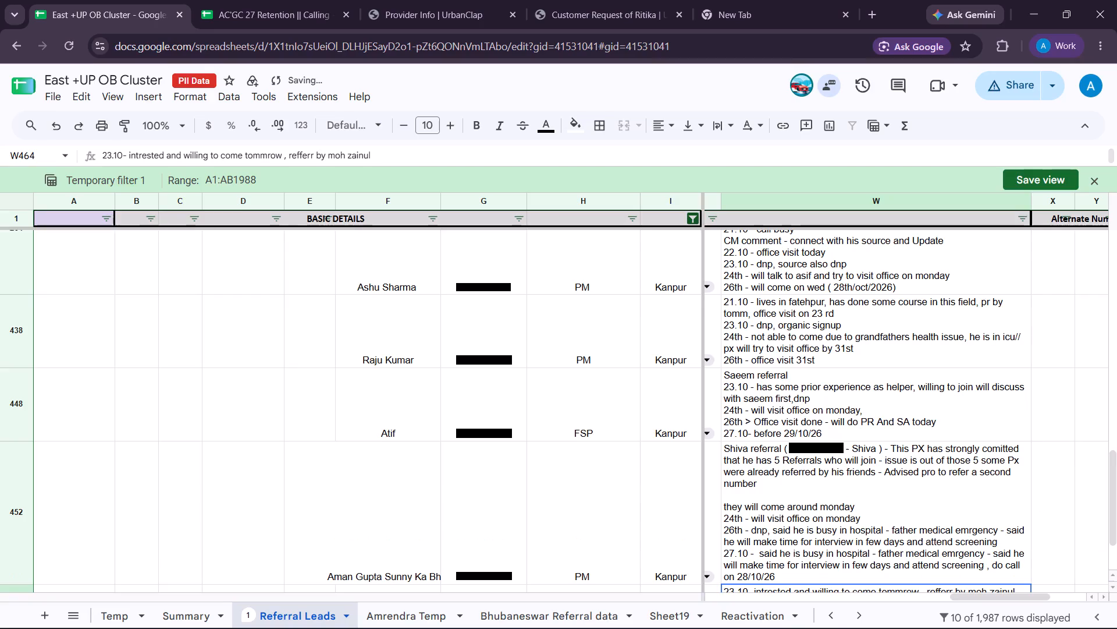
Start a new line "27.10-" at the end of the column W comments for the Kanpur PM lead in row 464.
{"action": "scroll", "coordinate": [858, 471], "scroll_direction": "down", "scroll_amount": 2}
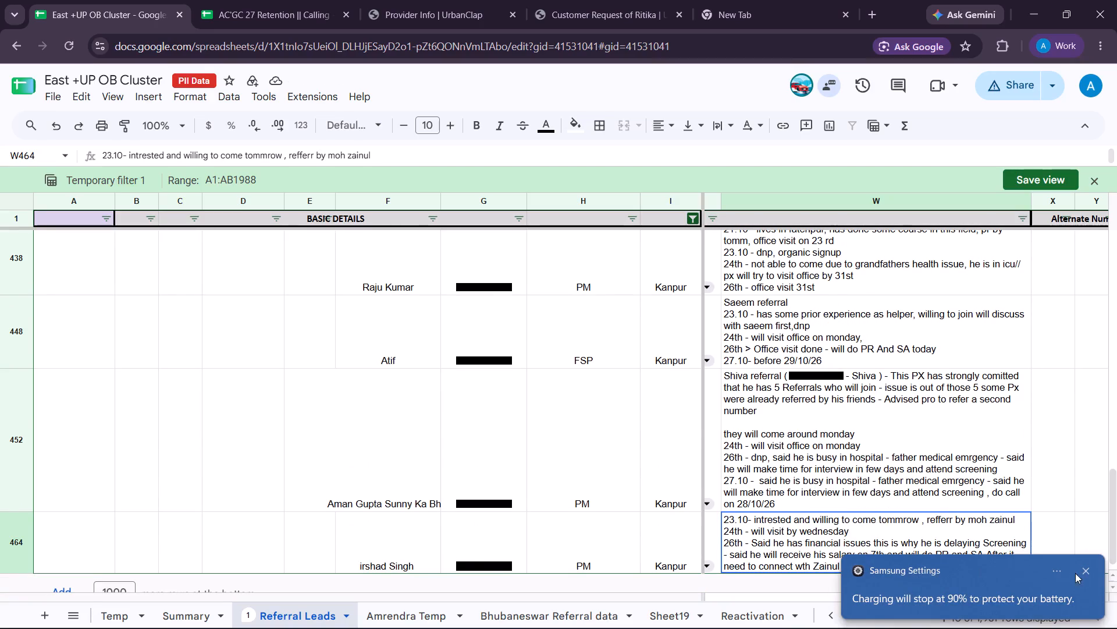
{"action": "left_click", "coordinate": [1084, 568]}
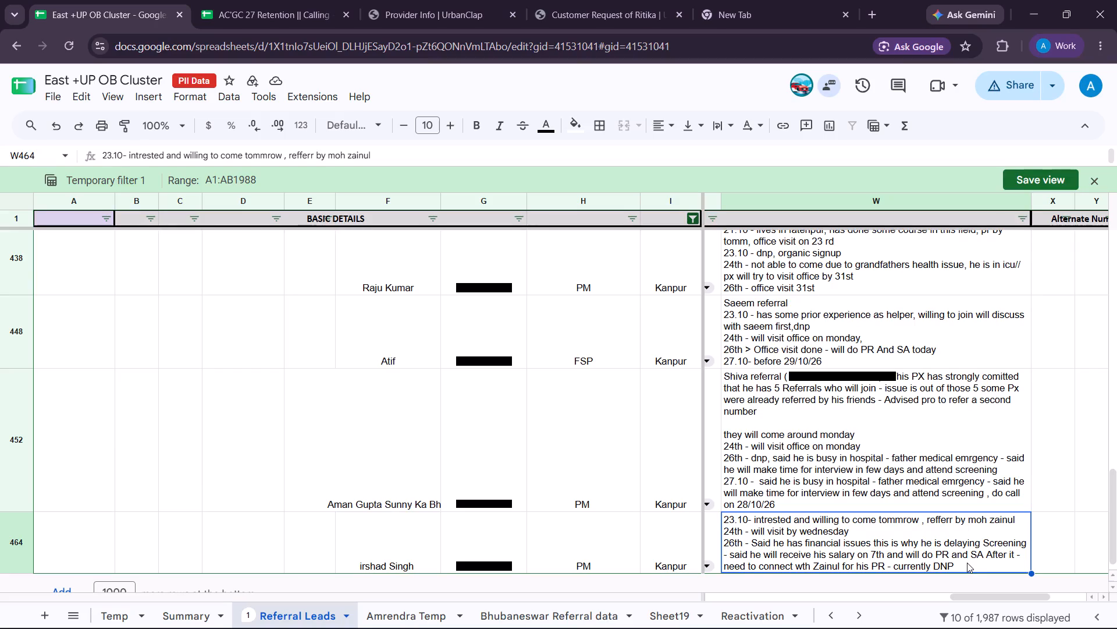
{"action": "scroll", "coordinate": [844, 513], "scroll_direction": "right", "scroll_amount": 1}
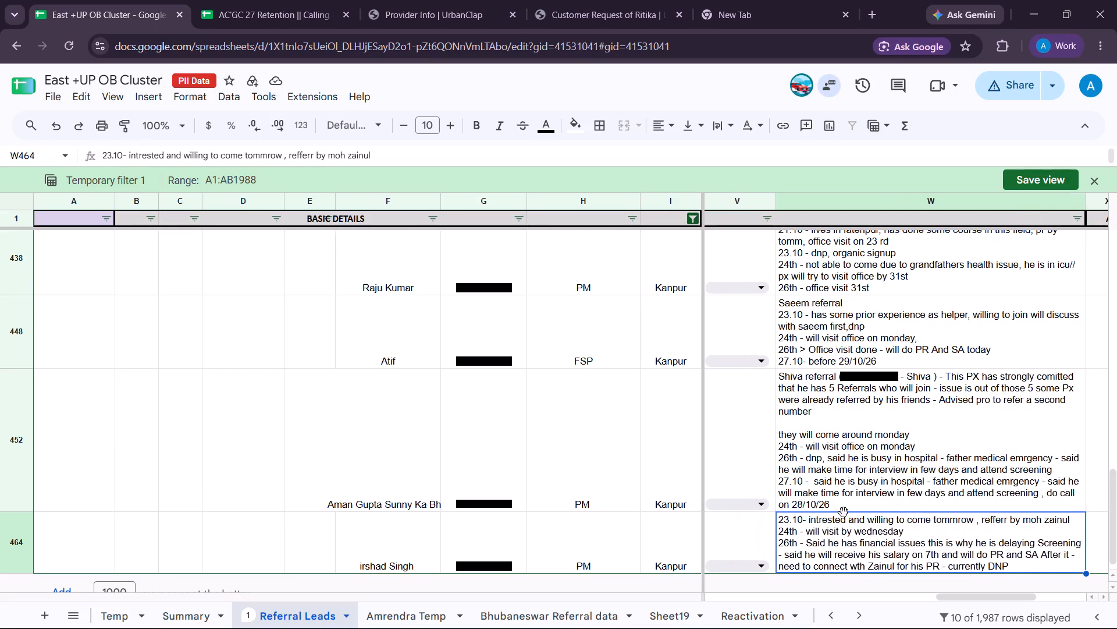
{"action": "scroll", "coordinate": [844, 513], "scroll_direction": "right", "scroll_amount": 1}
{"action": "double_click", "coordinate": [1004, 560]}
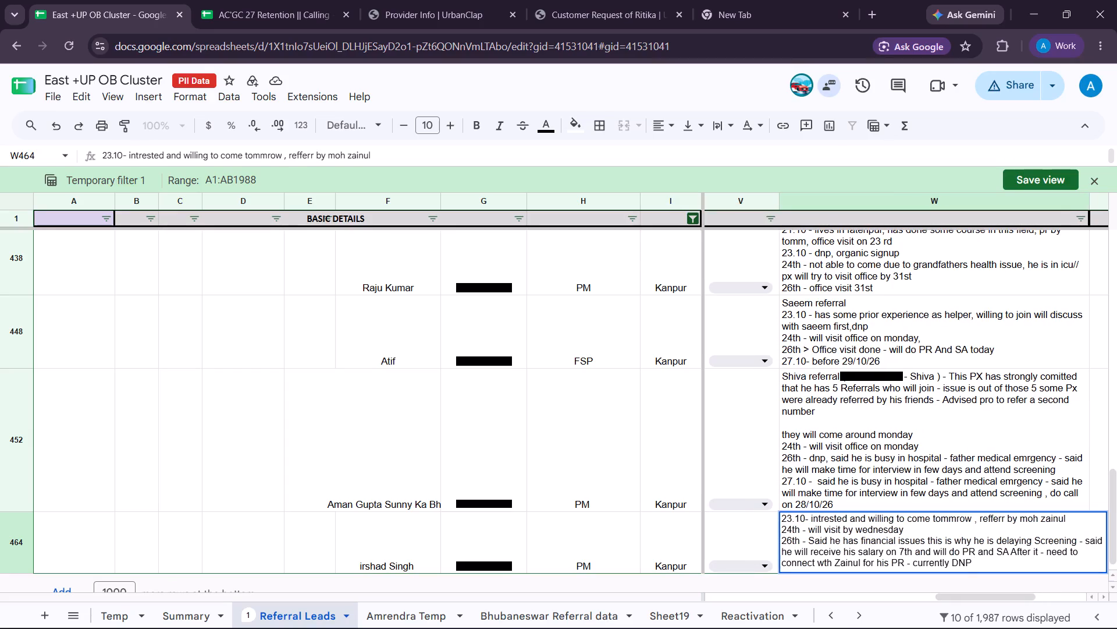
{"action": "key", "text": "space"}
{"action": "key", "text": "space"}
{"action": "key", "text": "space"}
{"action": "key", "text": "space"}
{"action": "key", "text": "space"}
{"action": "key", "text": "space"}
{"action": "key", "text": "space"}
{"action": "key", "text": "space"}
{"action": "key", "text": "space"}
{"action": "key", "text": "space"}
{"action": "key", "text": "space"}
{"action": "key", "text": "space"}
{"action": "key", "text": "space"}
{"action": "key", "text": "space"}
{"action": "key", "text": "space"}
{"action": "key", "text": "space"}
{"action": "key", "text": "space"}
{"action": "key", "text": "space"}
{"action": "key", "text": "space"}
{"action": "key", "text": "space"}
{"action": "key", "text": "space"}
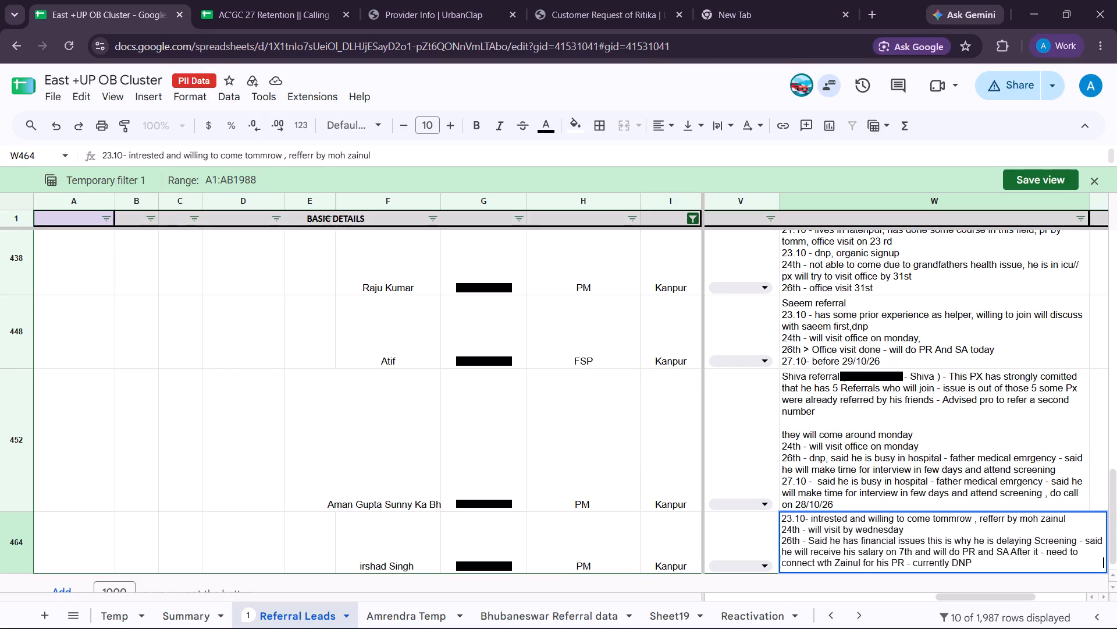
{"action": "type", "text": "27"}
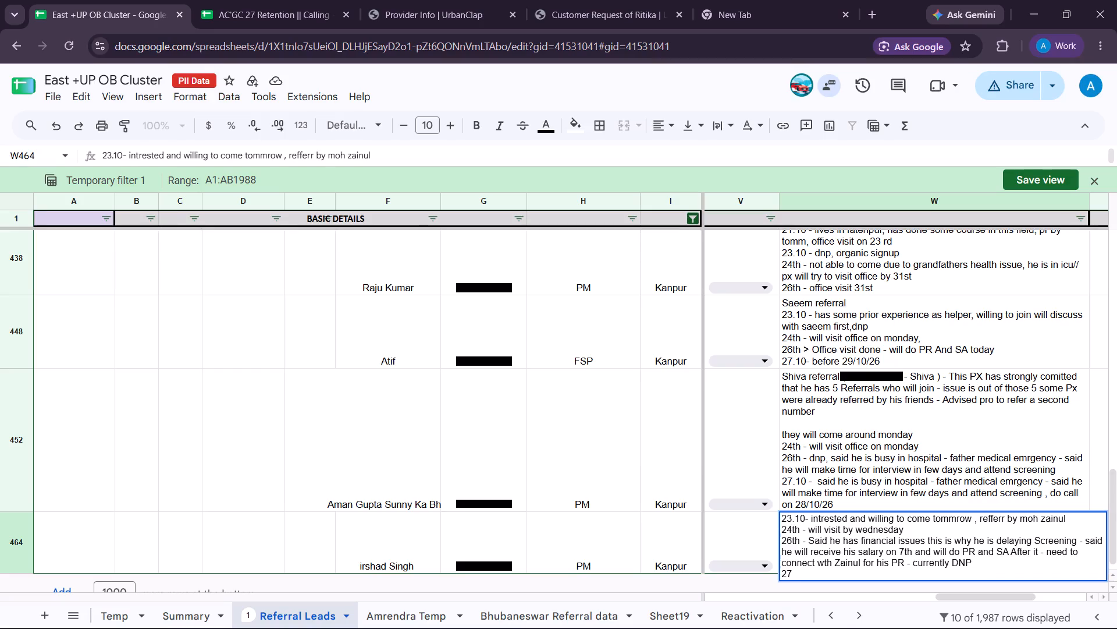
{"action": "type", "text": ".10"}
{"action": "type", "text": "-"}
{"action": "key", "text": "space"}
Copy row 464's 26th comment from "he has financial issues" through "PR and SA After it" into its 27.10 line.
{"action": "left_click_drag", "start_coordinate": [830, 539], "coordinate": [857, 545]}
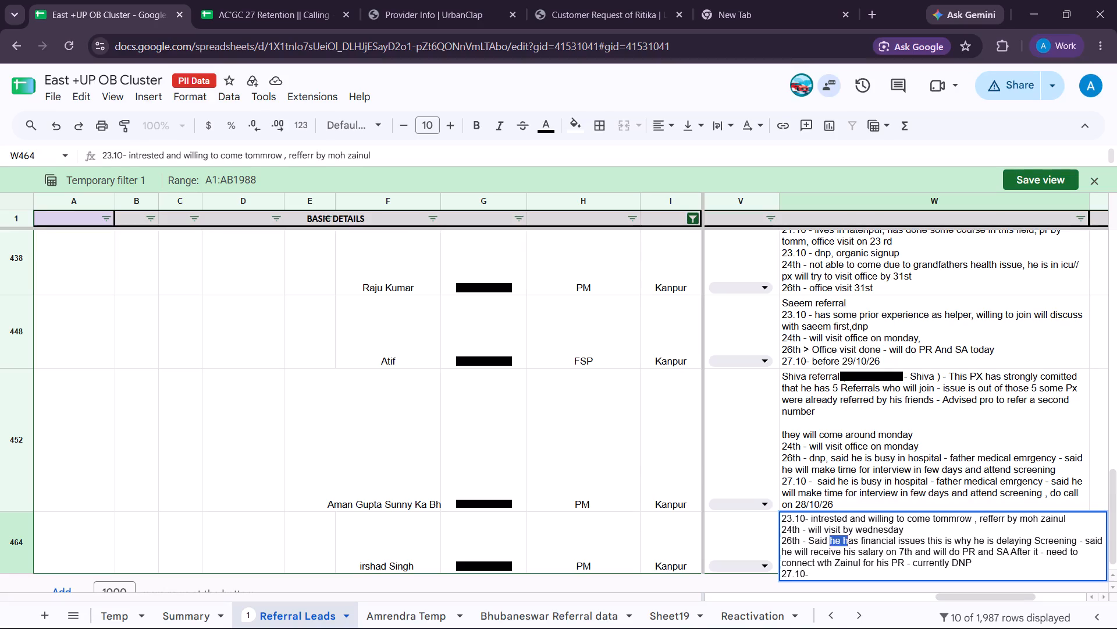
{"action": "left_click_drag", "start_coordinate": [857, 545], "coordinate": [962, 542]}
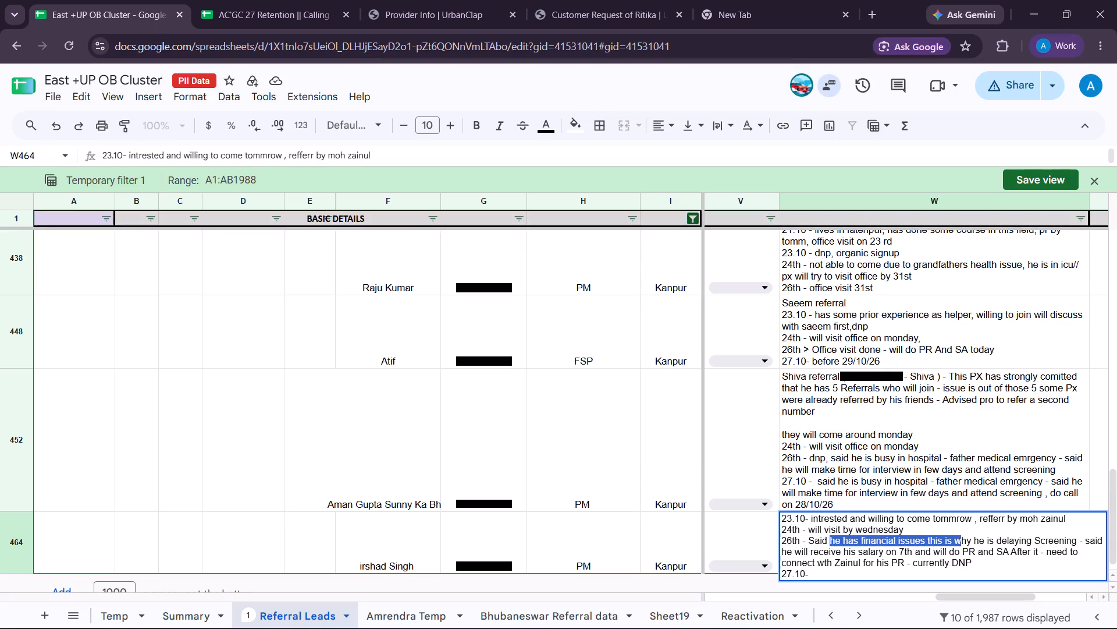
{"action": "left_click_drag", "start_coordinate": [962, 542], "coordinate": [1040, 550]}
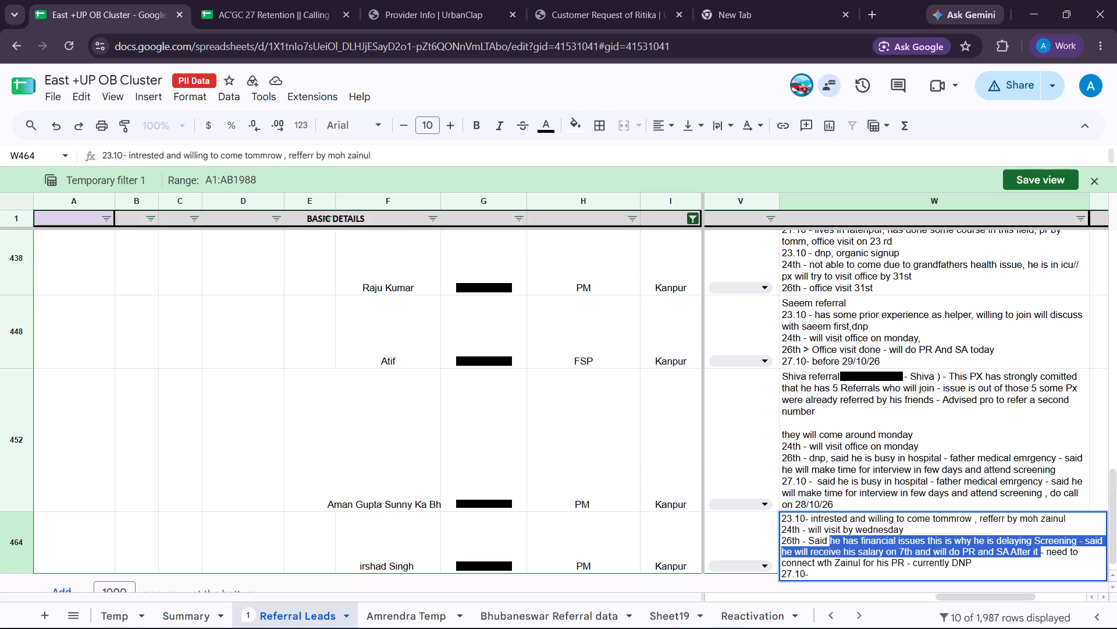
{"action": "key", "text": "ctrl+c"}
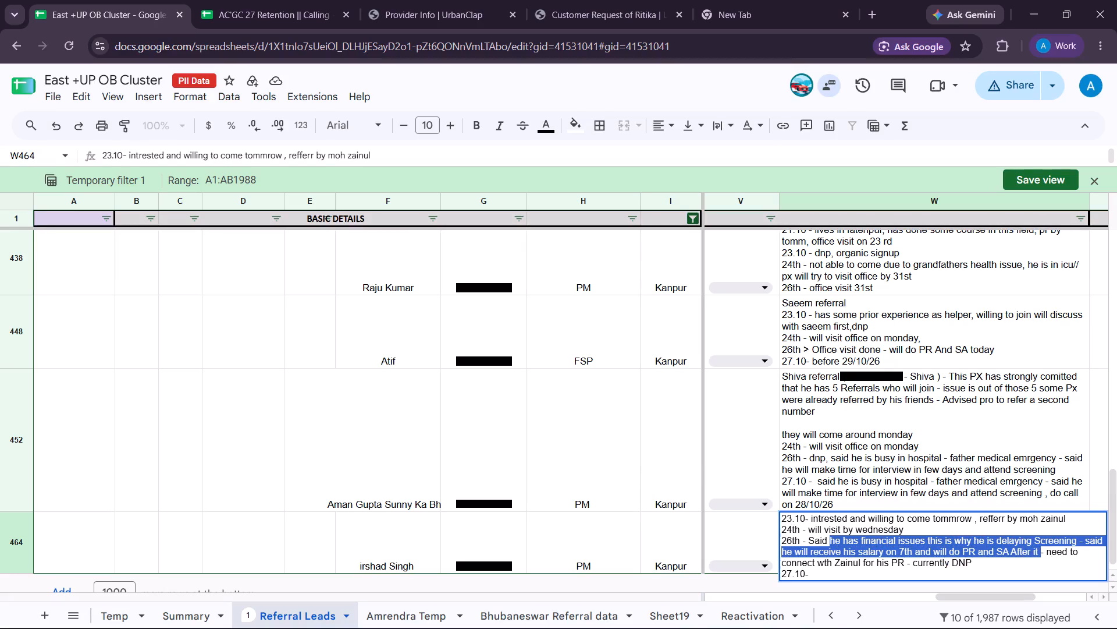
{"action": "left_click", "coordinate": [990, 571]}
{"action": "key", "text": "ctrl+v"}
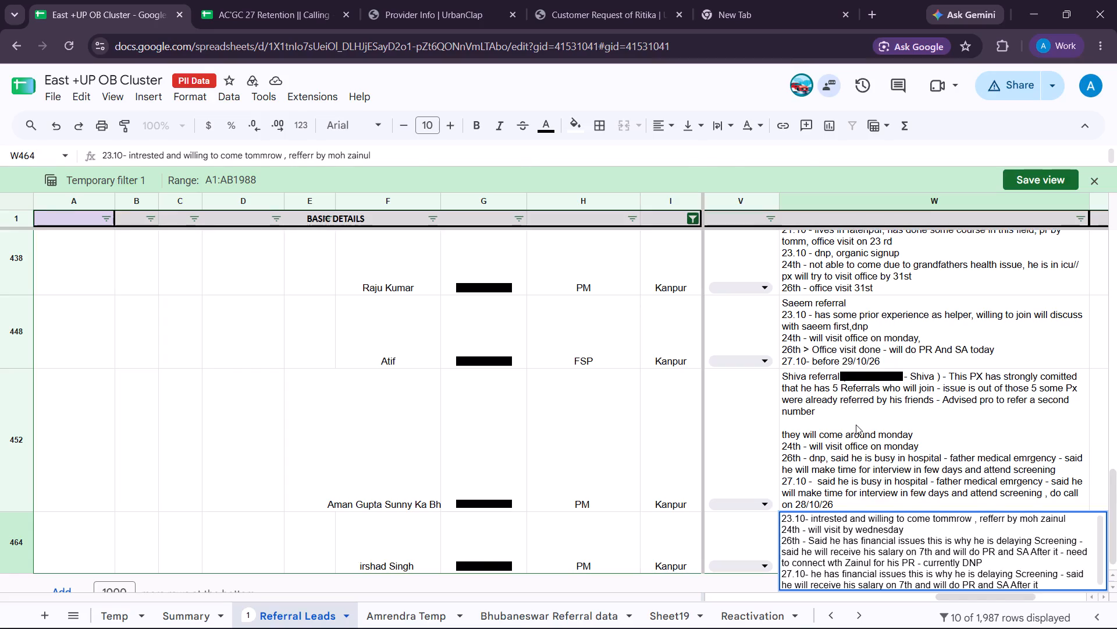
{"action": "left_click", "coordinate": [856, 425]}
Examine the lead statuses, visit statuses and dates in columns P to T for the filtered Kanpur leads, from row 464 up to row 116.
{"action": "scroll", "coordinate": [856, 425], "scroll_direction": "down", "scroll_amount": 2}
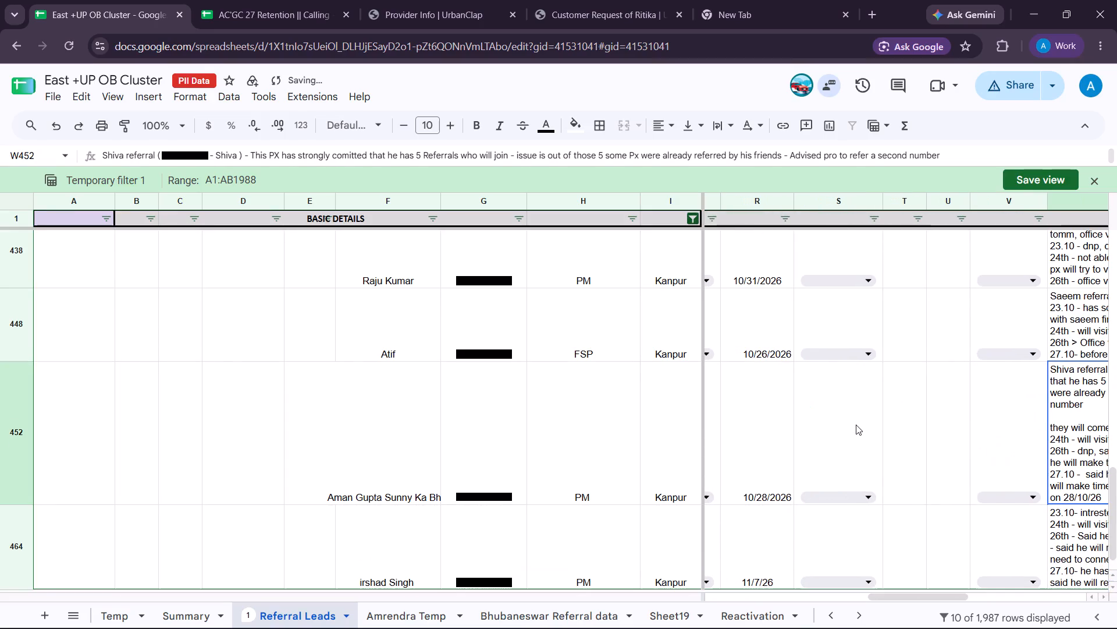
{"action": "scroll", "coordinate": [856, 425], "scroll_direction": "down", "scroll_amount": 1}
{"action": "scroll", "coordinate": [789, 527], "scroll_direction": "right", "scroll_amount": 3}
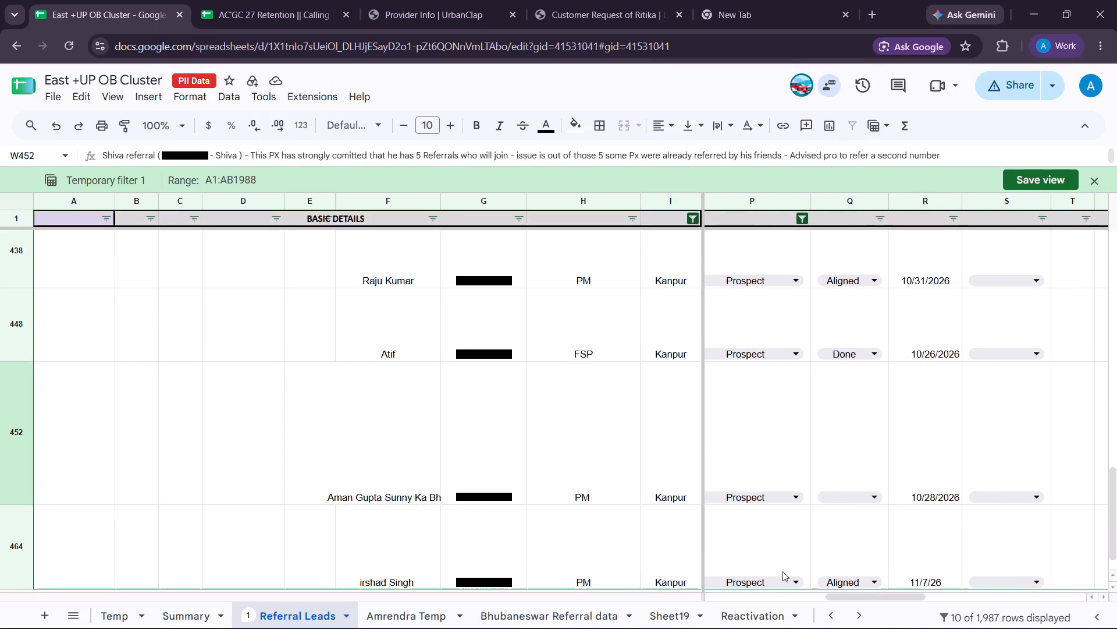
{"action": "scroll", "coordinate": [782, 571], "scroll_direction": "up", "scroll_amount": 1}
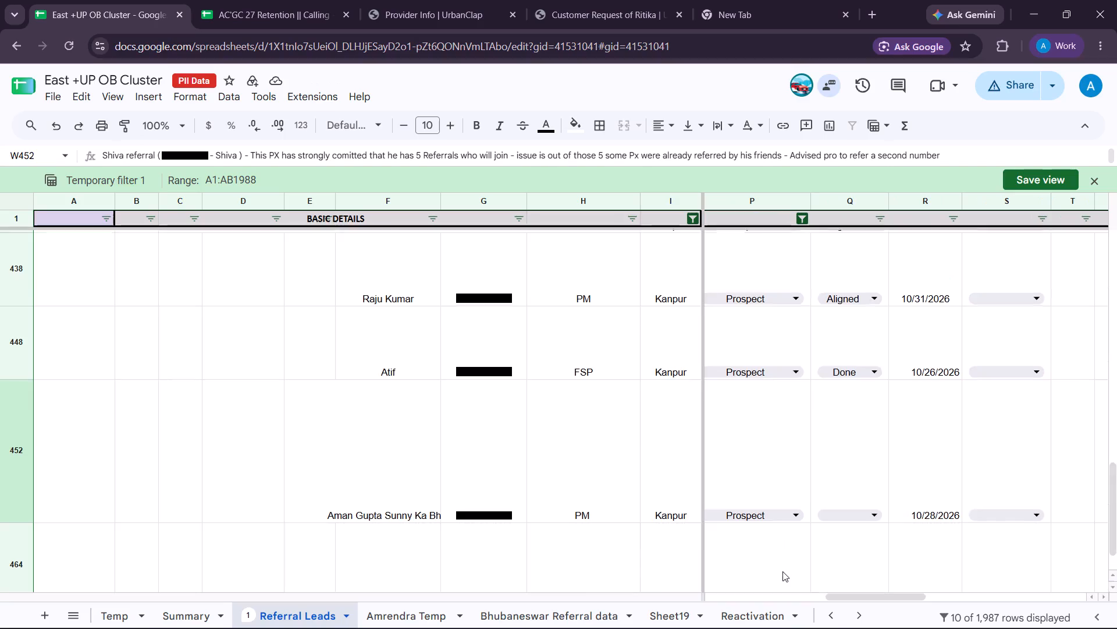
{"action": "scroll", "coordinate": [782, 571], "scroll_direction": "up", "scroll_amount": 1}
{"action": "scroll", "coordinate": [782, 571], "scroll_direction": "left", "scroll_amount": 2}
{"action": "scroll", "coordinate": [782, 571], "scroll_direction": "right", "scroll_amount": 1}
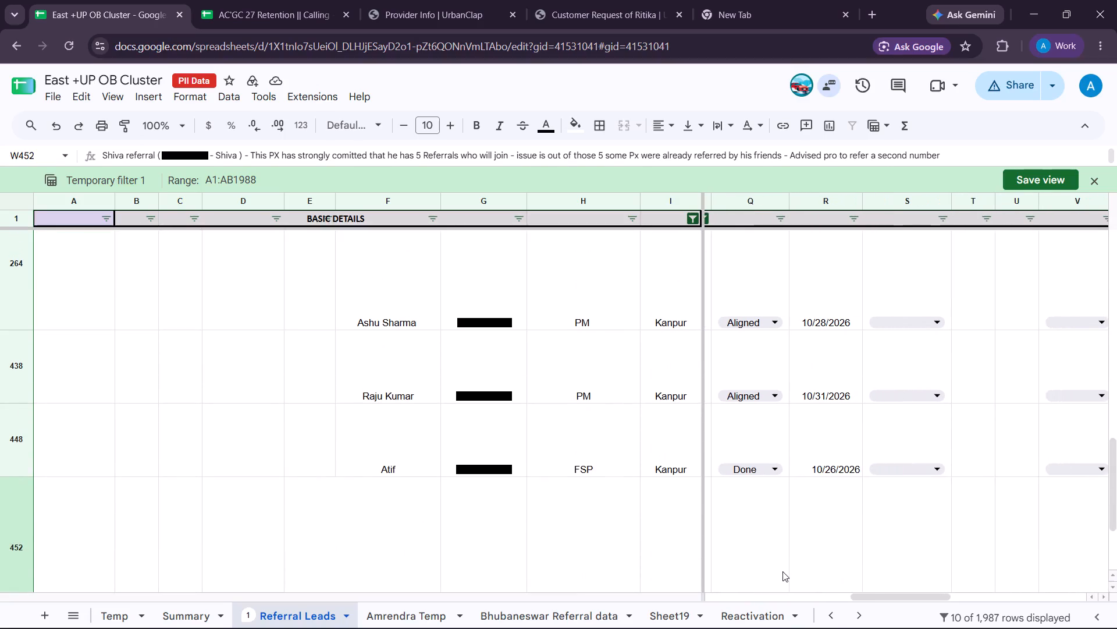
{"action": "scroll", "coordinate": [782, 571], "scroll_direction": "right", "scroll_amount": 1}
{"action": "scroll", "coordinate": [782, 571], "scroll_direction": "up", "scroll_amount": 1}
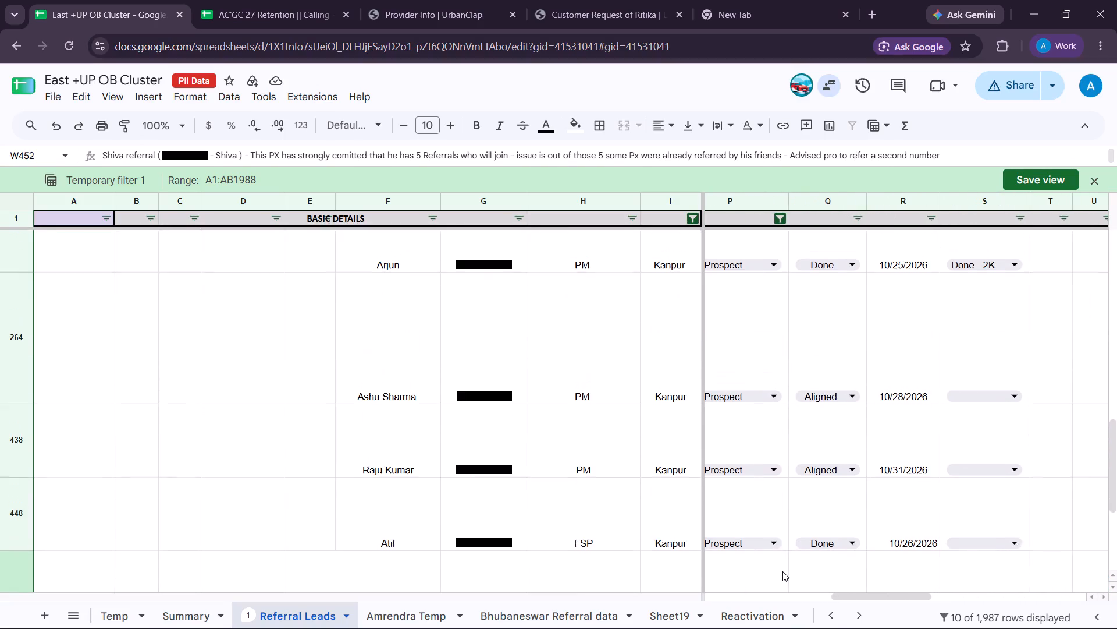
{"action": "scroll", "coordinate": [782, 571], "scroll_direction": "up", "scroll_amount": 3}
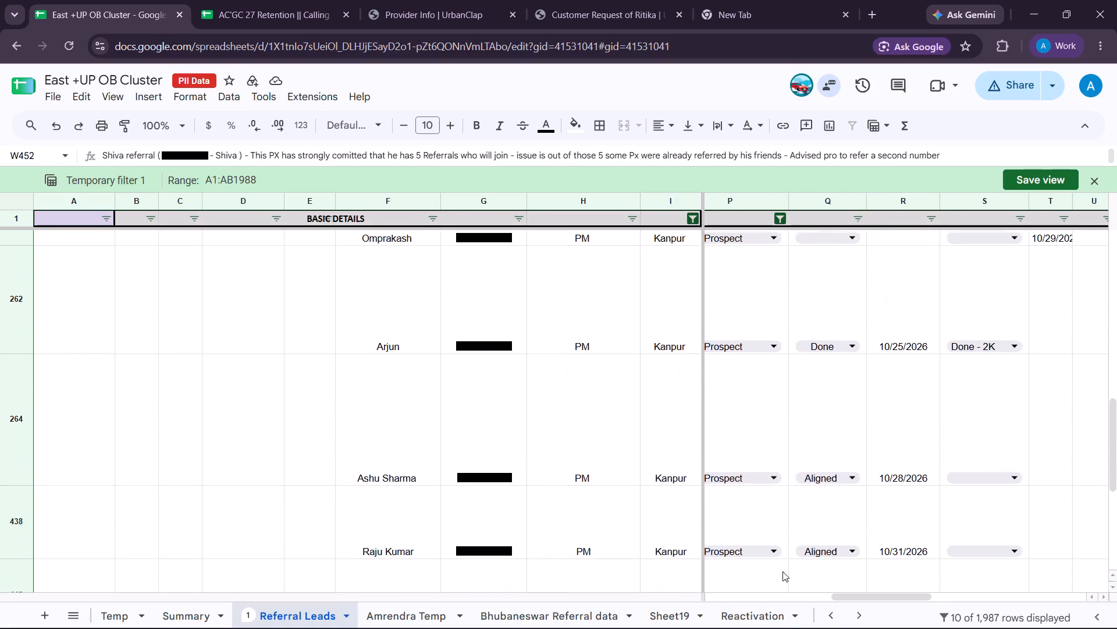
{"action": "scroll", "coordinate": [782, 571], "scroll_direction": "up", "scroll_amount": 4}
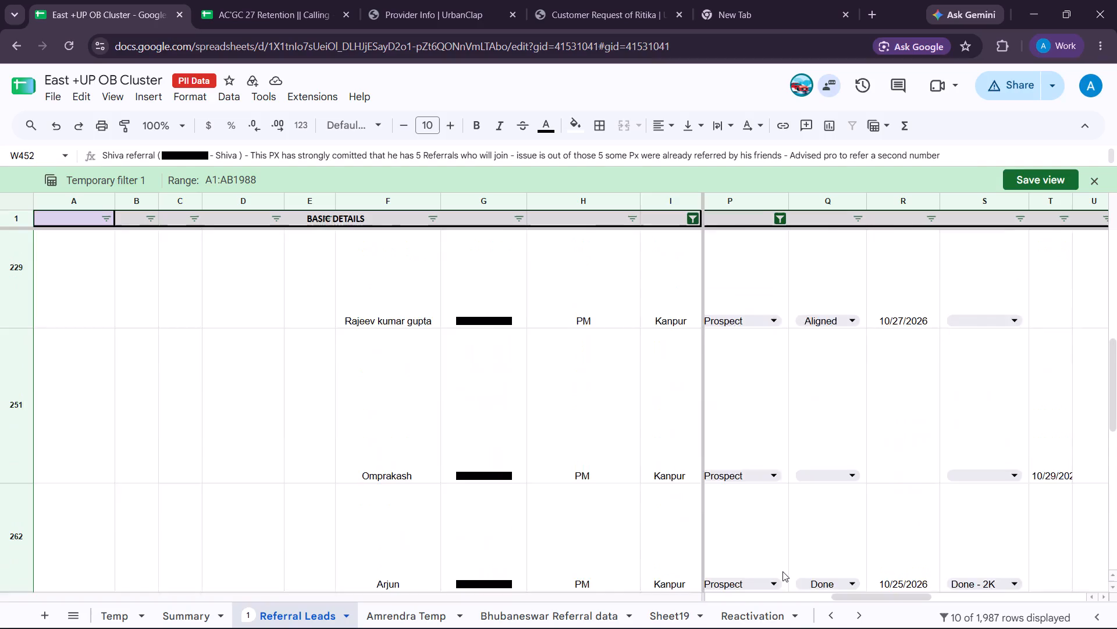
{"action": "scroll", "coordinate": [782, 571], "scroll_direction": "up", "scroll_amount": 4}
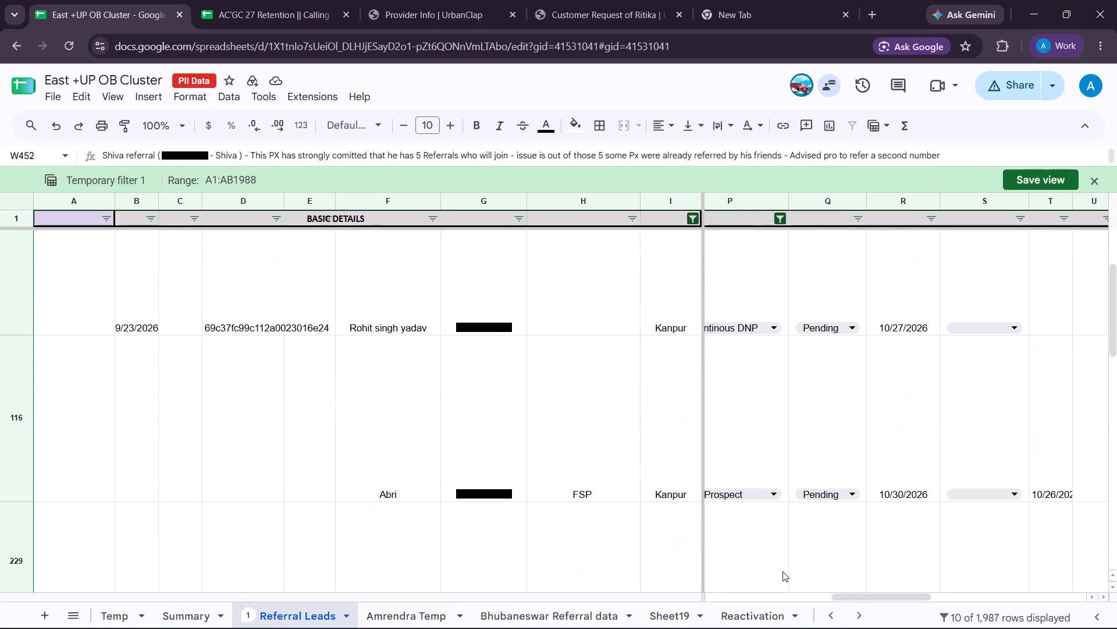
{"action": "scroll", "coordinate": [782, 571], "scroll_direction": "up", "scroll_amount": 1}
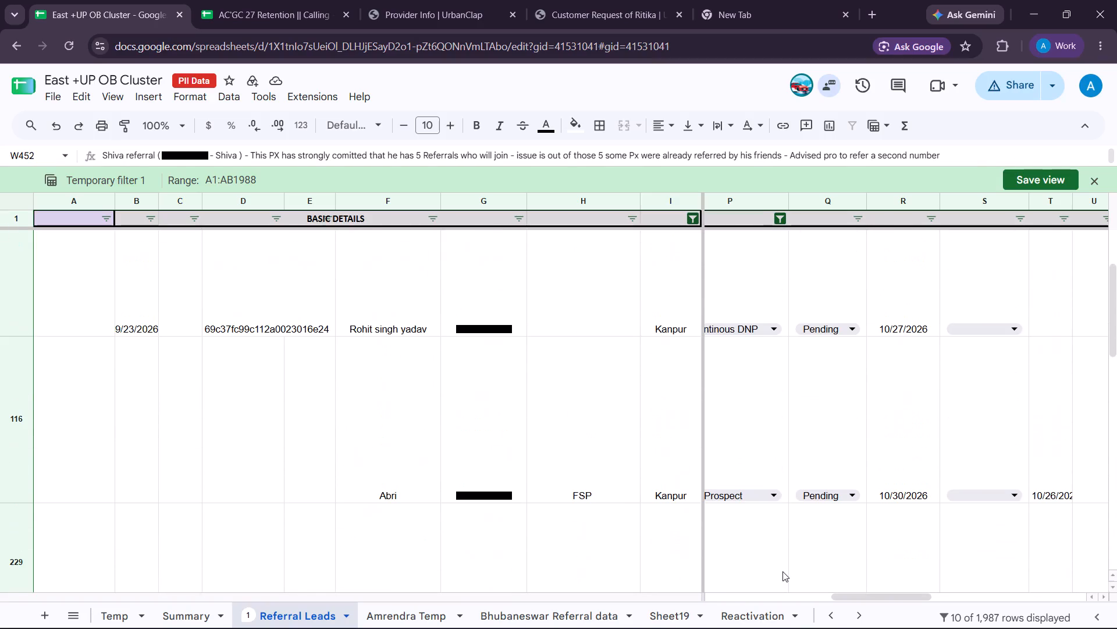